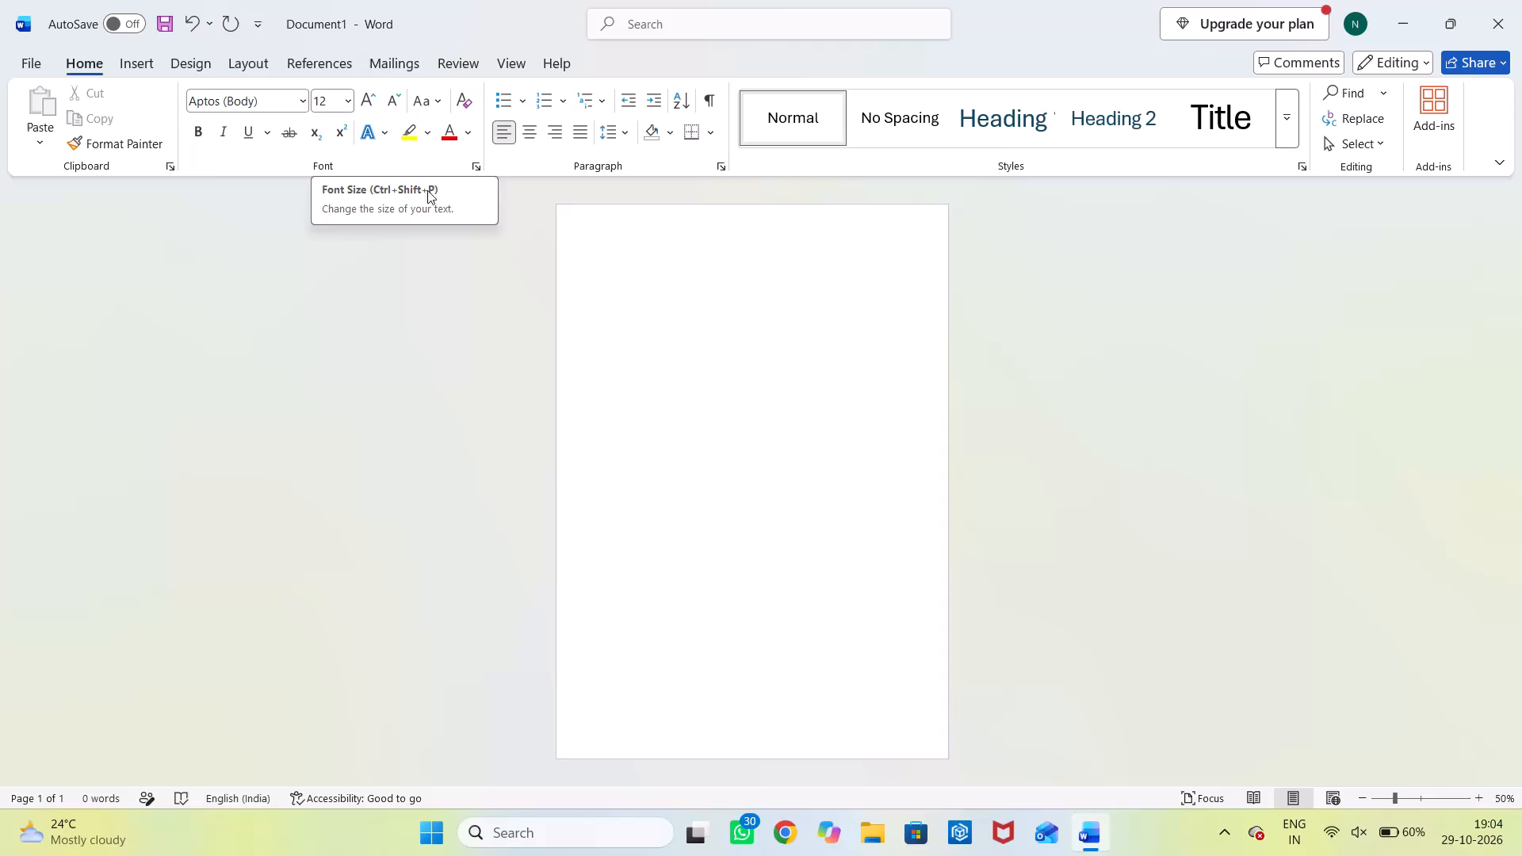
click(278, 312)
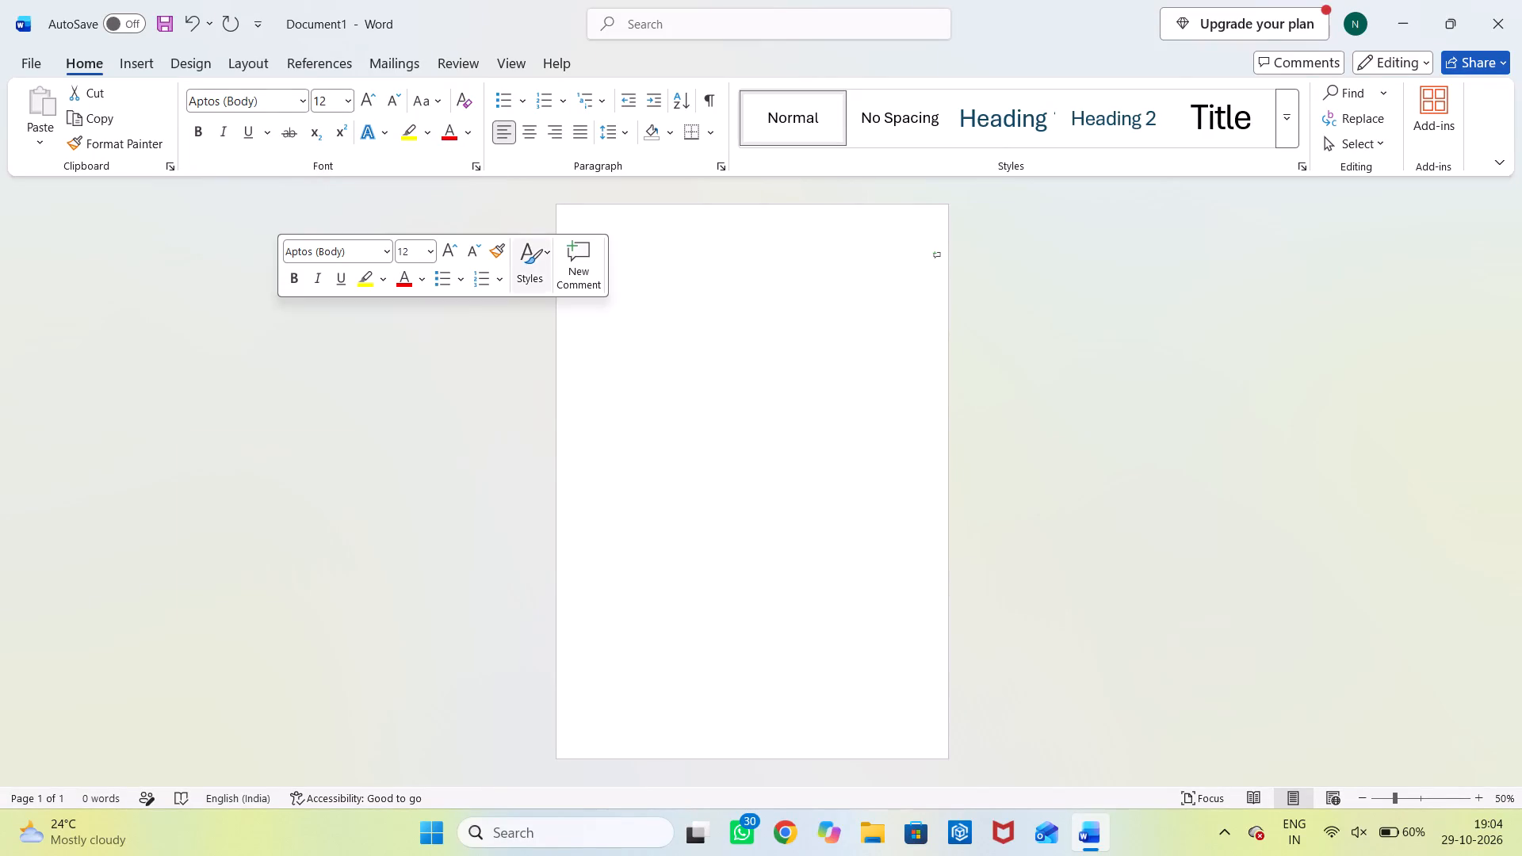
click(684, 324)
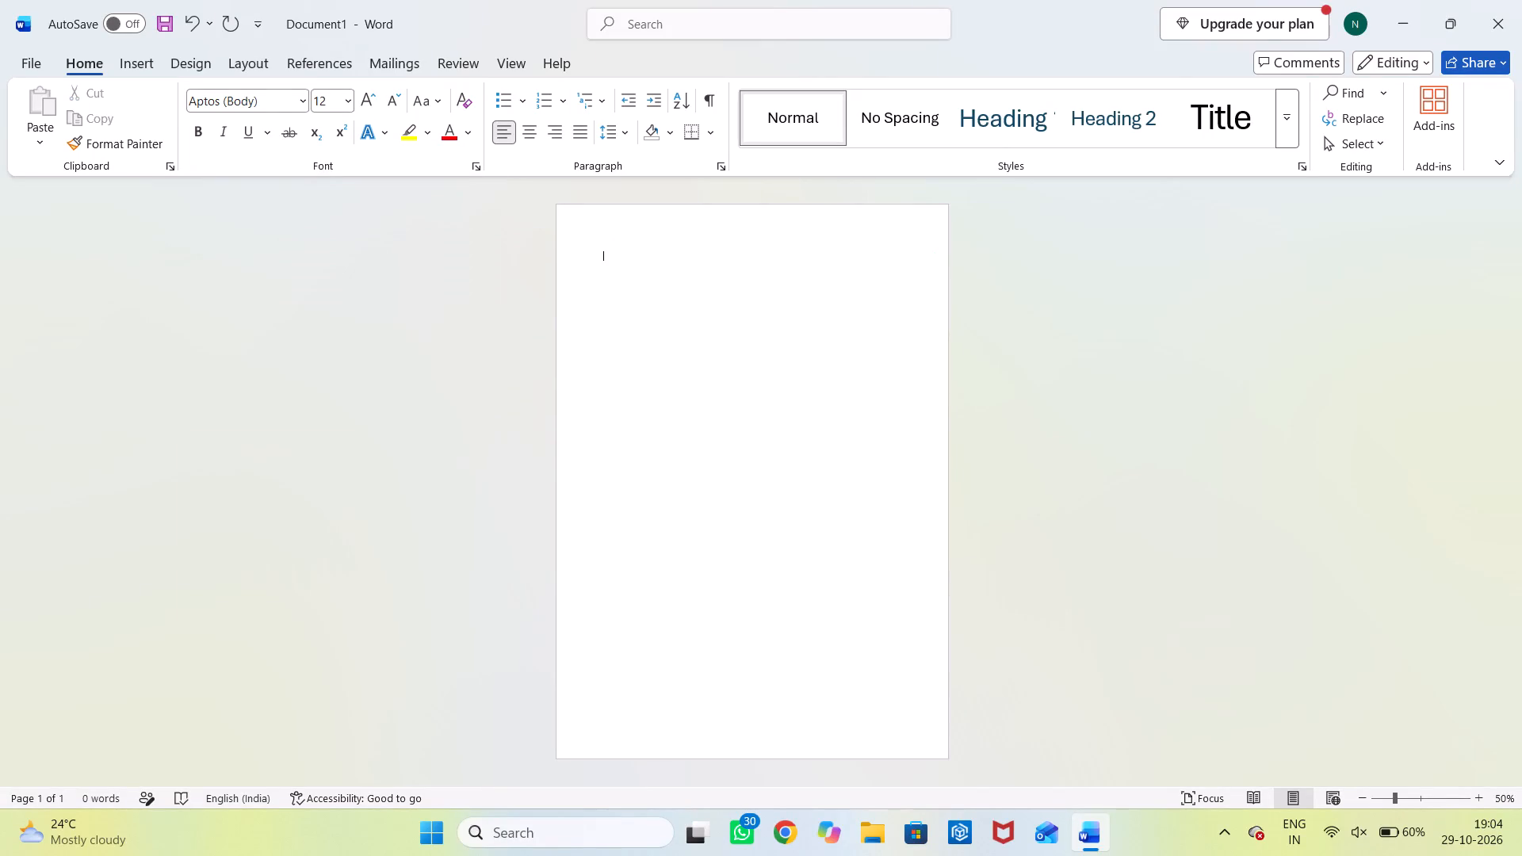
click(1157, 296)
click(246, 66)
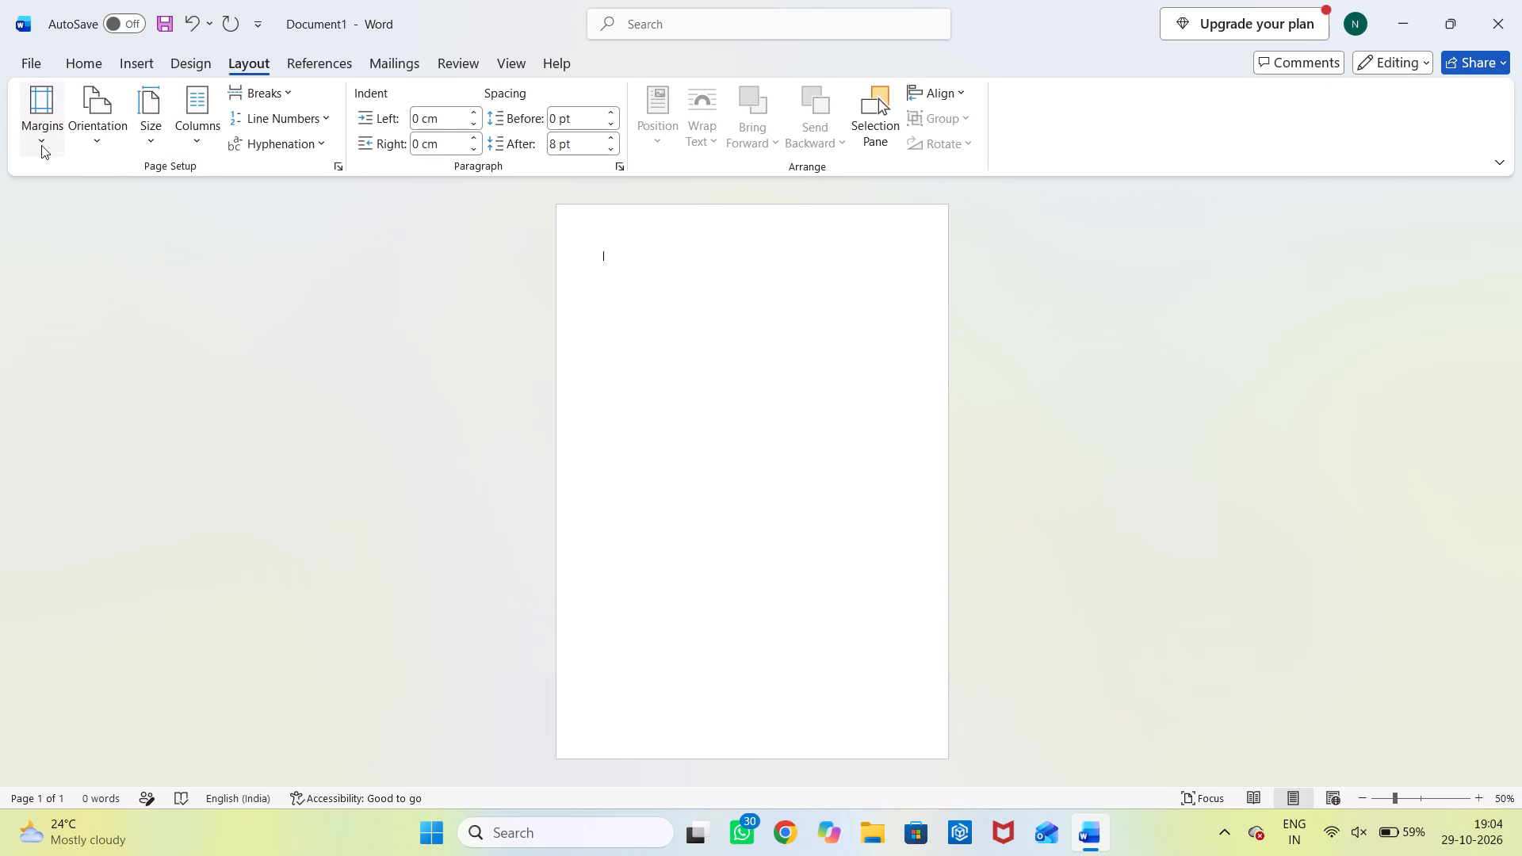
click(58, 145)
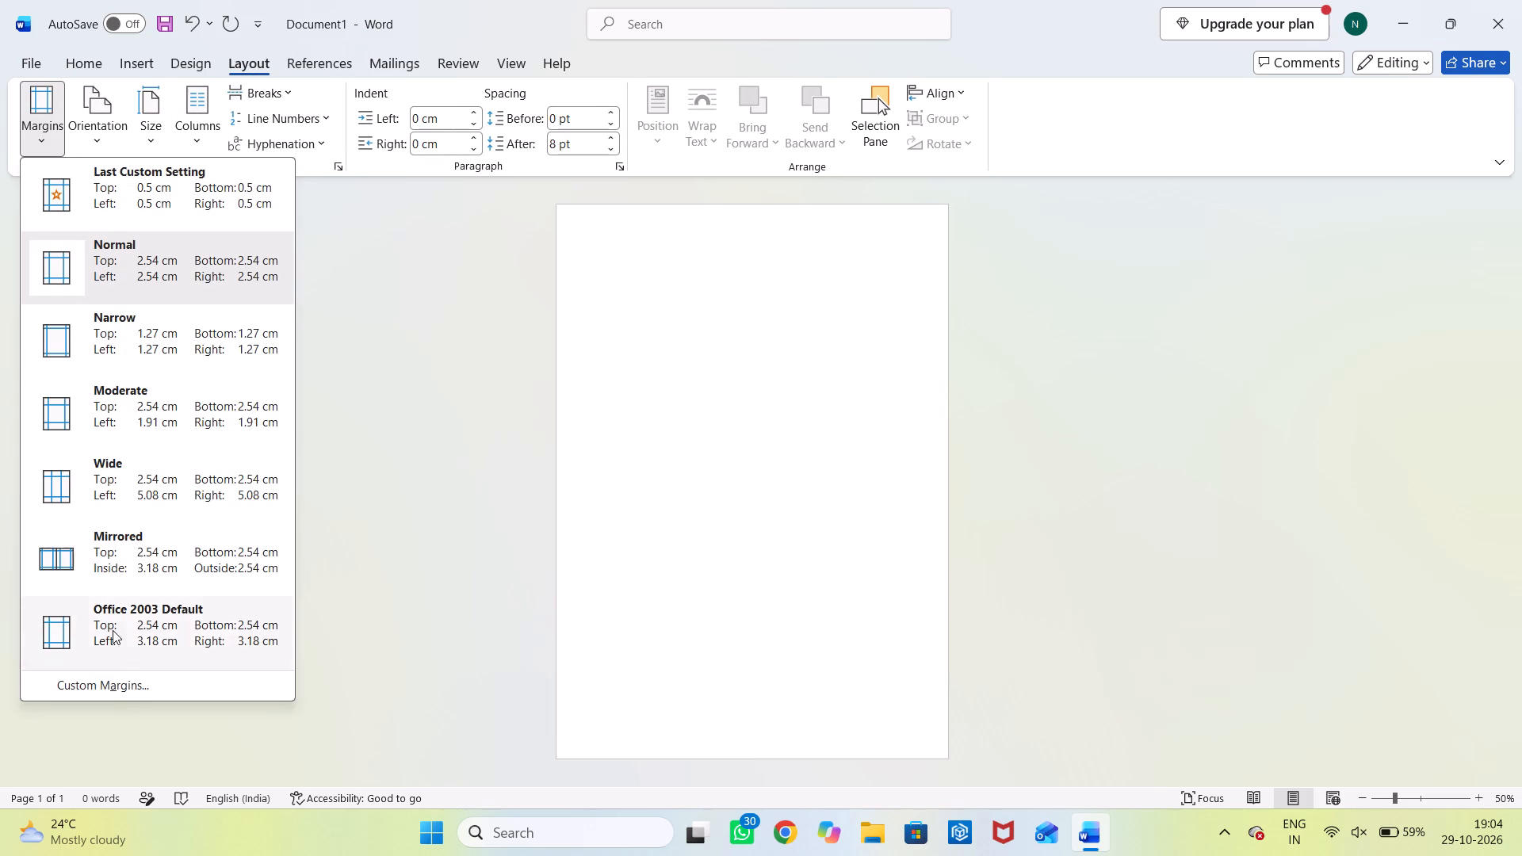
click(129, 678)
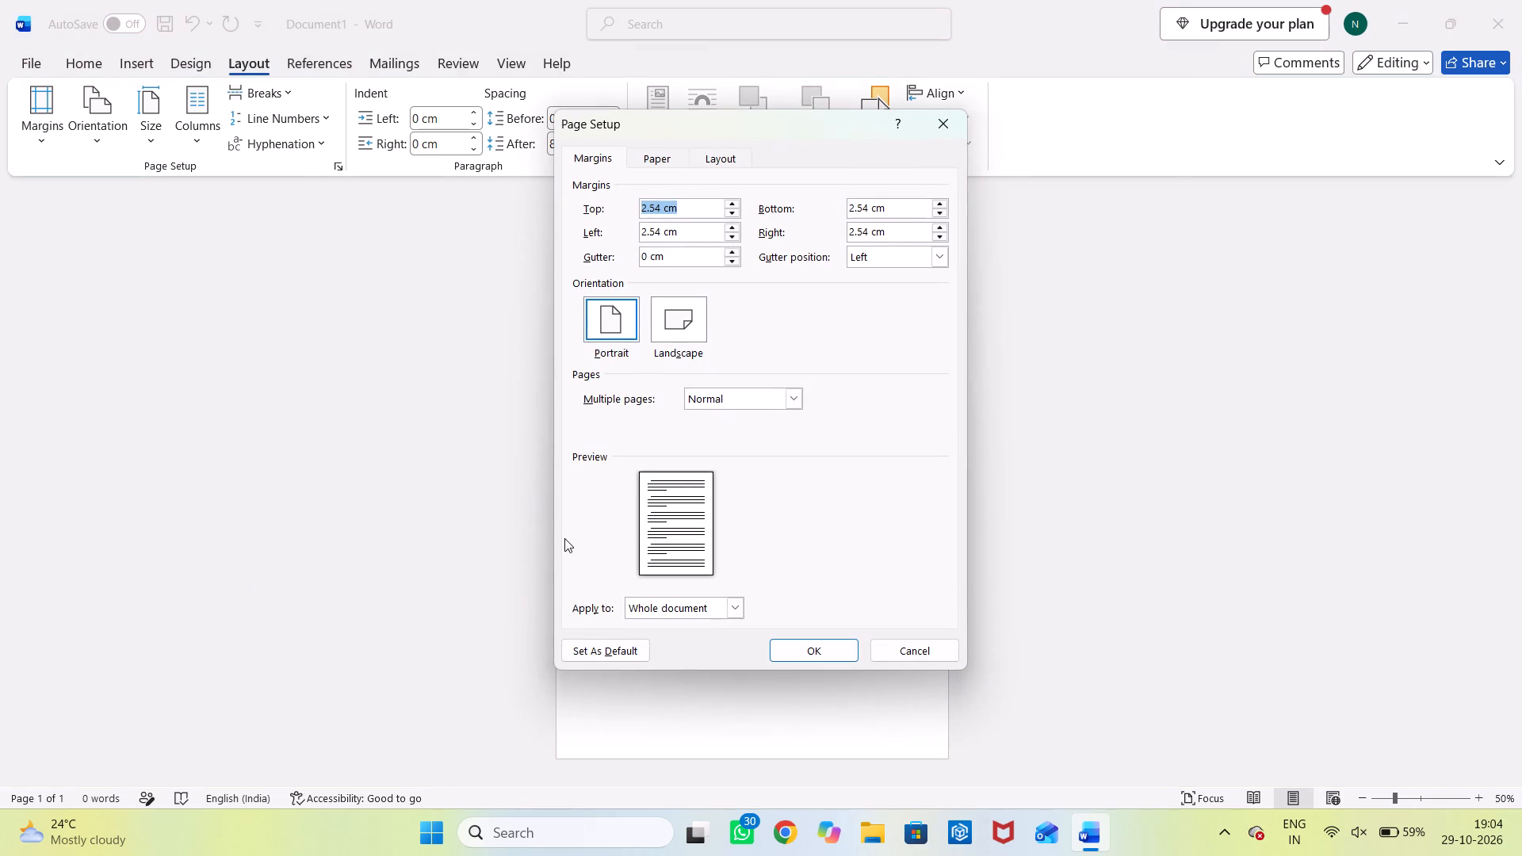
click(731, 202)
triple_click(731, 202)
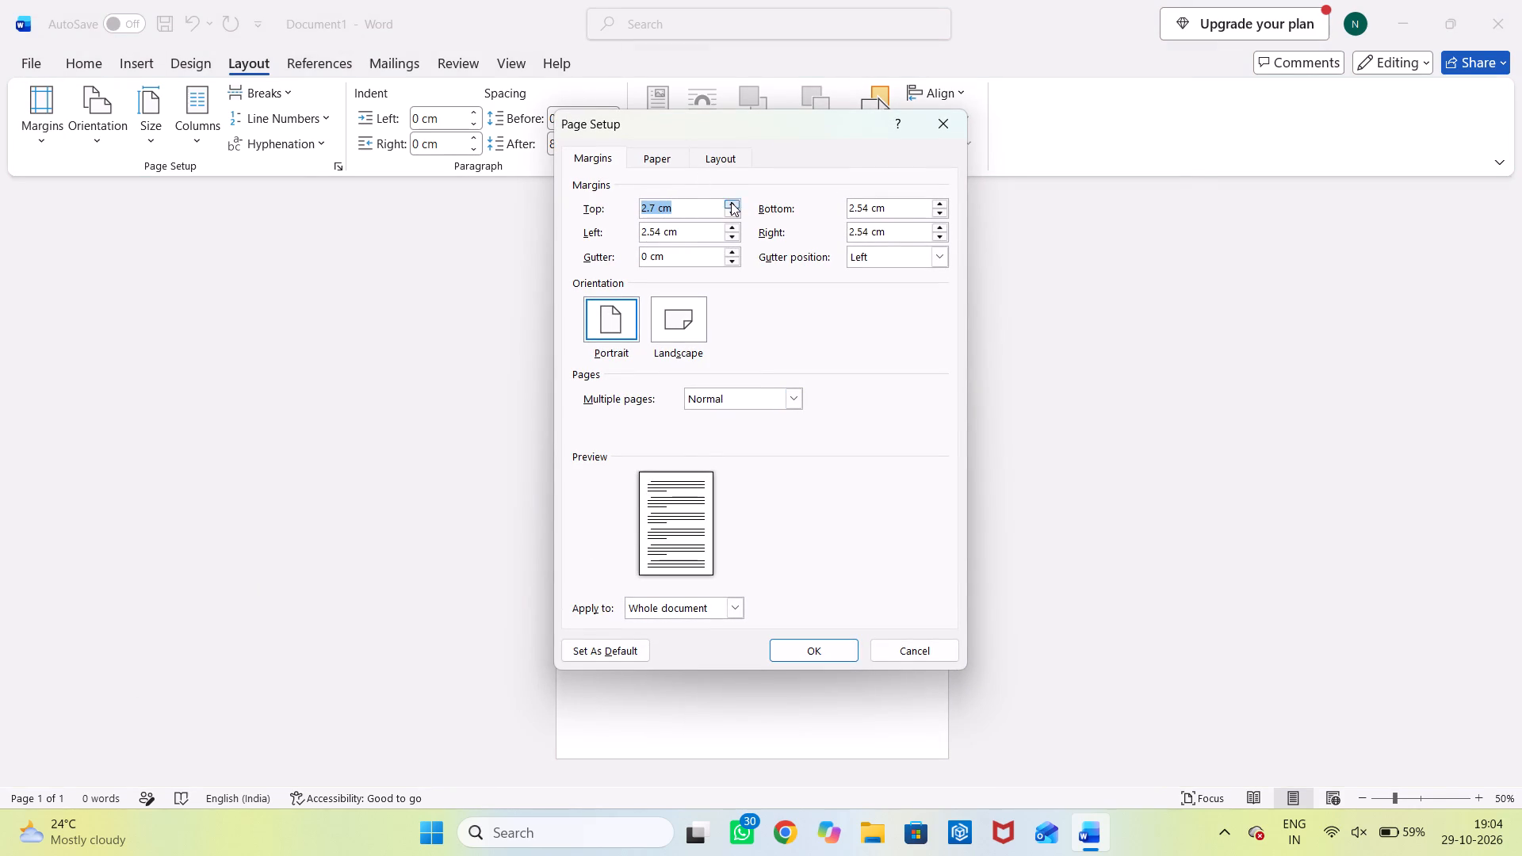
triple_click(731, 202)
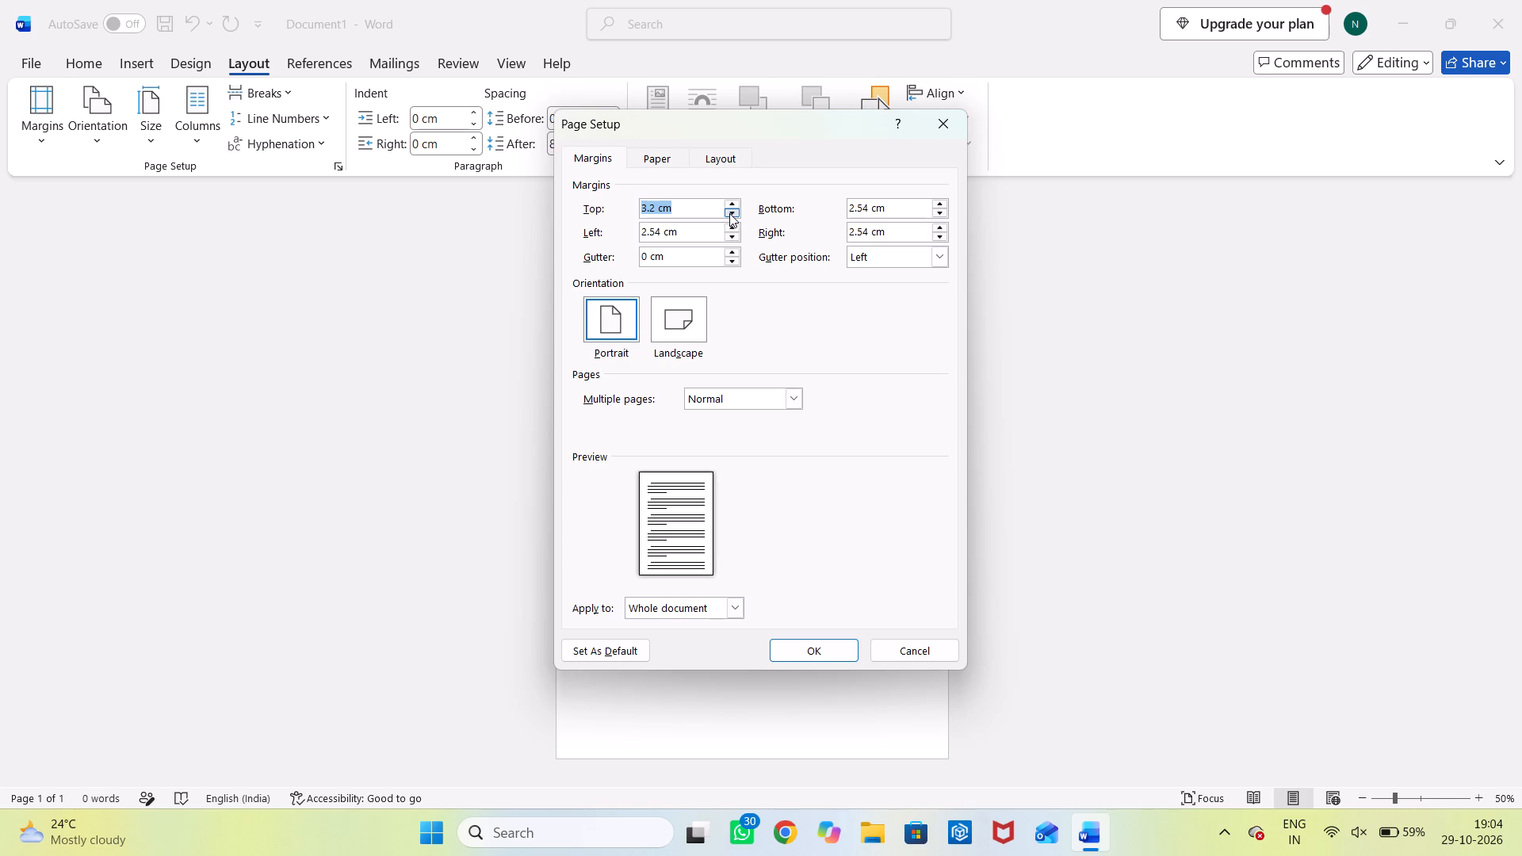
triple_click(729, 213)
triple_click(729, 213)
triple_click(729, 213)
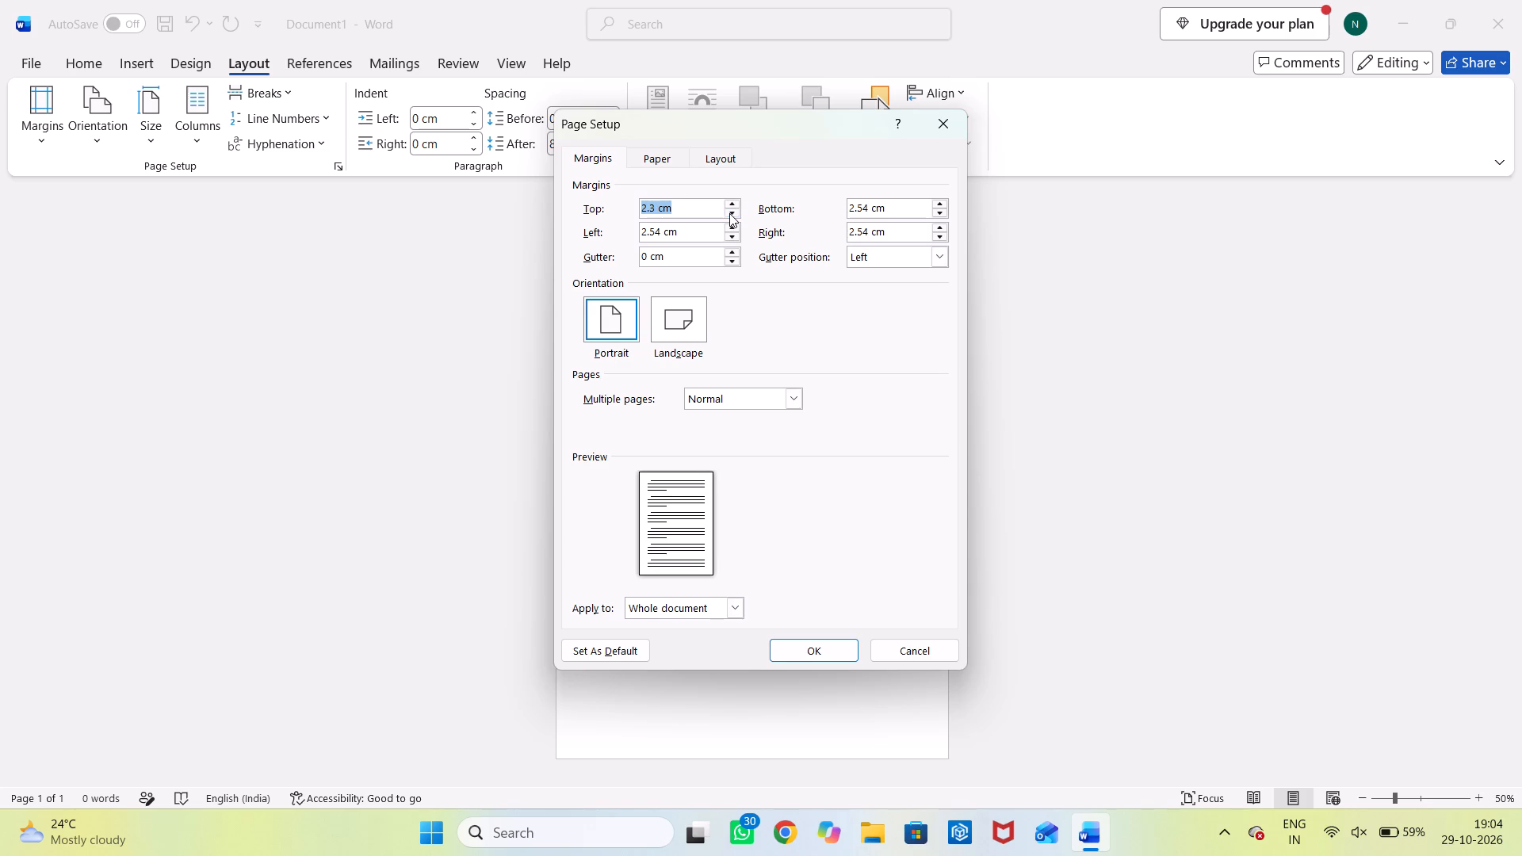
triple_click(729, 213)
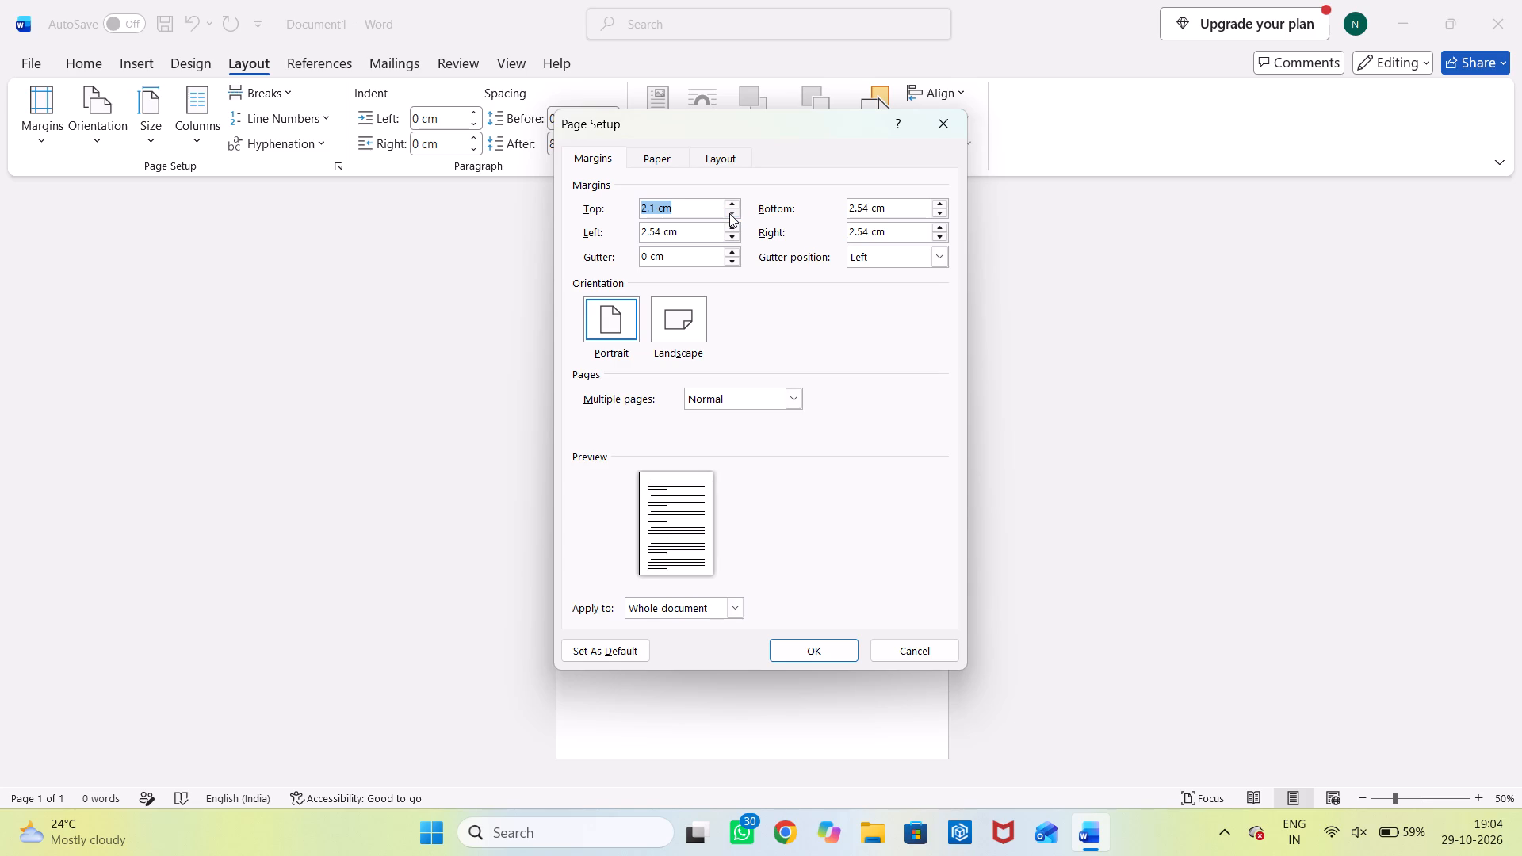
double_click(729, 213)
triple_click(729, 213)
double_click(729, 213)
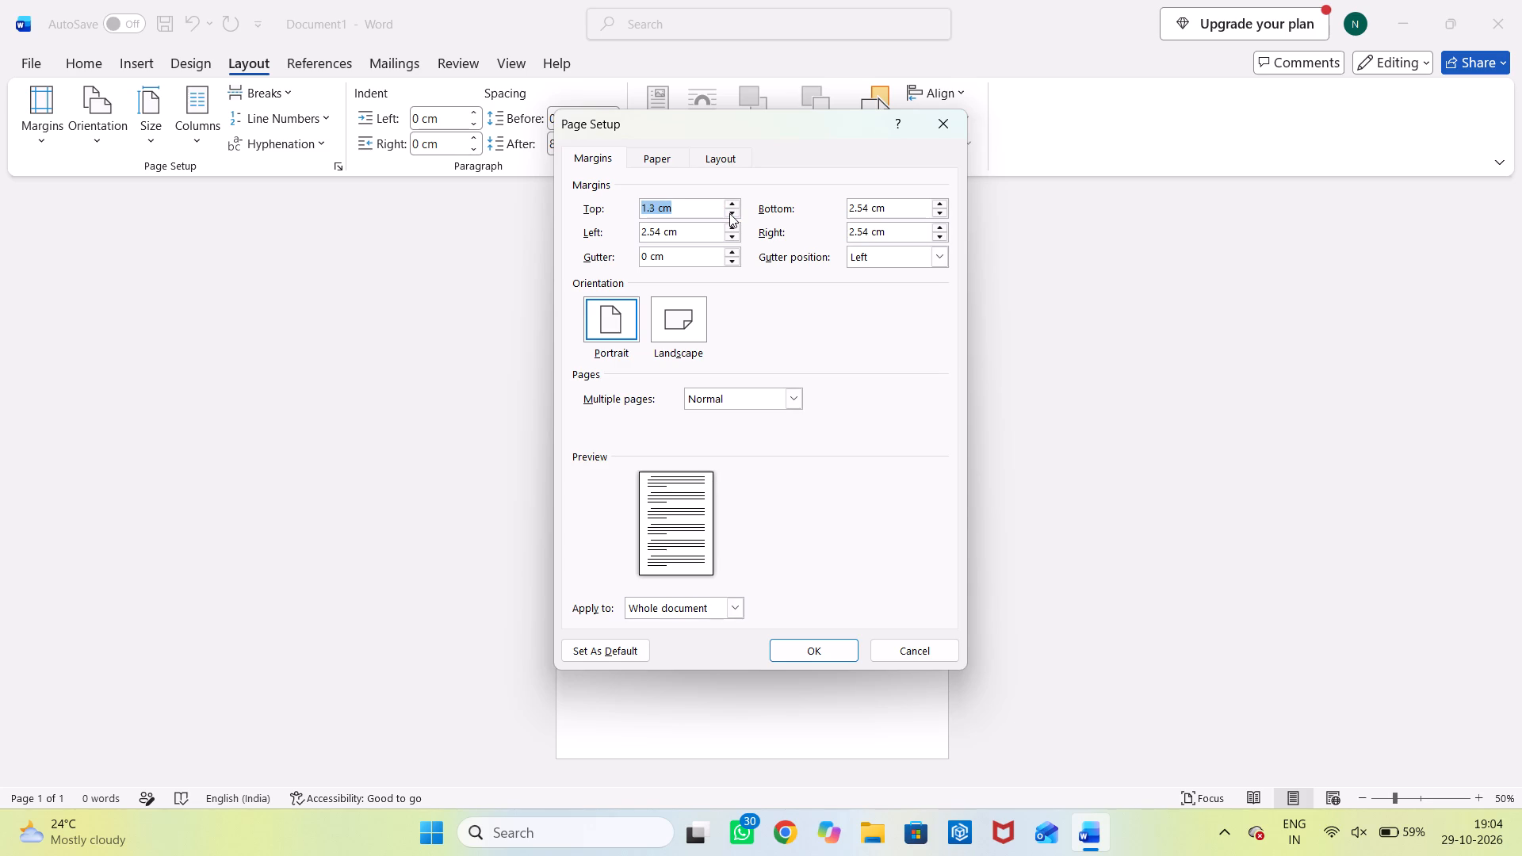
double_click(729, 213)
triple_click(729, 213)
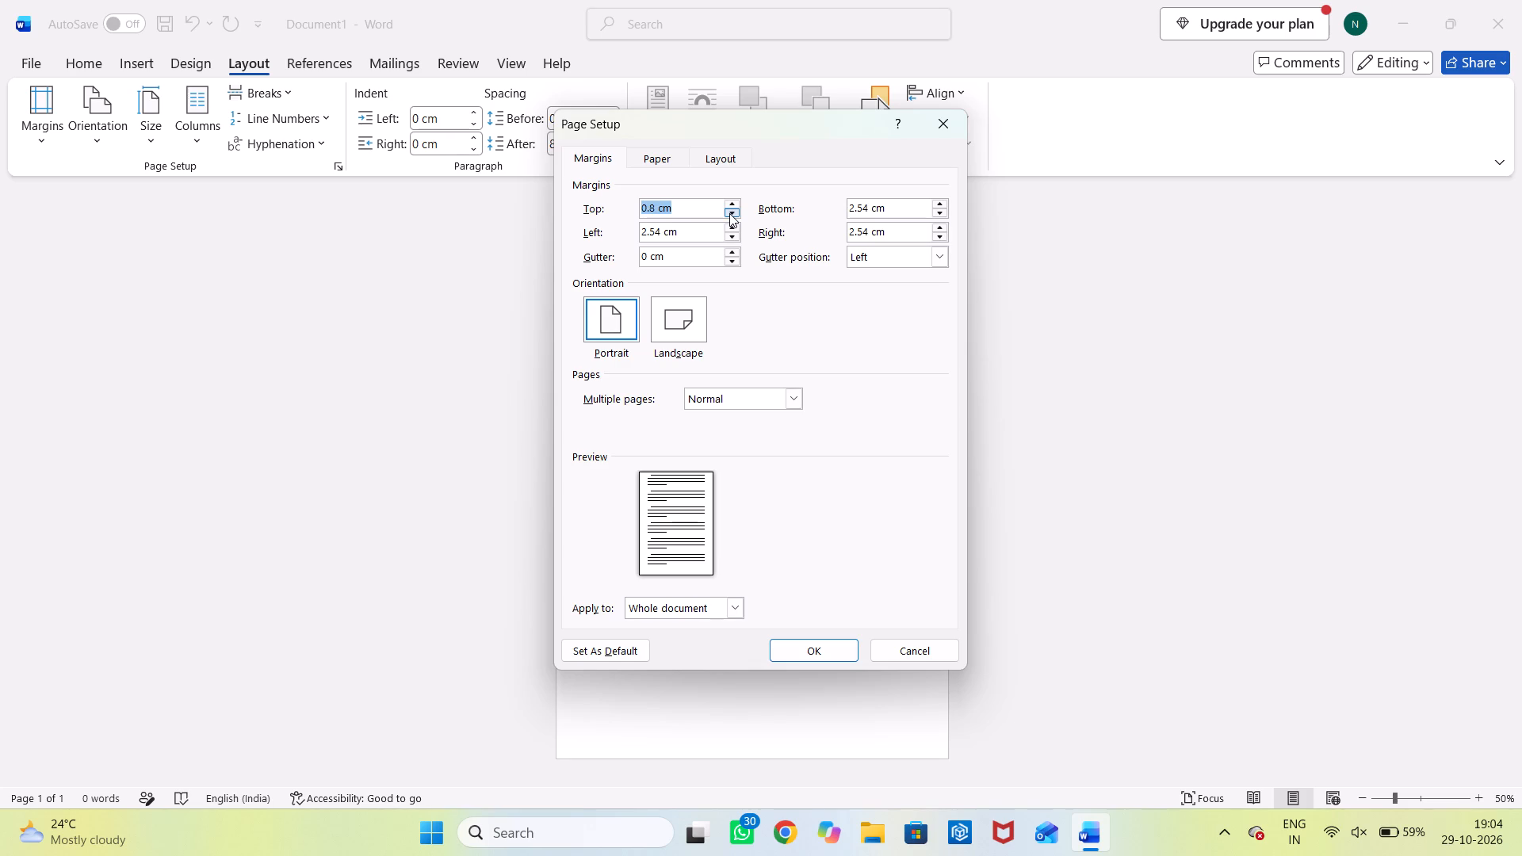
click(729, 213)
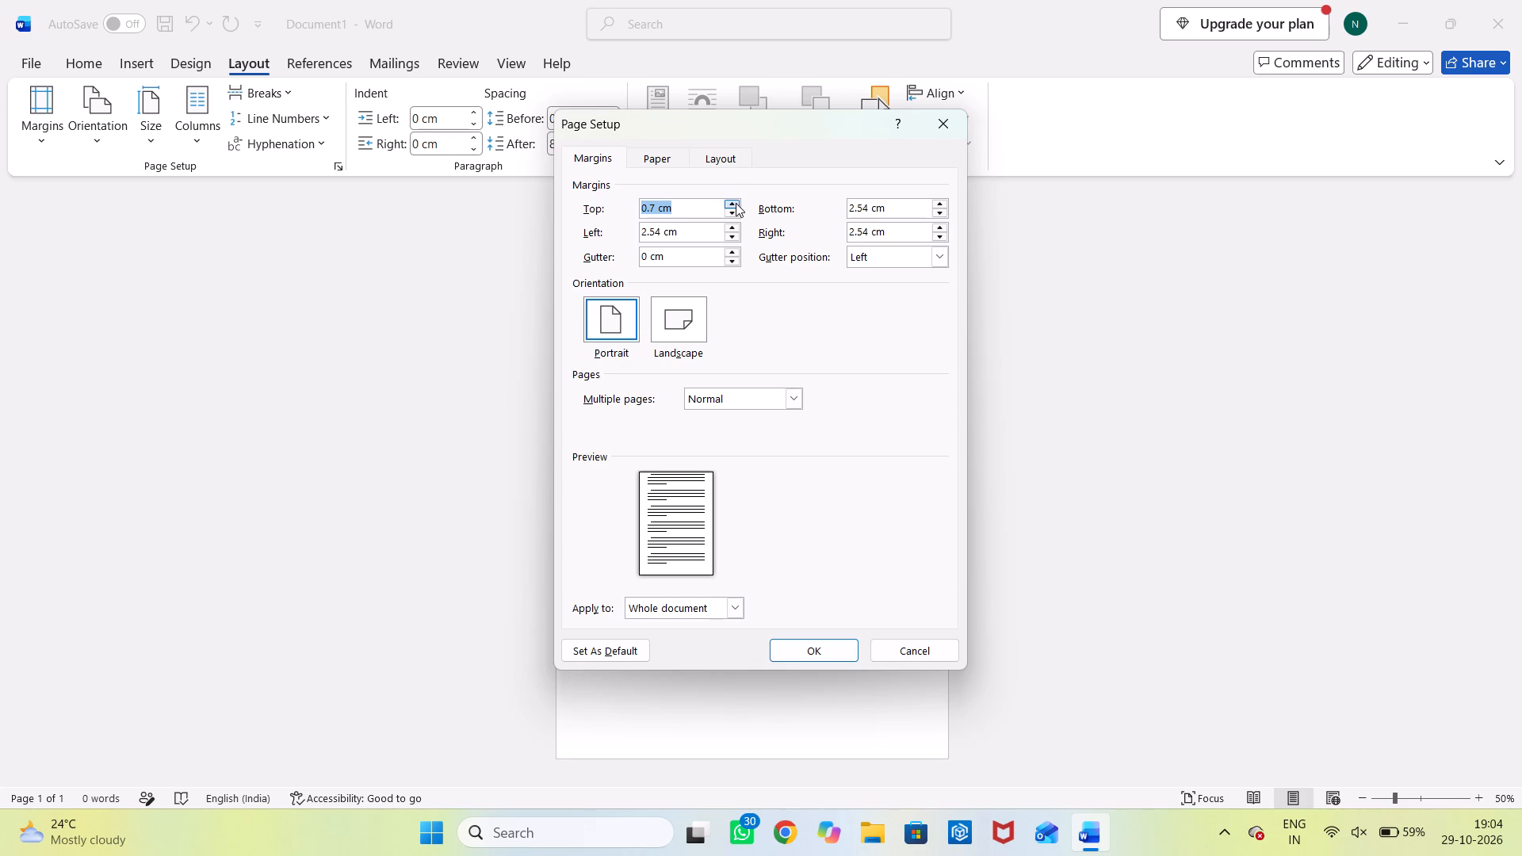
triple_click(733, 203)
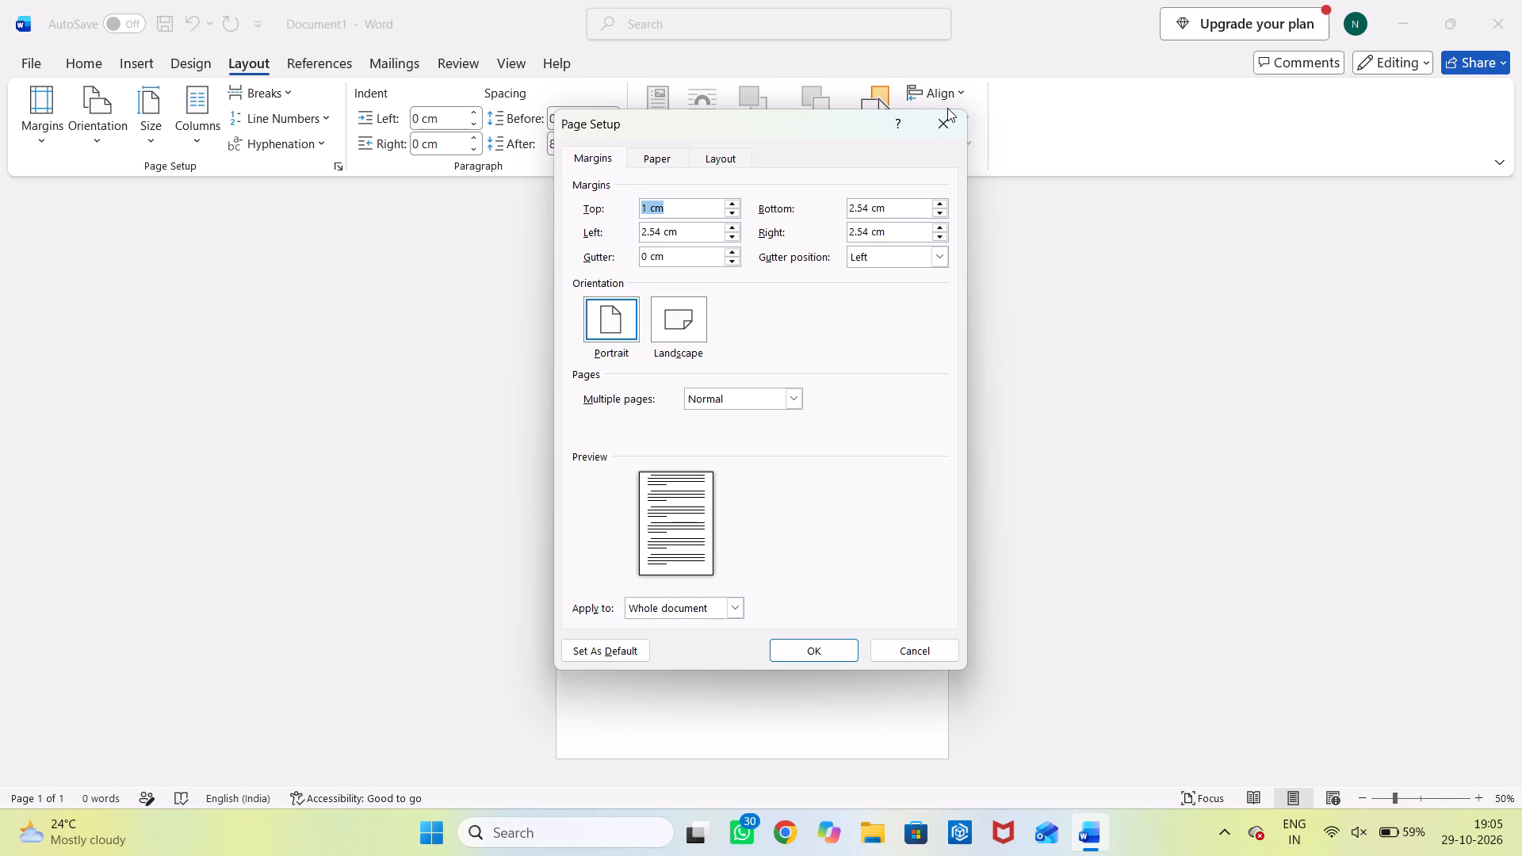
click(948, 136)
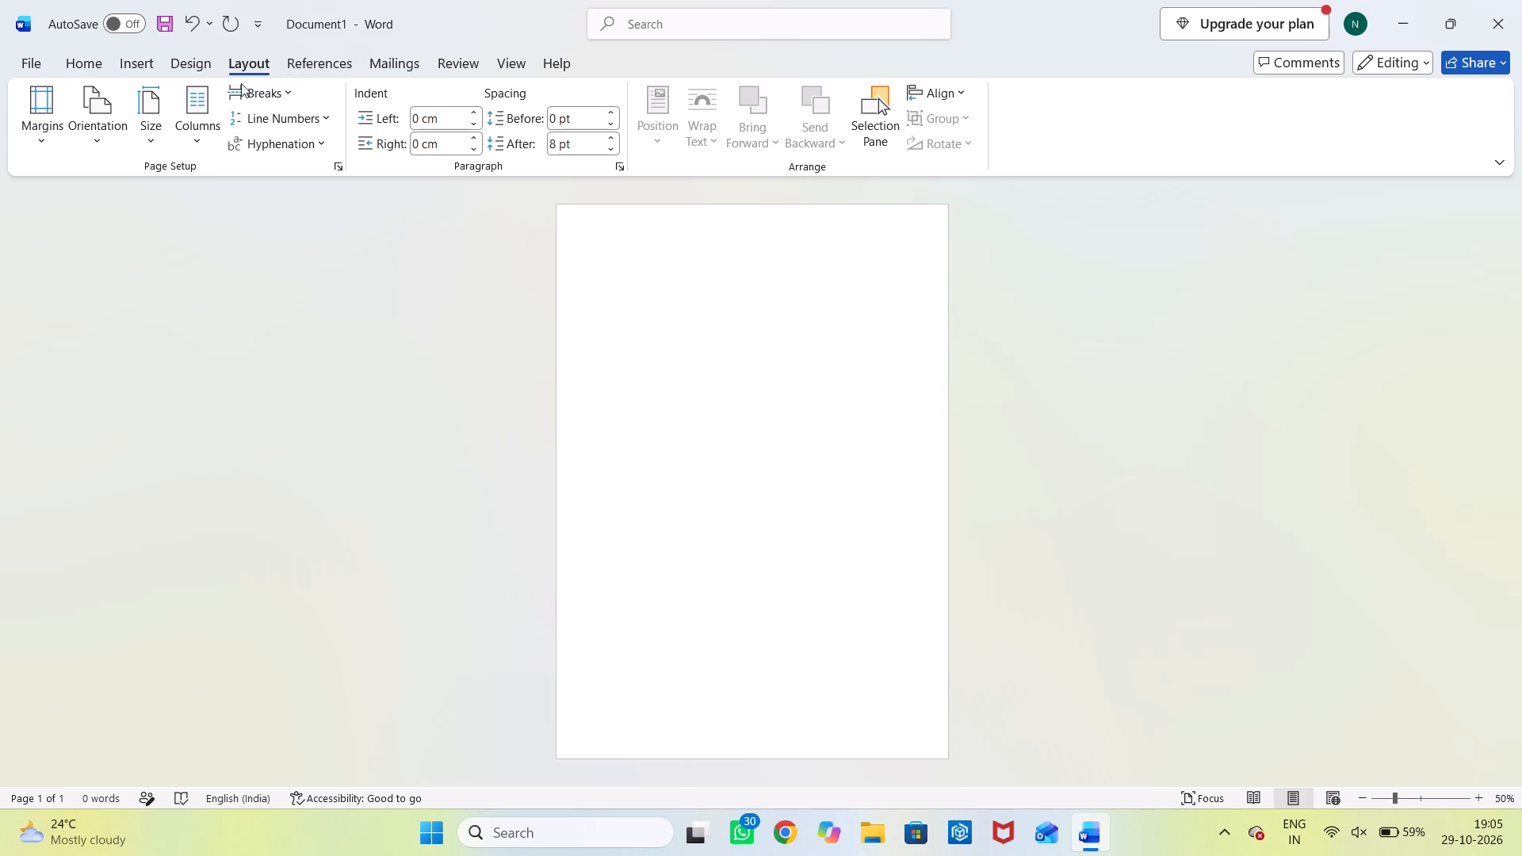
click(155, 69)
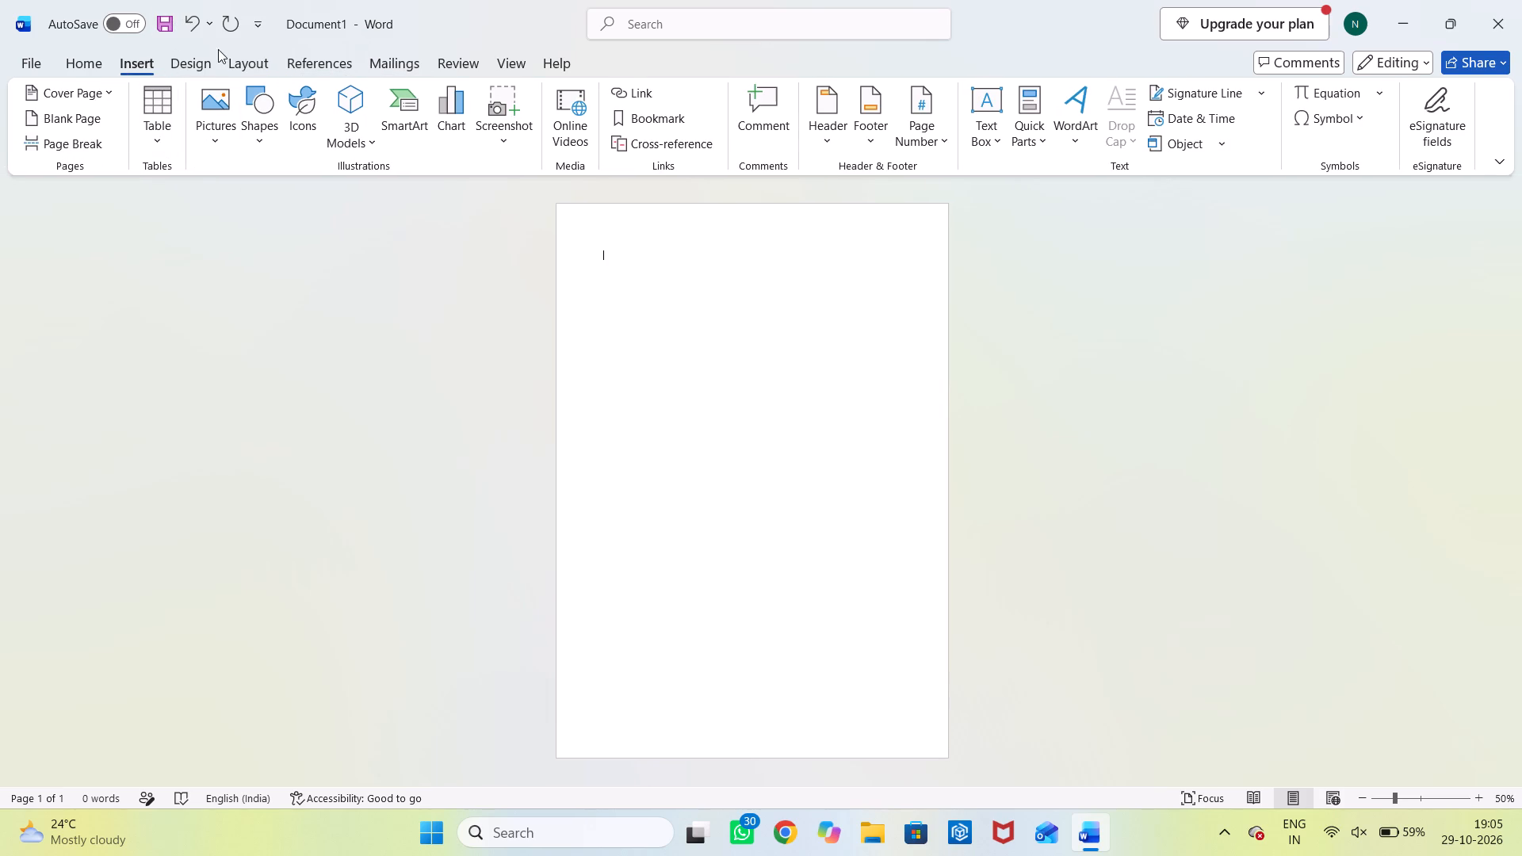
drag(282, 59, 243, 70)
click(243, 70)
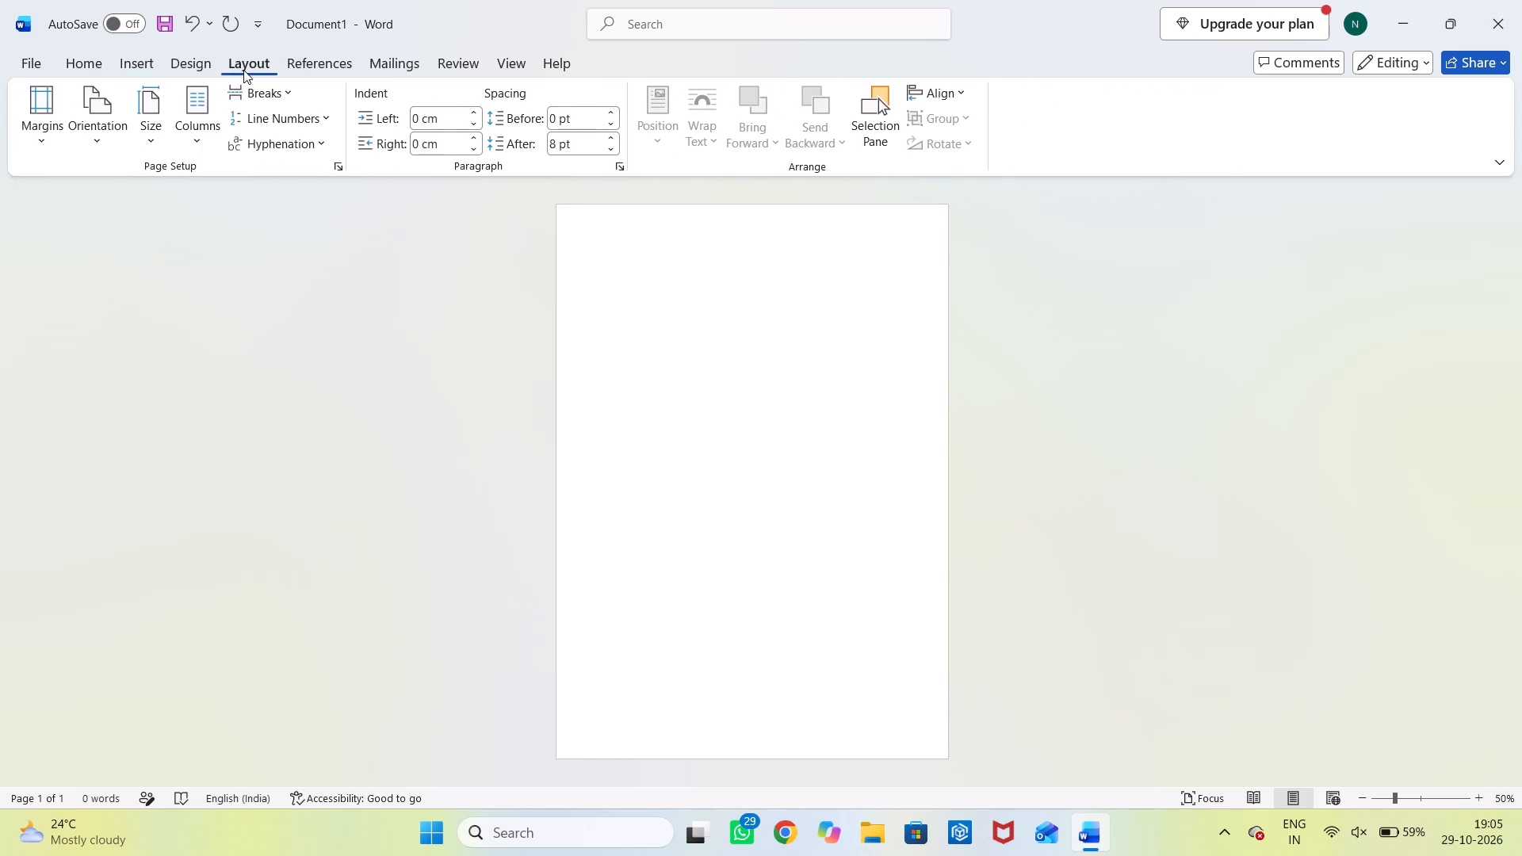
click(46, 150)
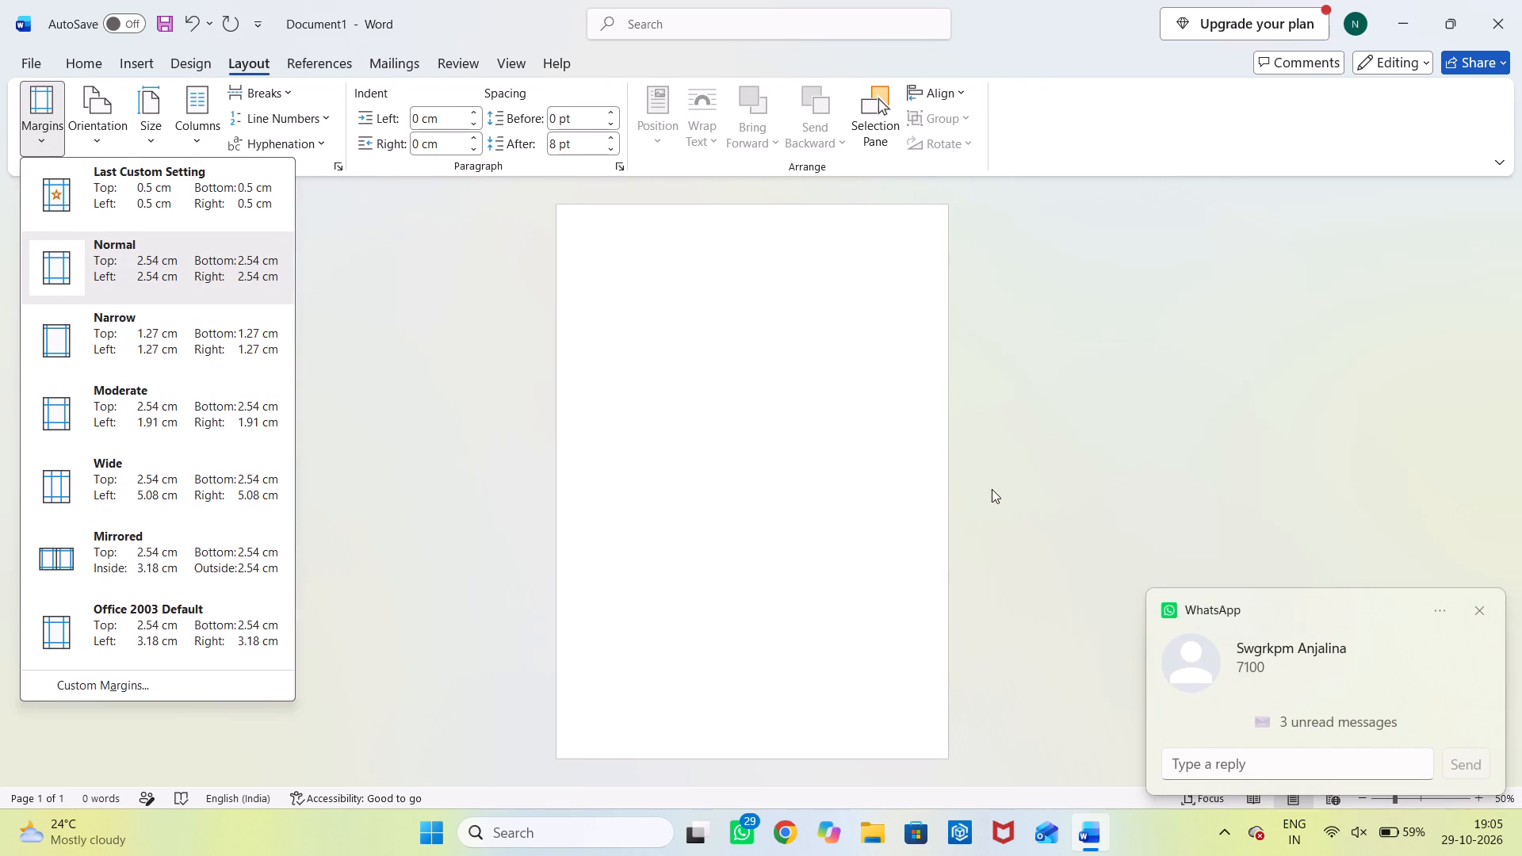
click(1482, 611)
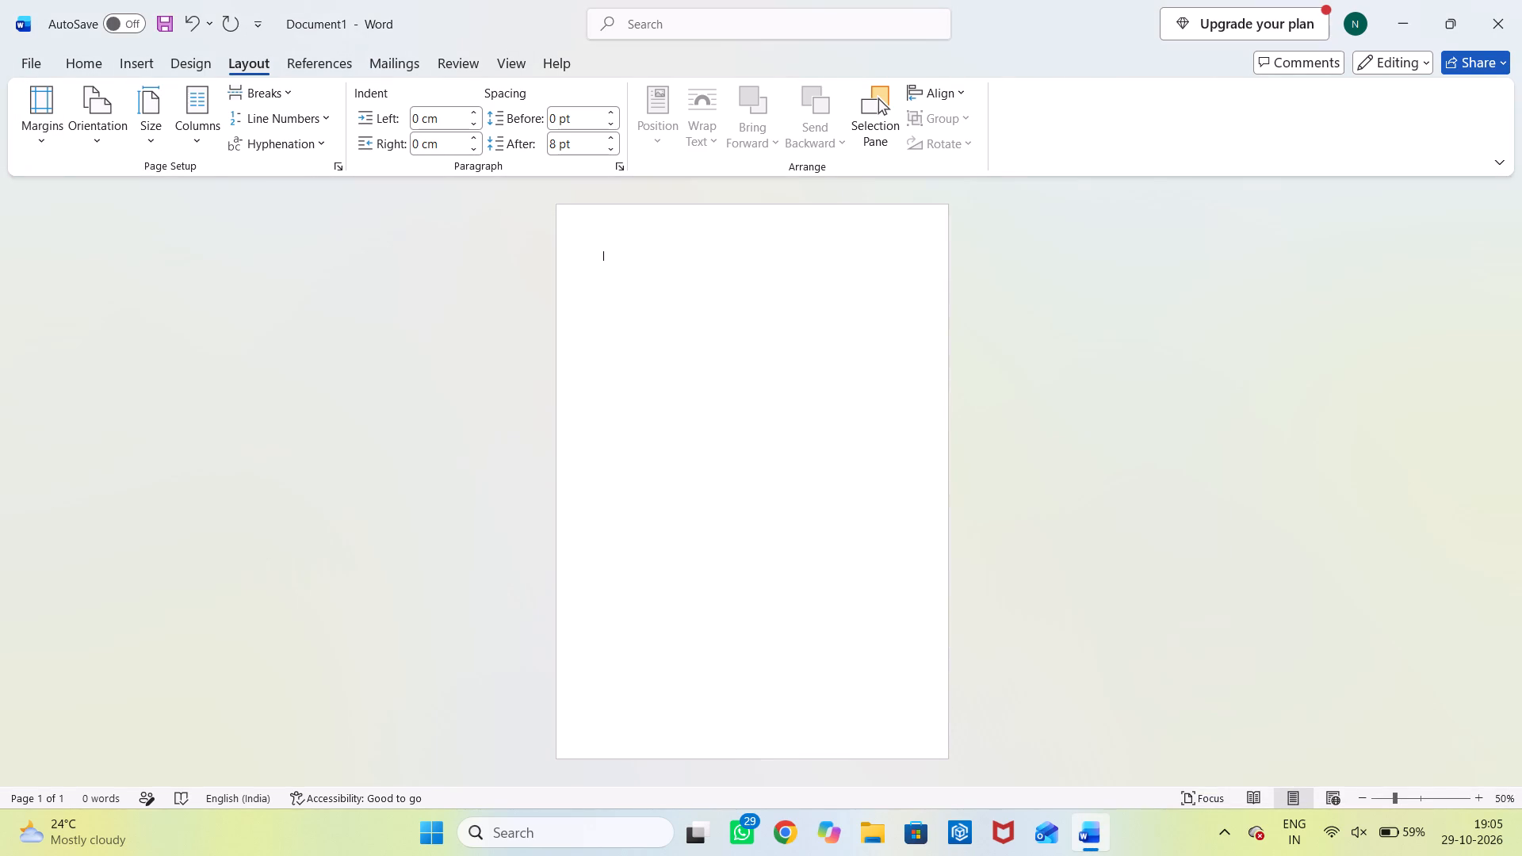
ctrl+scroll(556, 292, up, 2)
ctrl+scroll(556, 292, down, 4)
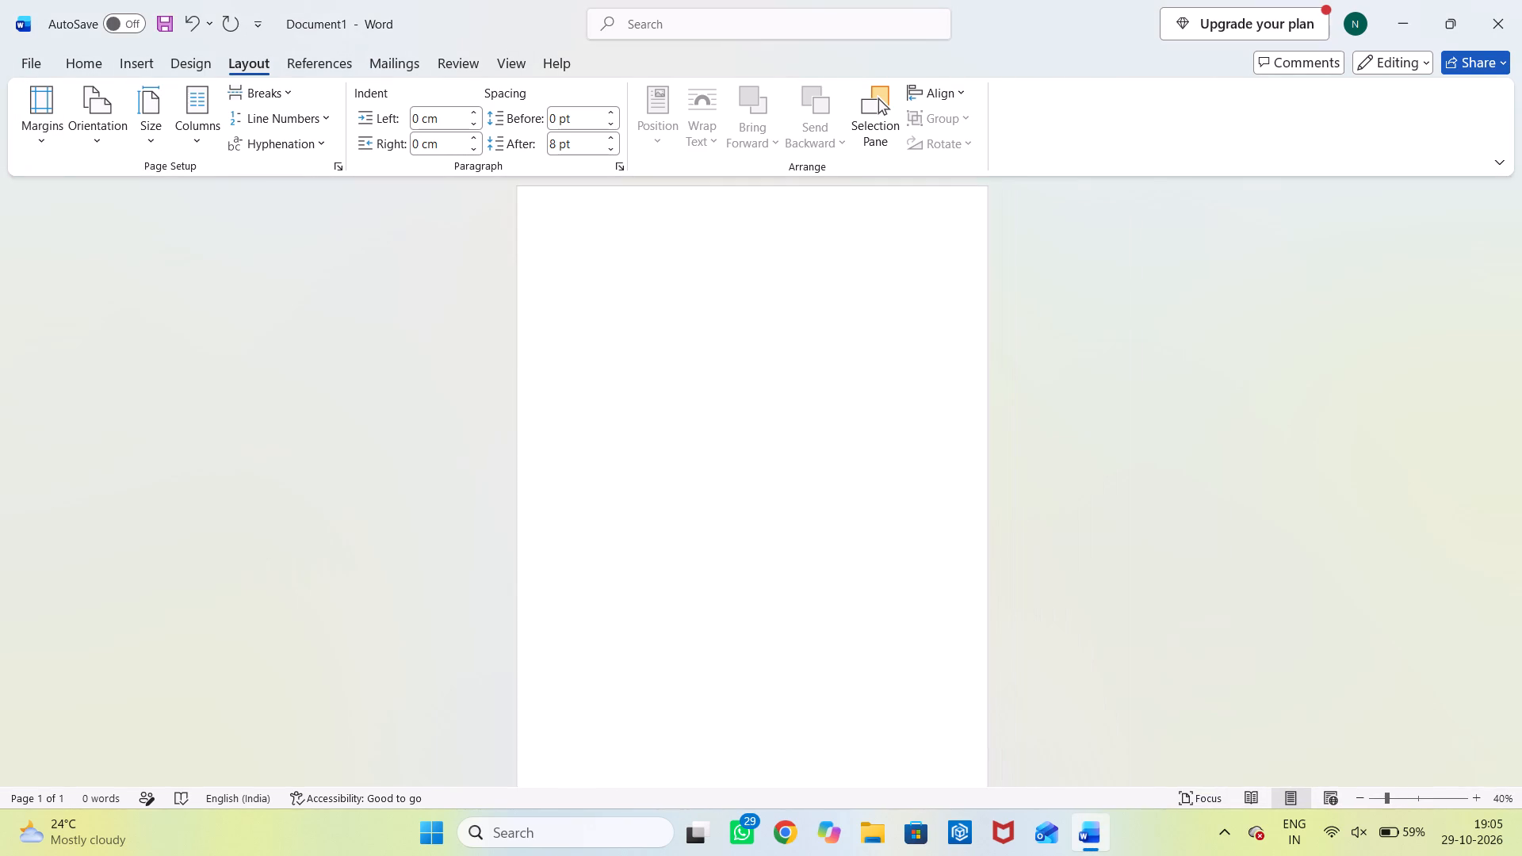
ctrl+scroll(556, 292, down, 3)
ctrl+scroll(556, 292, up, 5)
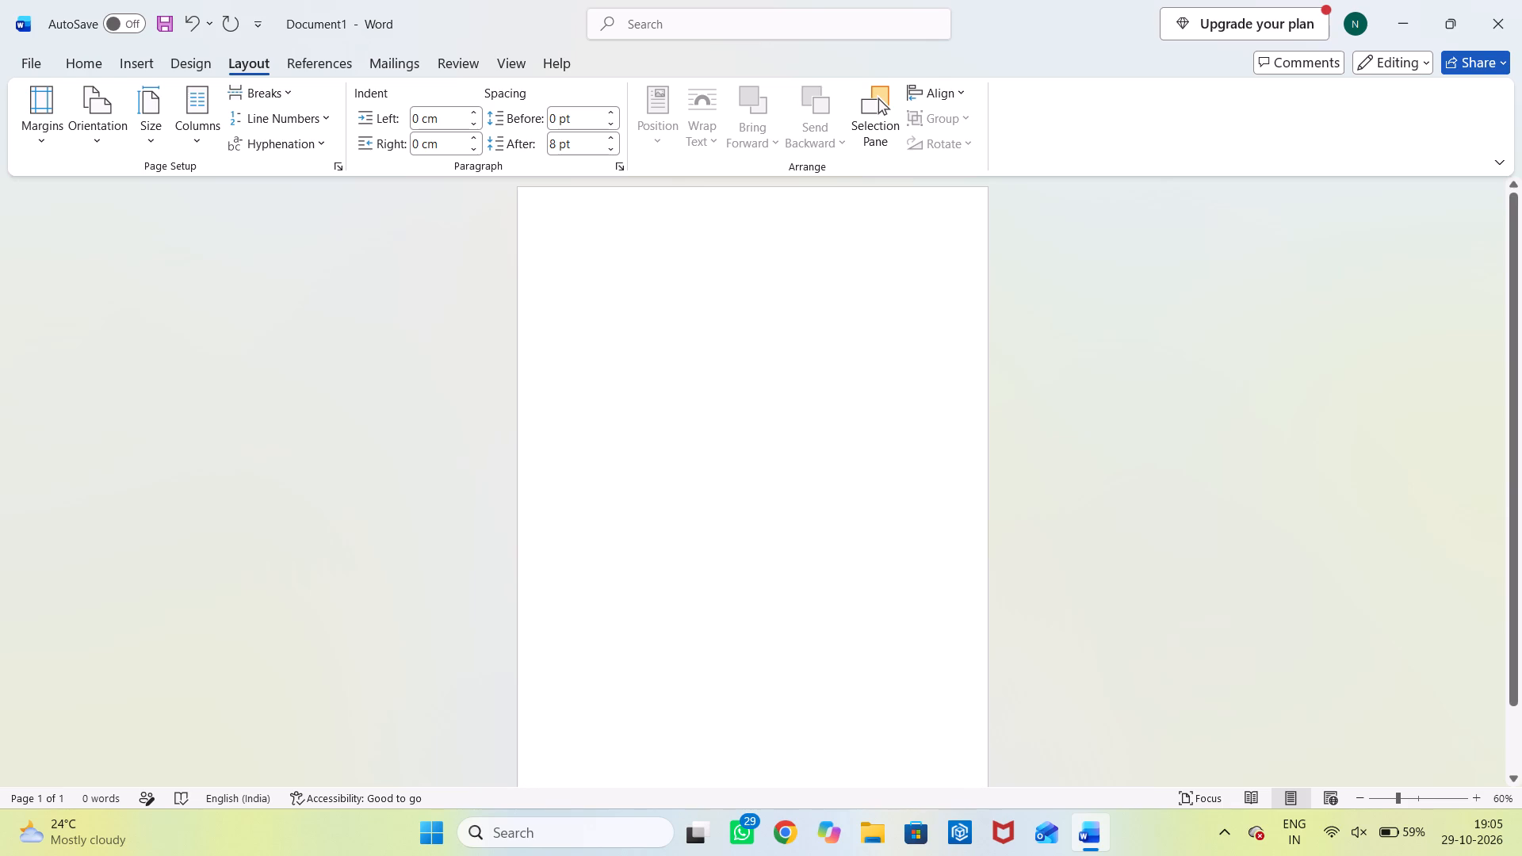
Open the paper size choices for the blank document.
click(142, 140)
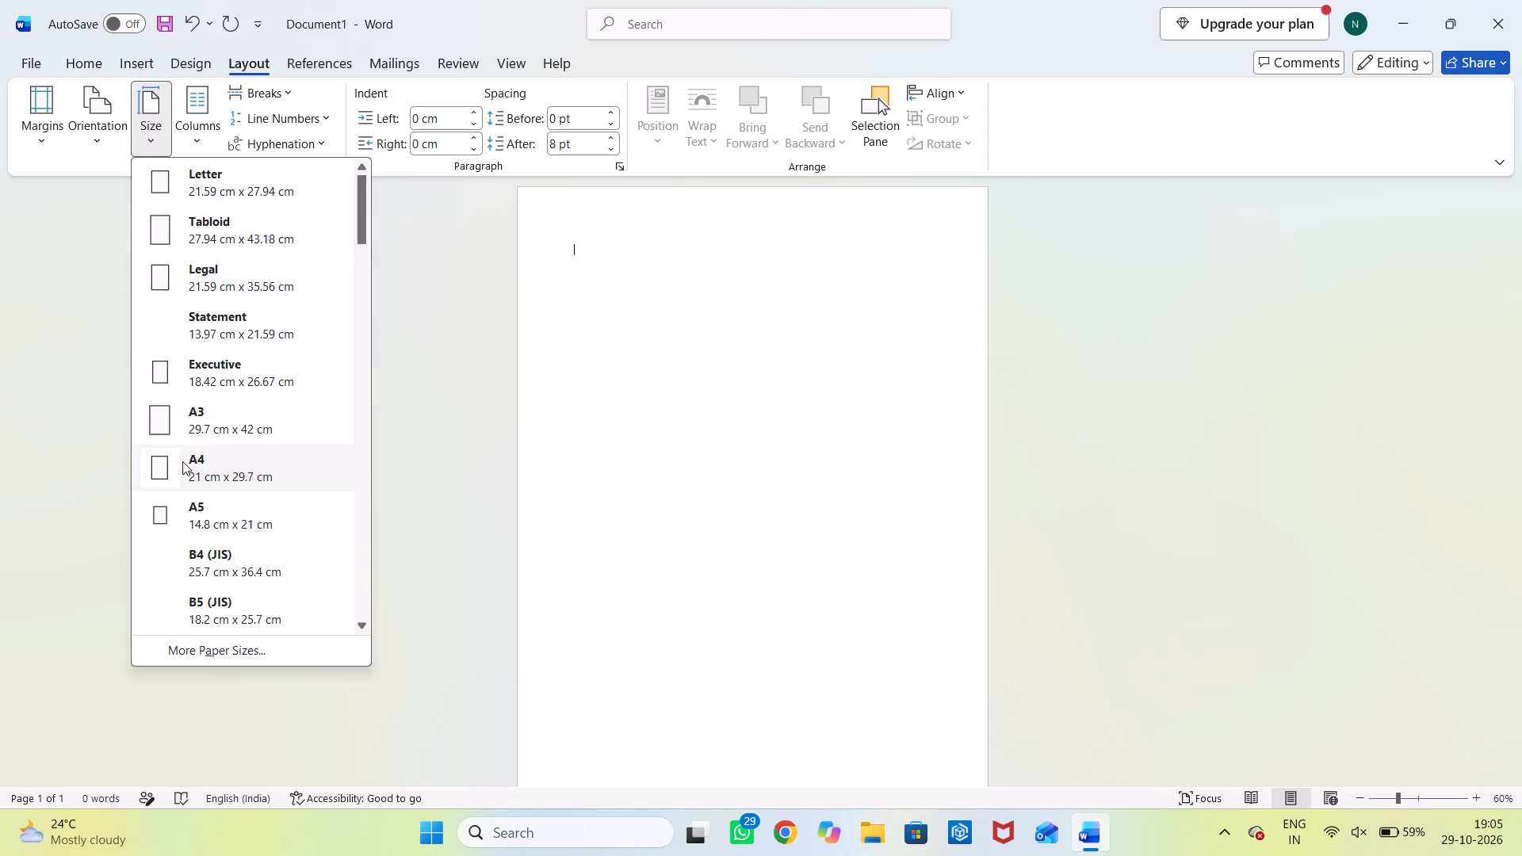
Set the document's top margin to 1 cm in the custom margin settings.
click(36, 124)
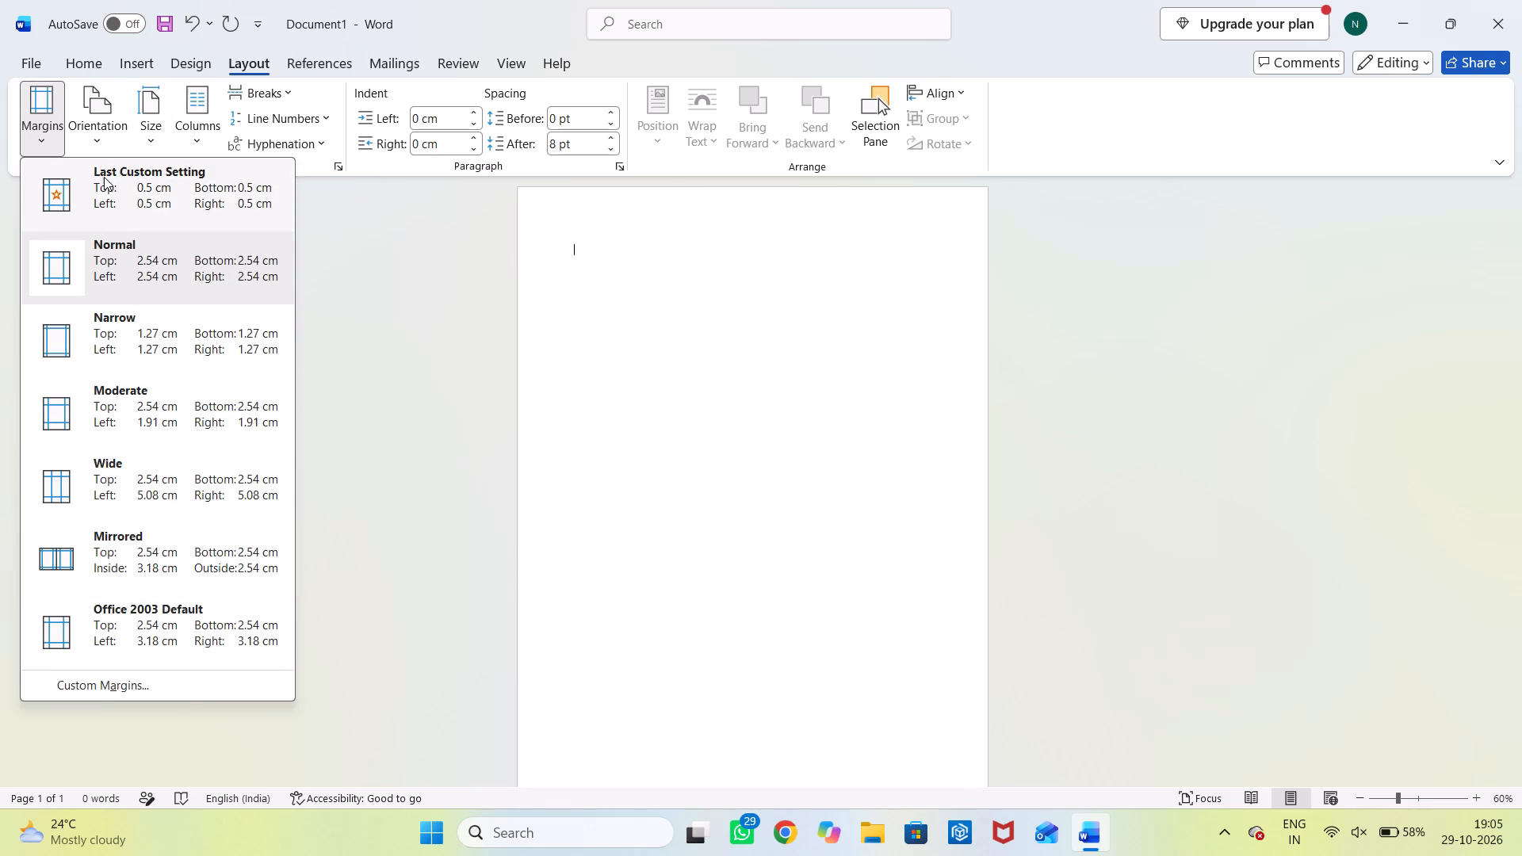
click(139, 686)
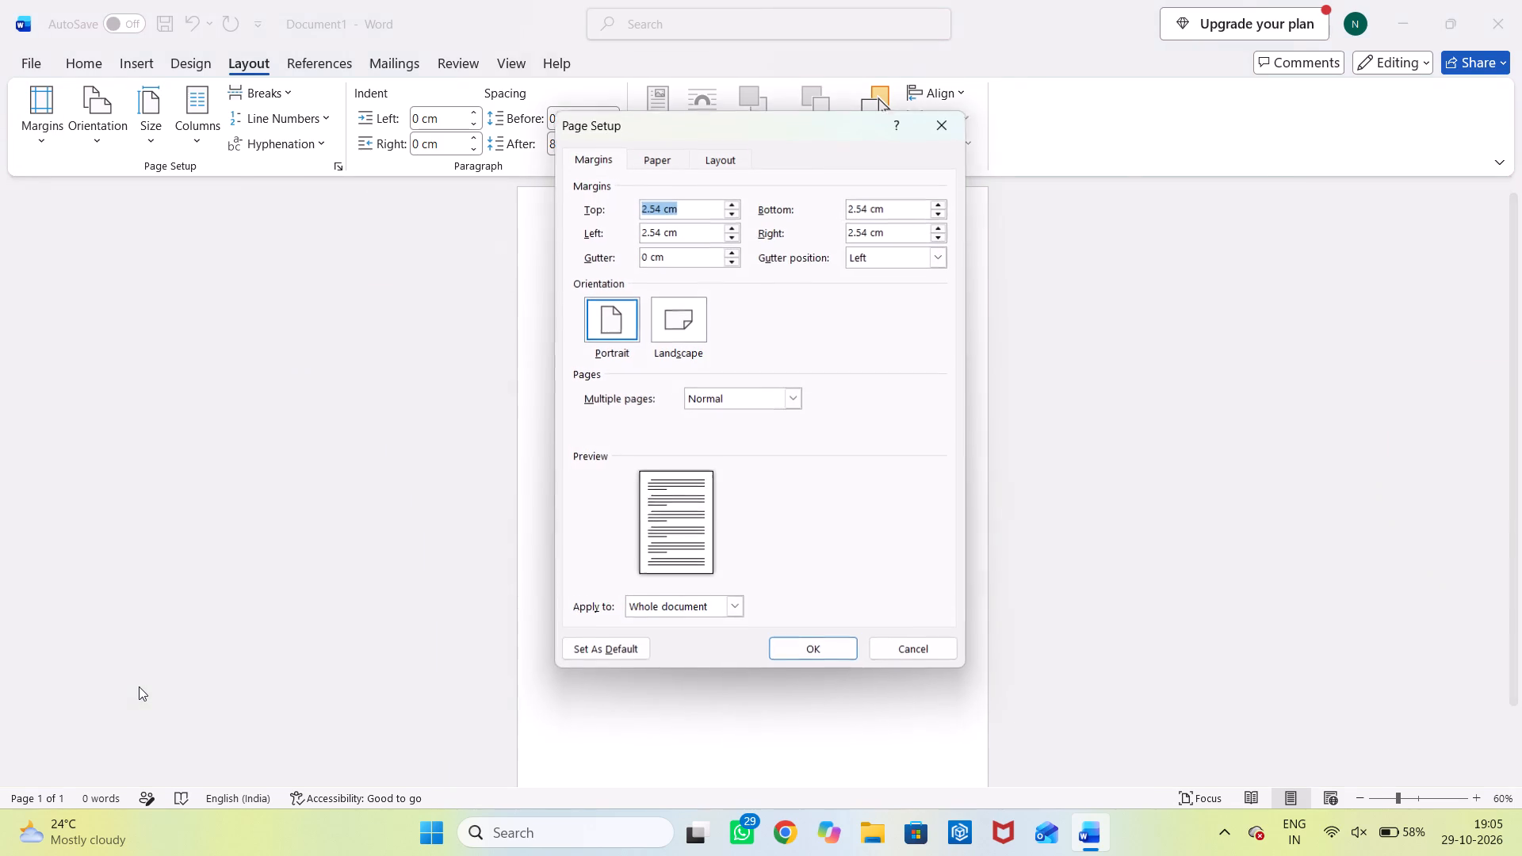
triple_click(730, 216)
triple_click(730, 216)
triple_click(730, 216)
triple_click(730, 216)
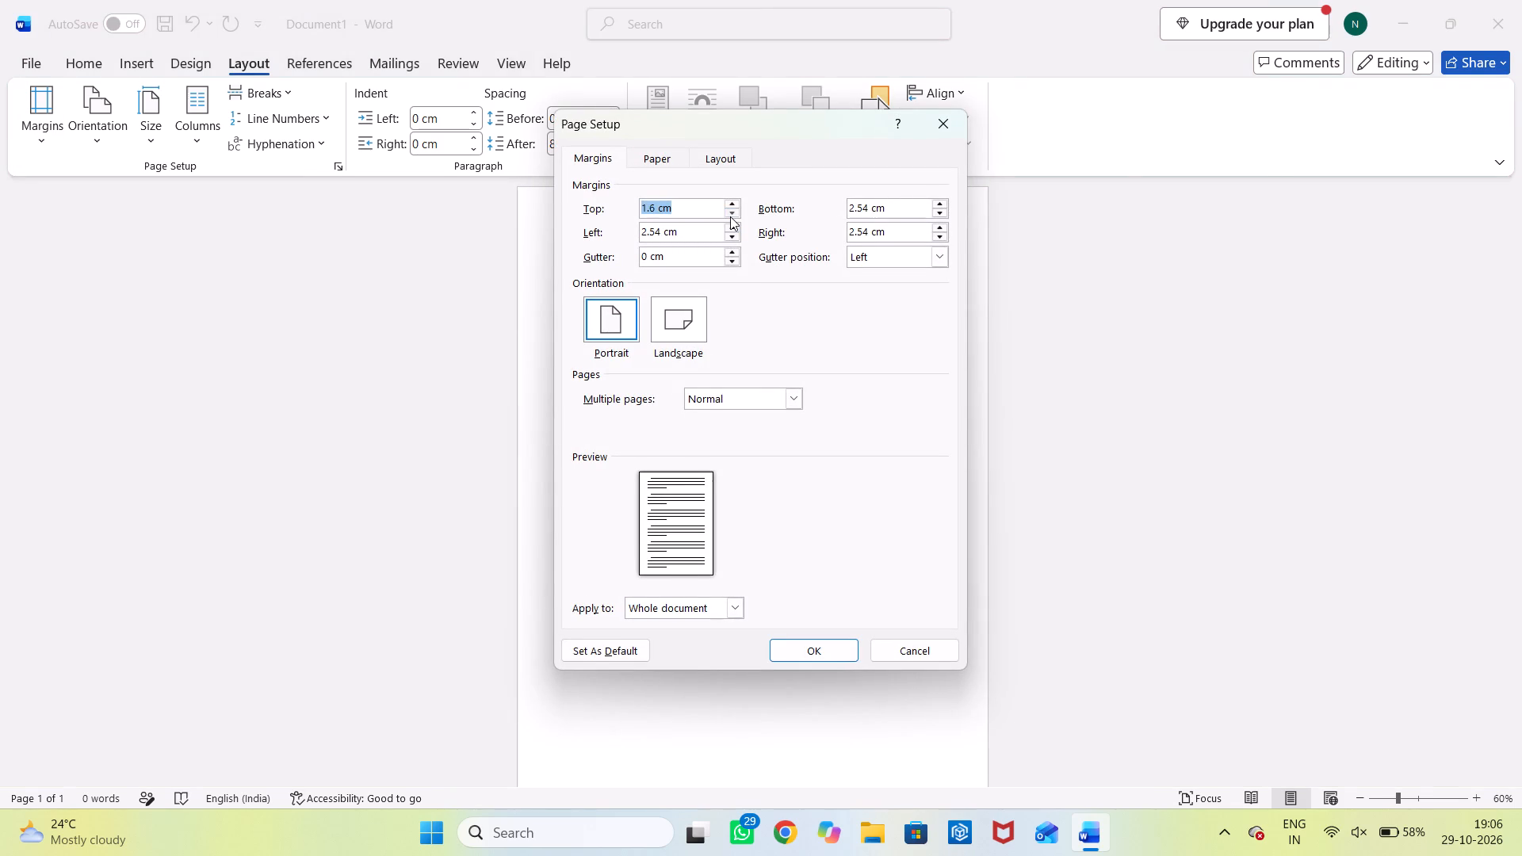
click(730, 216)
double_click(730, 216)
click(730, 216)
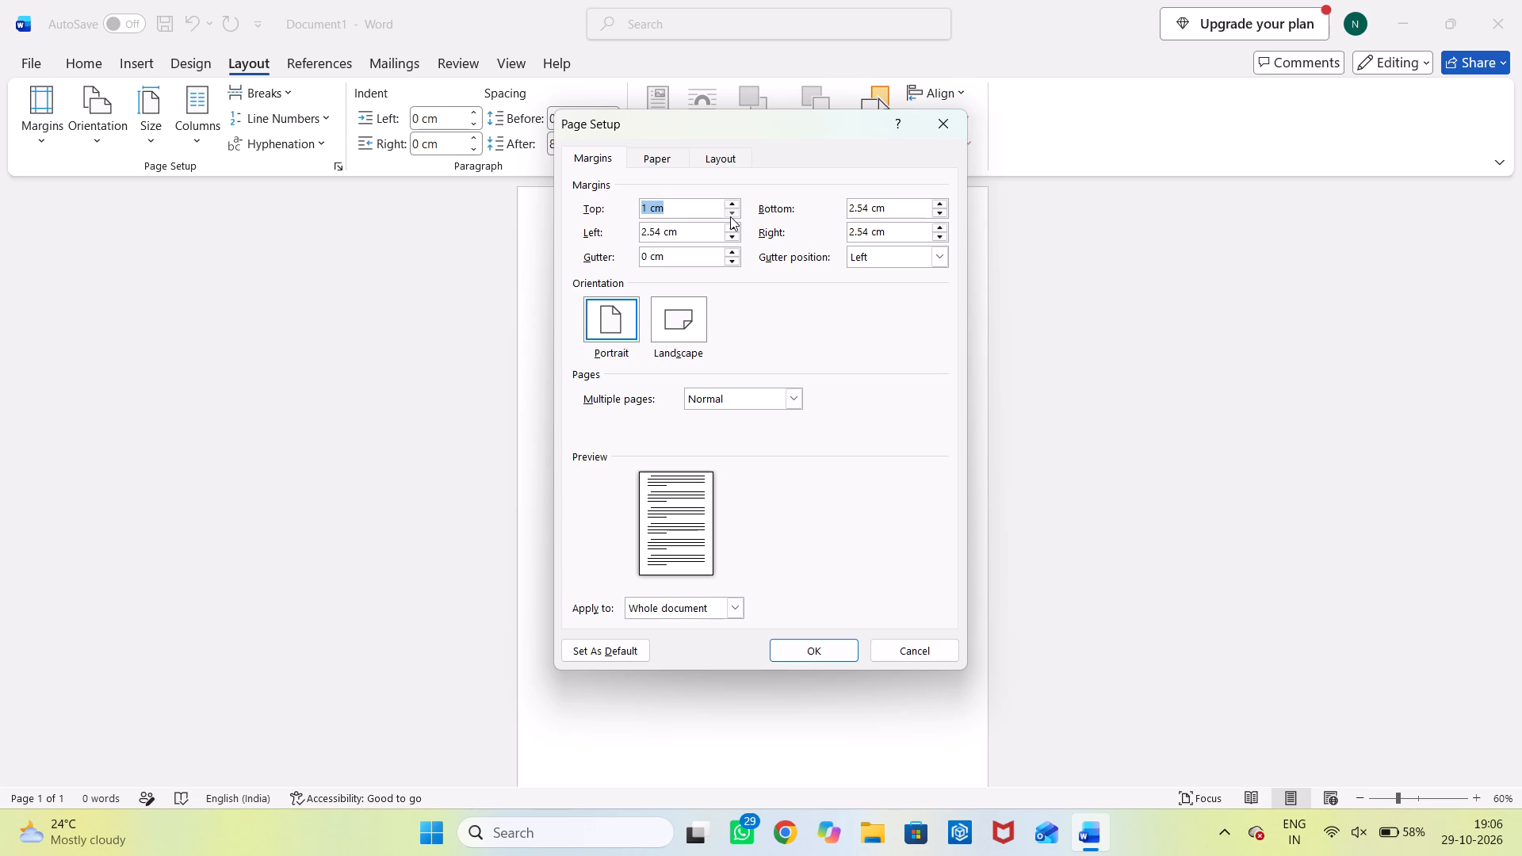
Set the document's left margin to 1 cm in the page setup.
triple_click(733, 235)
triple_click(733, 235)
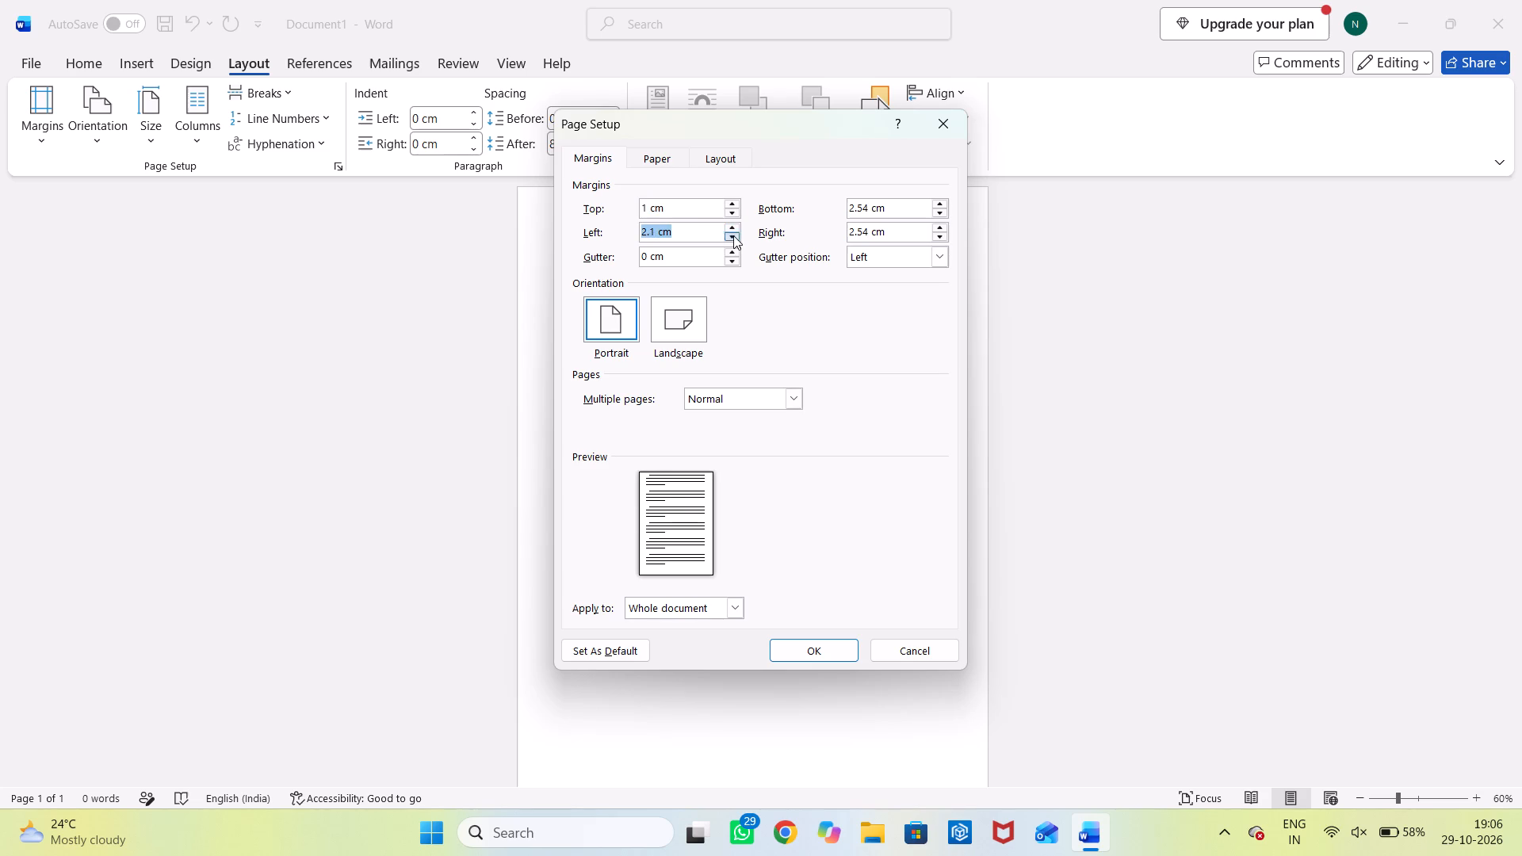
triple_click(733, 235)
triple_click(733, 235)
triple_click(733, 235)
double_click(733, 235)
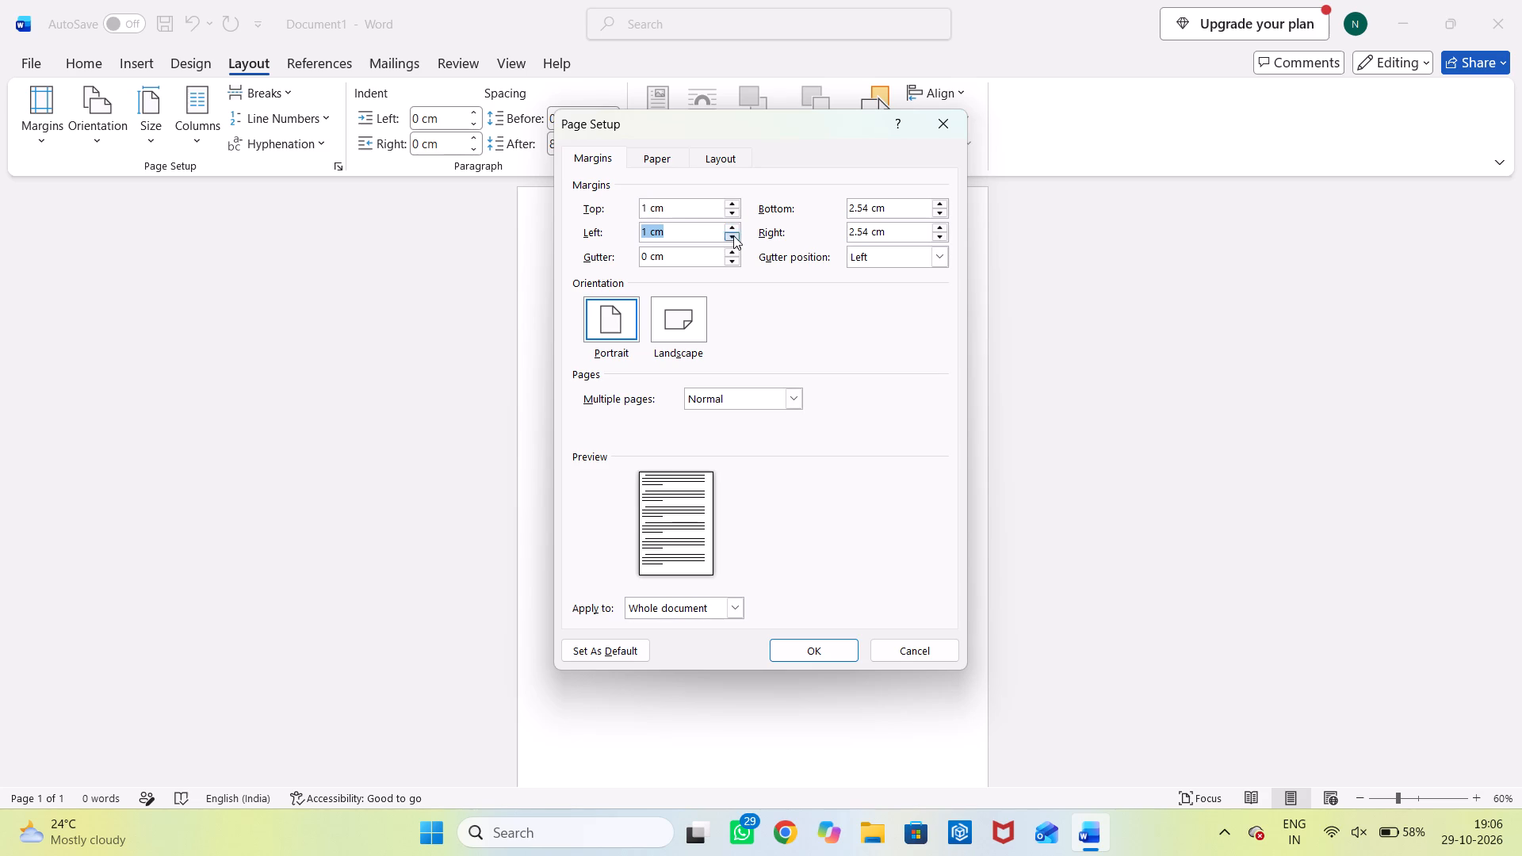
click(736, 224)
Set the document's right margin to 1 cm in the page setup.
triple_click(942, 235)
triple_click(942, 235)
triple_click(942, 235)
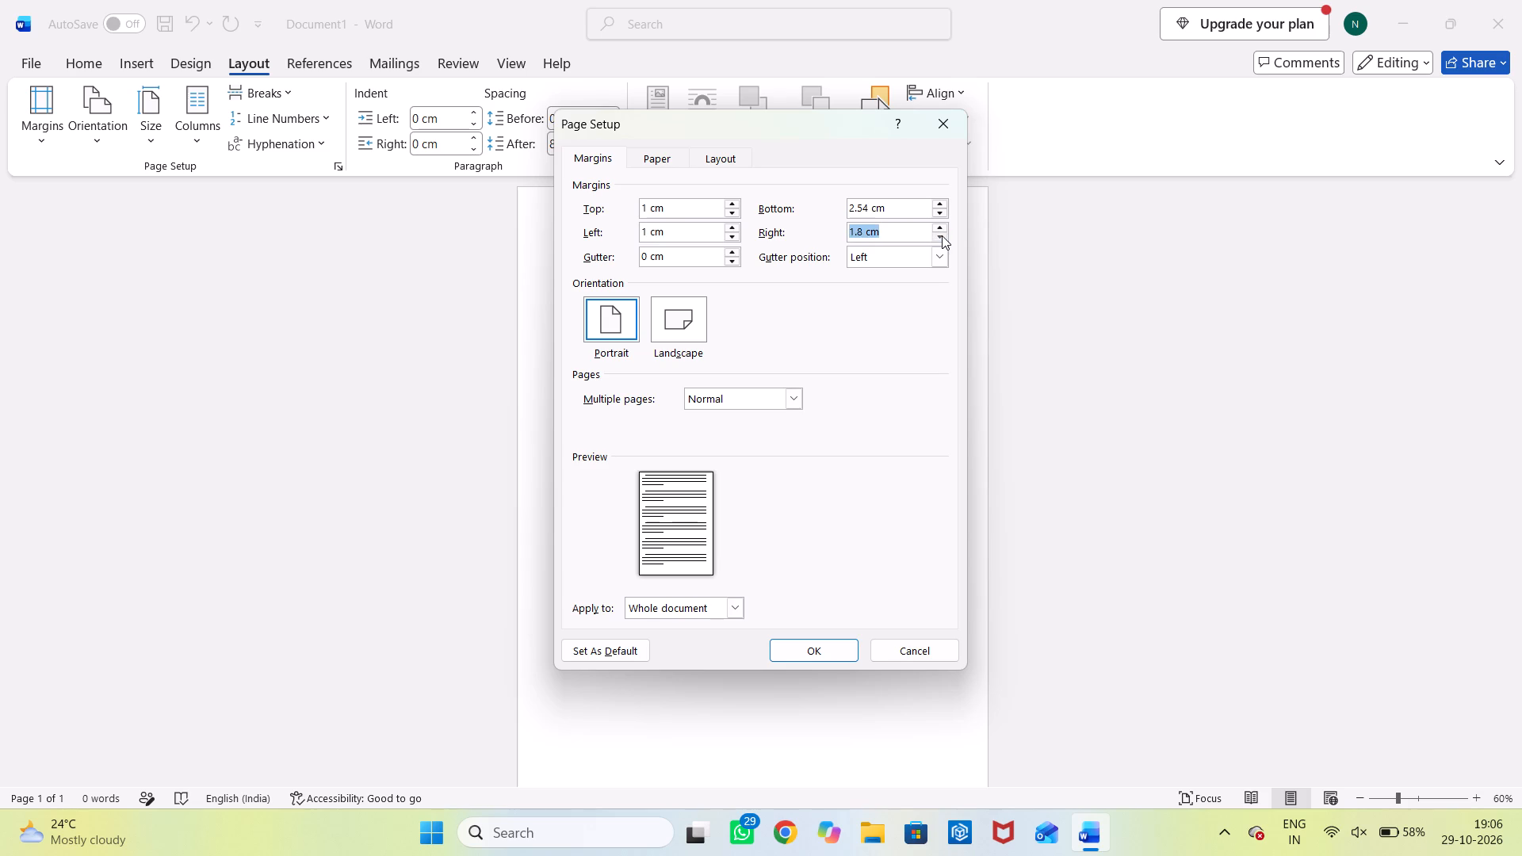
triple_click(942, 235)
triple_click(942, 235)
double_click(942, 235)
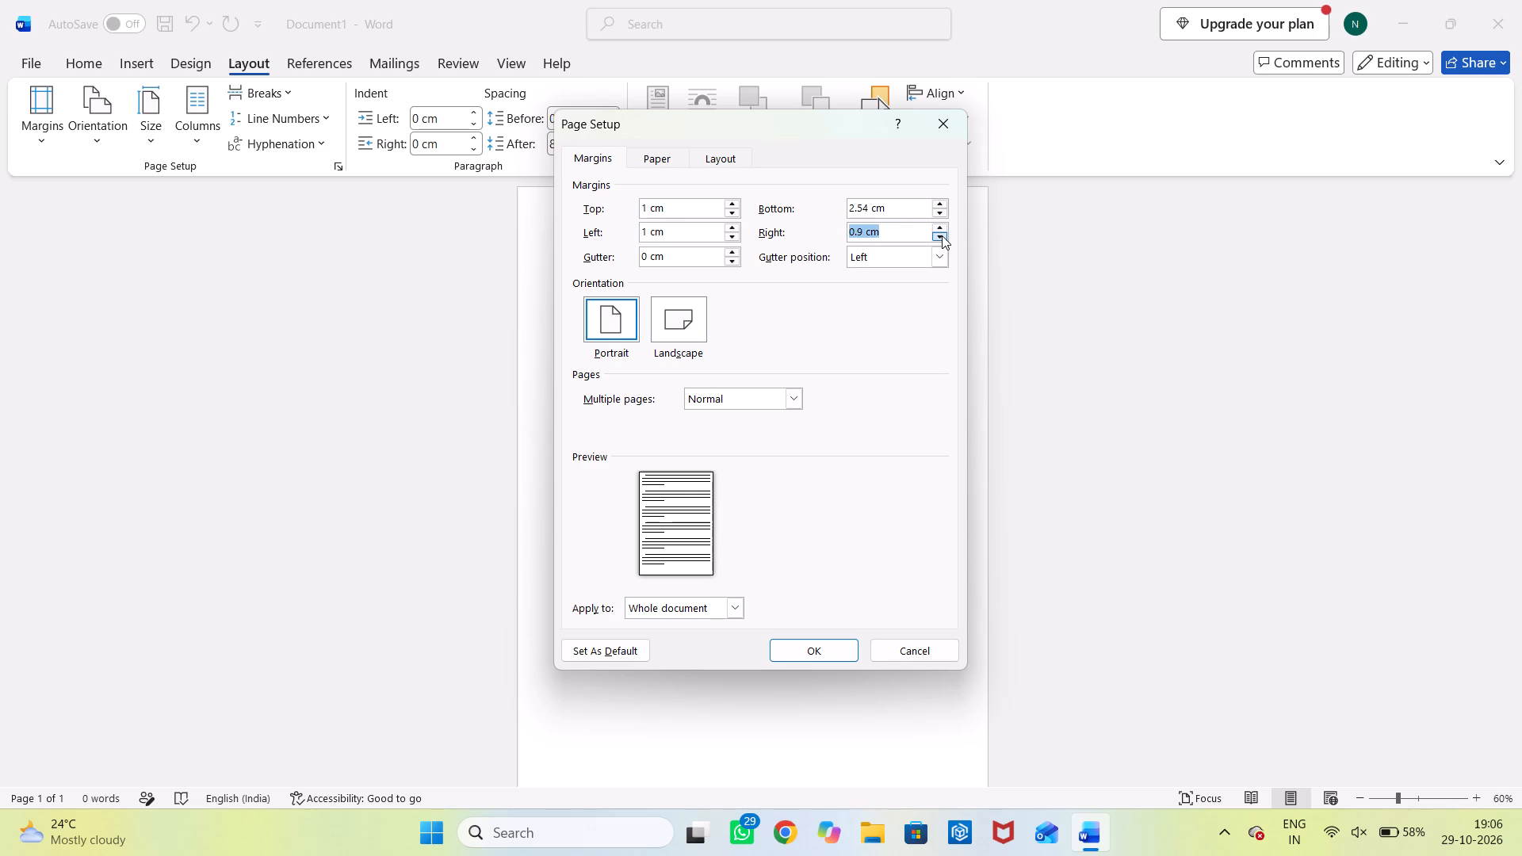
click(943, 224)
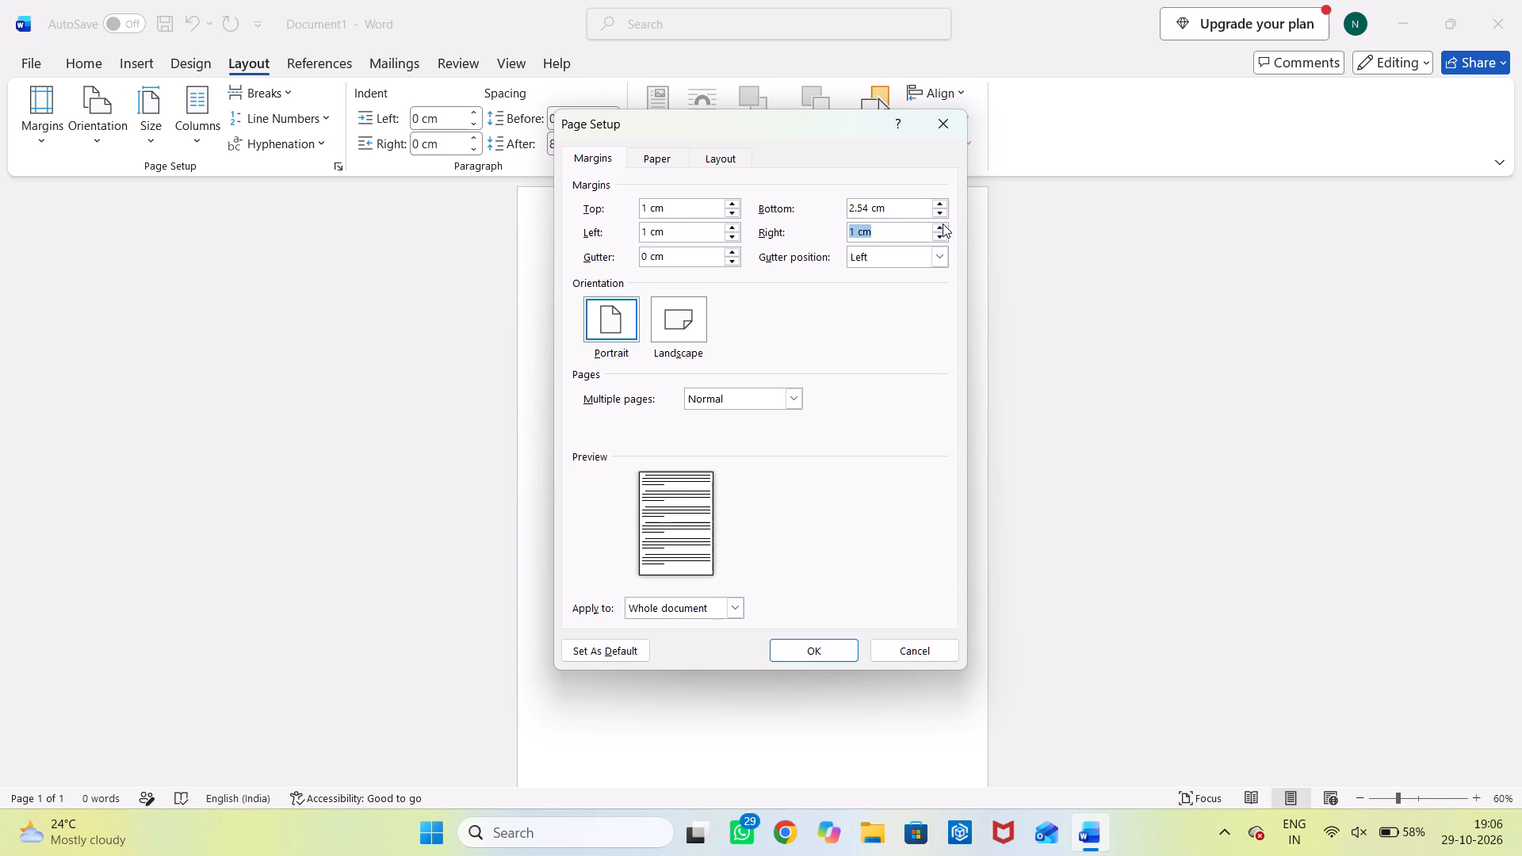
Set the bottom margin to 1 cm and apply the custom margins to the whole document.
triple_click(939, 216)
triple_click(939, 216)
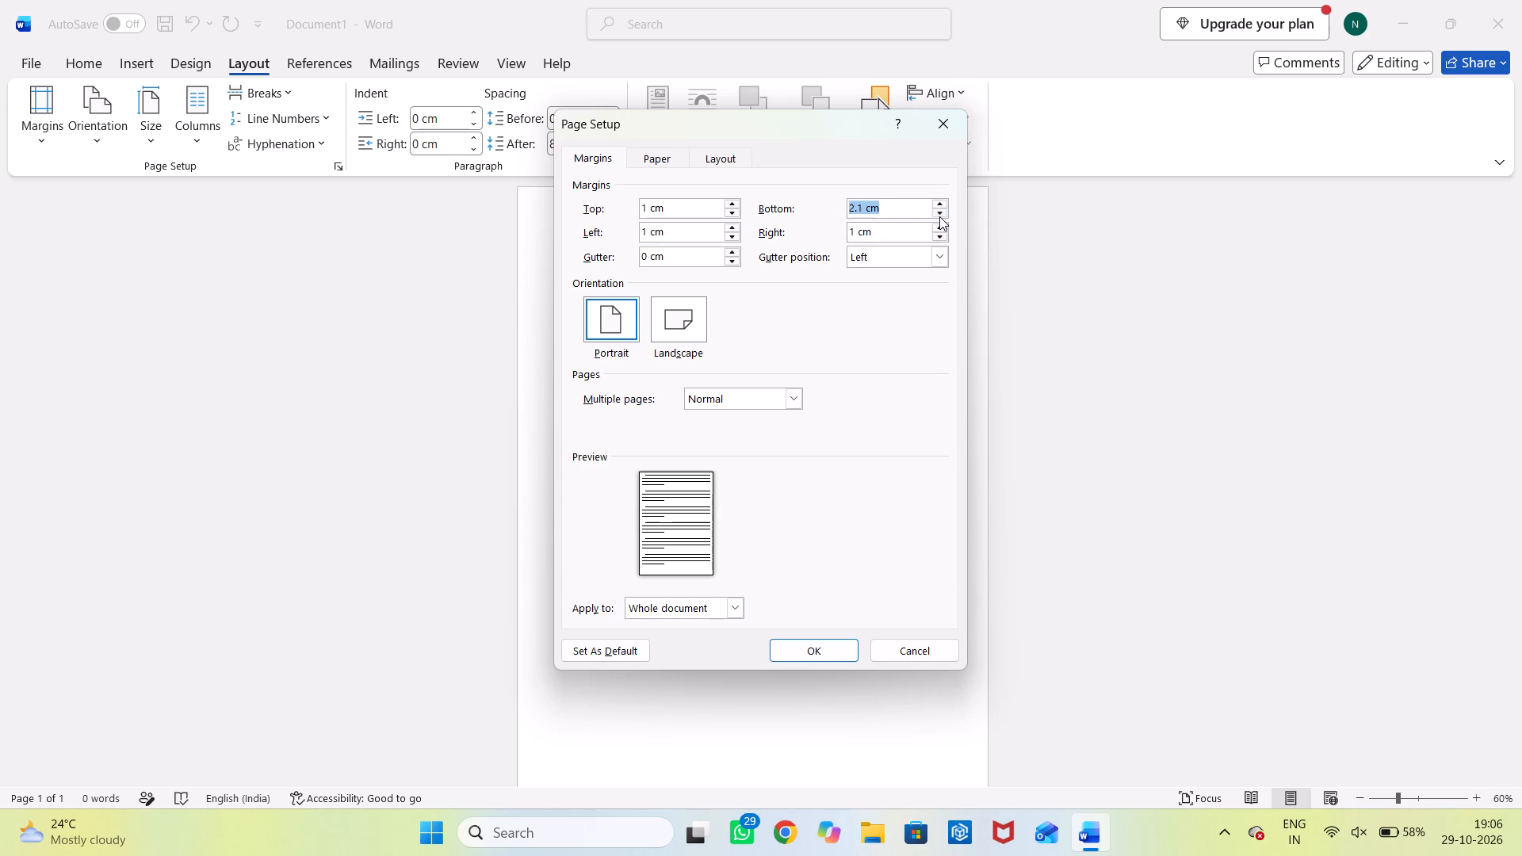
triple_click(939, 216)
triple_click(939, 216)
triple_click(939, 216)
click(939, 216)
click(817, 653)
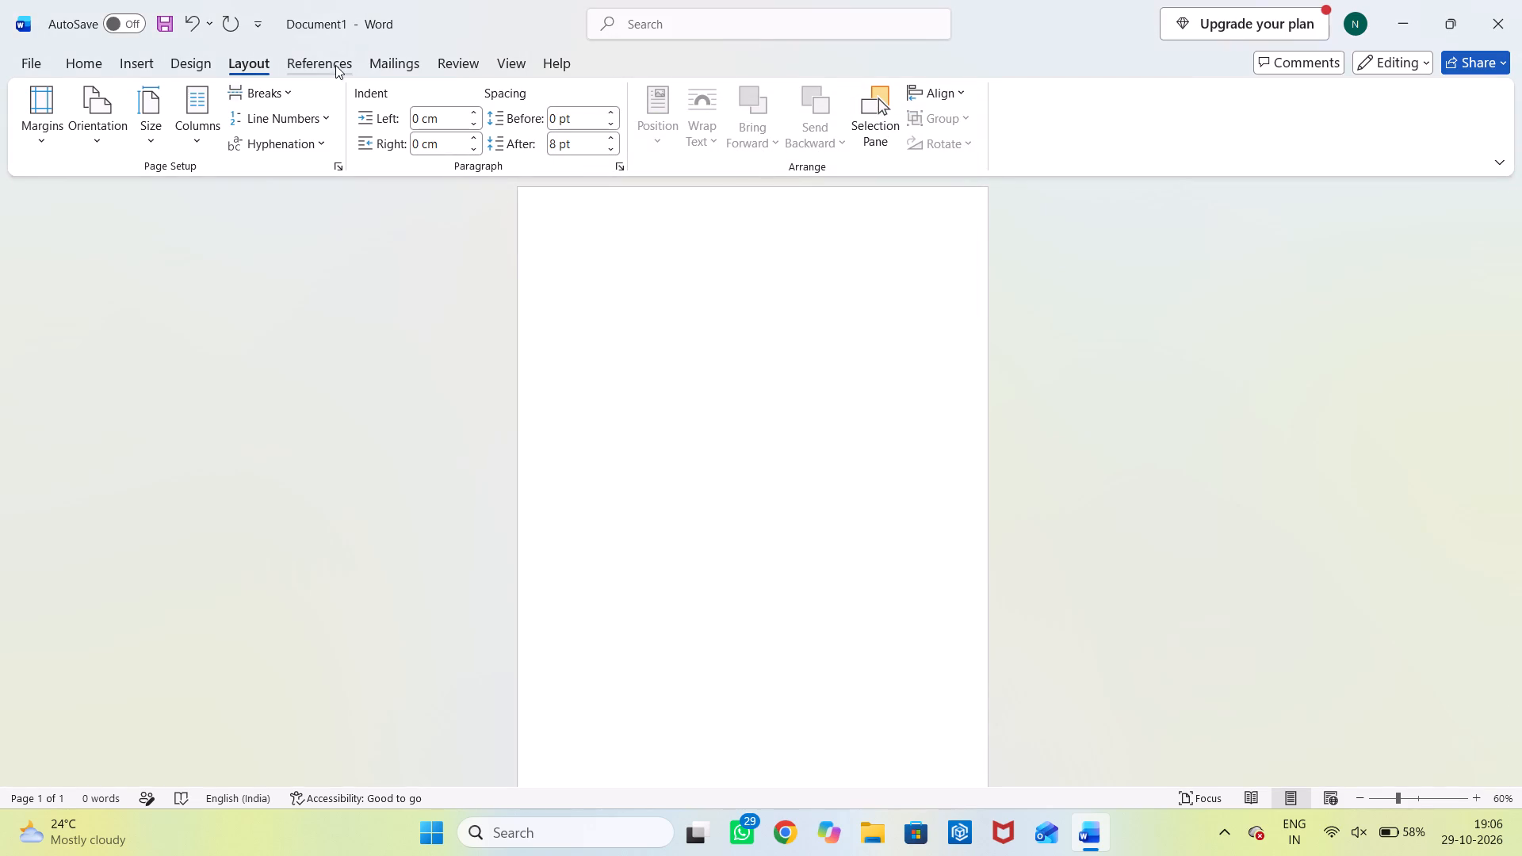
Add a Box page border around the page, applied to the whole document.
click(155, 65)
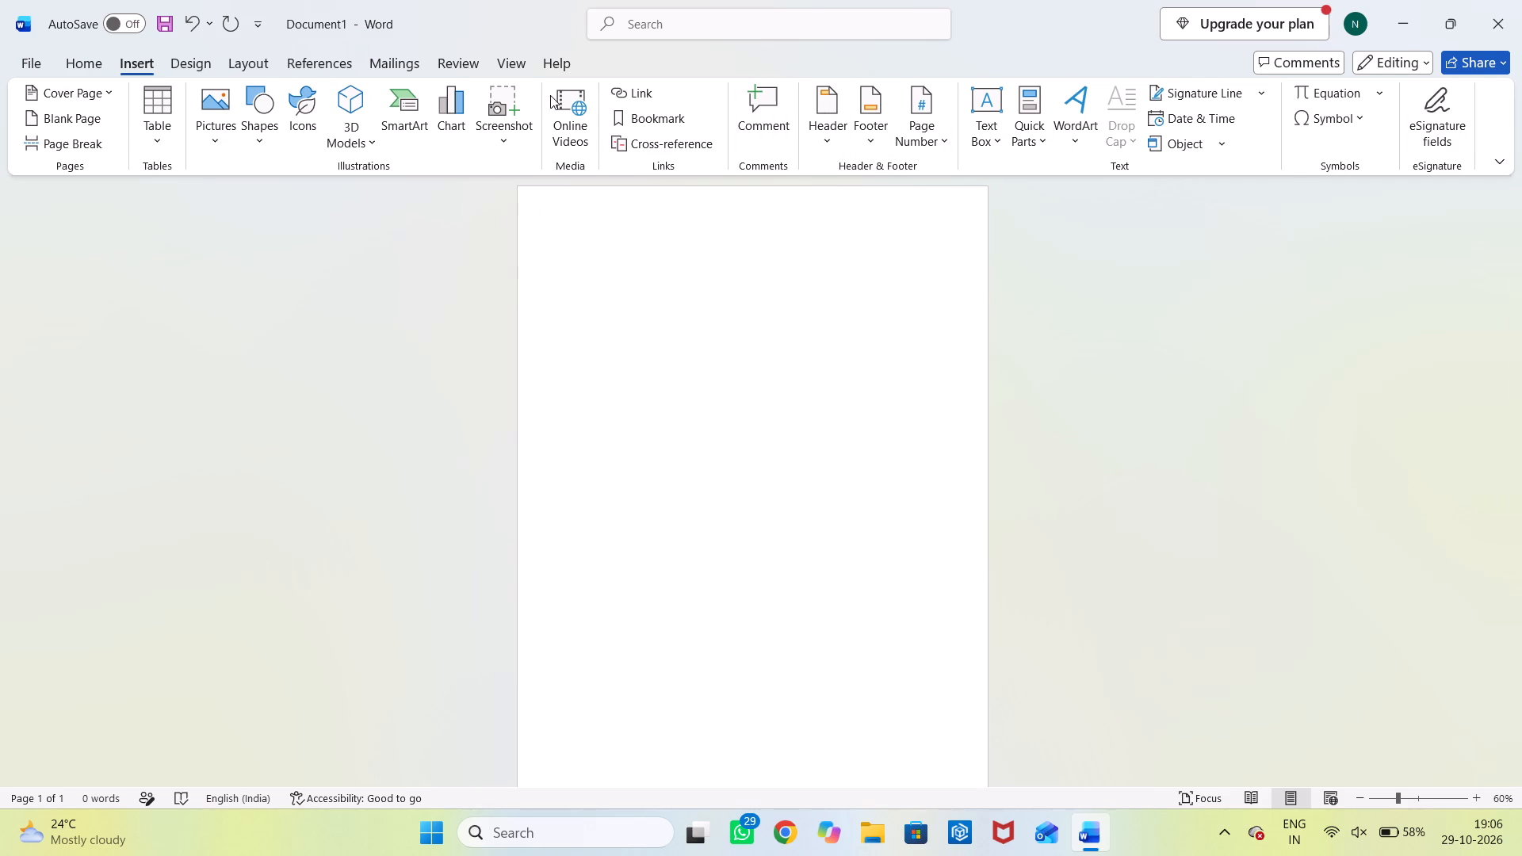
click(179, 63)
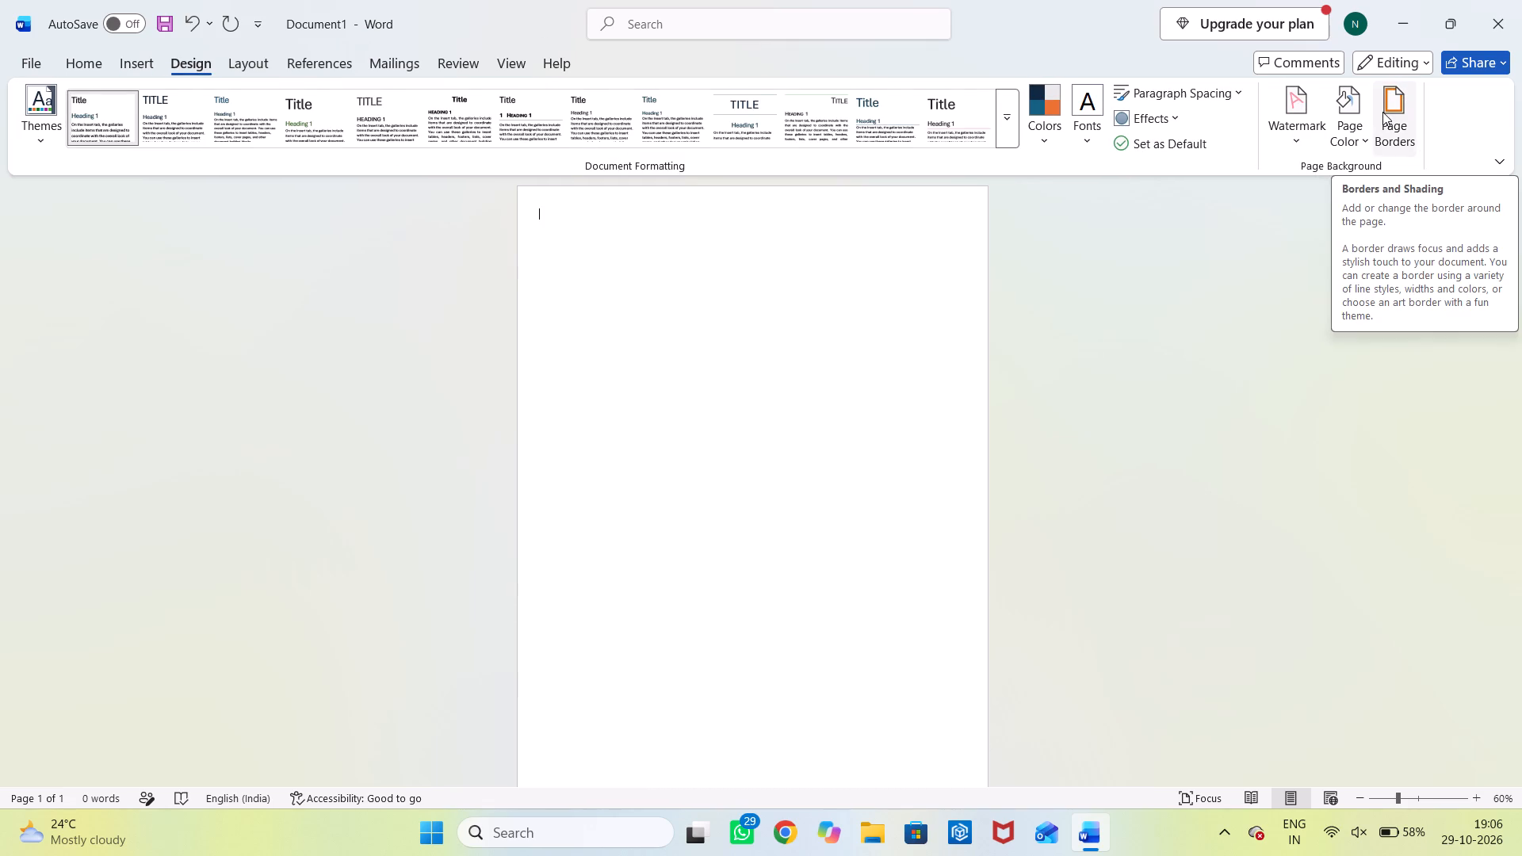
click(1399, 125)
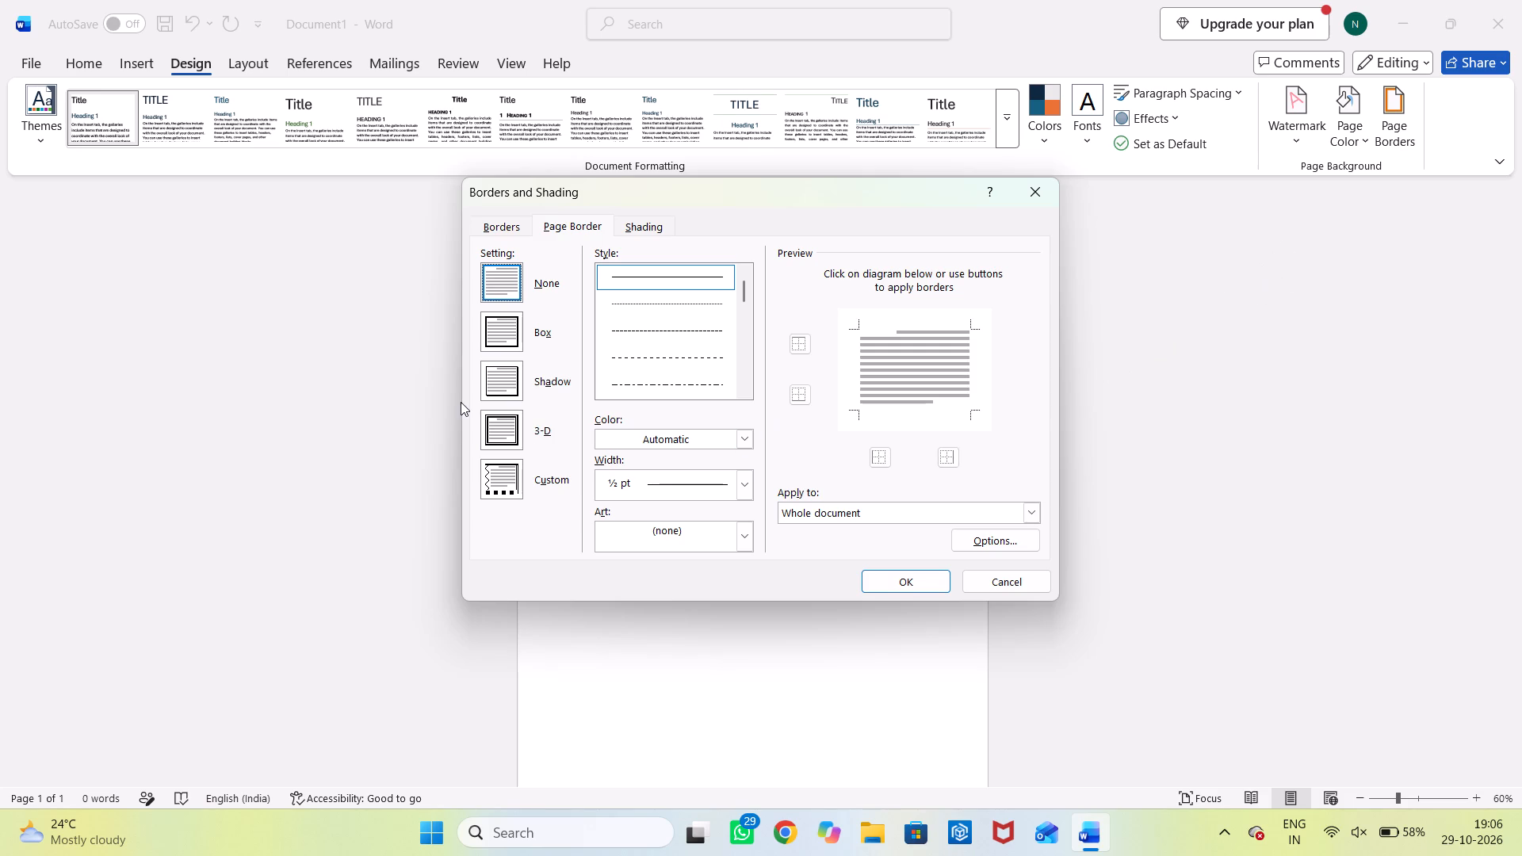
click(503, 340)
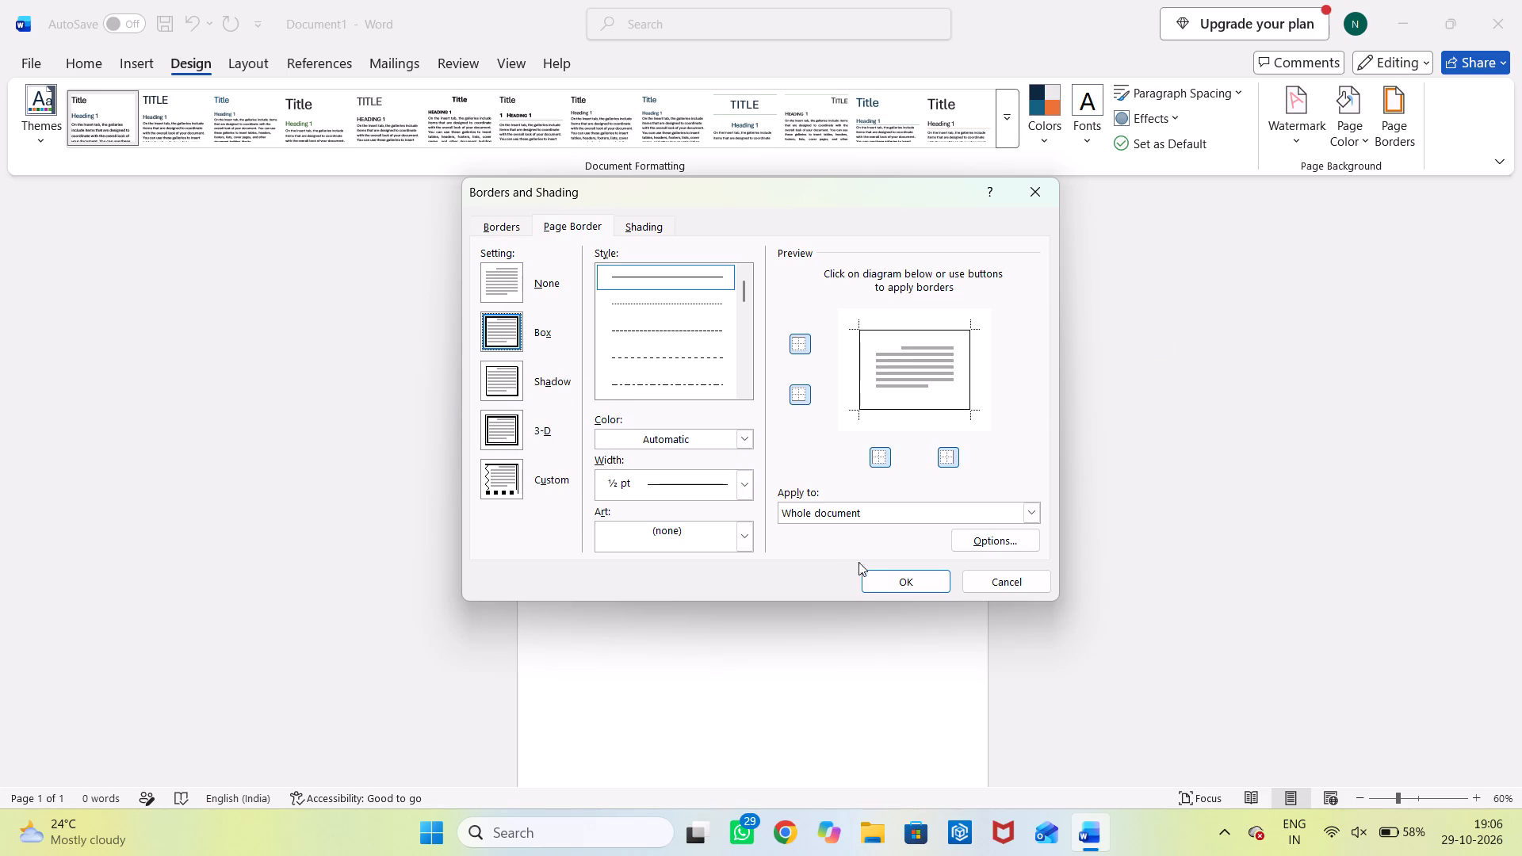
click(879, 582)
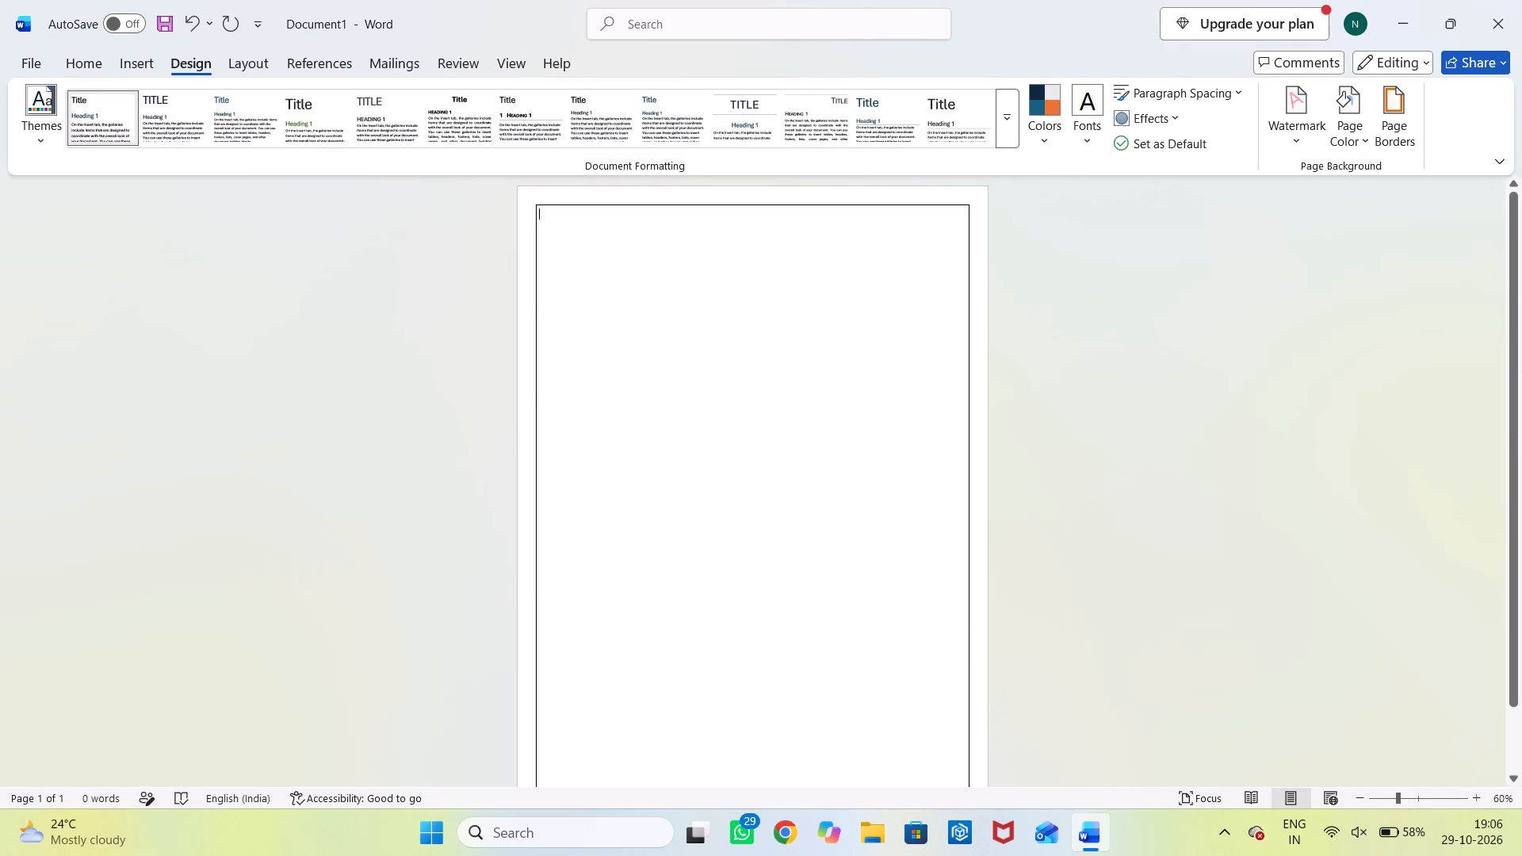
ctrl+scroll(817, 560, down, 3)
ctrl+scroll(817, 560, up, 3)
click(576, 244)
Leave two blank lines at the top of the bordered page so the text starts on the third line.
key(BackSpace)
key(BackSpace)
key(BackSpace)
key(BackSpace)
key(Return)
key(Return)
key(Return)
key(BackSpace)
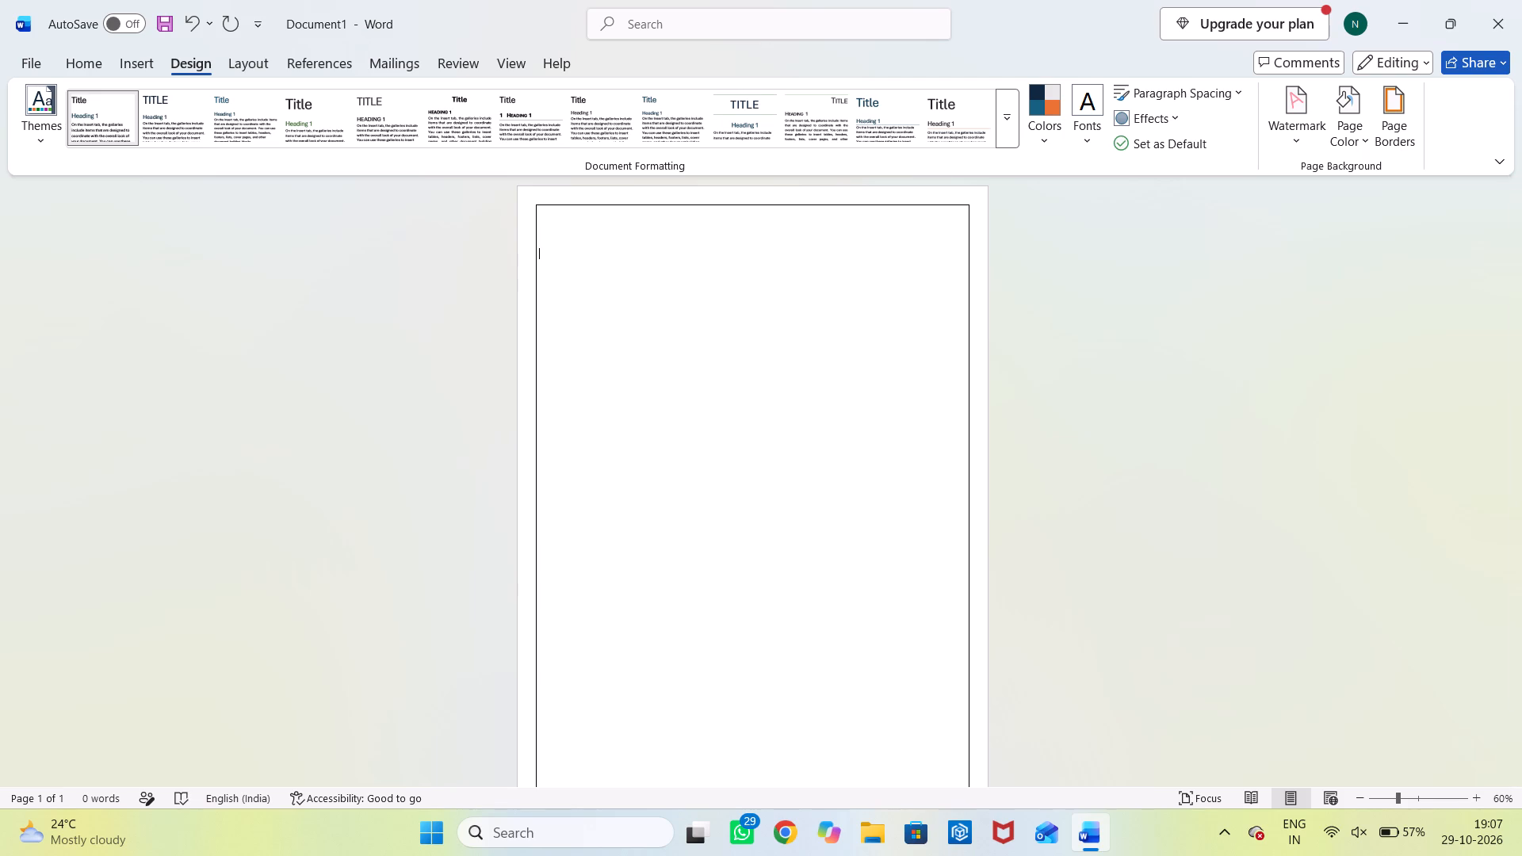
Indent the start of the third line inward from the page border using spaces.
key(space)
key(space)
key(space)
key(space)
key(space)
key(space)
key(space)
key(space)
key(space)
ctrl+scroll(576, 244, up, 7)
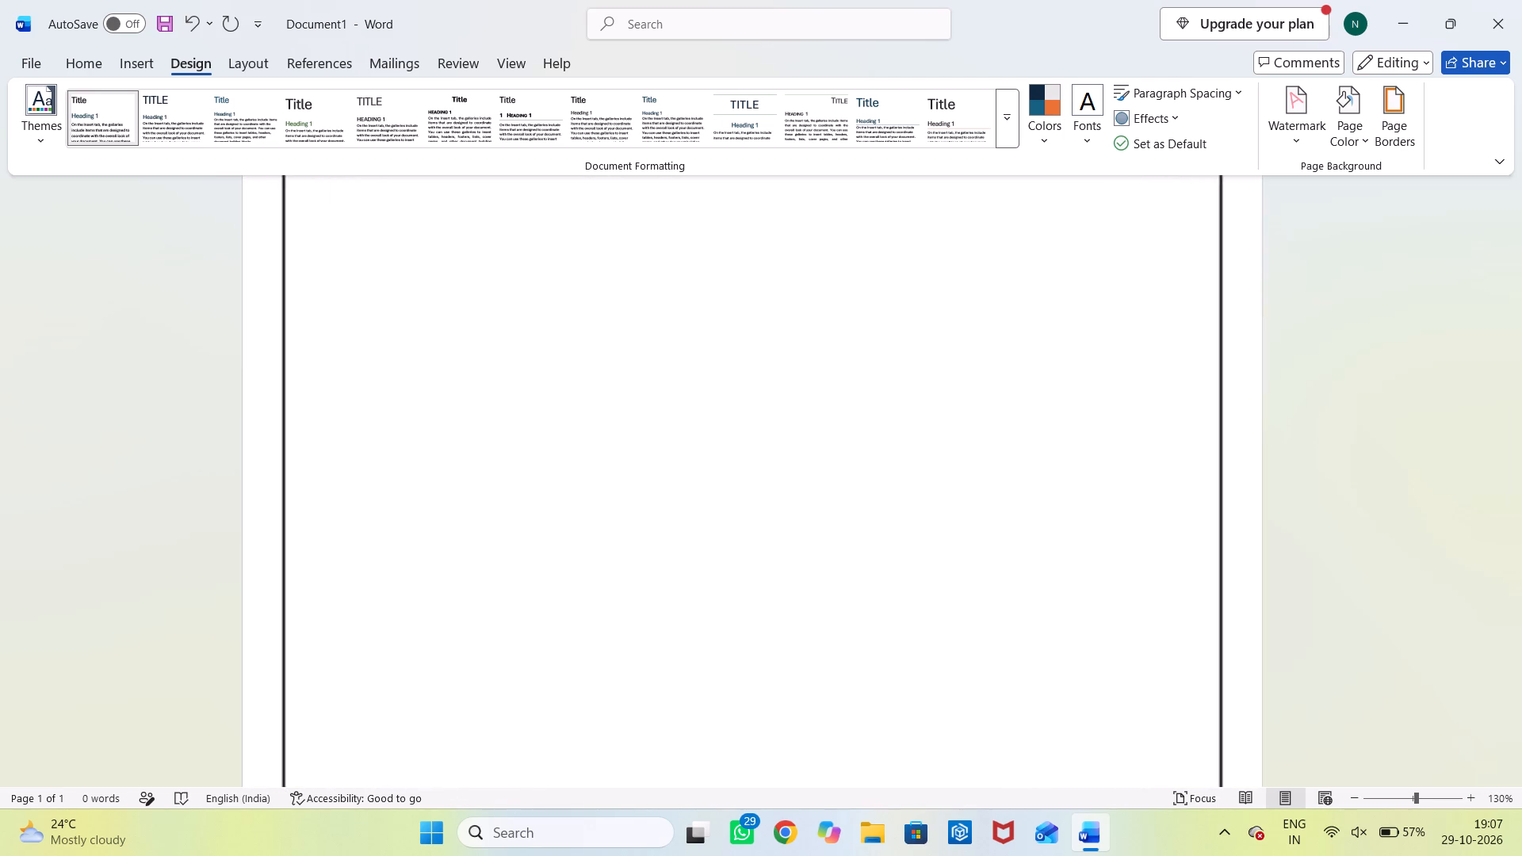
ctrl+scroll(576, 244, down, 5)
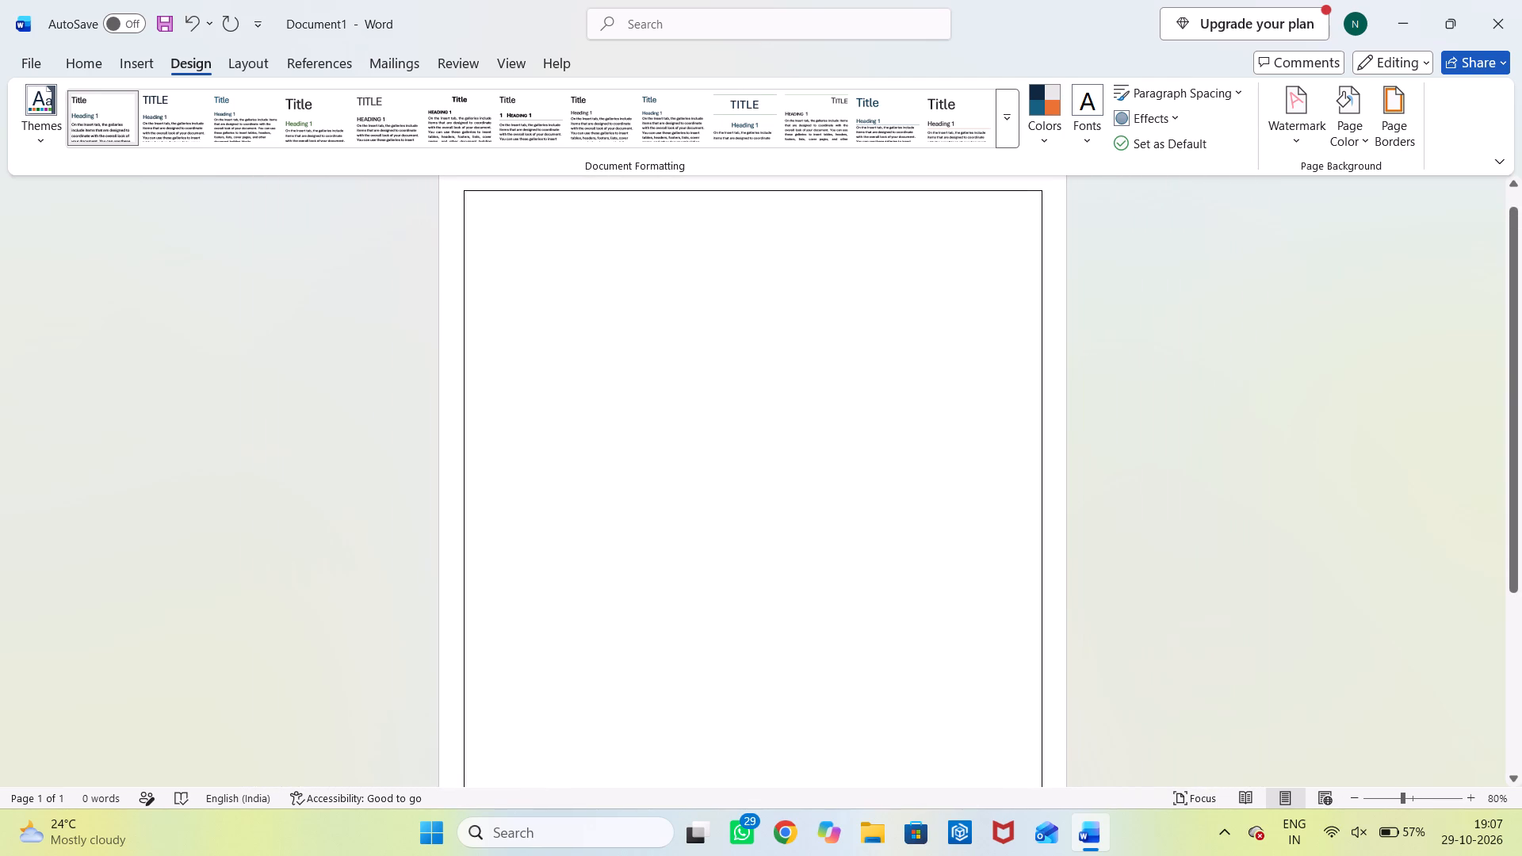
click(498, 257)
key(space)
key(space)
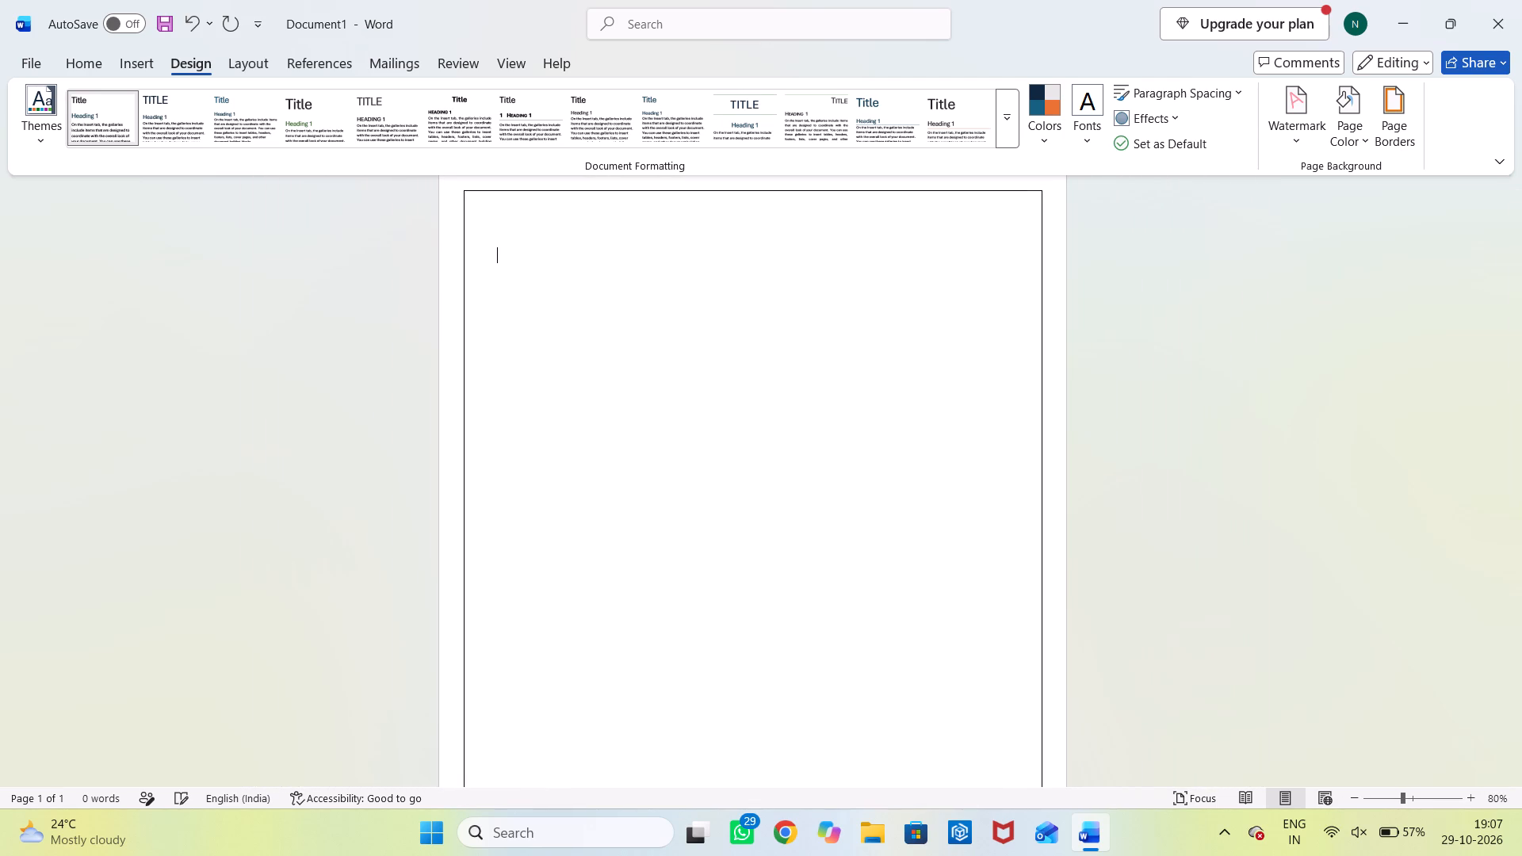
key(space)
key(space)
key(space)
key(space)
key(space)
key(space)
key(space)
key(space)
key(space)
Enter the heading "Certificate to be issued by the warden/supritendent of the hostel" on the indented line.
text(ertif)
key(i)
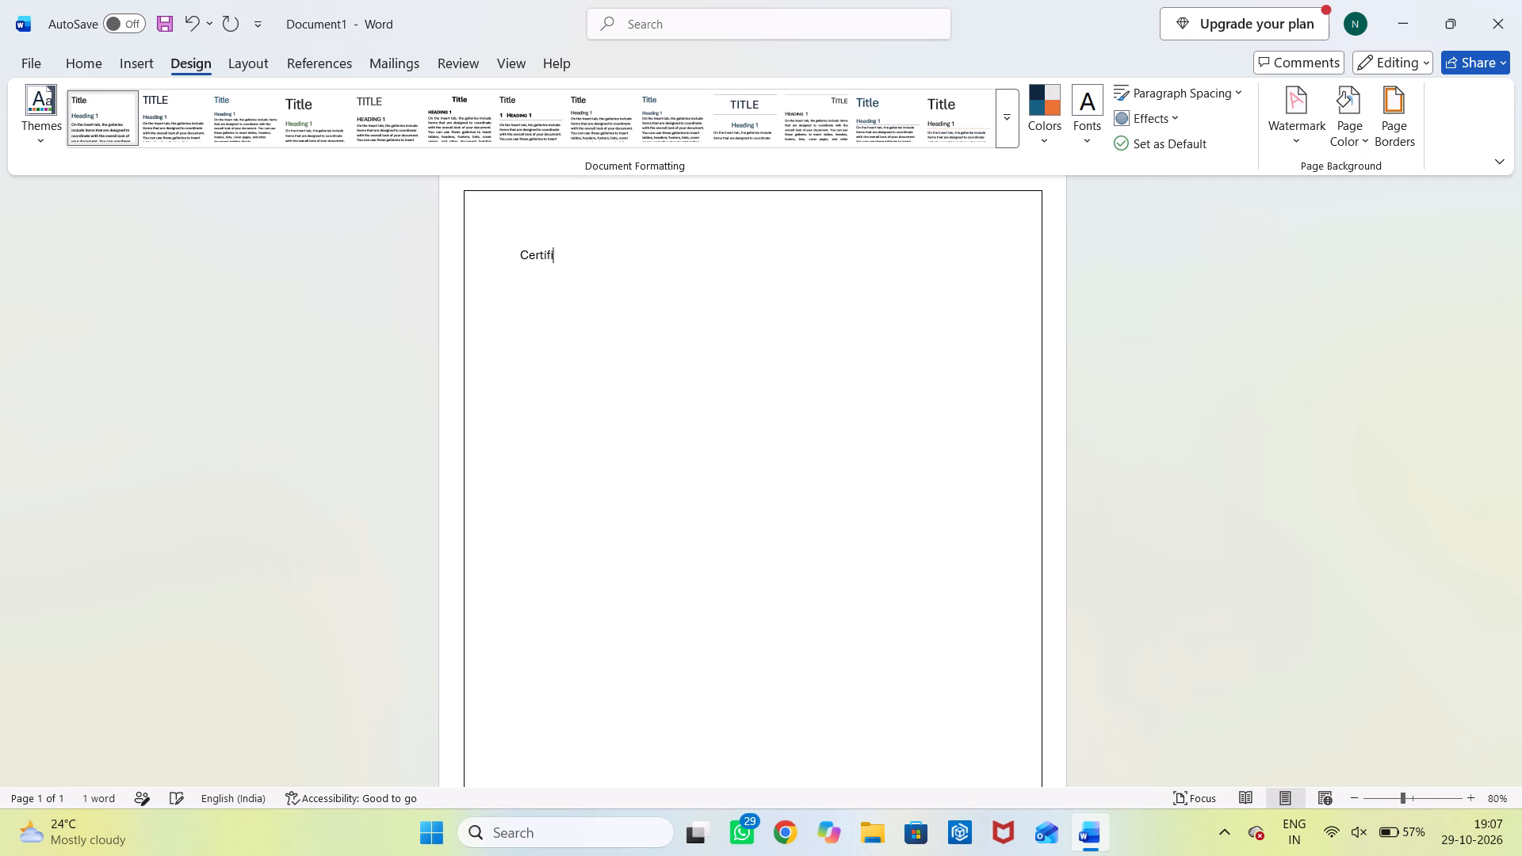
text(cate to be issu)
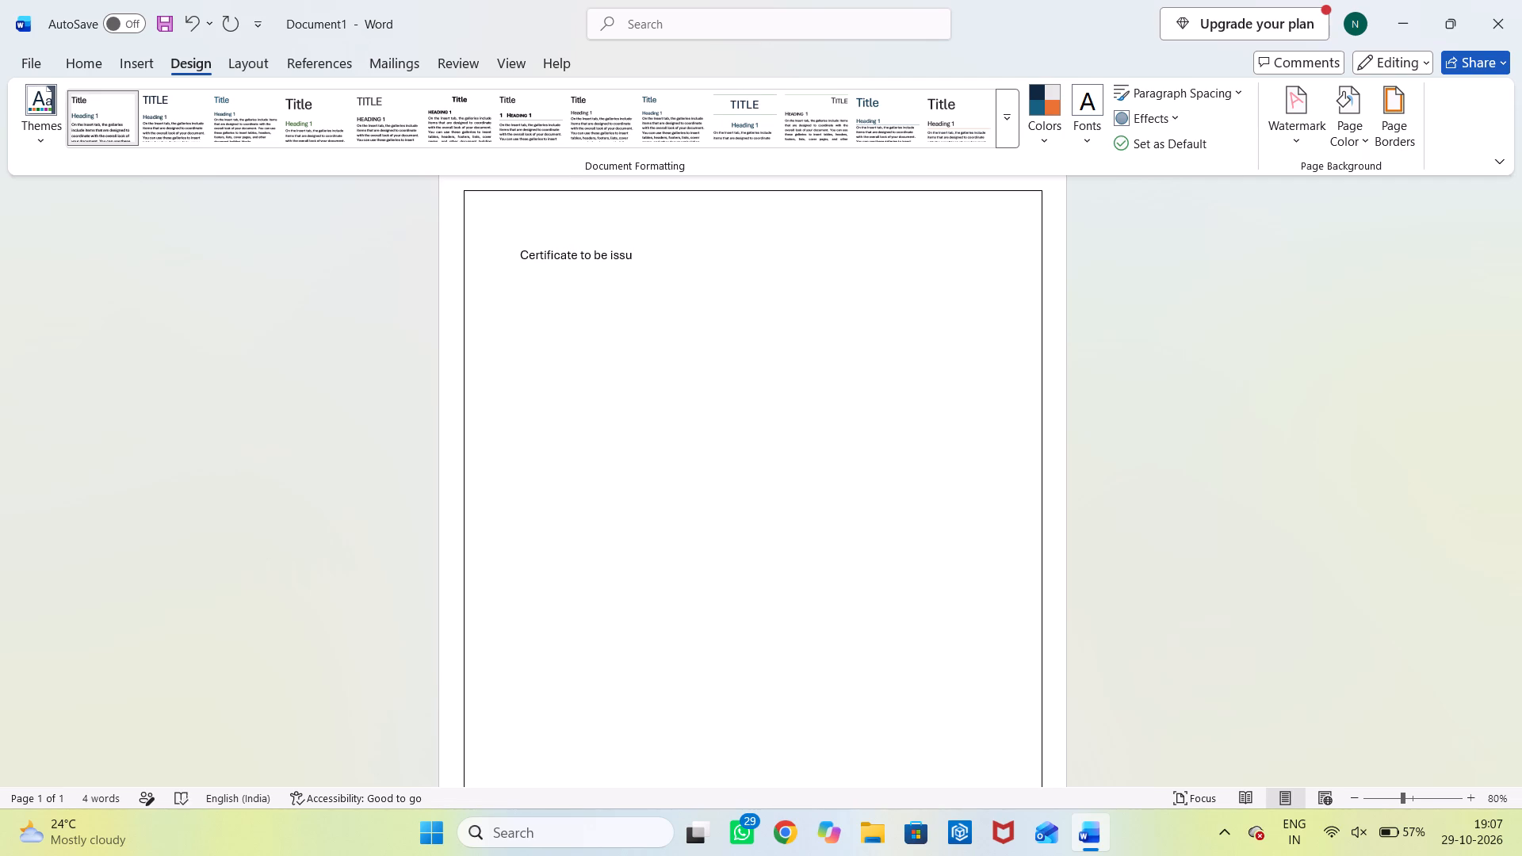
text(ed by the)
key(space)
Complete the heading line with "warden/supritendent of the hostel" after "Certificate to be issued by the".
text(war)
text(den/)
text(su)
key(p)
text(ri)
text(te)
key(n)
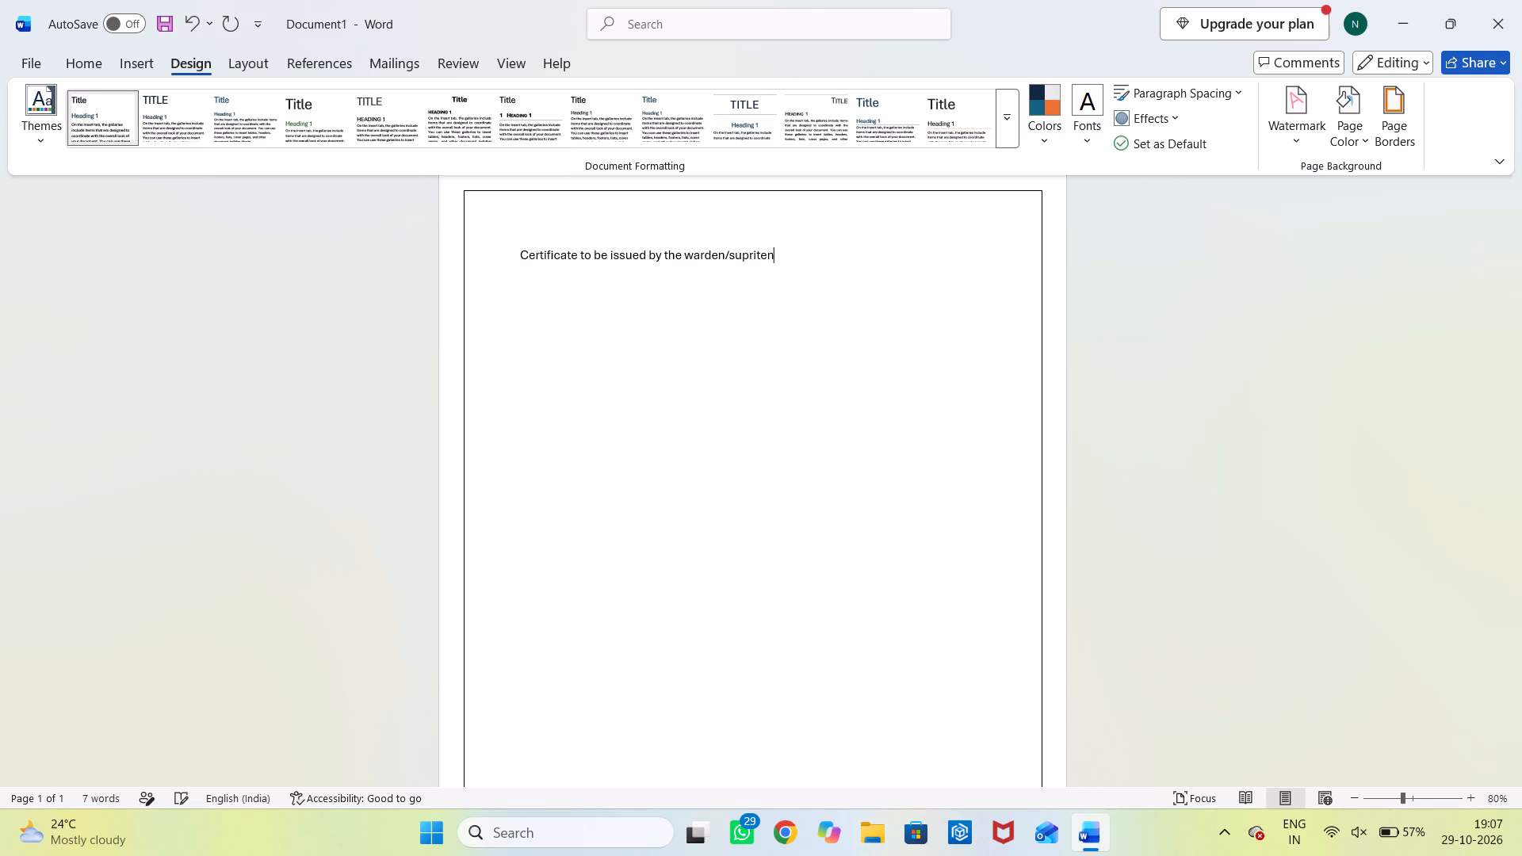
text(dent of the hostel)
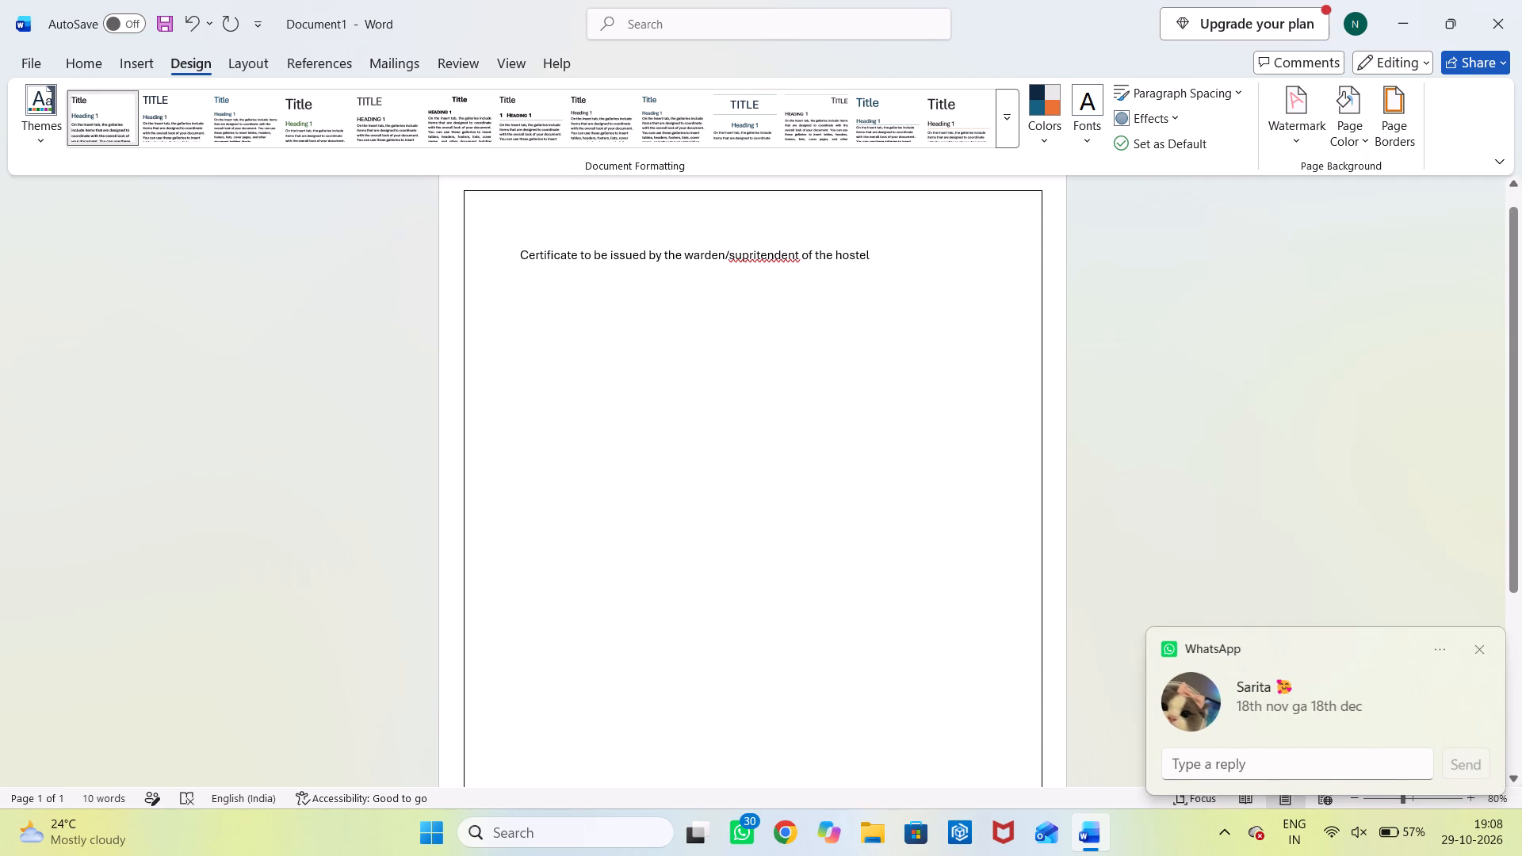
Send the reply "hoi thanku" to the incoming WhatsApp message from its notification and return to the end of the heading in Word.
click(1230, 778)
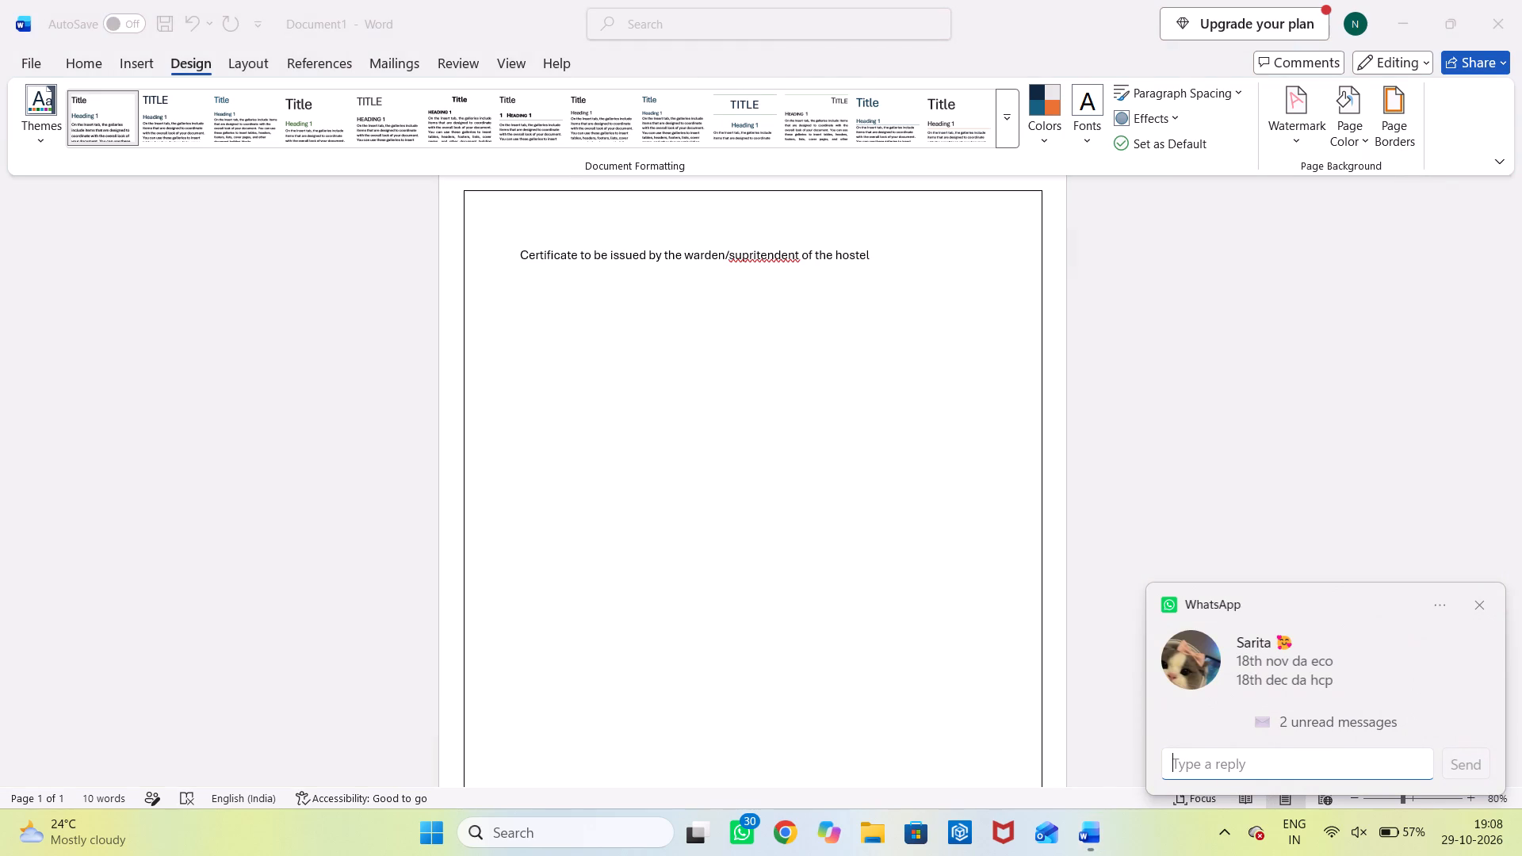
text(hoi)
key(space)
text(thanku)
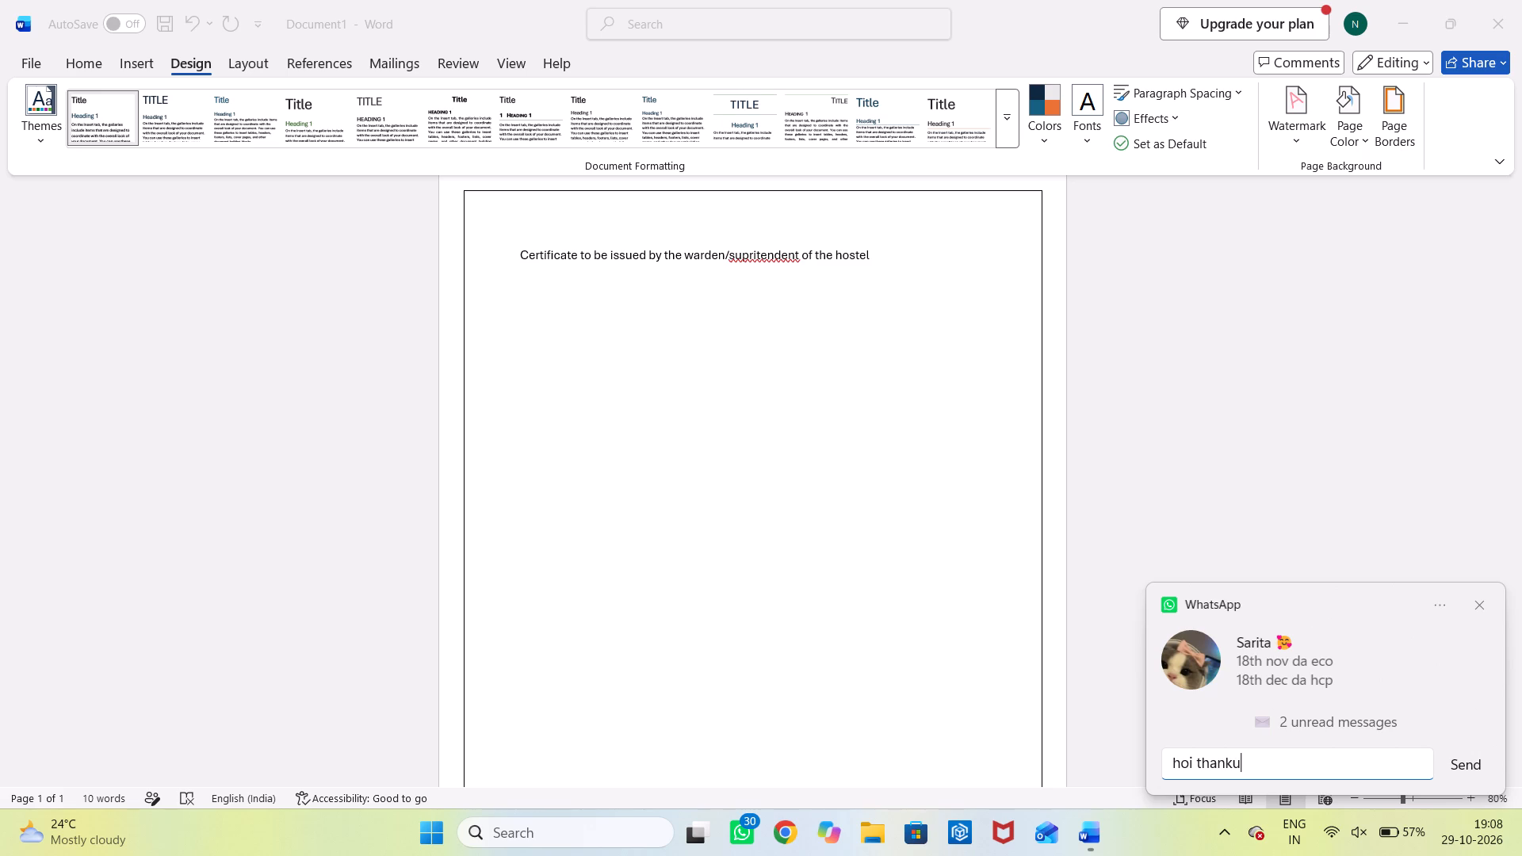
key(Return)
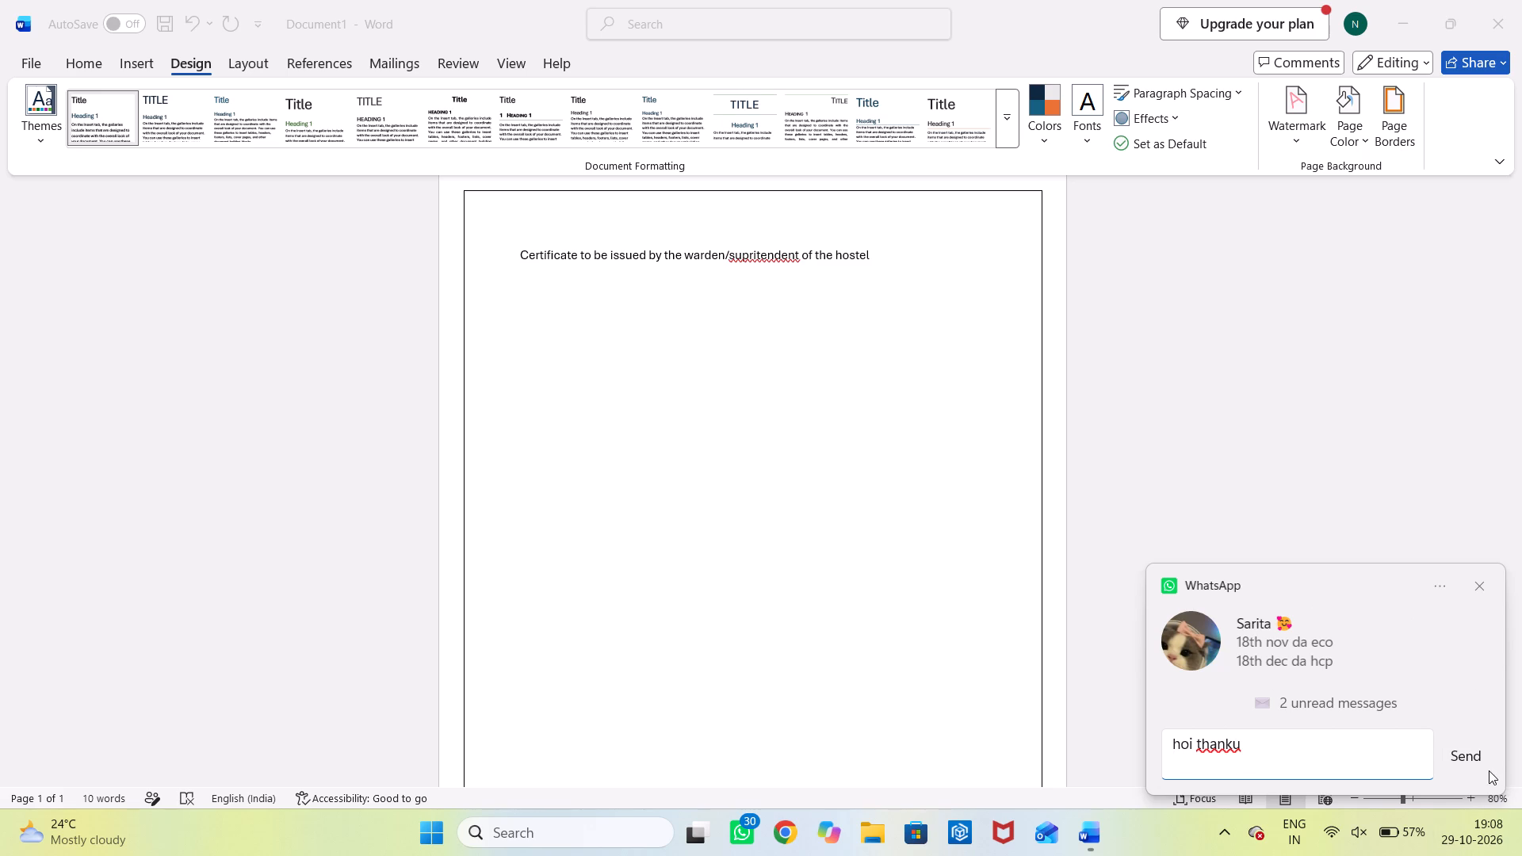
click(1482, 755)
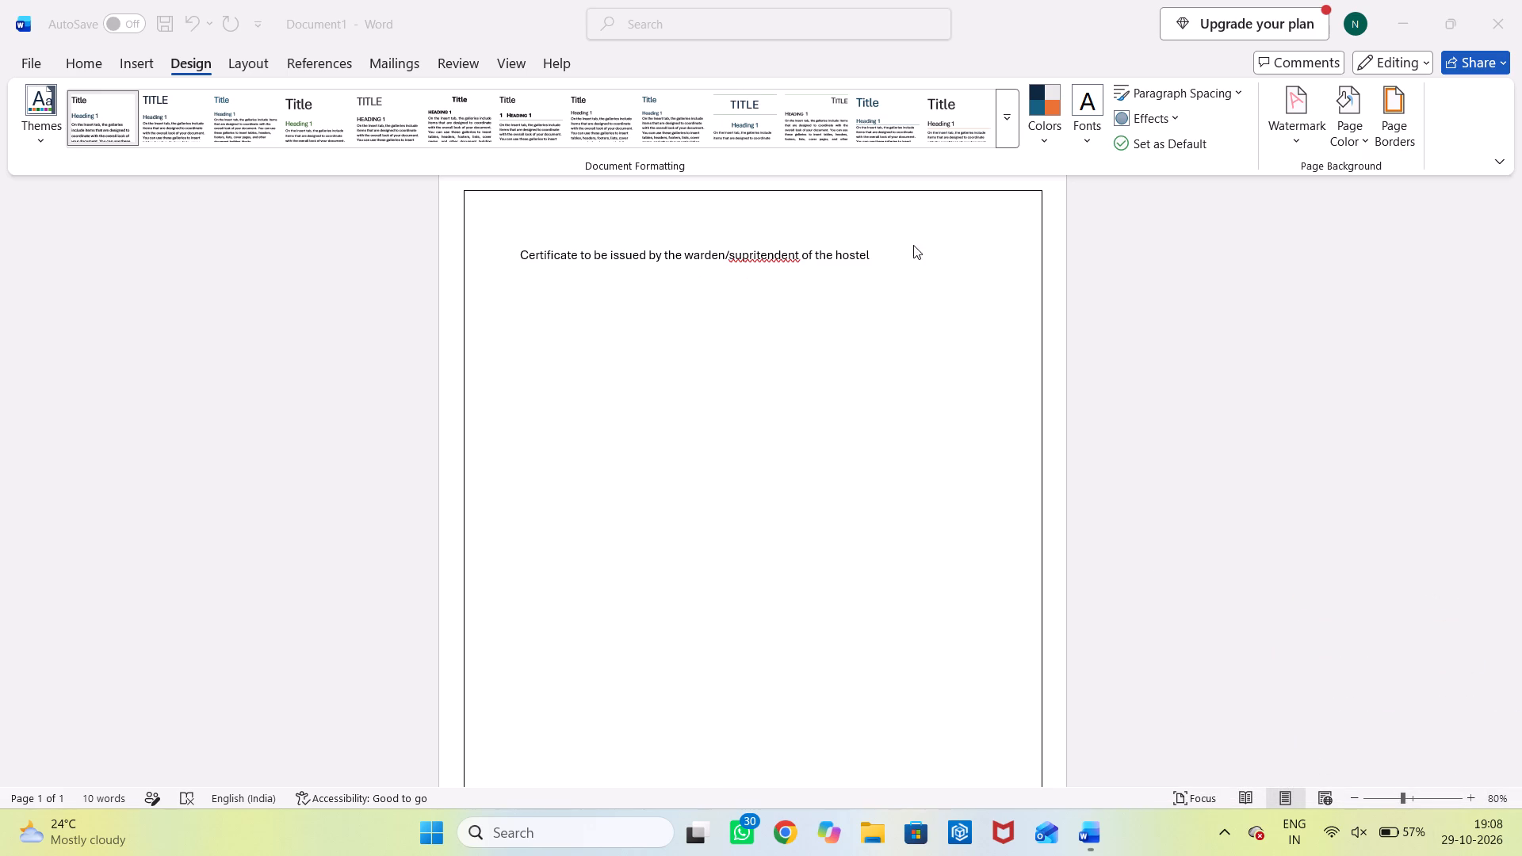
click(881, 251)
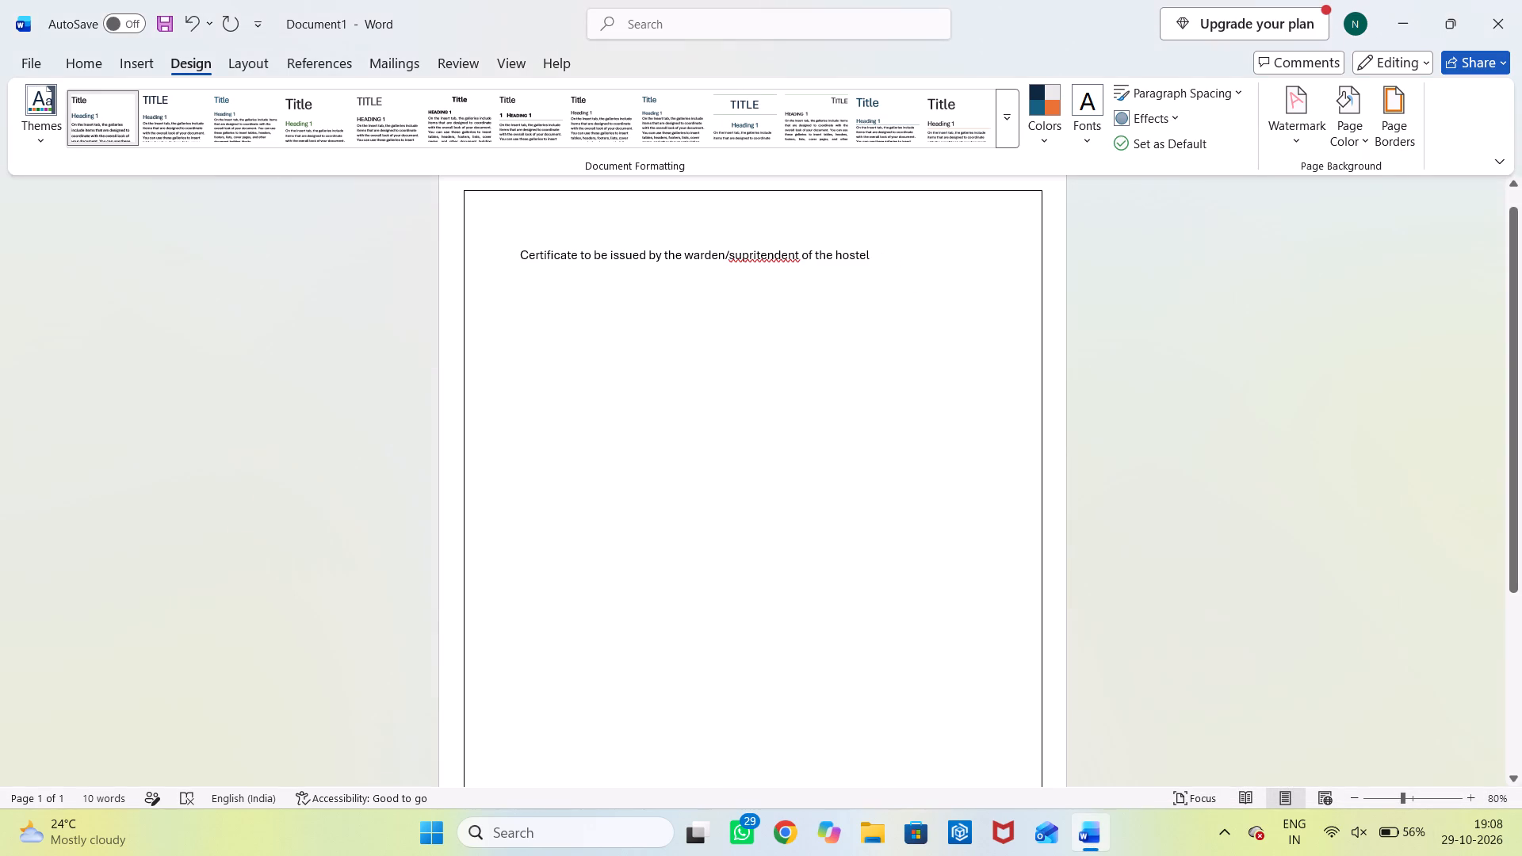
Leave one blank line below the heading and add the slightly indented line "To whom it my concern".
key(Return)
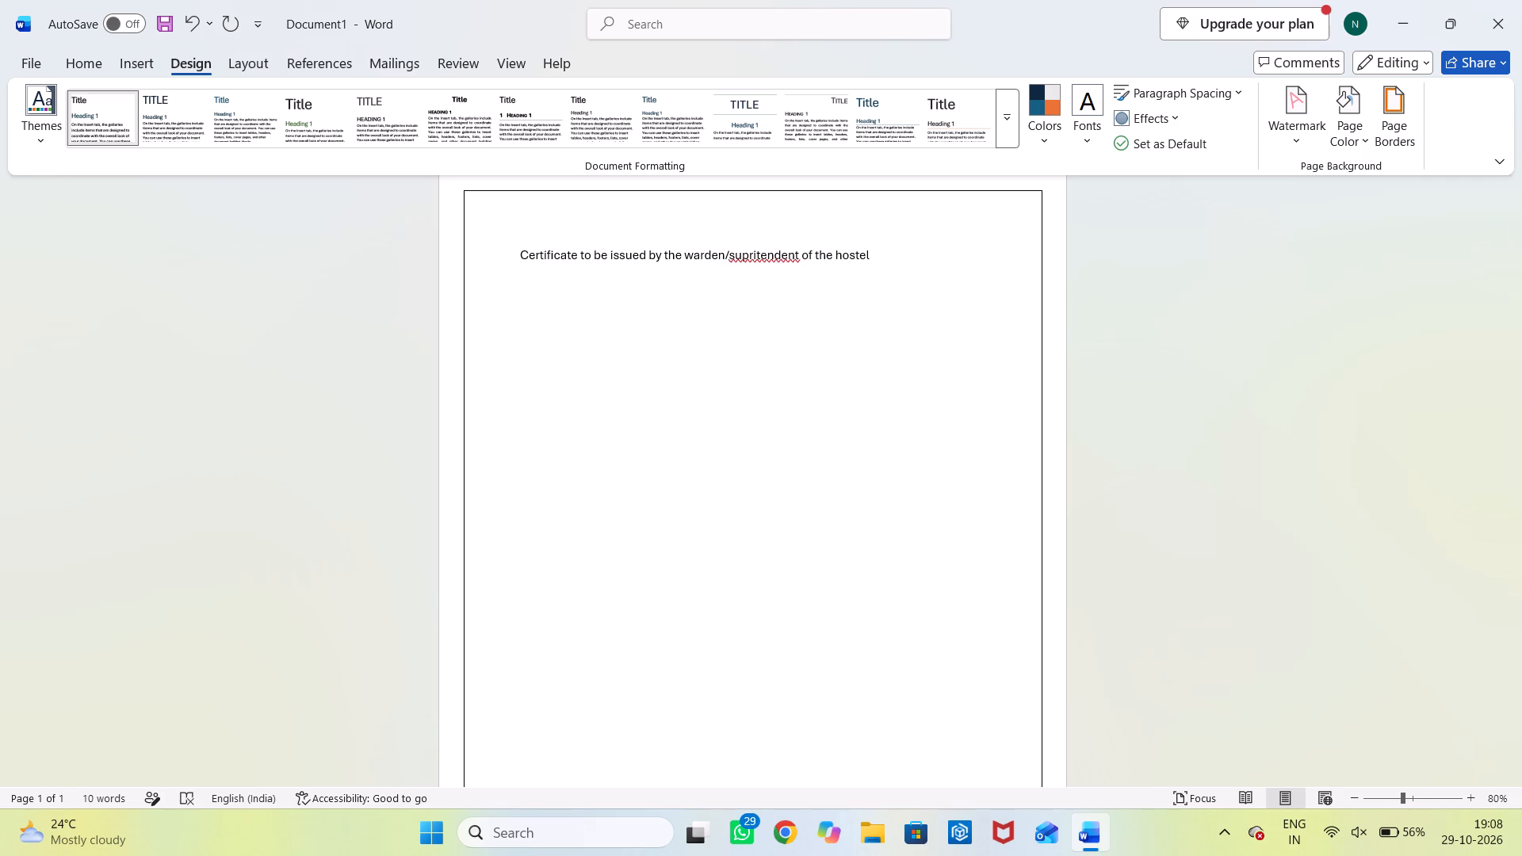
key(Return)
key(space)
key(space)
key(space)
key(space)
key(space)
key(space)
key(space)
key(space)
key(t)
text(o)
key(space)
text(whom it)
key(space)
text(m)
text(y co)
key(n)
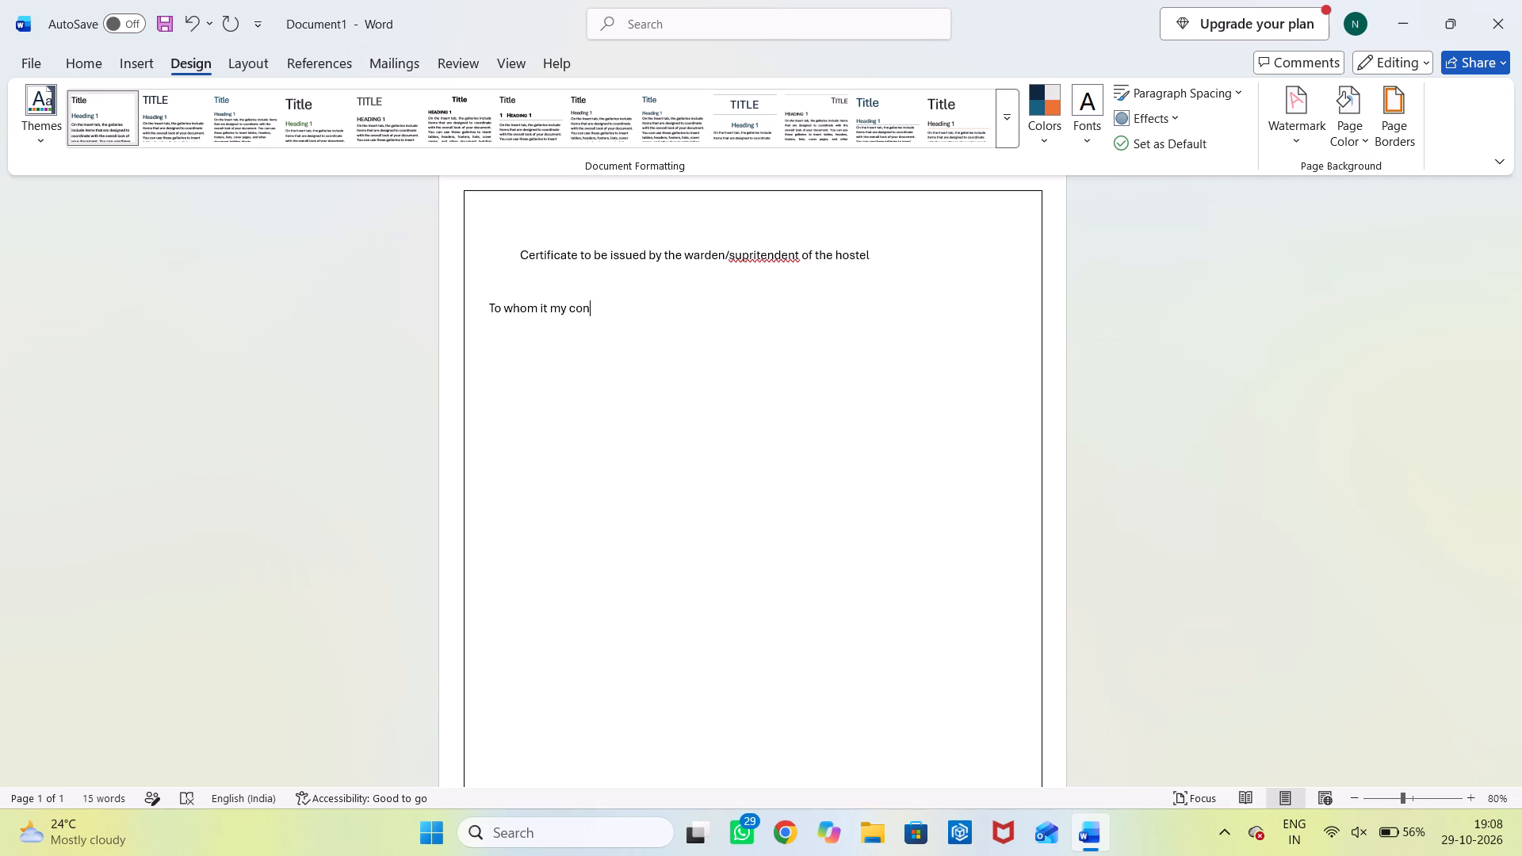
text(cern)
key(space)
Leave one blank line below "To whom it my concern" and begin the body text with "This is to certify that".
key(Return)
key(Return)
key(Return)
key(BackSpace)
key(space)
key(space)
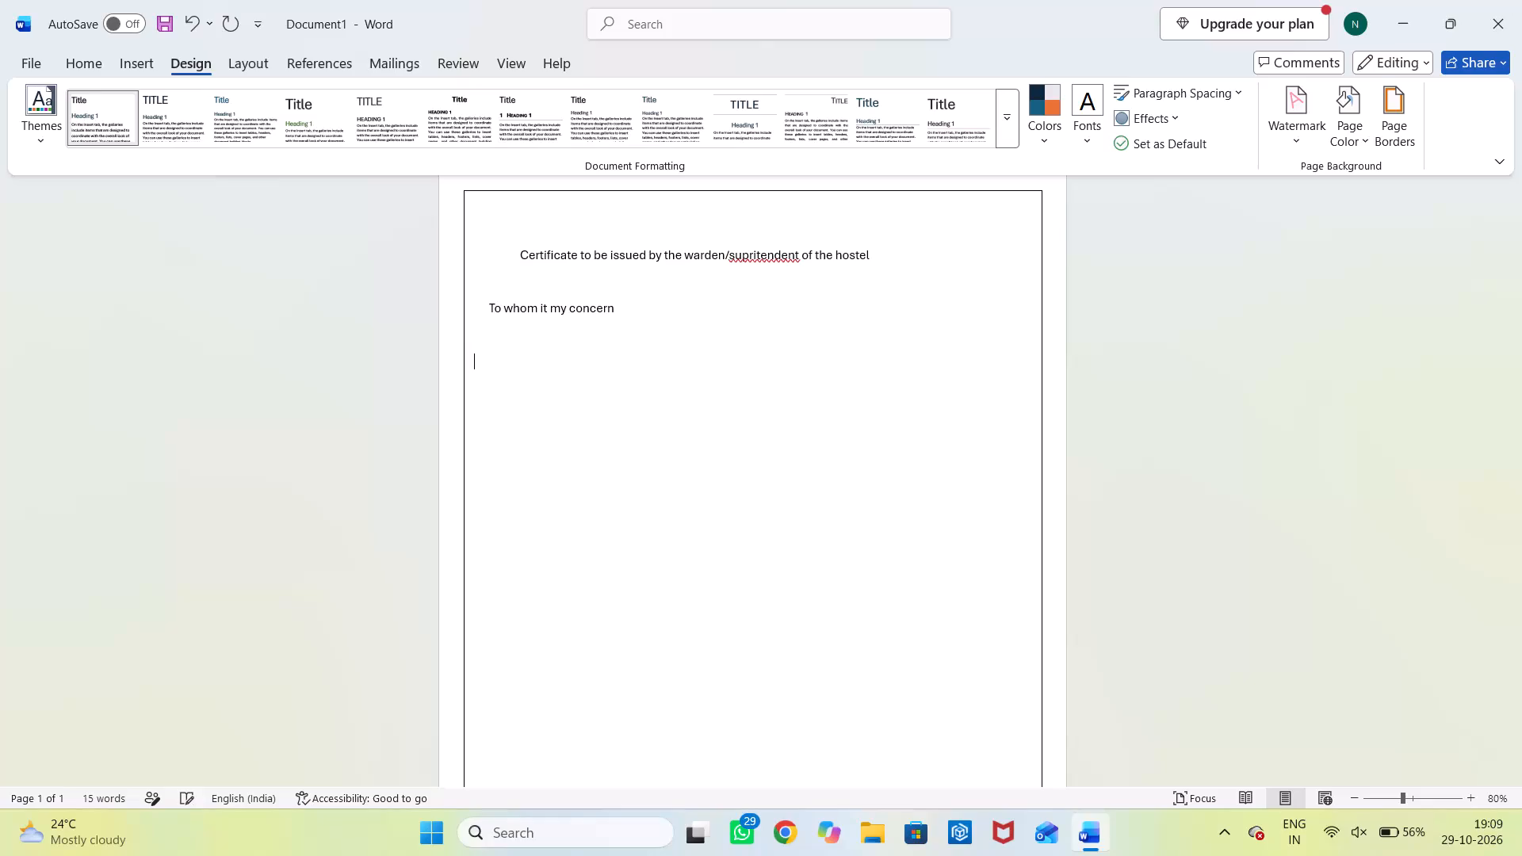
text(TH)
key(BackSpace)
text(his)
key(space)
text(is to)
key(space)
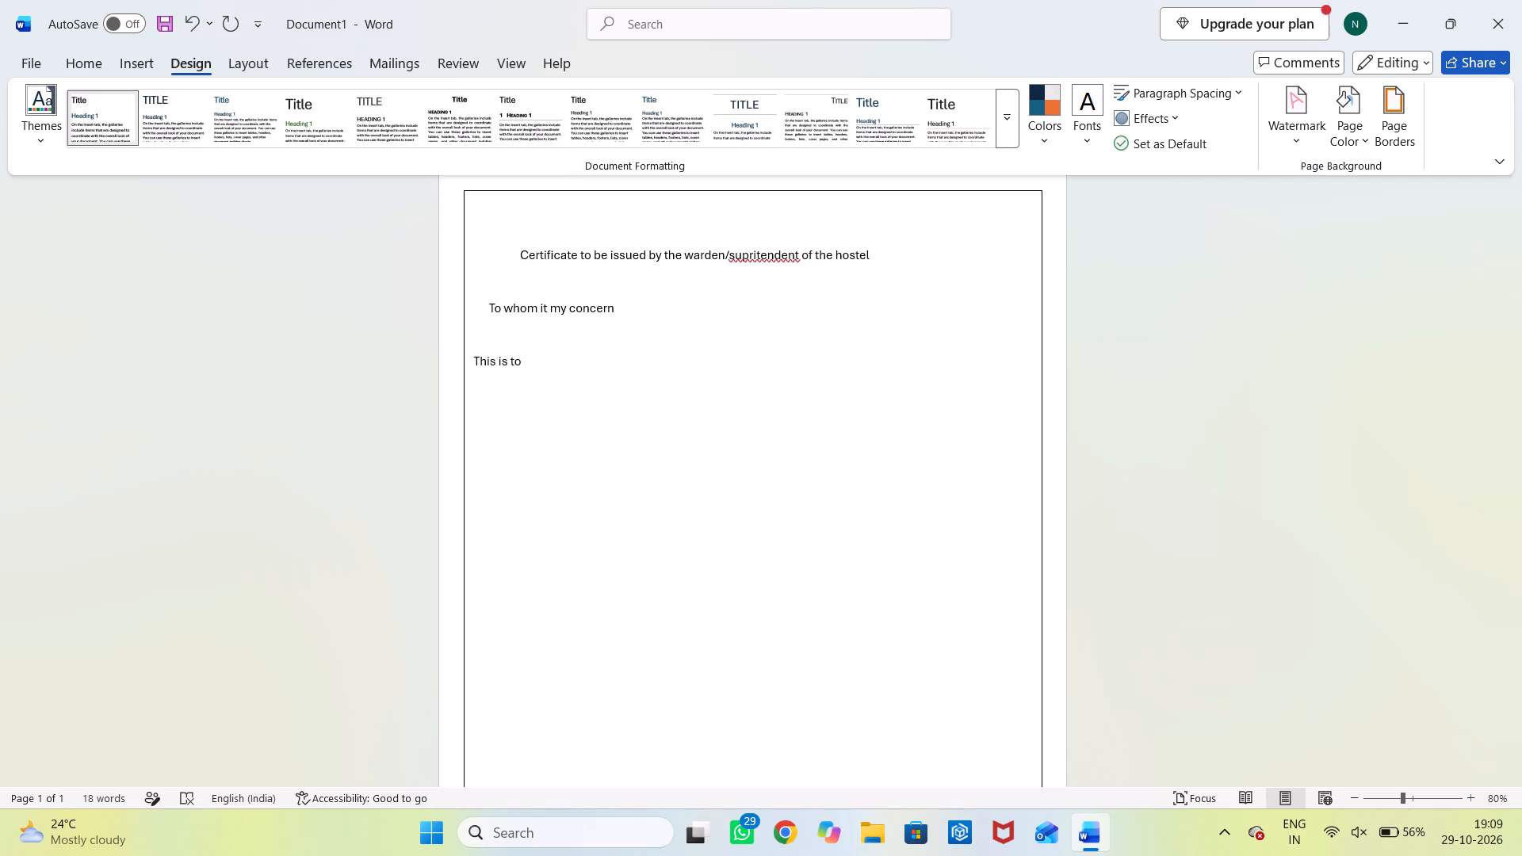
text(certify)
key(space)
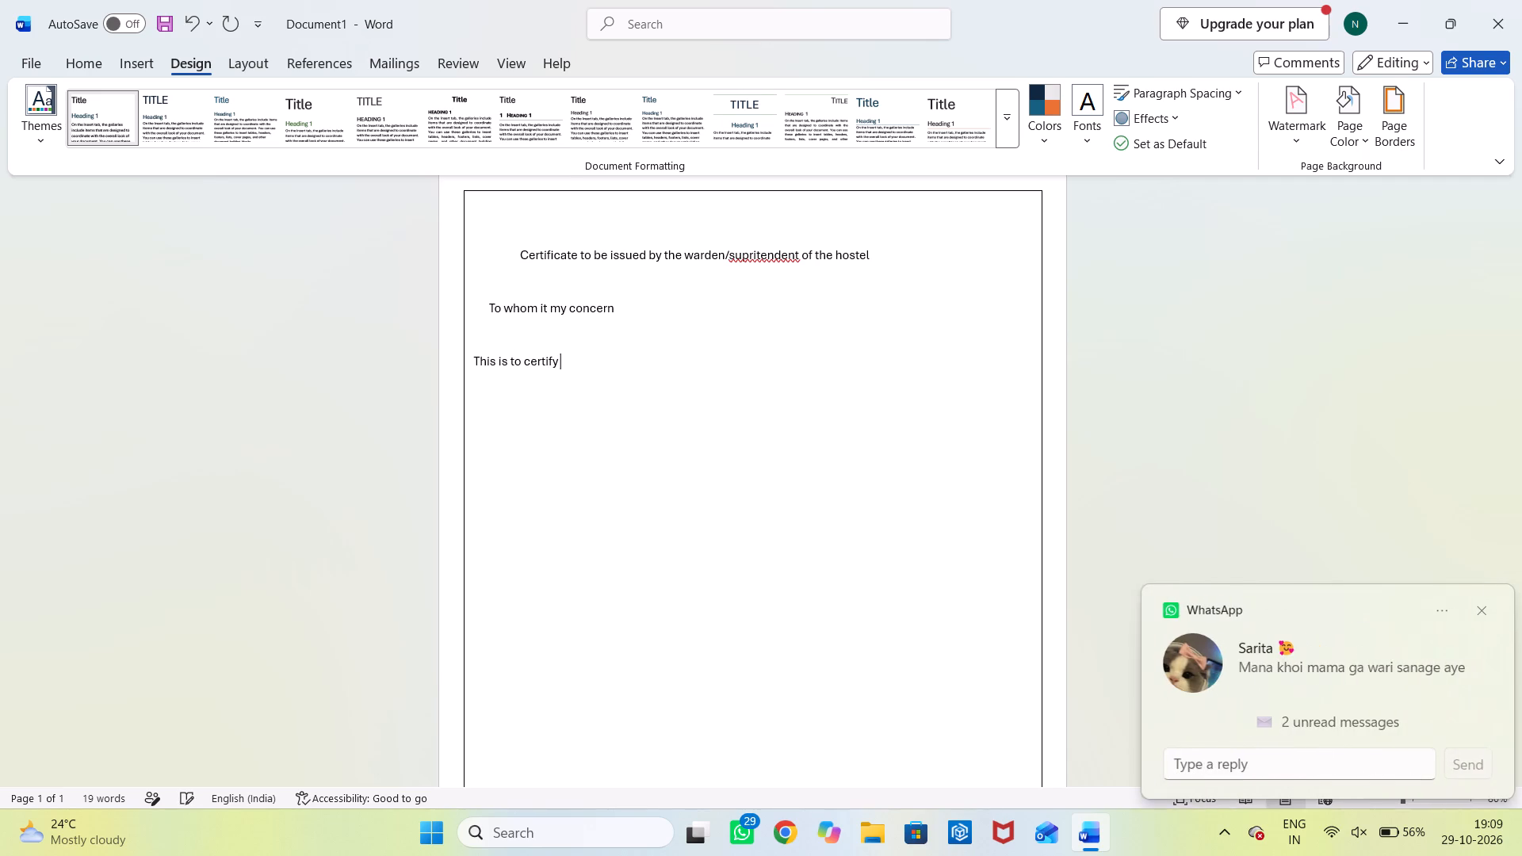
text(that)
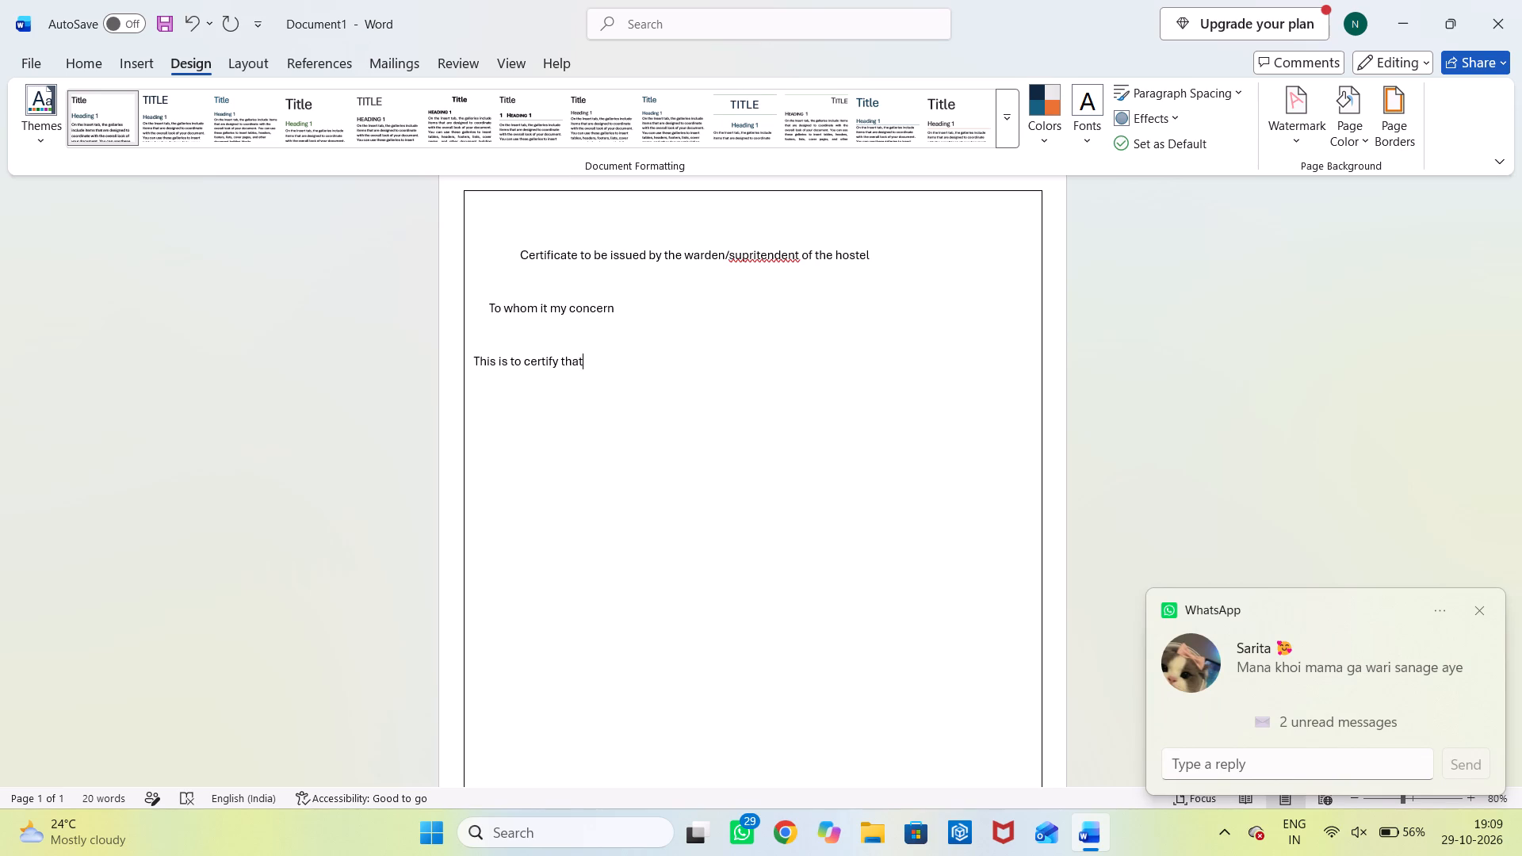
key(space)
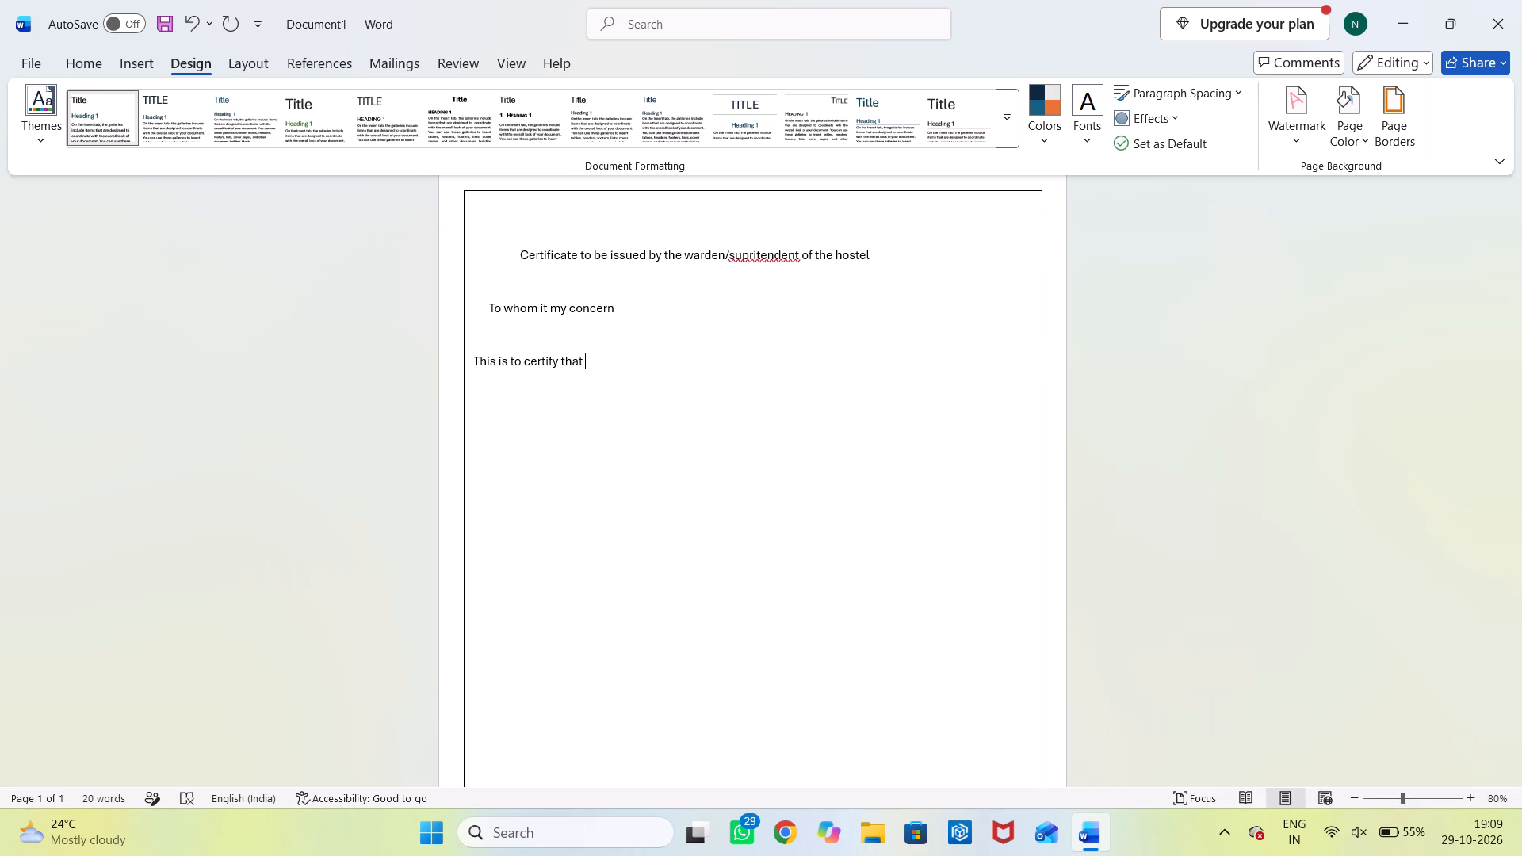
Continue the certifying sentence with the title "Ms." followed by the student's full name in capitalised lowercase.
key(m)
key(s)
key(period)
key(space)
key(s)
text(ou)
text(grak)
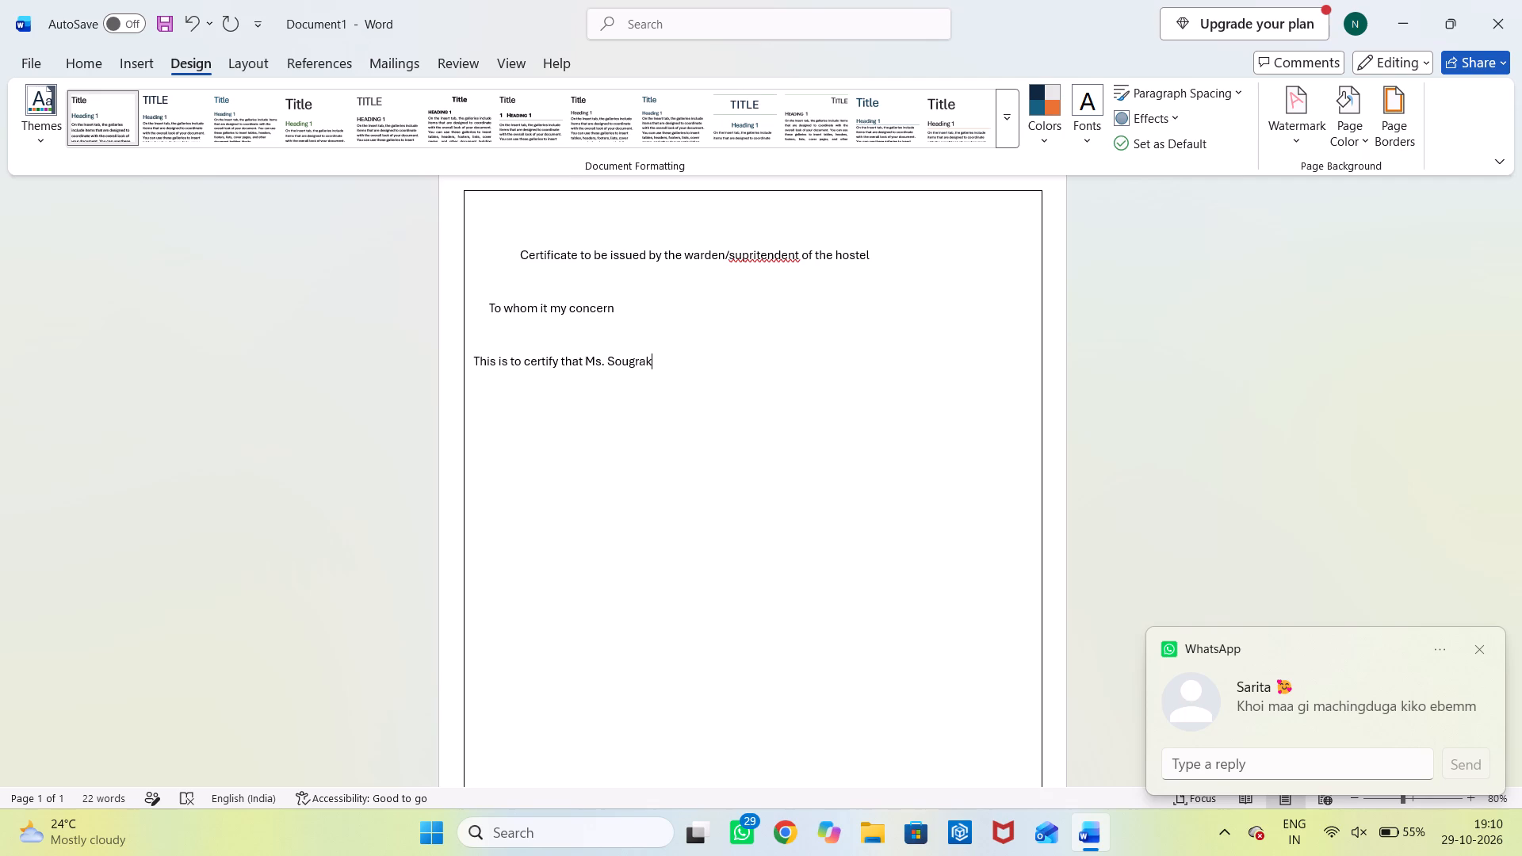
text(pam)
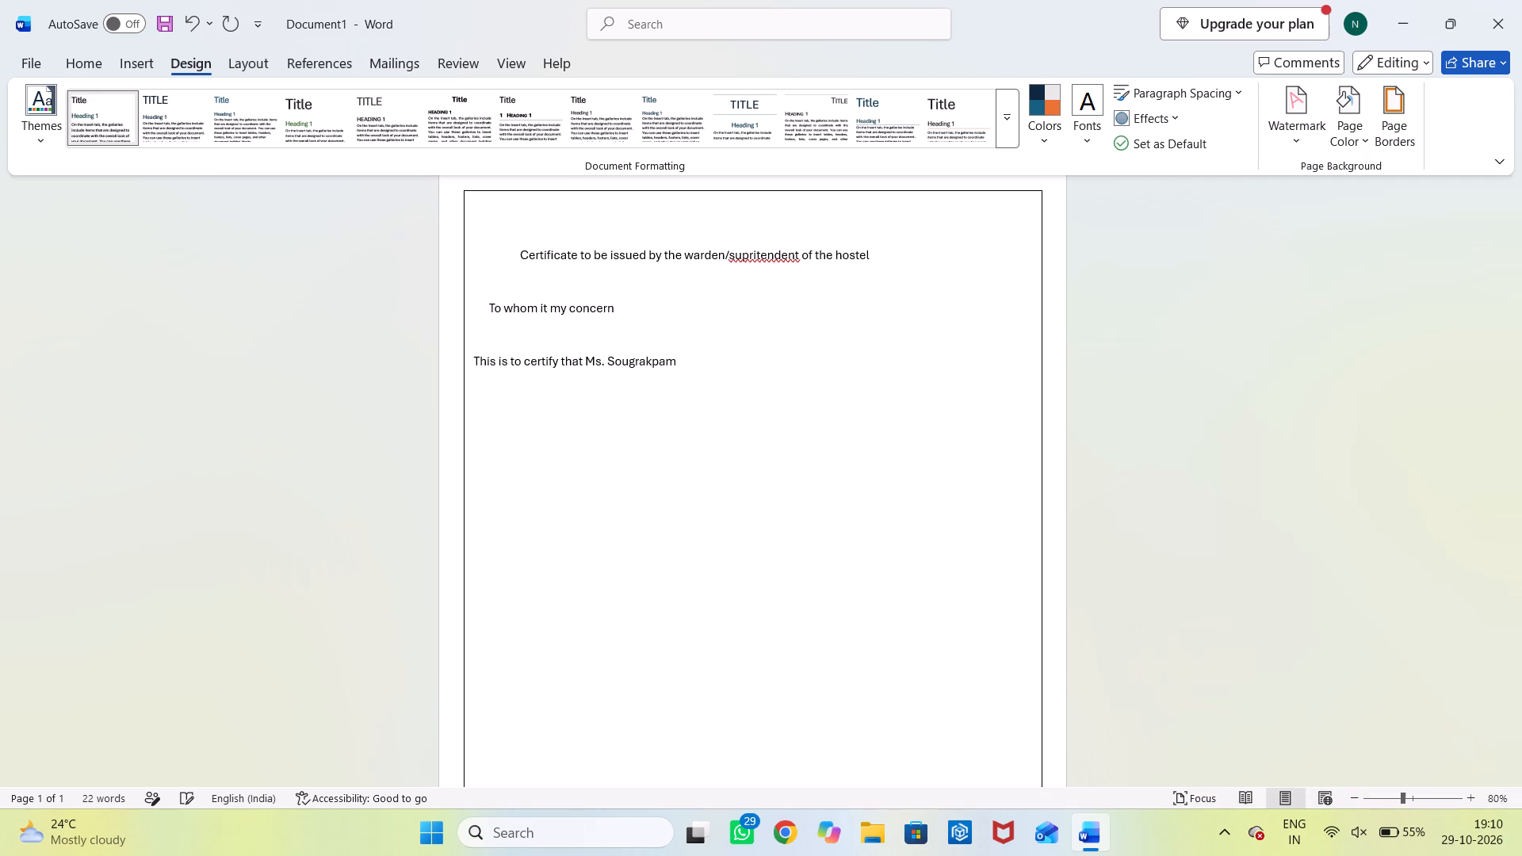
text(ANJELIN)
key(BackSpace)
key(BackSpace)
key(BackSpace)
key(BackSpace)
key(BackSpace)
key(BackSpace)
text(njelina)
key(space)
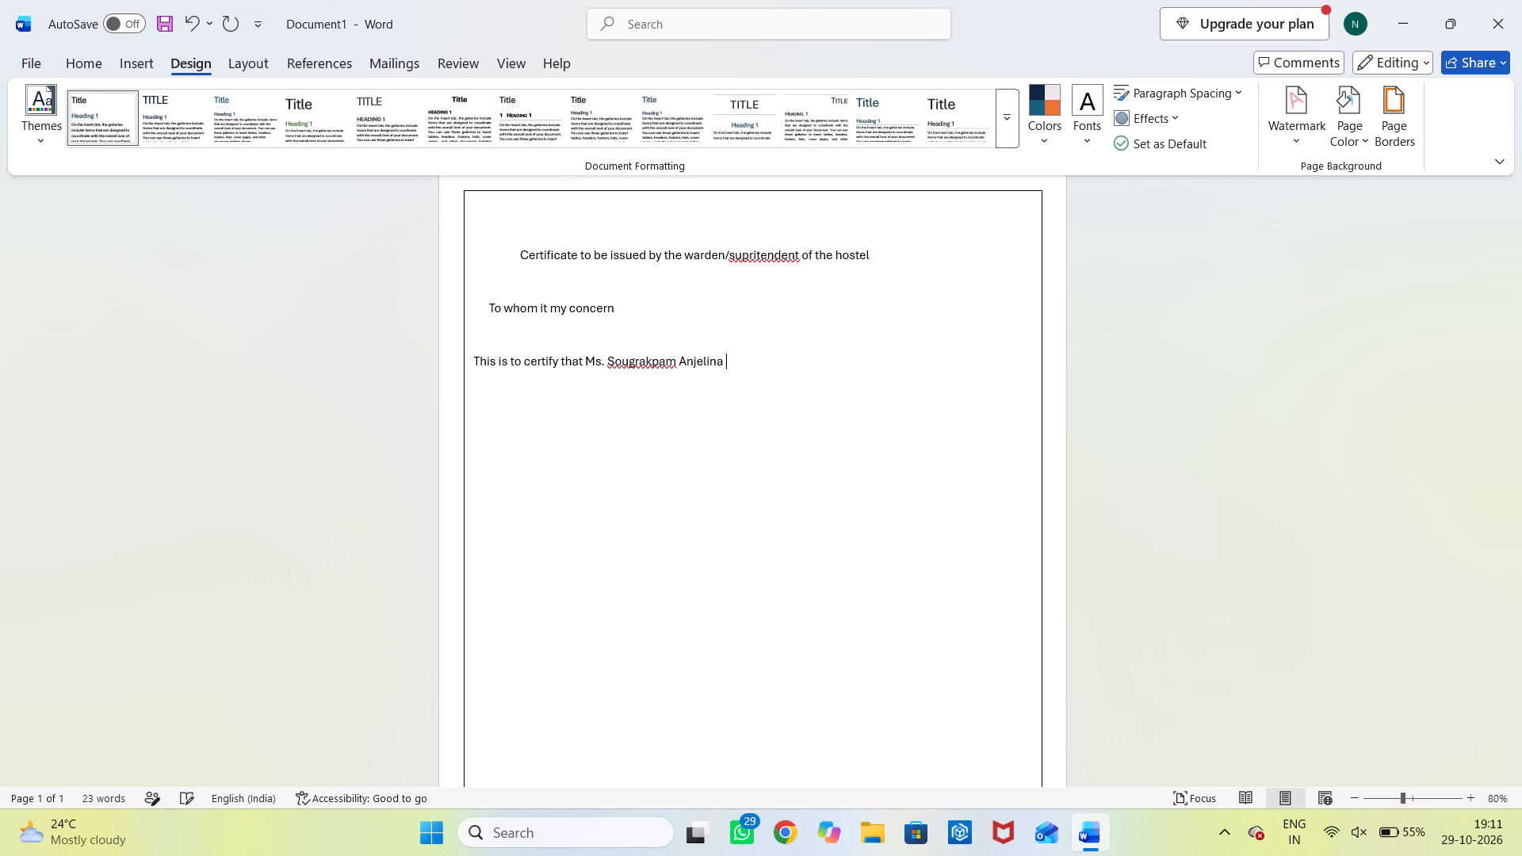
Add "D/o" after the student's name and begin the parent's name with its initial.
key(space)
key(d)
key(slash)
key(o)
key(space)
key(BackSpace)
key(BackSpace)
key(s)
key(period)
Replace the parent's initial after "D/o" with the parent's full name.
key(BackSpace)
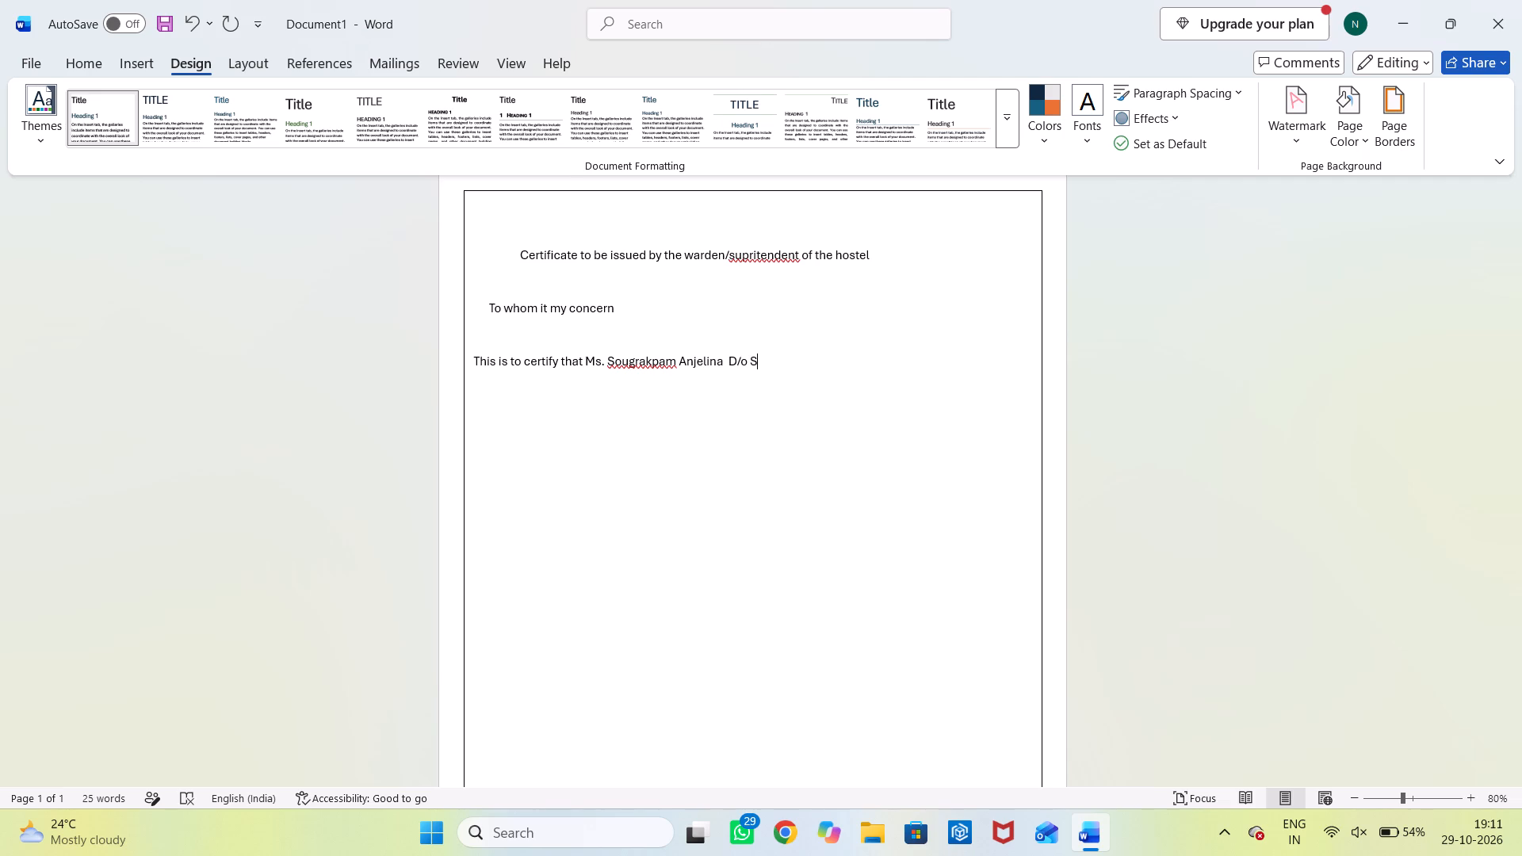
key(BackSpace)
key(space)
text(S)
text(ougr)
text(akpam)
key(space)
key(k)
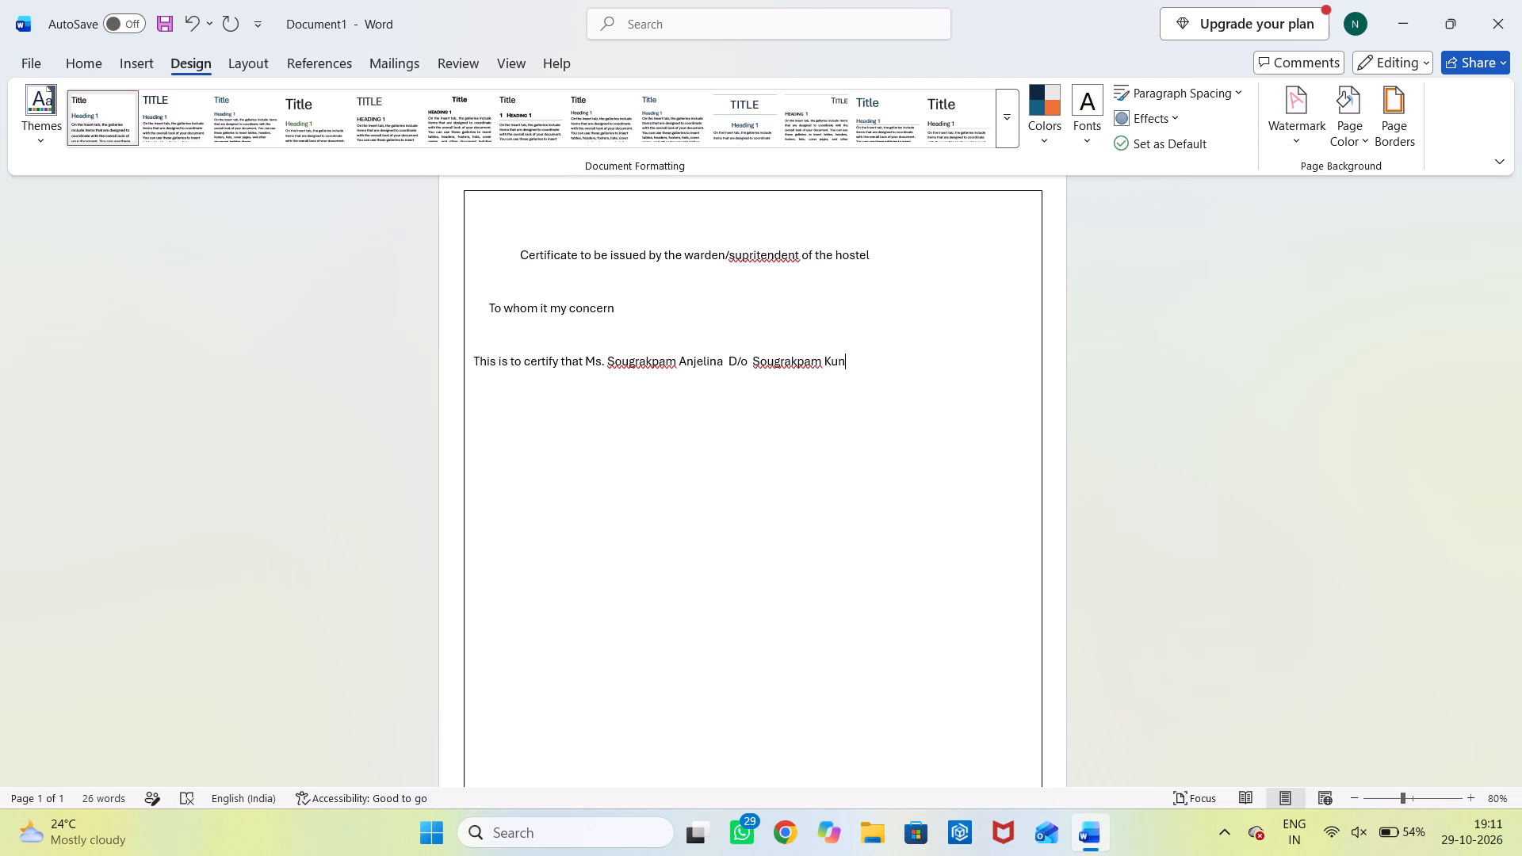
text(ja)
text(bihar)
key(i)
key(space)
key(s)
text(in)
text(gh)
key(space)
Continue the certificate sentence after the parent's name with "a student of Bachelor of Arts".
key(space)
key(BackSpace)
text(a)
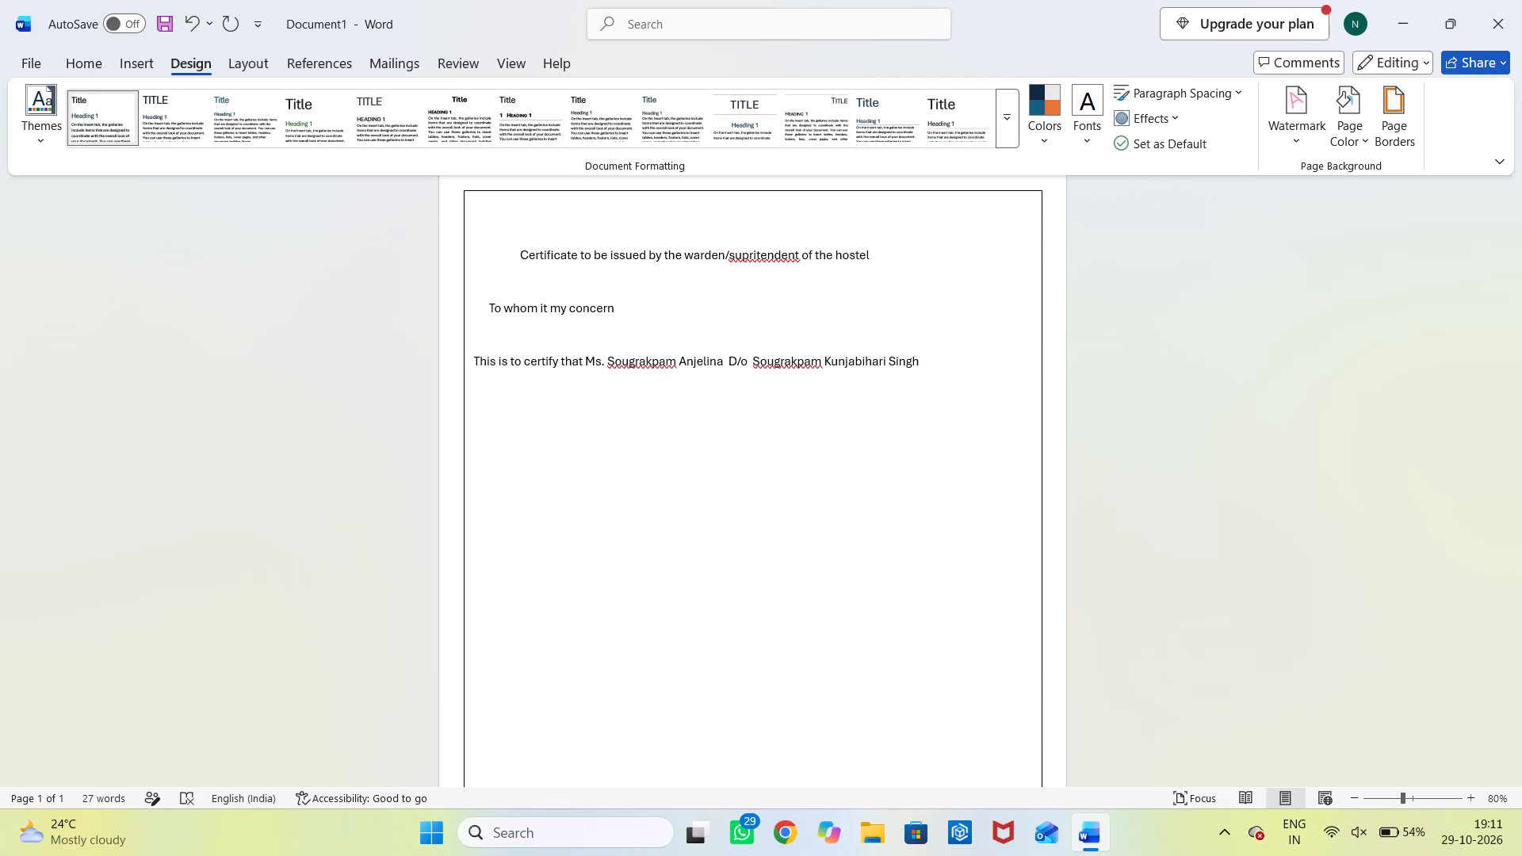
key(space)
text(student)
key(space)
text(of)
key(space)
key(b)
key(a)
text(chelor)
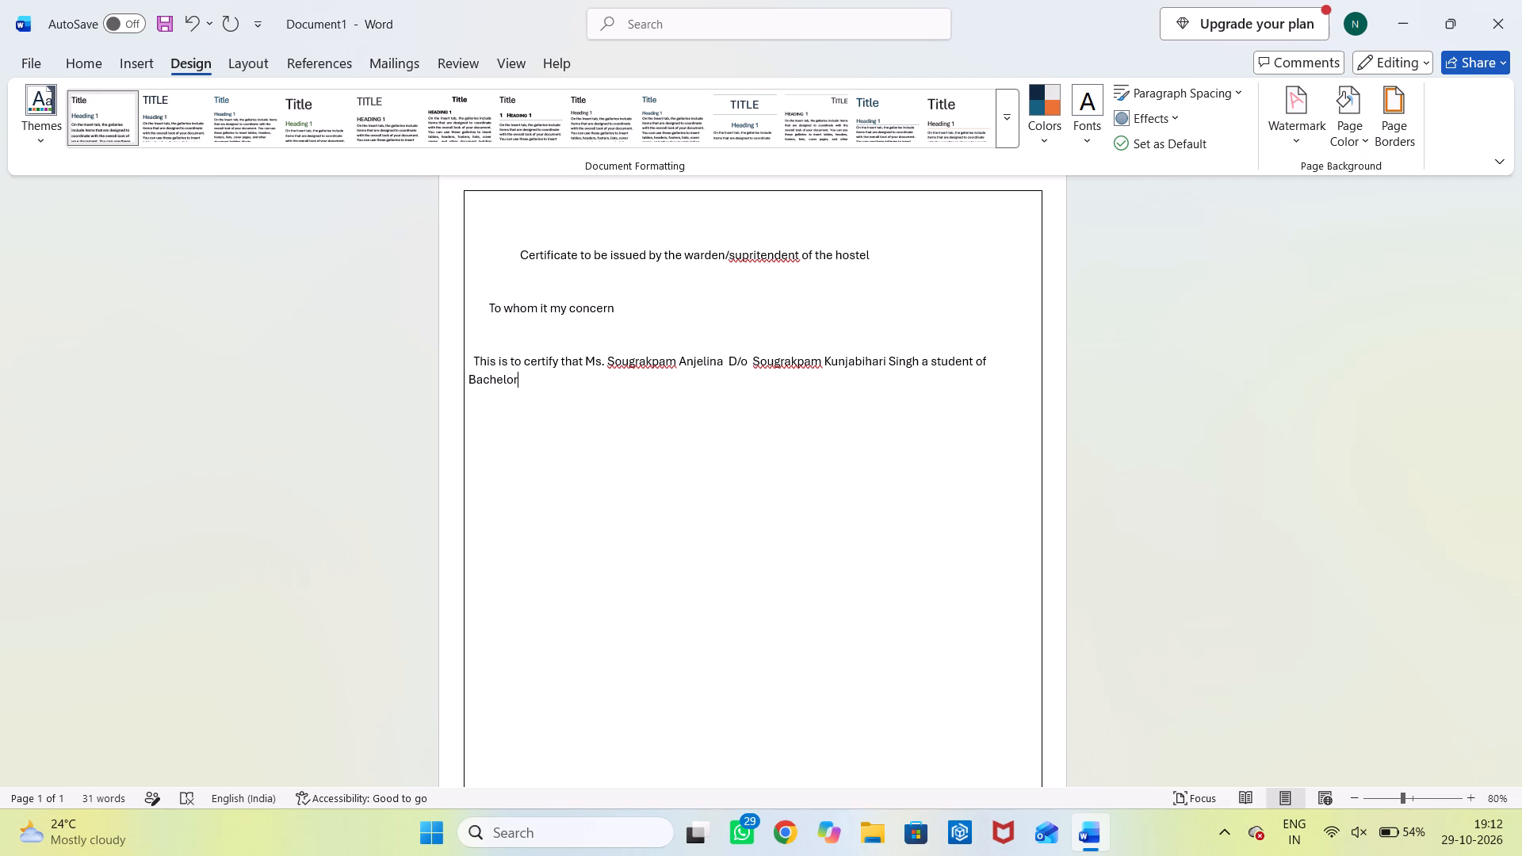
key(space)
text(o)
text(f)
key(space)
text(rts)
Add a dash and the class details "Year 2(class)" after "Bachelor of Arts".
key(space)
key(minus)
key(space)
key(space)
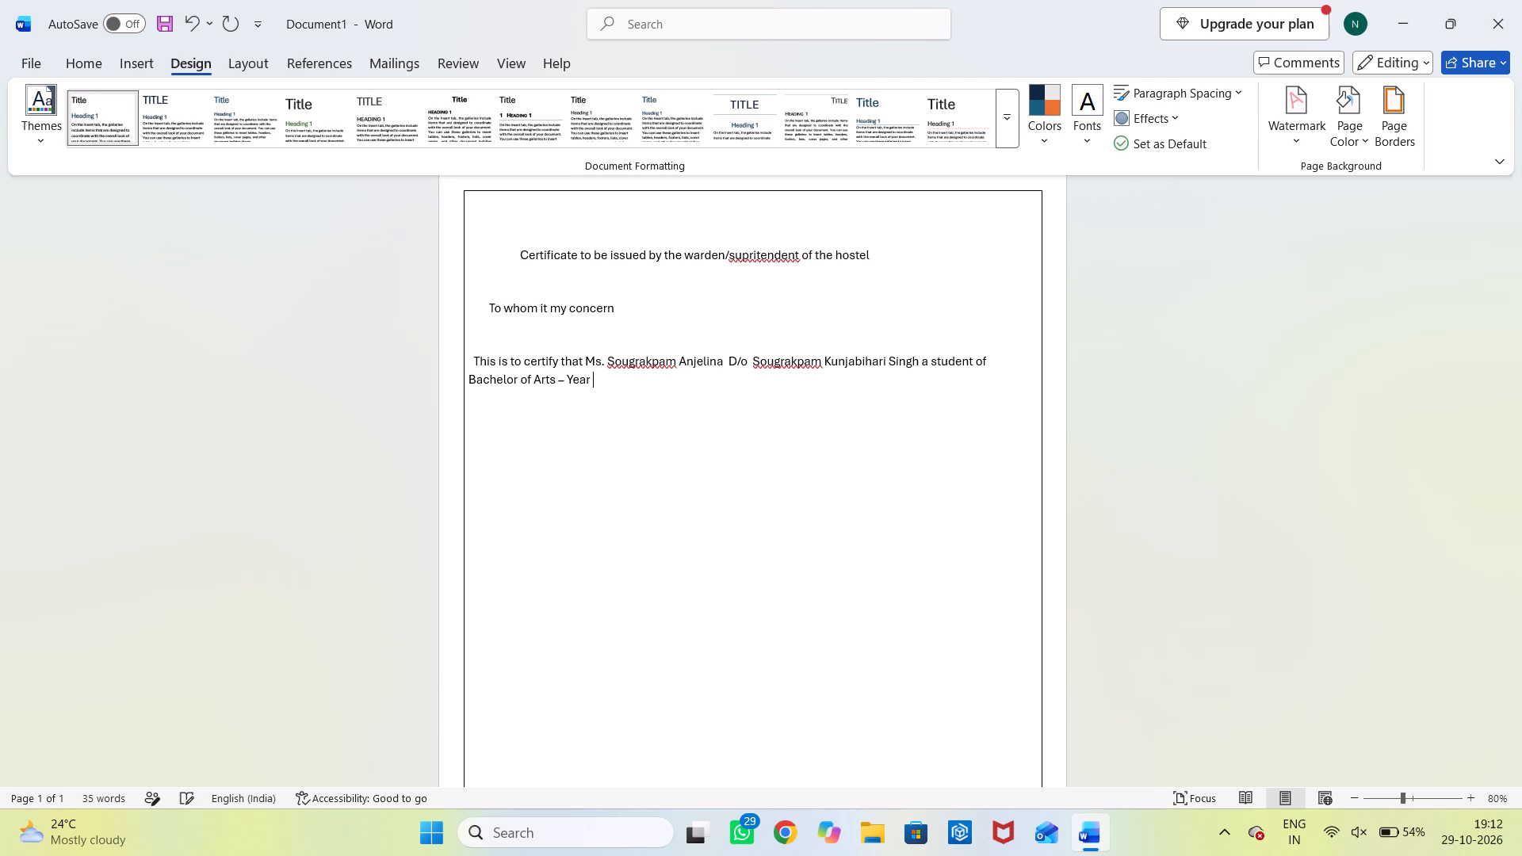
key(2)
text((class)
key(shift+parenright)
Continue the sentence after the class details with "studying in Post Graduate Government College".
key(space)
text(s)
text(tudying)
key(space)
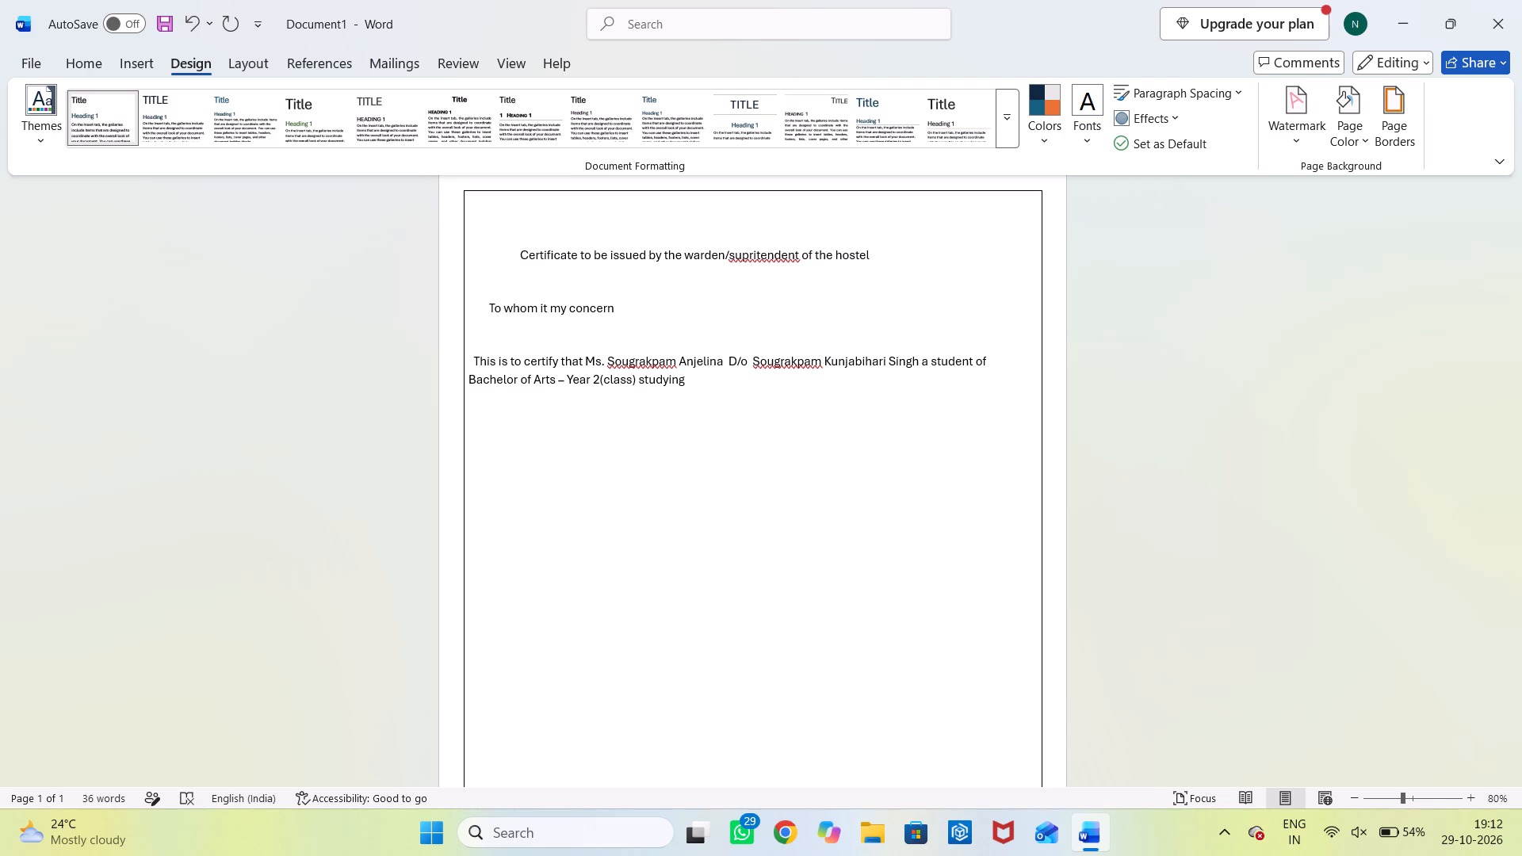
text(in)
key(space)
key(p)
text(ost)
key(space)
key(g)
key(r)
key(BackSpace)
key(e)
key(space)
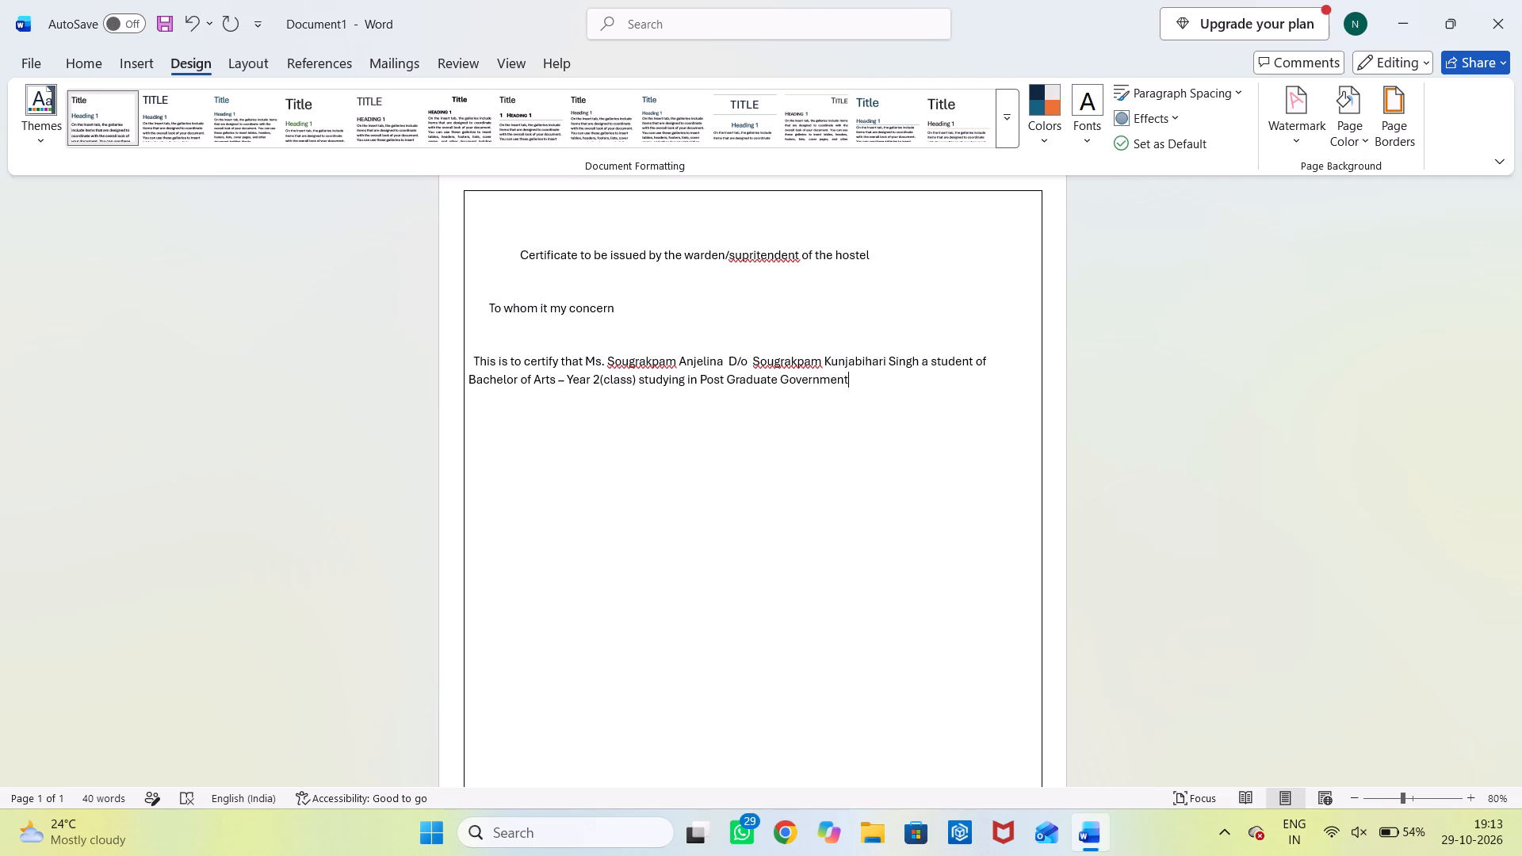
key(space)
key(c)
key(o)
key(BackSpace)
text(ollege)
Complete the college name with "for Girls", capitalising only the first letter of "Girls".
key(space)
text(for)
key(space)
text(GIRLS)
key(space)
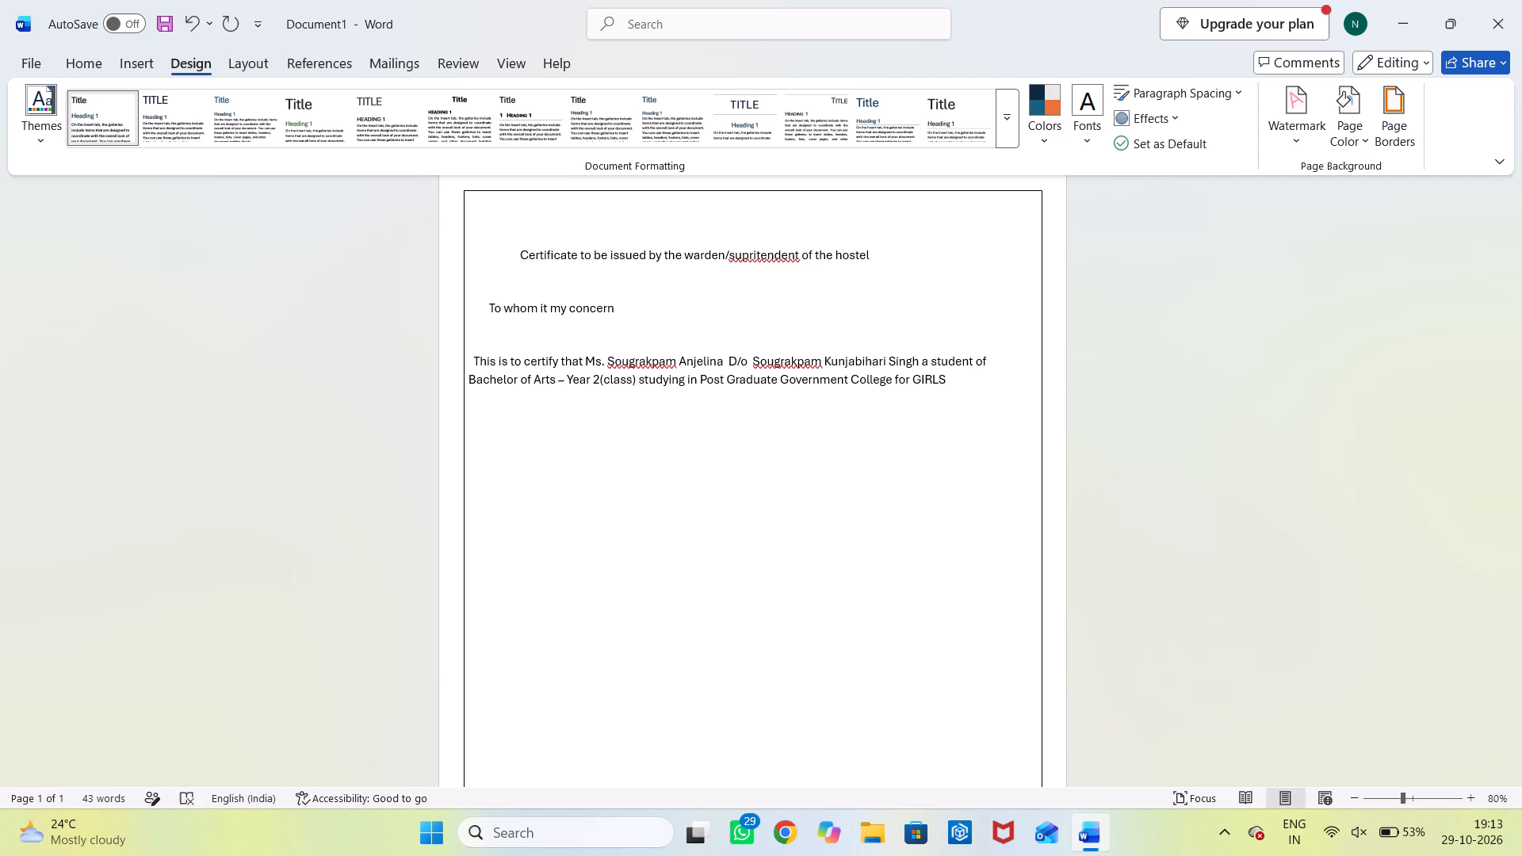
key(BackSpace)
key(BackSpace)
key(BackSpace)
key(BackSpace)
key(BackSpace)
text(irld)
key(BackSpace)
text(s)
Add the college location "Sector 11, Chandigarh" after its name and start a new paragraph below.
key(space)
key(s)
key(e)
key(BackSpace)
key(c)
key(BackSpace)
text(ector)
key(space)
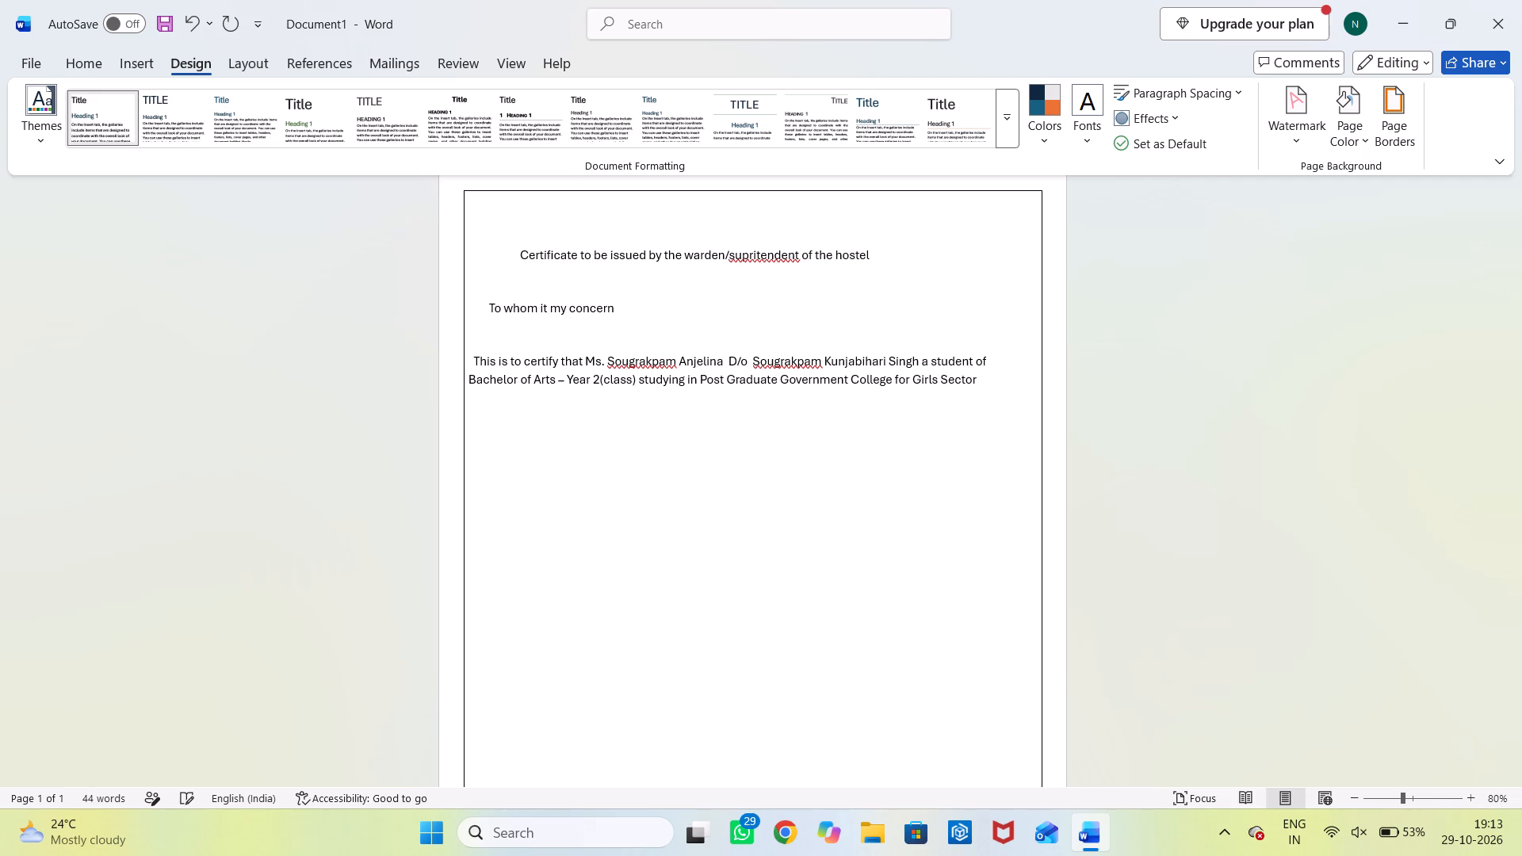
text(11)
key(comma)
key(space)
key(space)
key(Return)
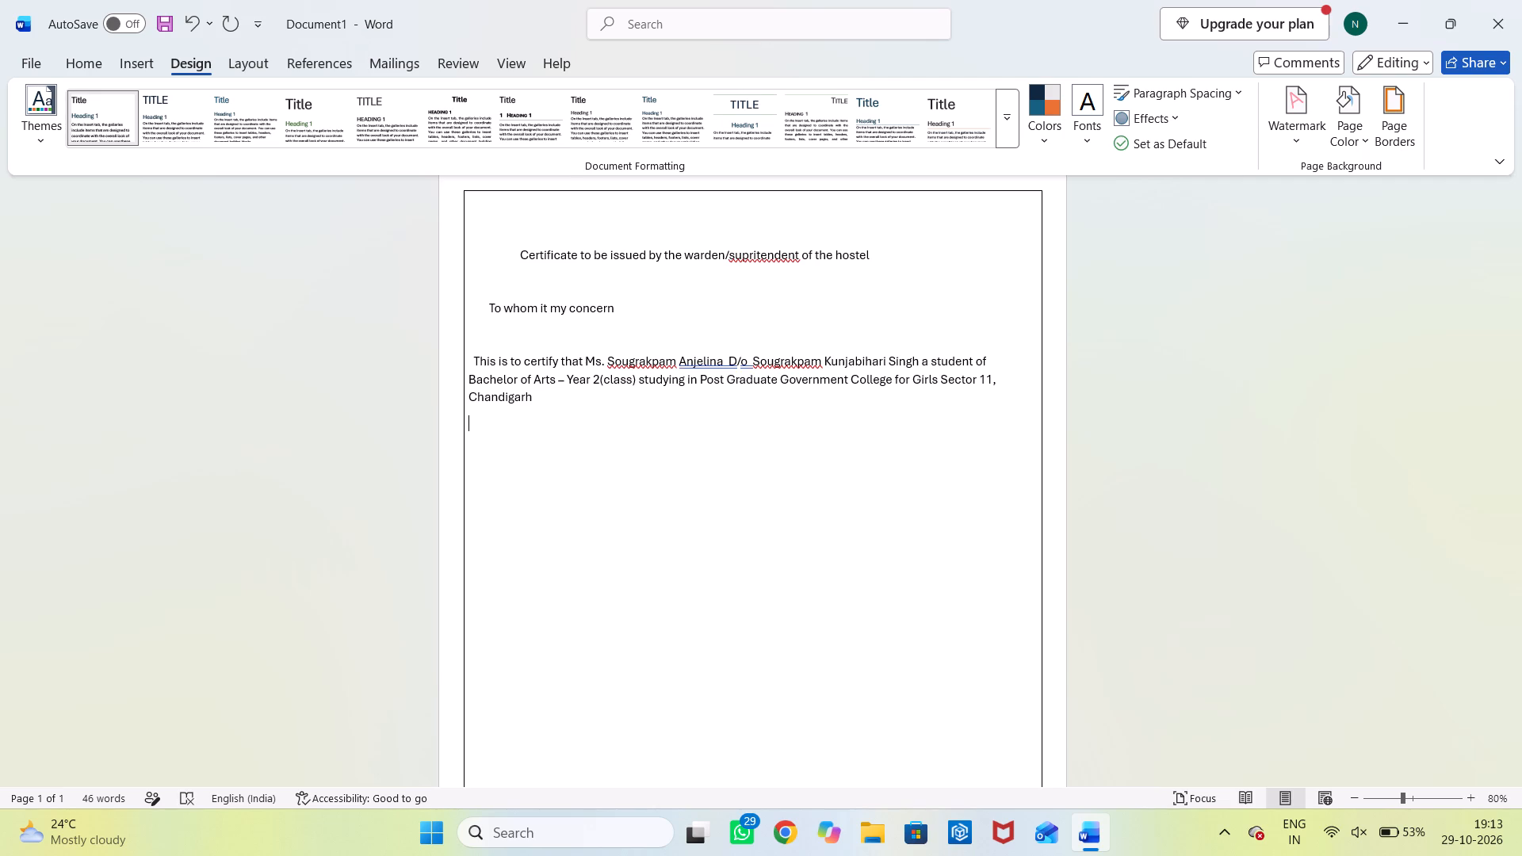
Remove the empty paragraph and continue the sentence after "Chandigarh" with "( college name) has been".
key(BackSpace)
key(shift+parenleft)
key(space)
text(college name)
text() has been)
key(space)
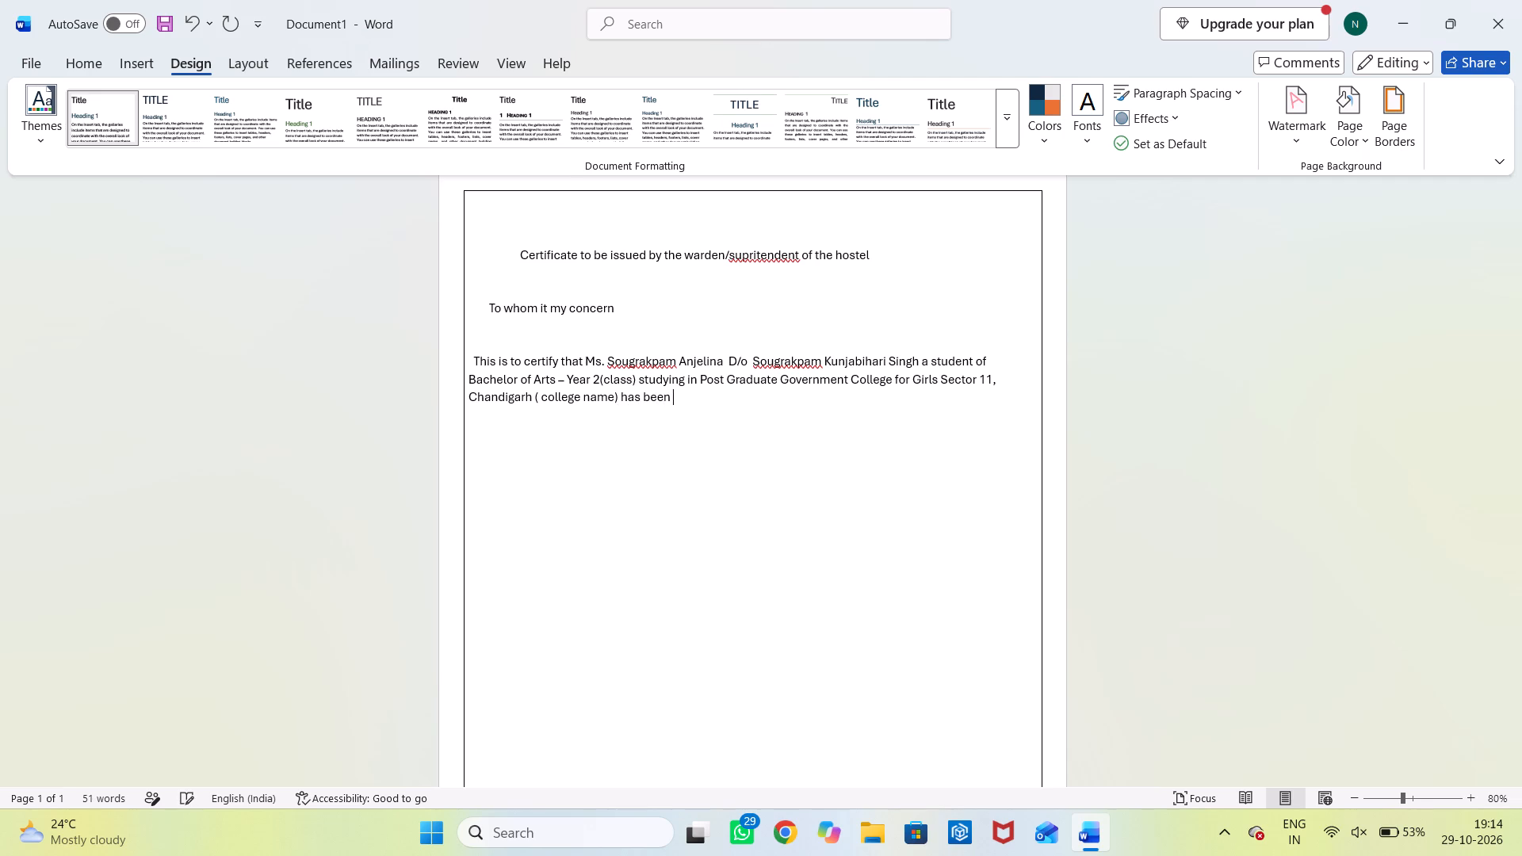
Continue the certificate sentence after "has been" with "studying in this Hostel".
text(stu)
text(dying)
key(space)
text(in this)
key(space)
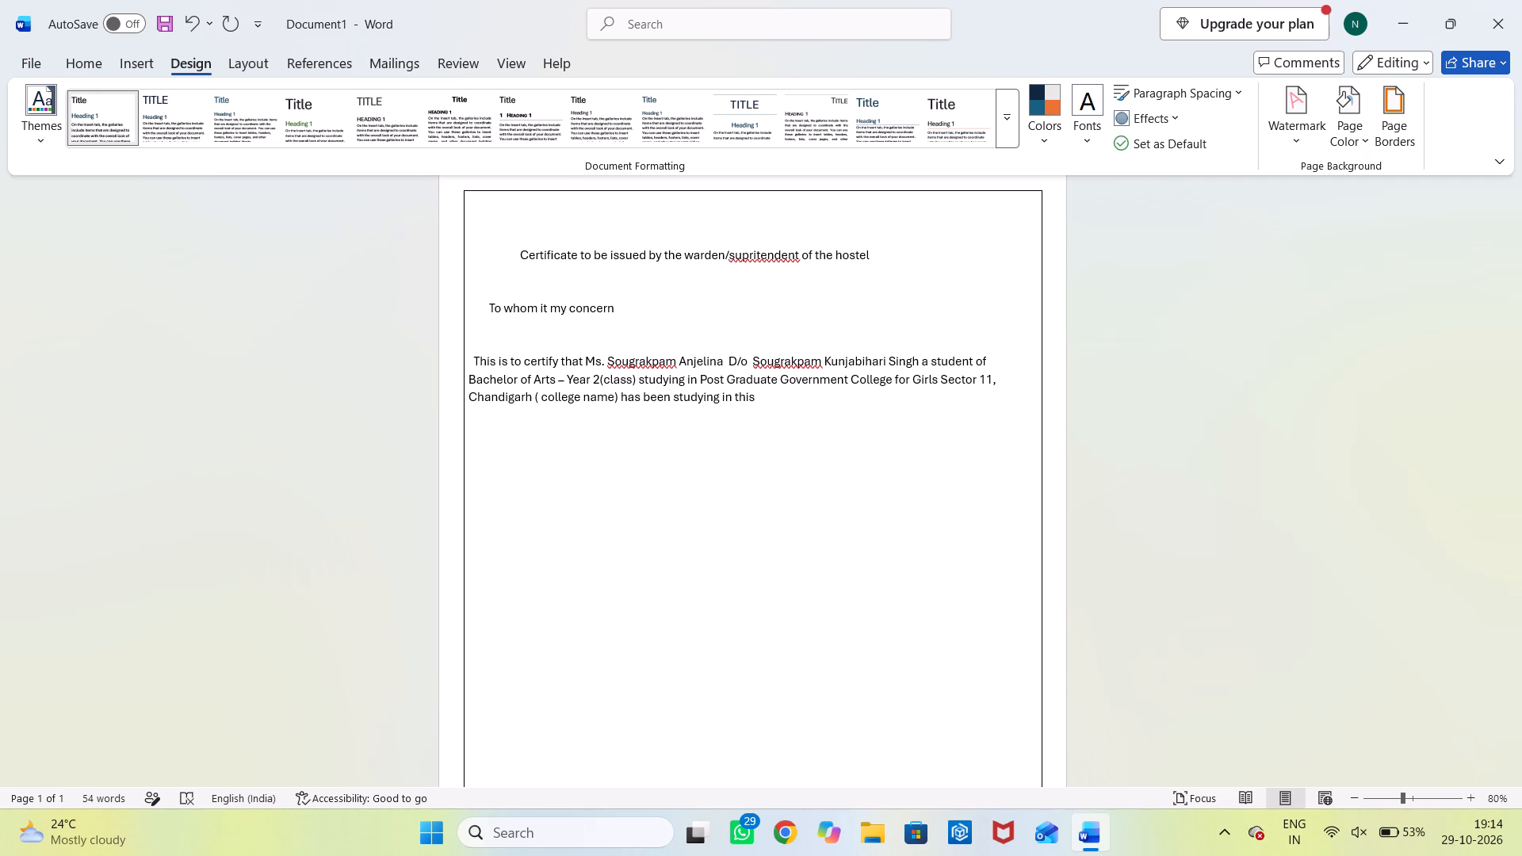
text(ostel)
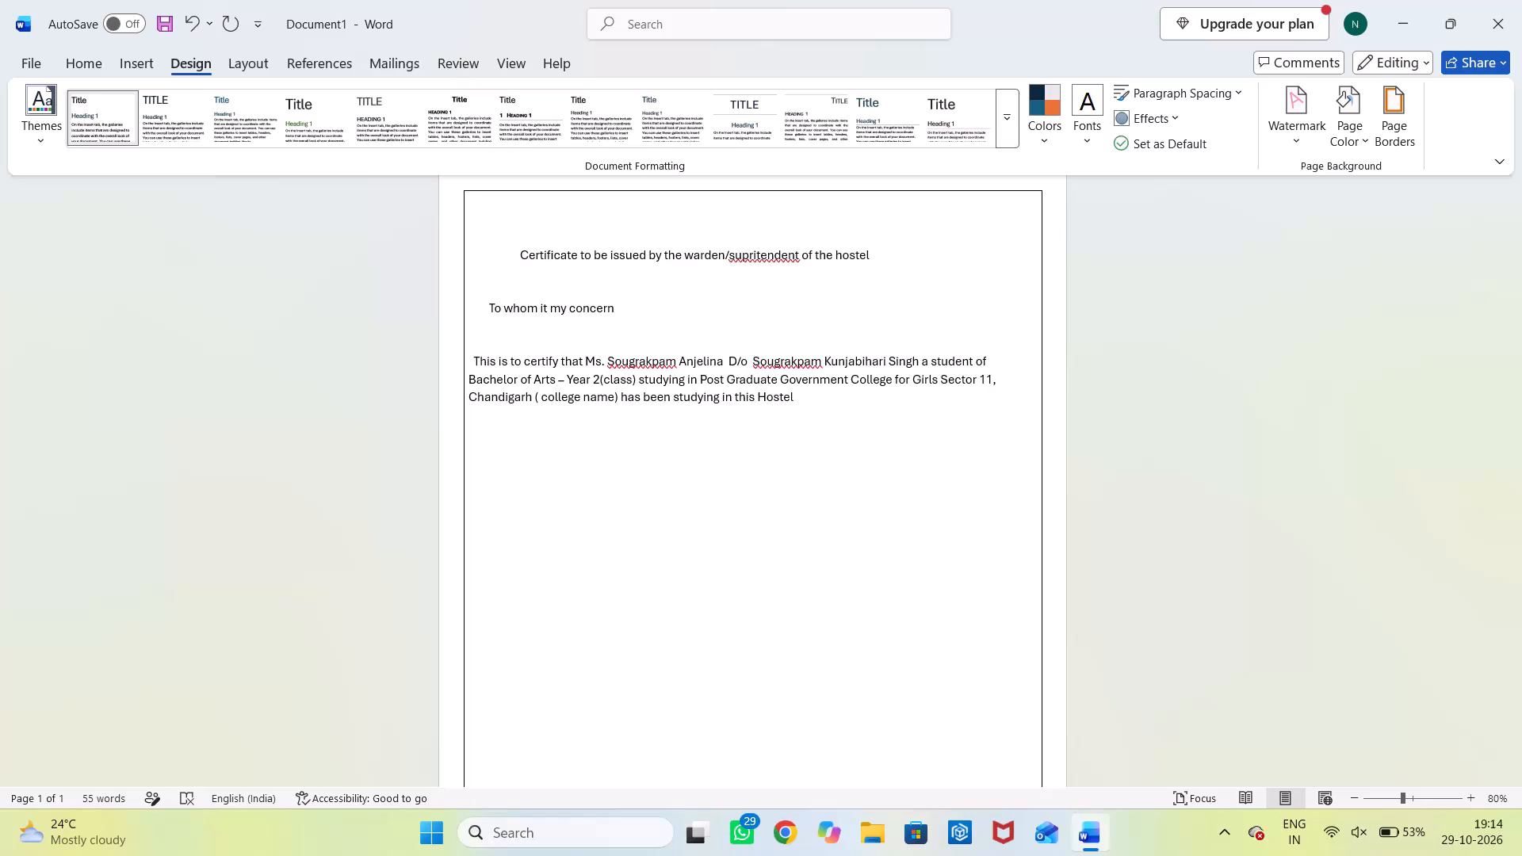
Complete the sentence after "Hostel" with "1 Girls hostel from 18 july 2025.".
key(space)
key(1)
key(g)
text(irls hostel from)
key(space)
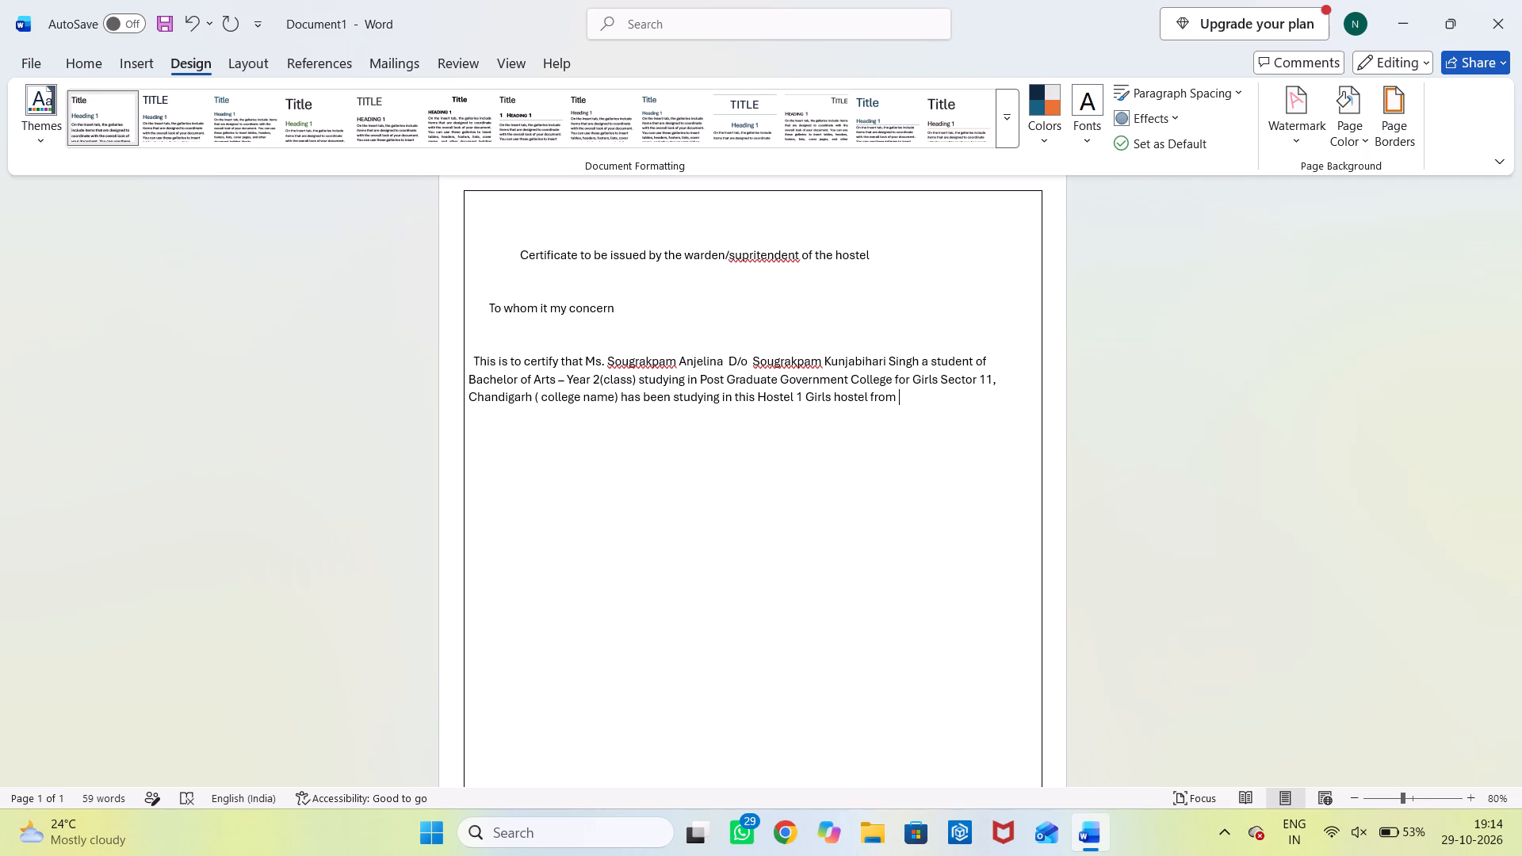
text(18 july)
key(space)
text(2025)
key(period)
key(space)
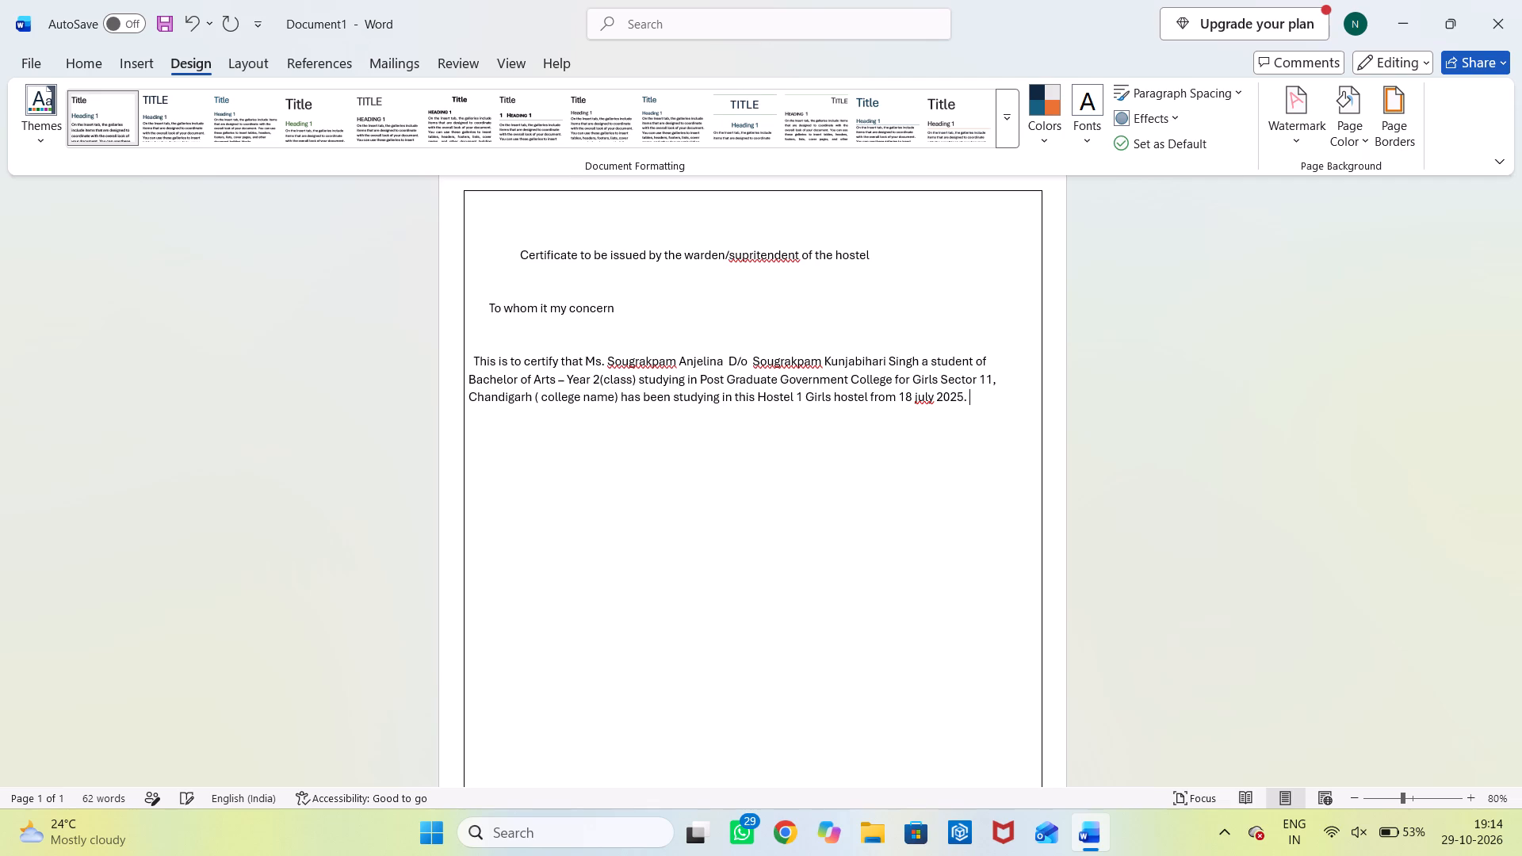
Begin a new sentence after "18 july 2025." with "Her hostel expenditure".
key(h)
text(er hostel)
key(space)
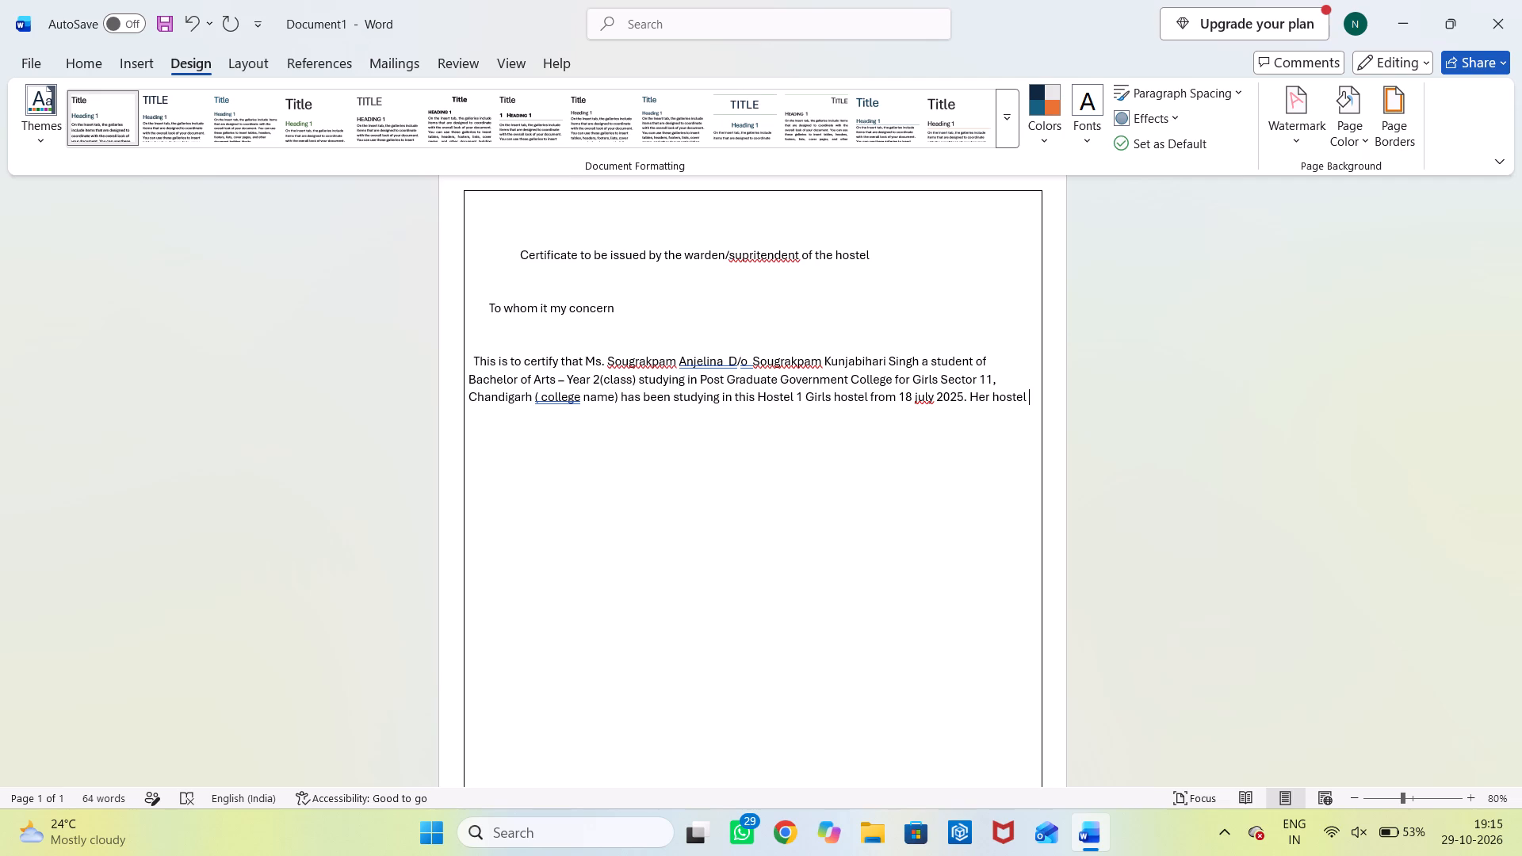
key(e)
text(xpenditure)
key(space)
Add the parenthetical "( hostel dues and hostel mess)" after "Her hostel expenditure".
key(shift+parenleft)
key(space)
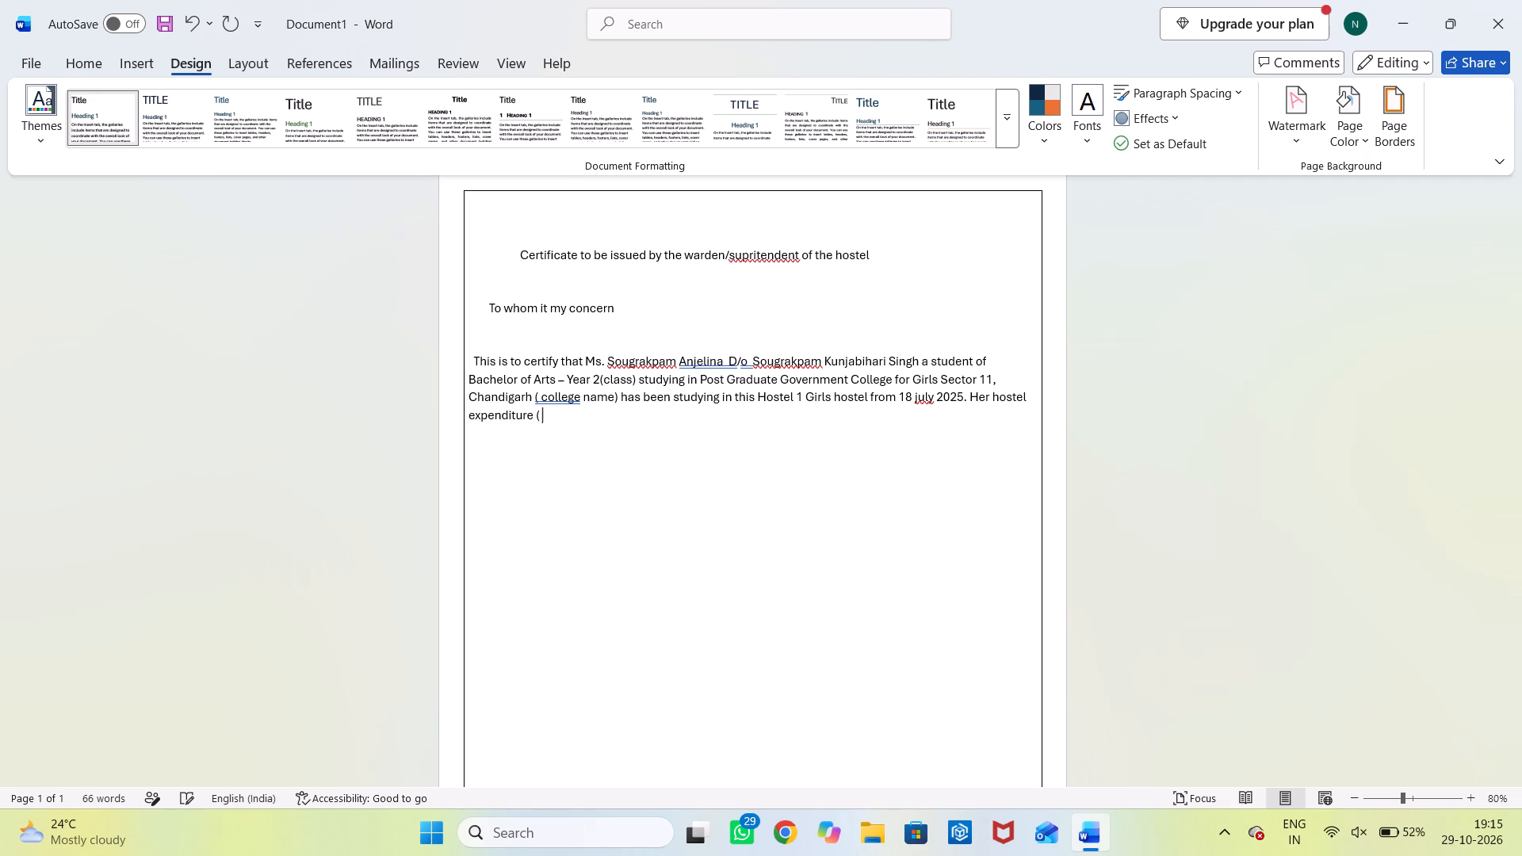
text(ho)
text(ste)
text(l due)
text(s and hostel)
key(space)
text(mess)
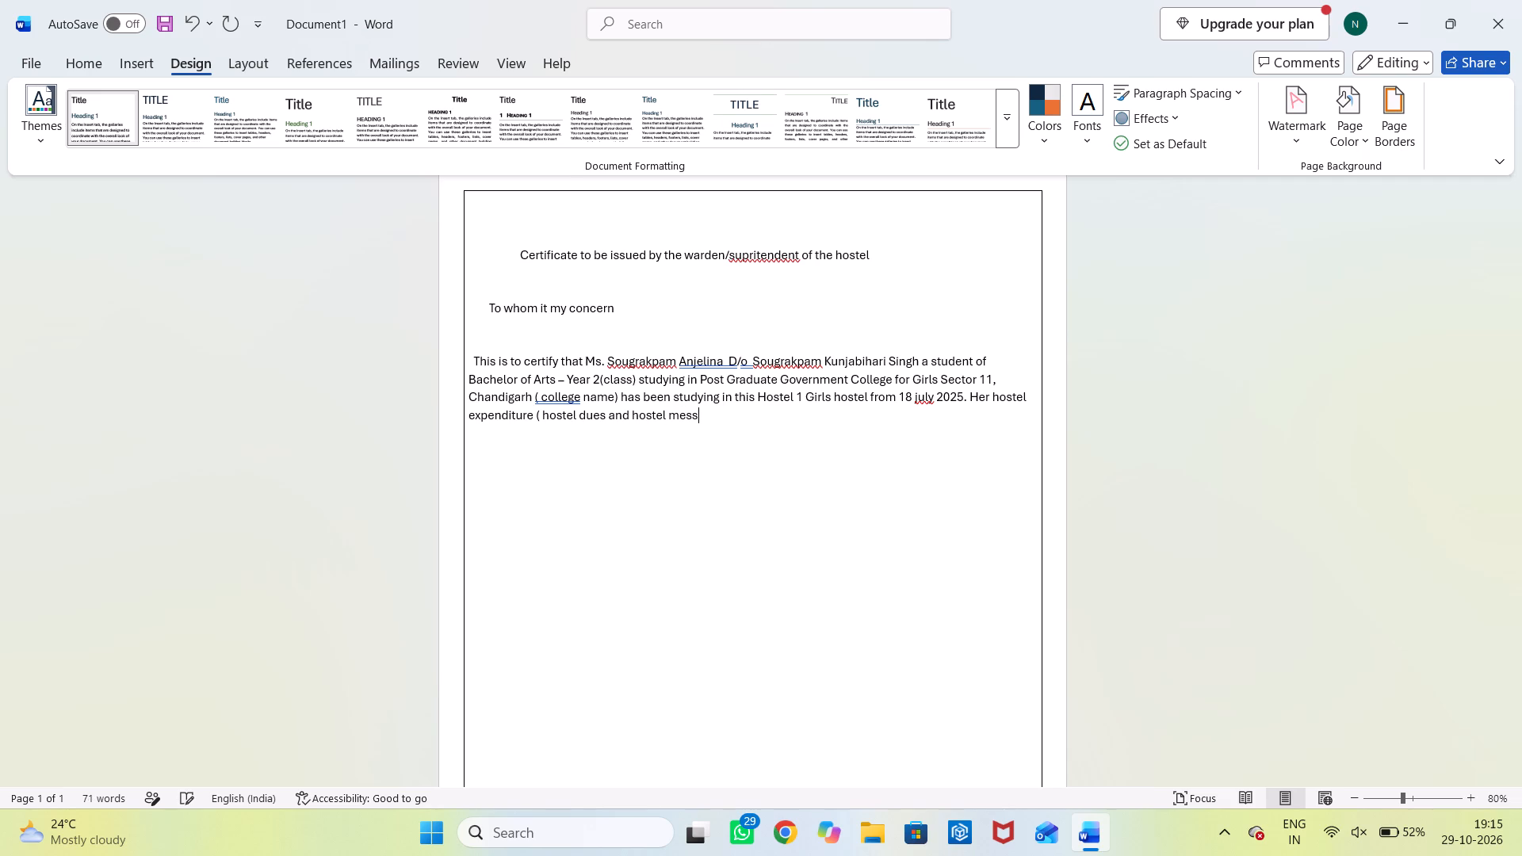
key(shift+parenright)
Continue the expenditure sentence after the parenthetical with the amount, "is Rs 7100/-".
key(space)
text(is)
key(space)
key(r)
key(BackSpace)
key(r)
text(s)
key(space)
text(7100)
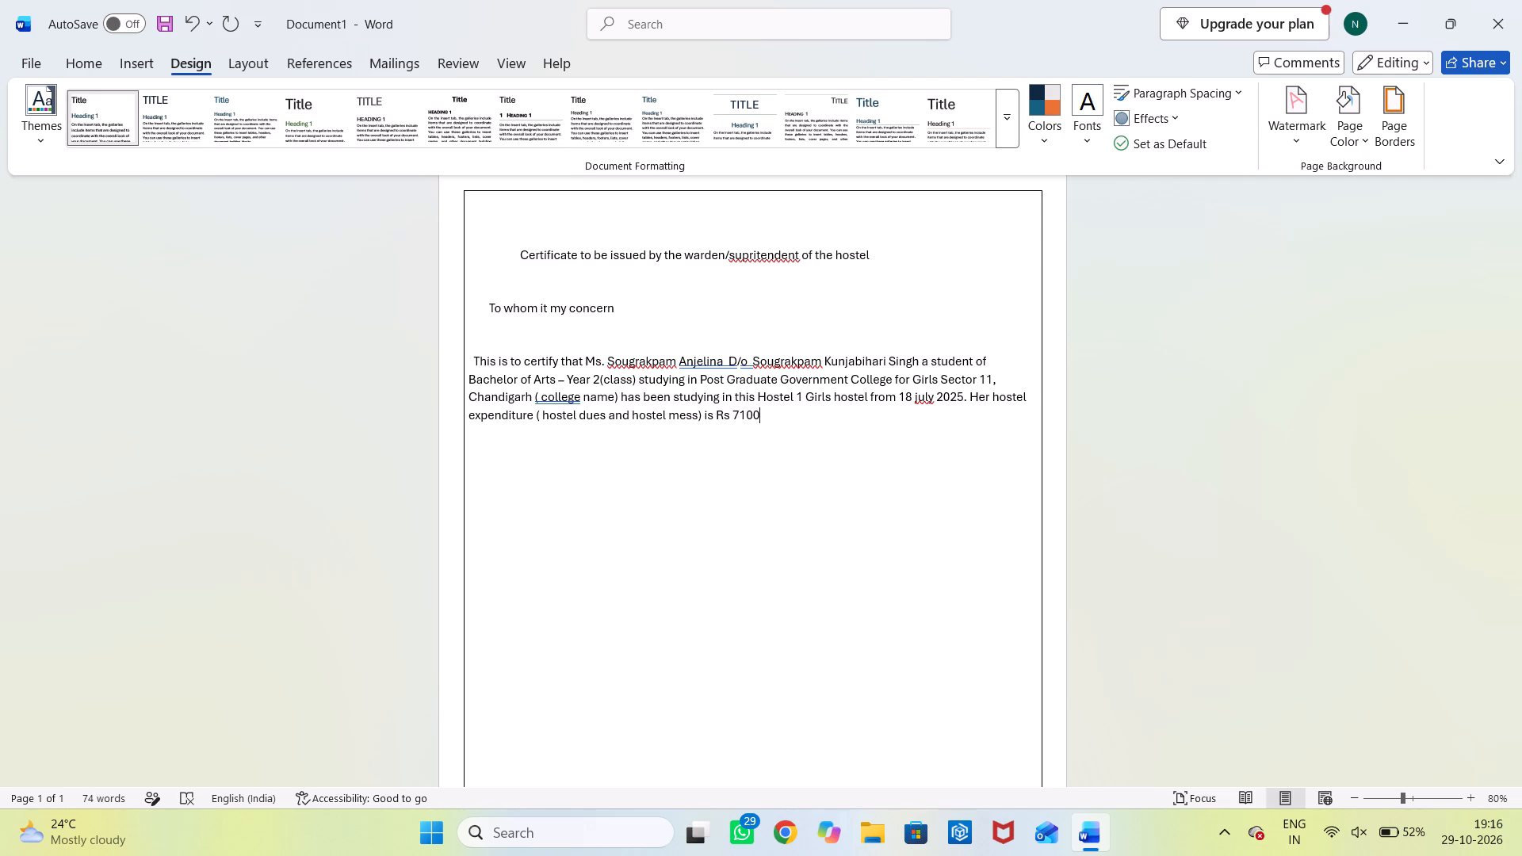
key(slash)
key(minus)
Add "only for semester 1" after the hostel expenditure amount.
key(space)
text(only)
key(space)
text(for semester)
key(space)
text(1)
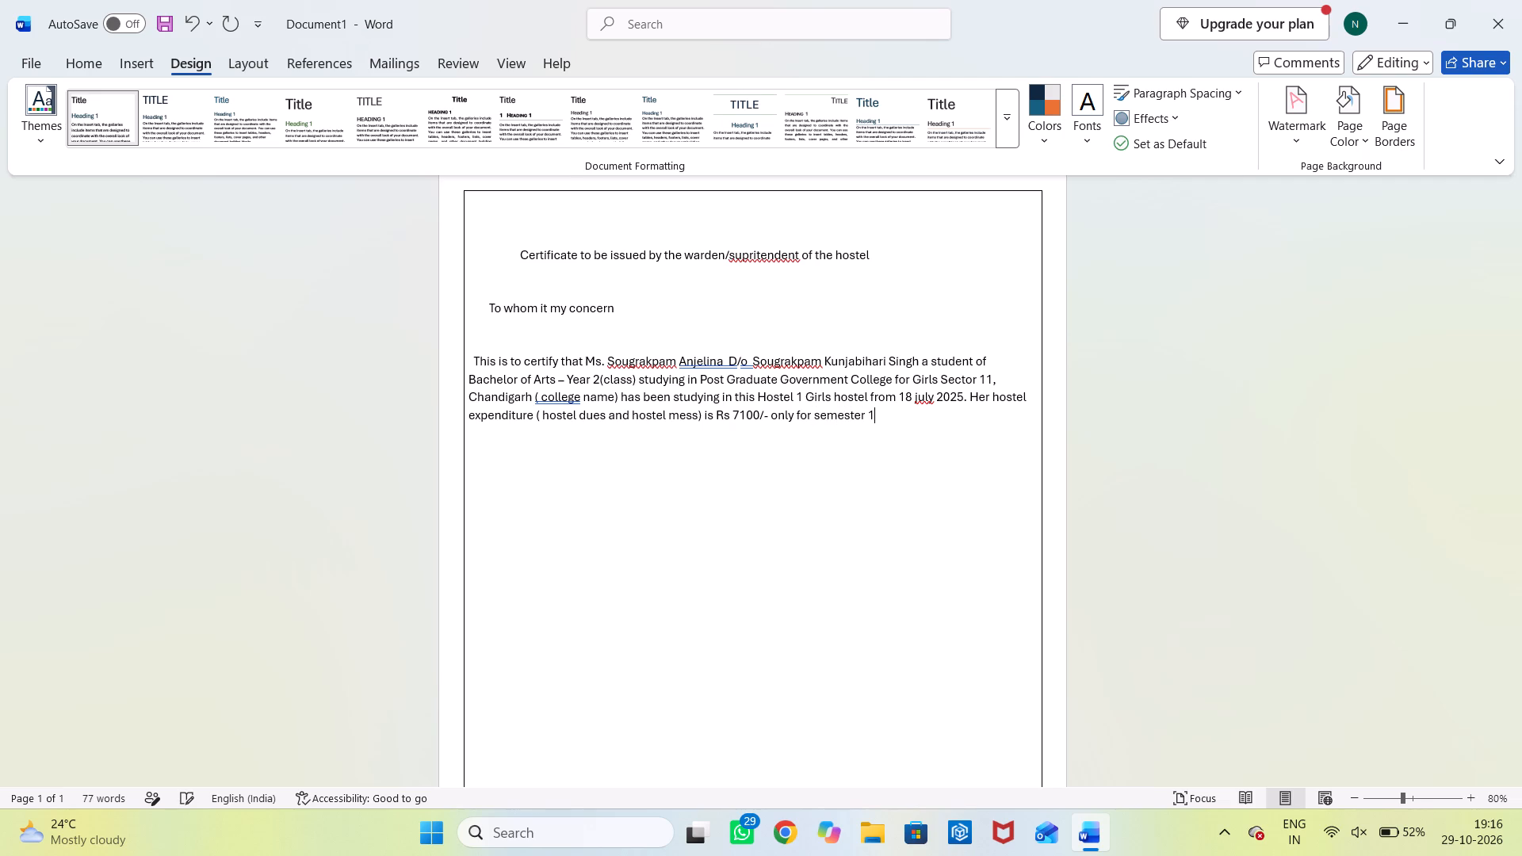
Finish the expenditure sentence with the mess charge, "and mess fee is Rs 3550 per month.".
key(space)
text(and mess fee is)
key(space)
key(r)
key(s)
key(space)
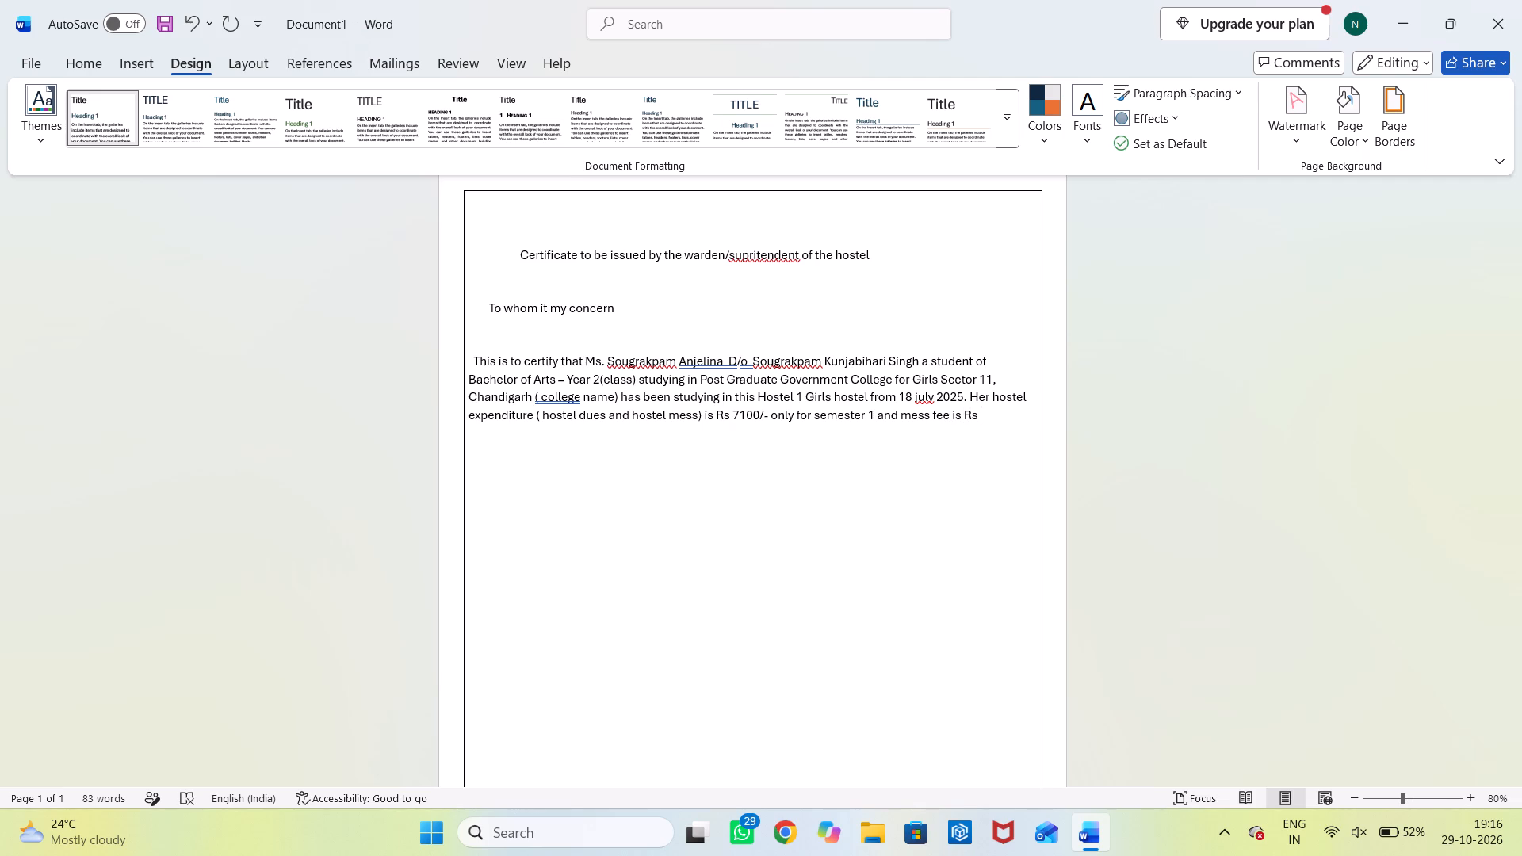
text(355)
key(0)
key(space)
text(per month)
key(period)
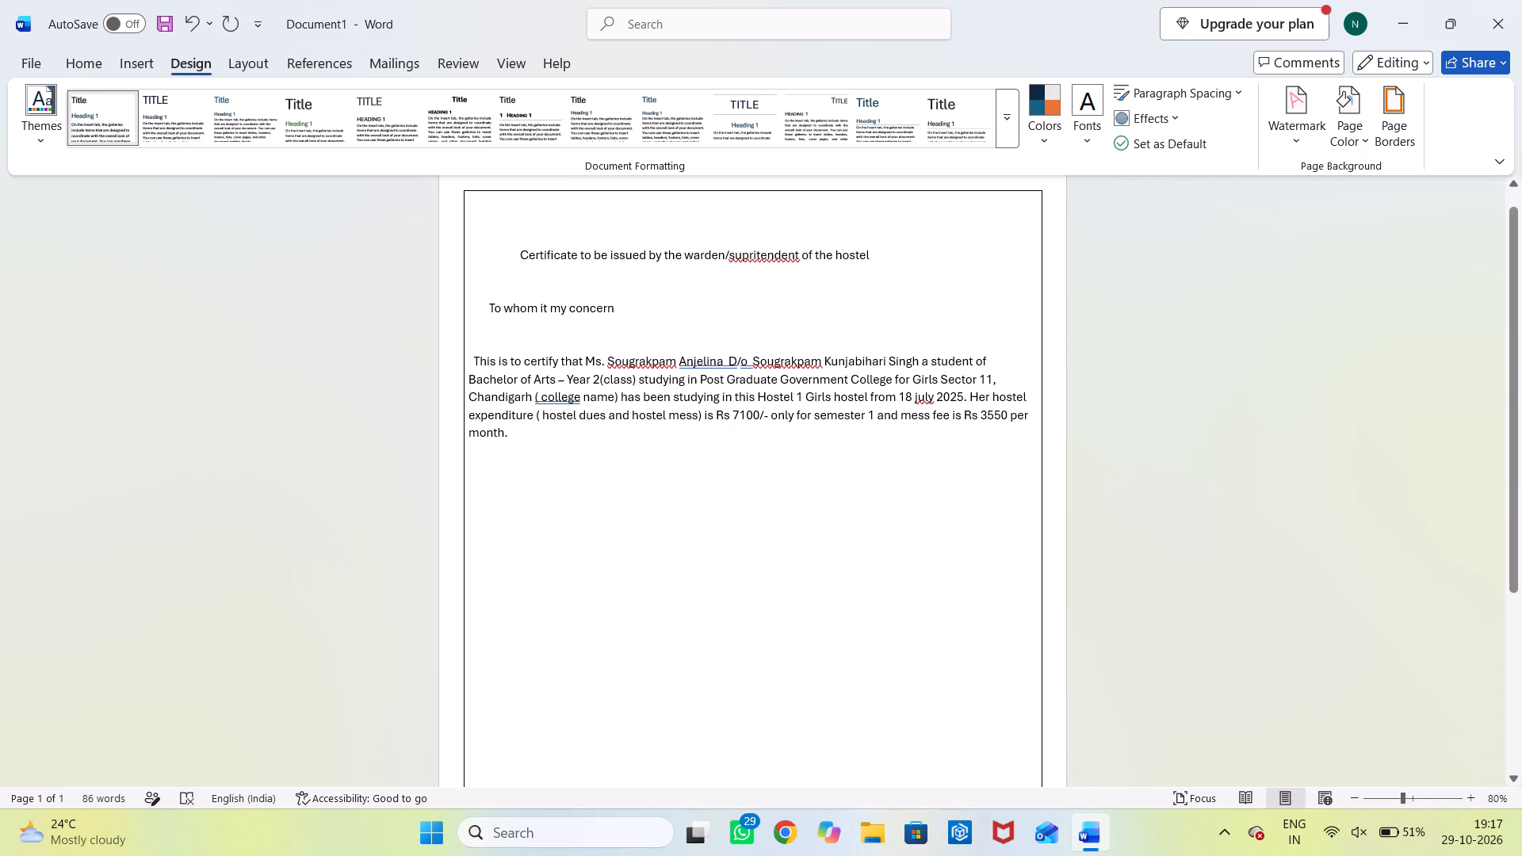
Correct the spelling of the student's given name by changing the letter after "j" to "a".
click(701, 361)
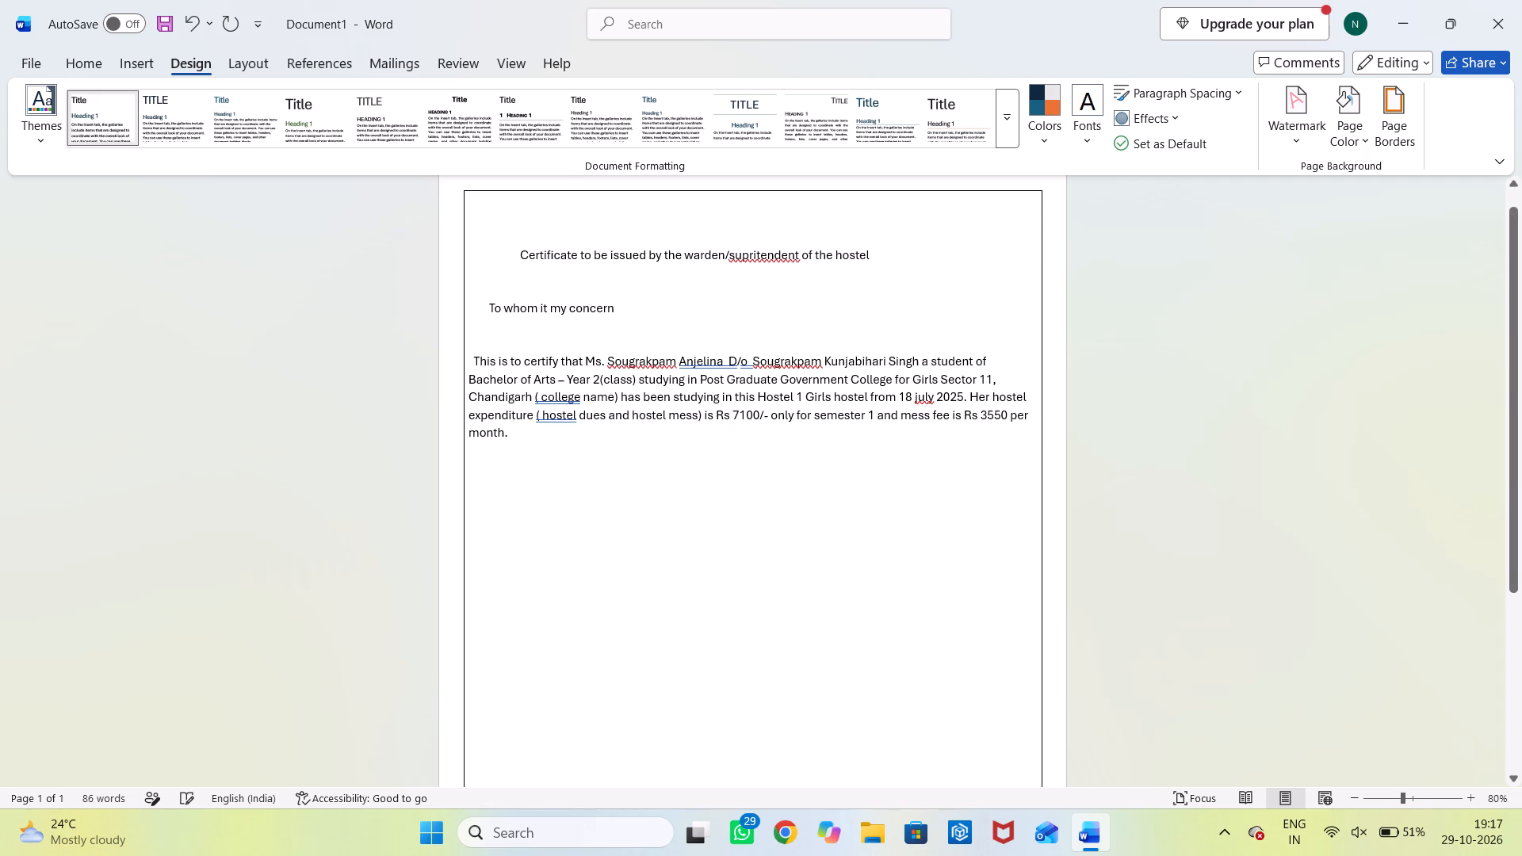
key(BackSpace)
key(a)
Insert a space between "Year 2" and "(class)" in the class details.
click(598, 378)
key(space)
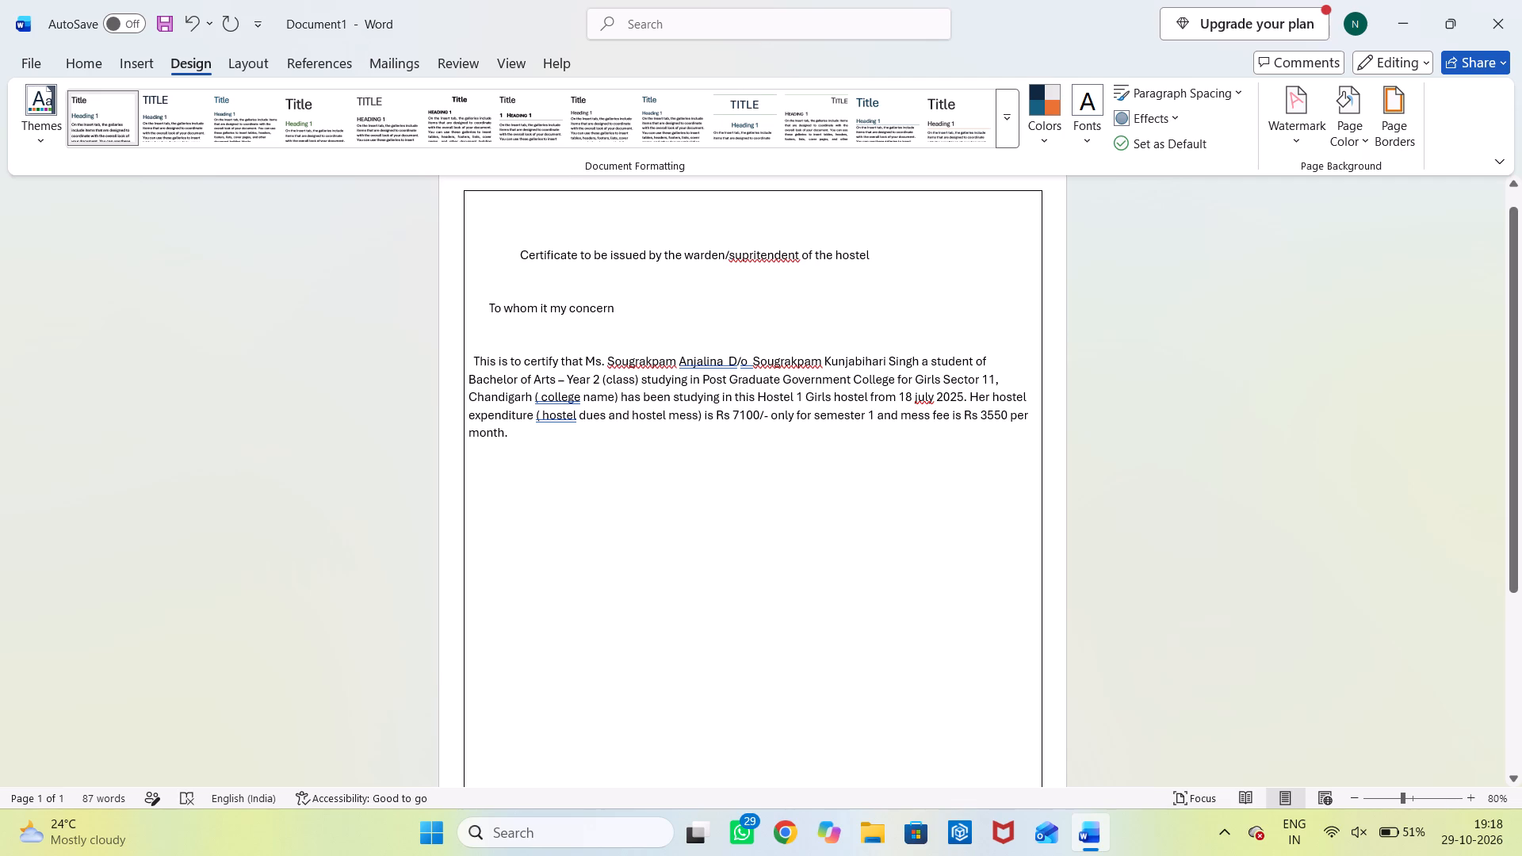
Change the year in the hostel stay start date to 2026.
click(962, 399)
key(BackSpace)
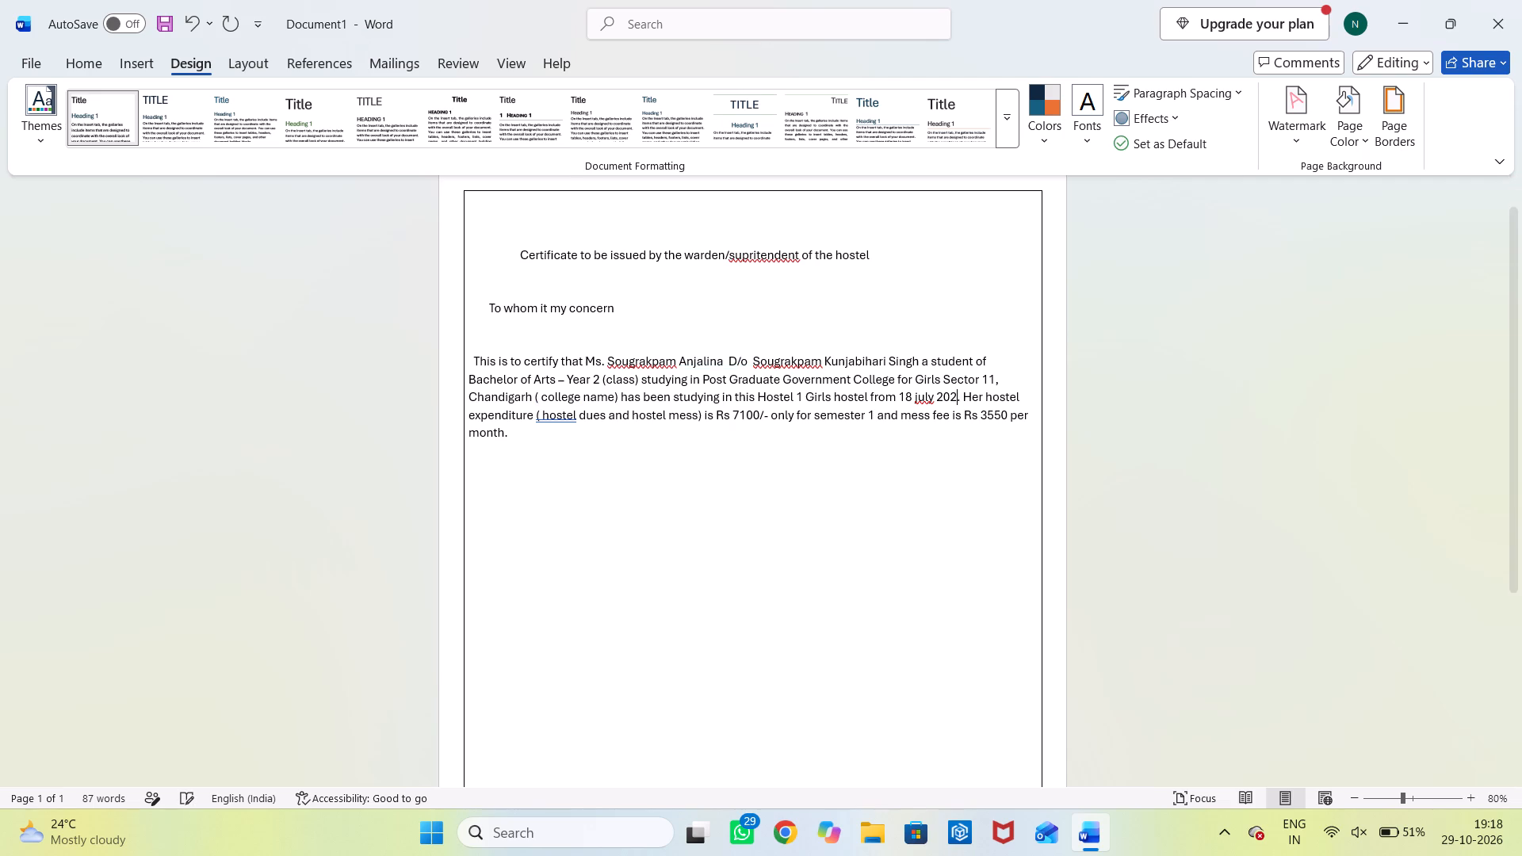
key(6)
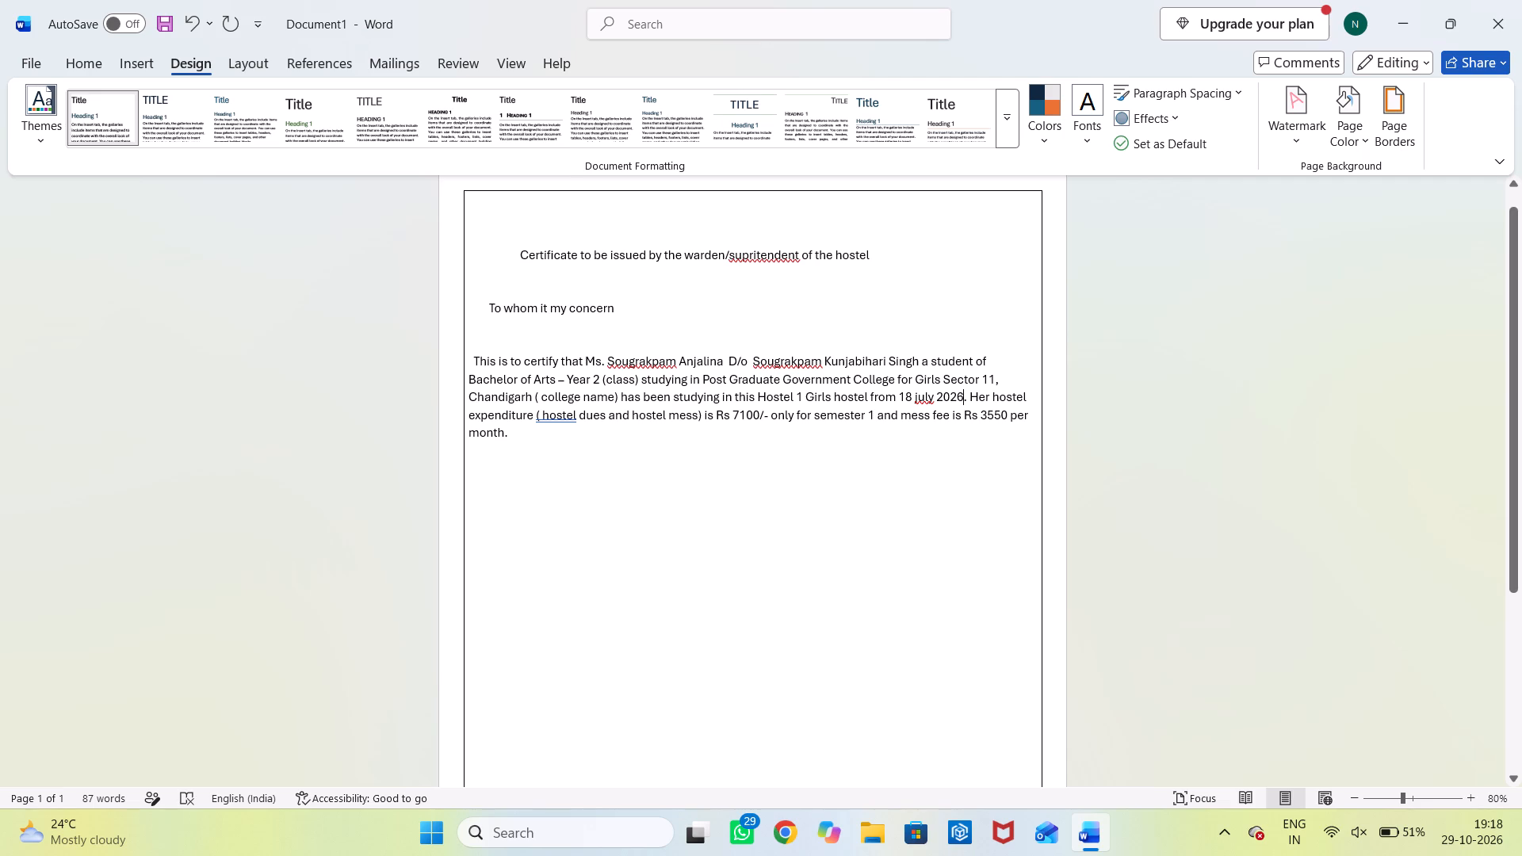
Add an indented "Date :" line a few blank lines below the certificate paragraph.
click(514, 442)
key(Return)
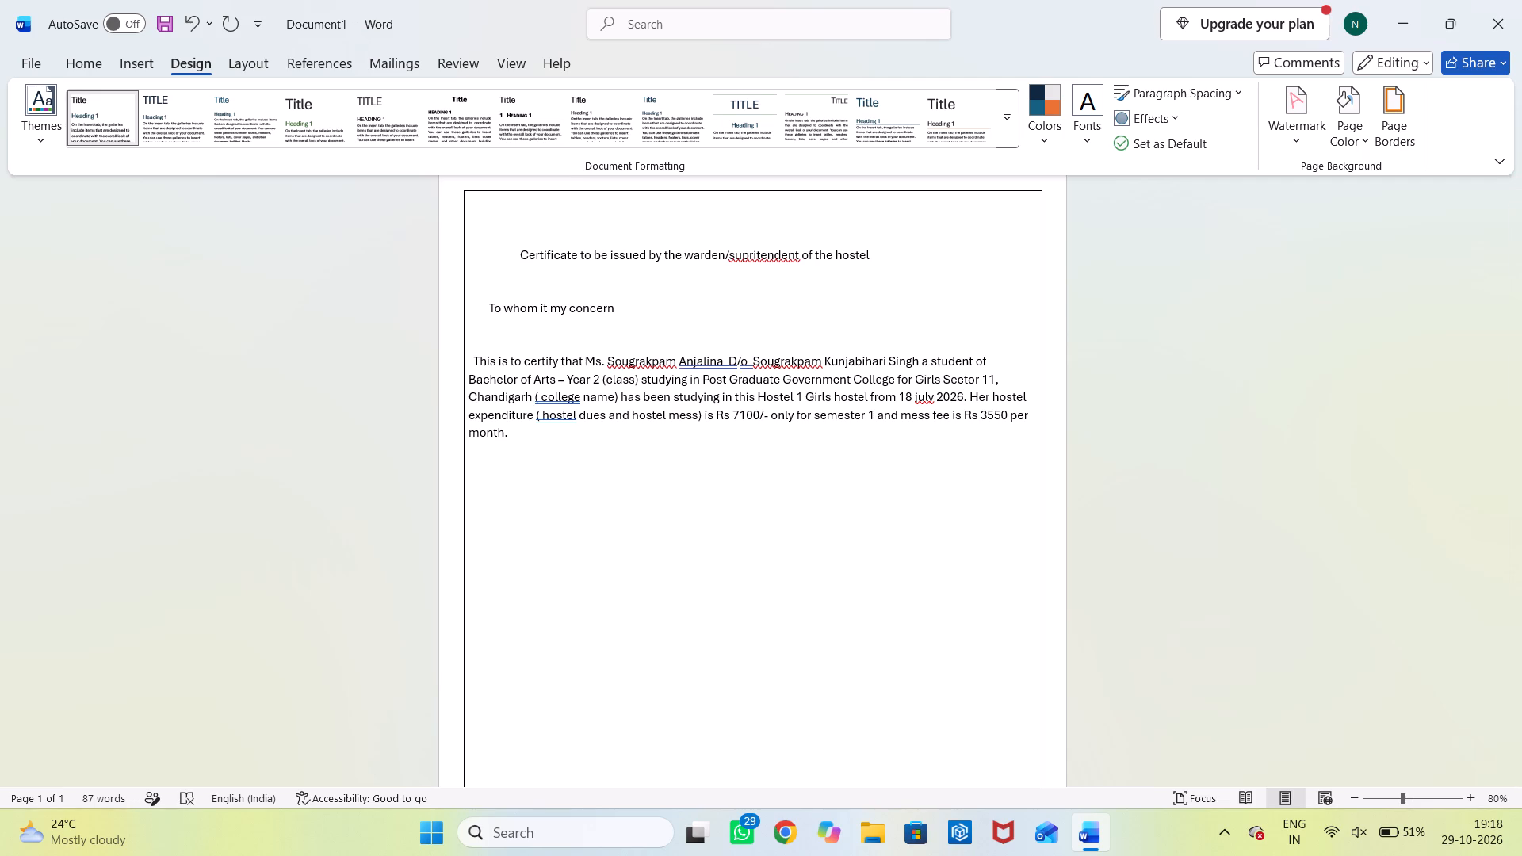
key(Return)
key(Return)
key(Return)
key(BackSpace)
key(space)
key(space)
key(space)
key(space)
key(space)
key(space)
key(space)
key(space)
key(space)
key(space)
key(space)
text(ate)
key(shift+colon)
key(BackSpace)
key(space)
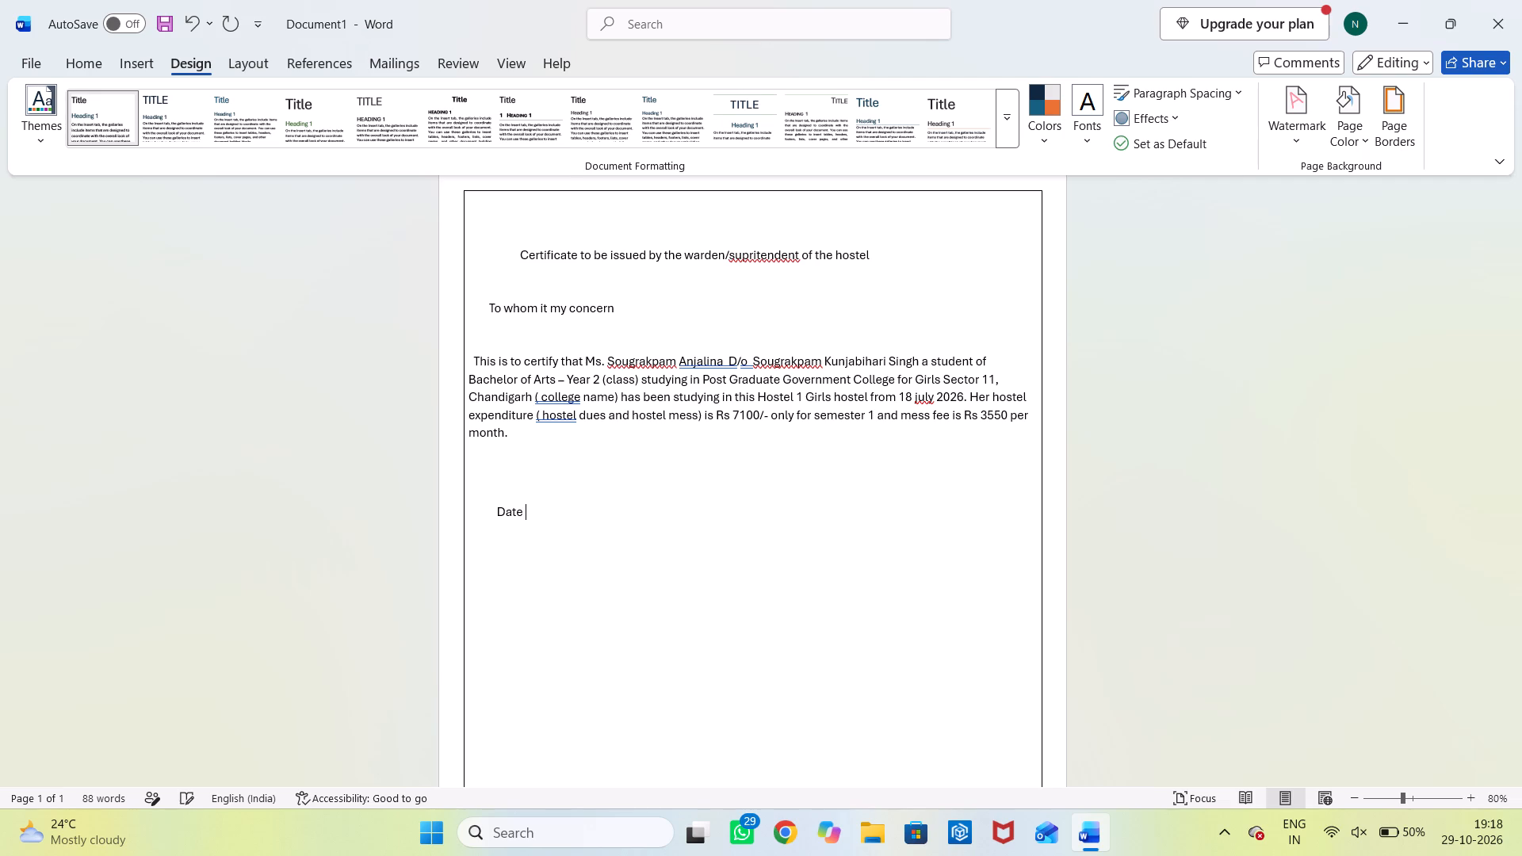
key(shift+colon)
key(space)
Start an indented signature line below the date line with the text "Signature of warden/su".
click(541, 511)
key(Return)
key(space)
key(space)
key(Return)
key(Return)
key(Return)
key(BackSpace)
key(BackSpace)
key(Return)
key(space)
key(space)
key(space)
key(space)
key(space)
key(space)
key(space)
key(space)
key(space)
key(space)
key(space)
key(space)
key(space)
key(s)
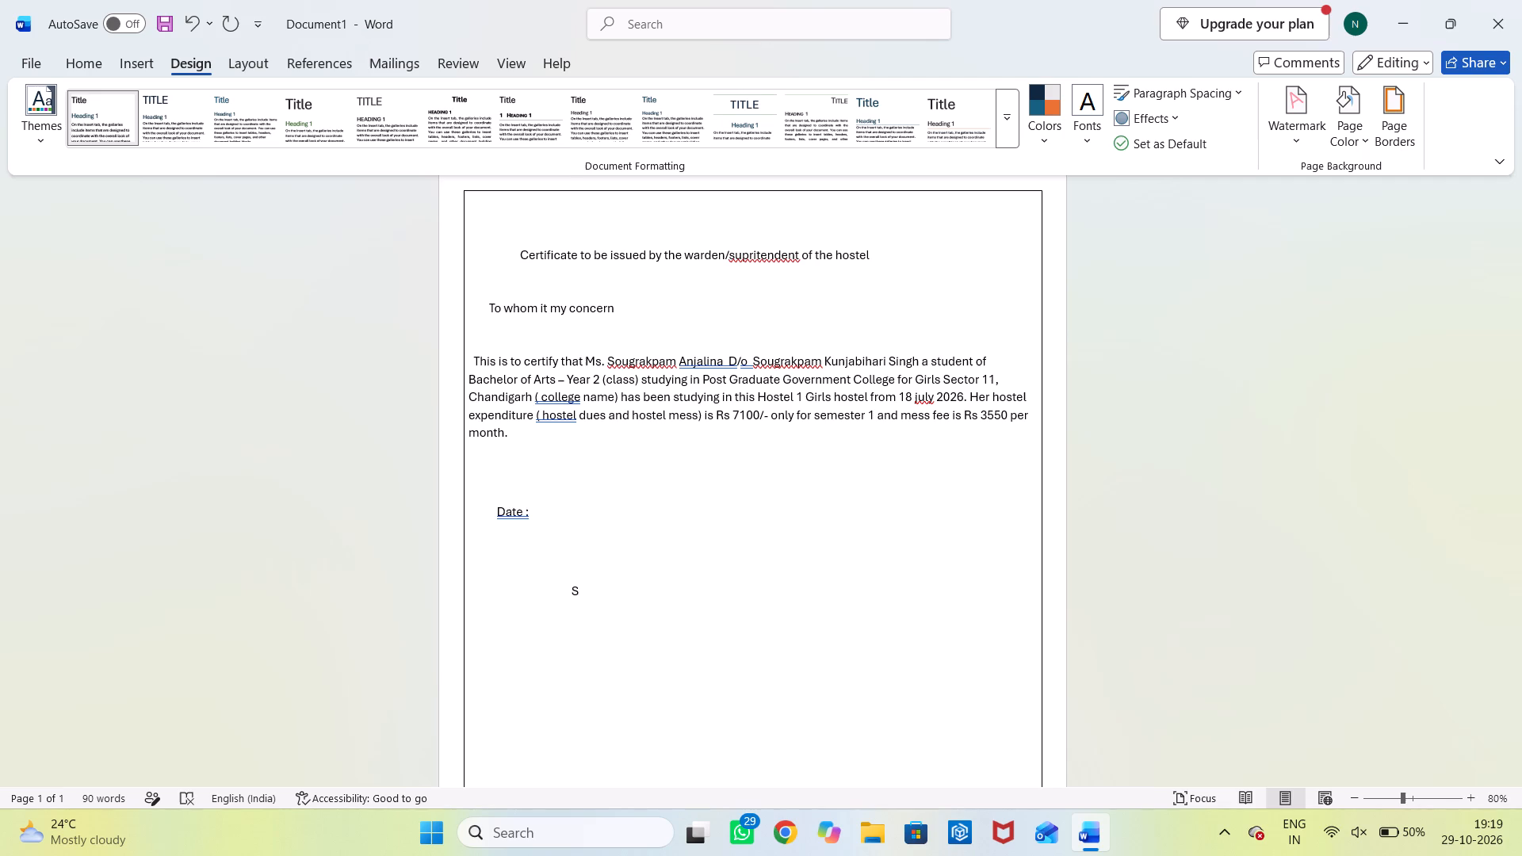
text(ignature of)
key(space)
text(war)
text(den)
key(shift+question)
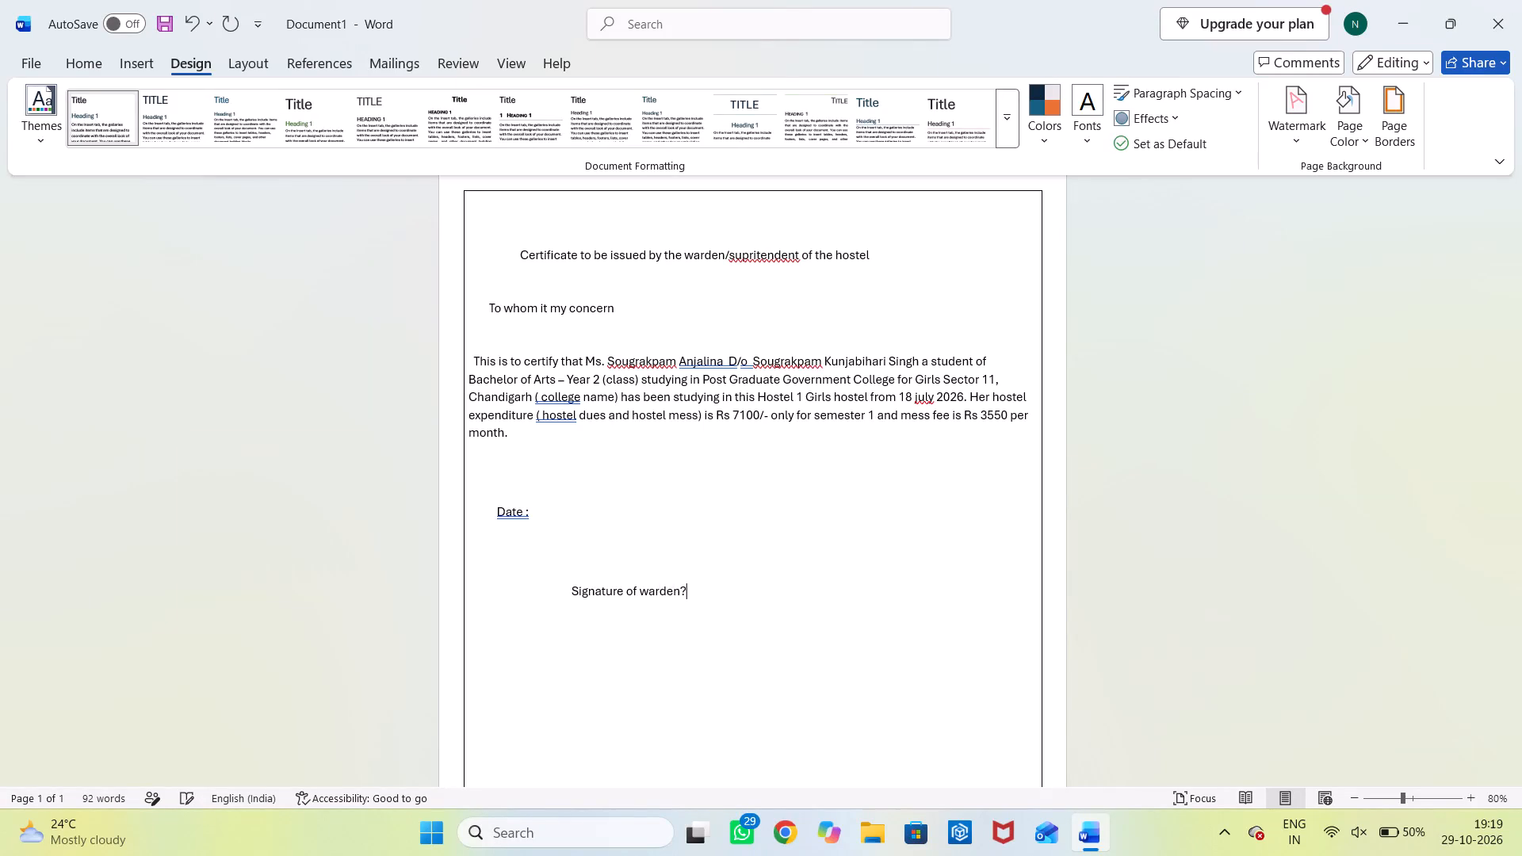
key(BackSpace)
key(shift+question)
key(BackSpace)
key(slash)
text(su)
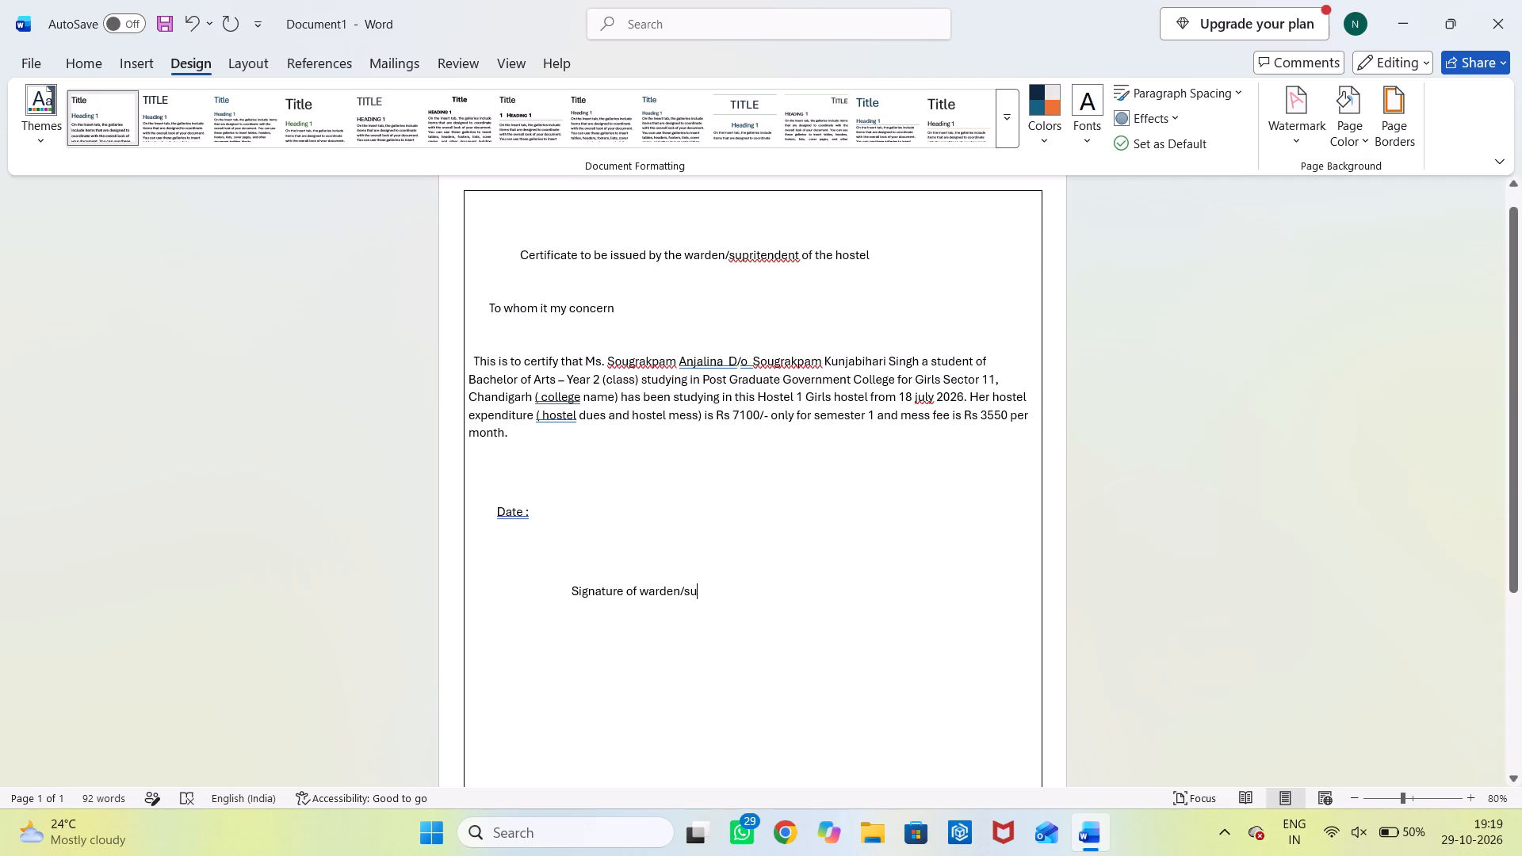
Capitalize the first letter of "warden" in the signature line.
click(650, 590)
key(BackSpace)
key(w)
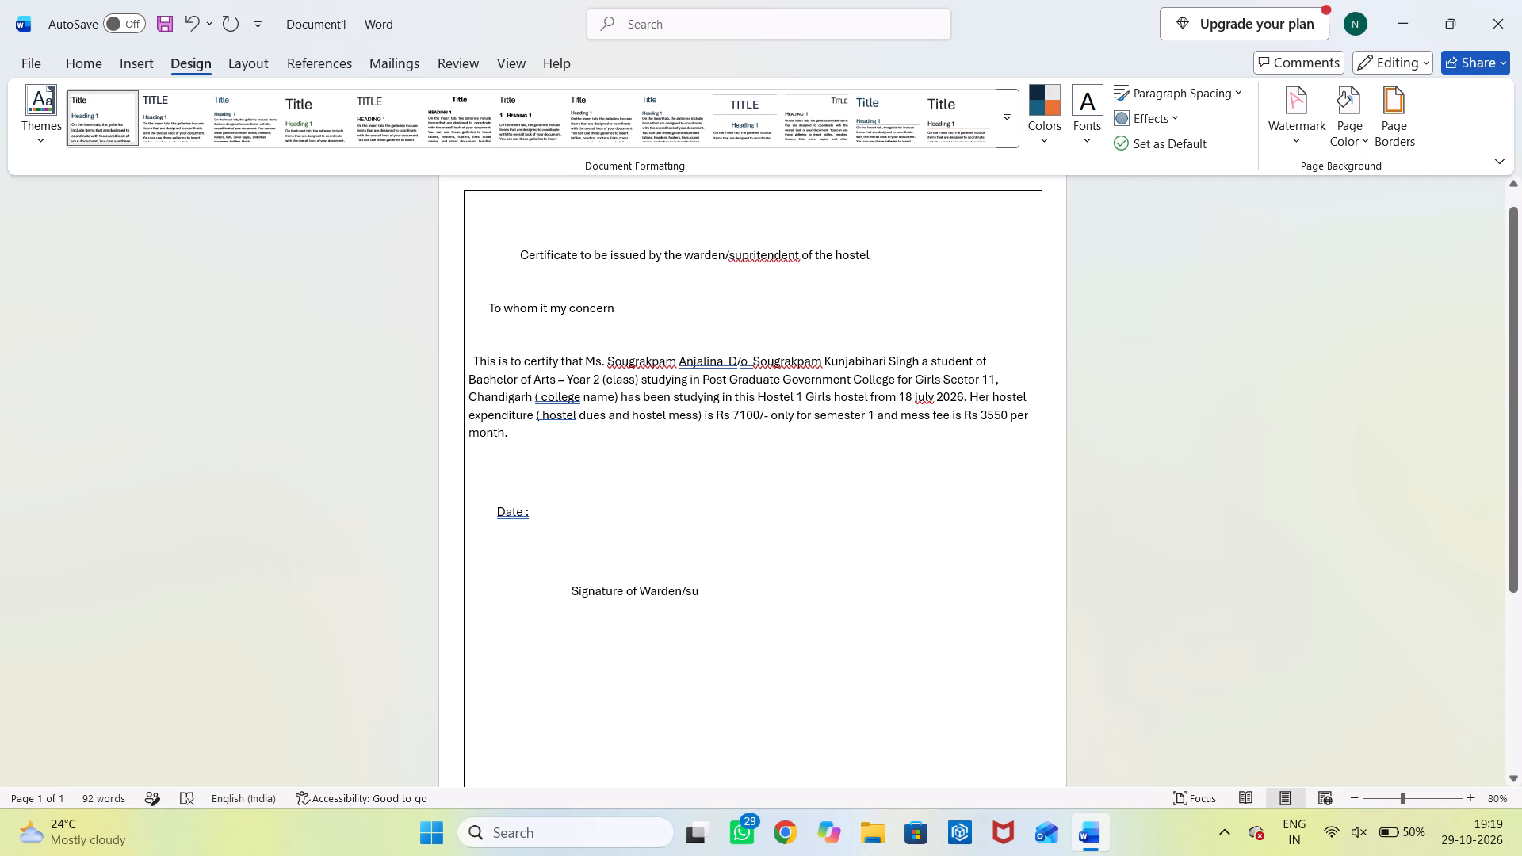
Rewrite the signature line with a lowercase "warden", so it reads "Signature of warden/su".
click(690, 592)
key(BackSpace)
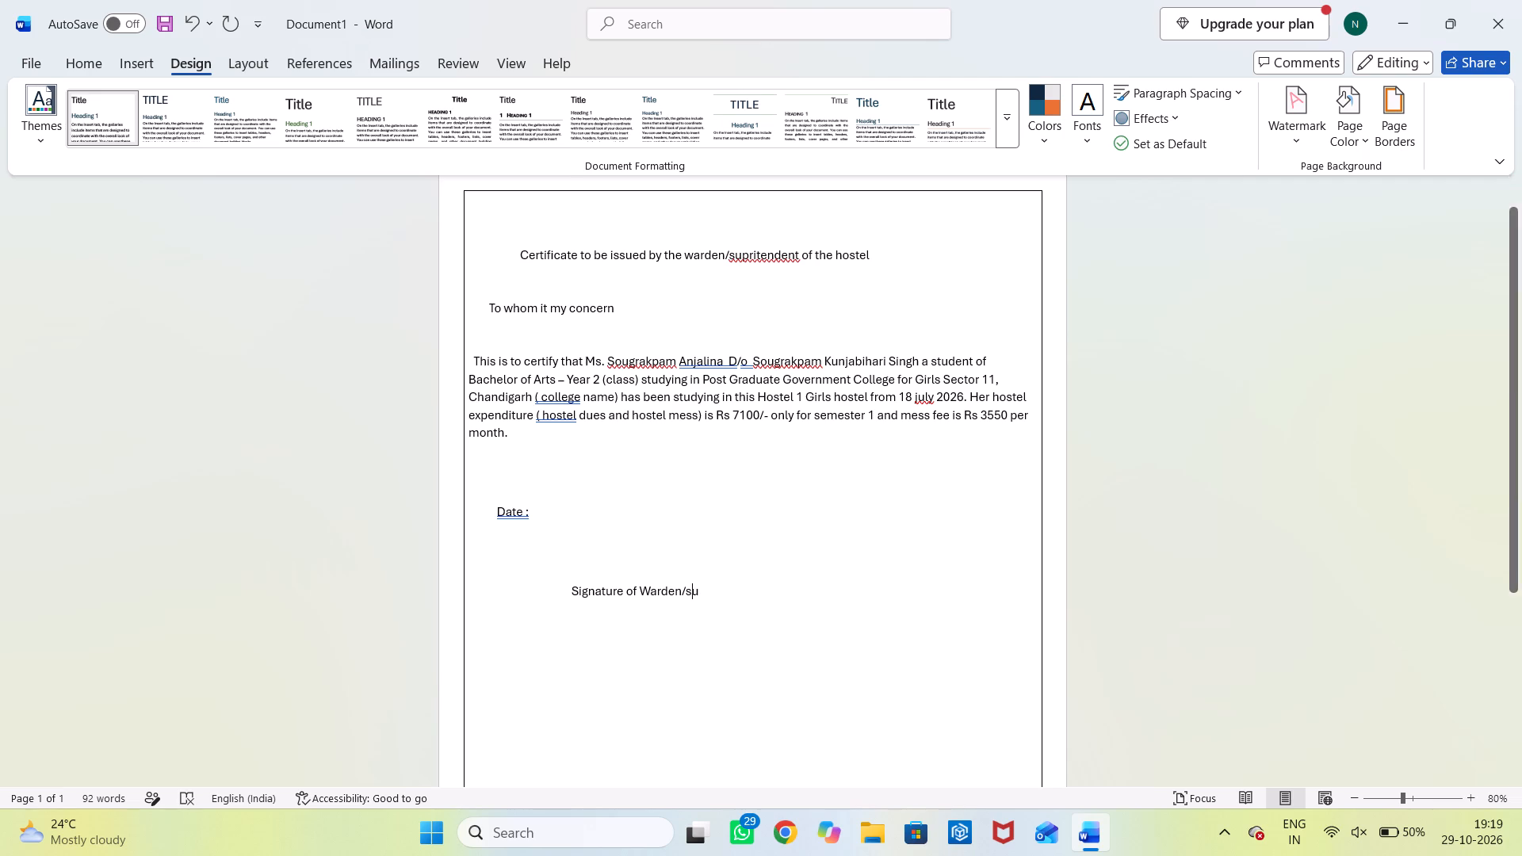
key(BackSpace)
key(BackSpace)
key(BackSpace)
key(BackSpace)
key(BackSpace)
key(BackSpace)
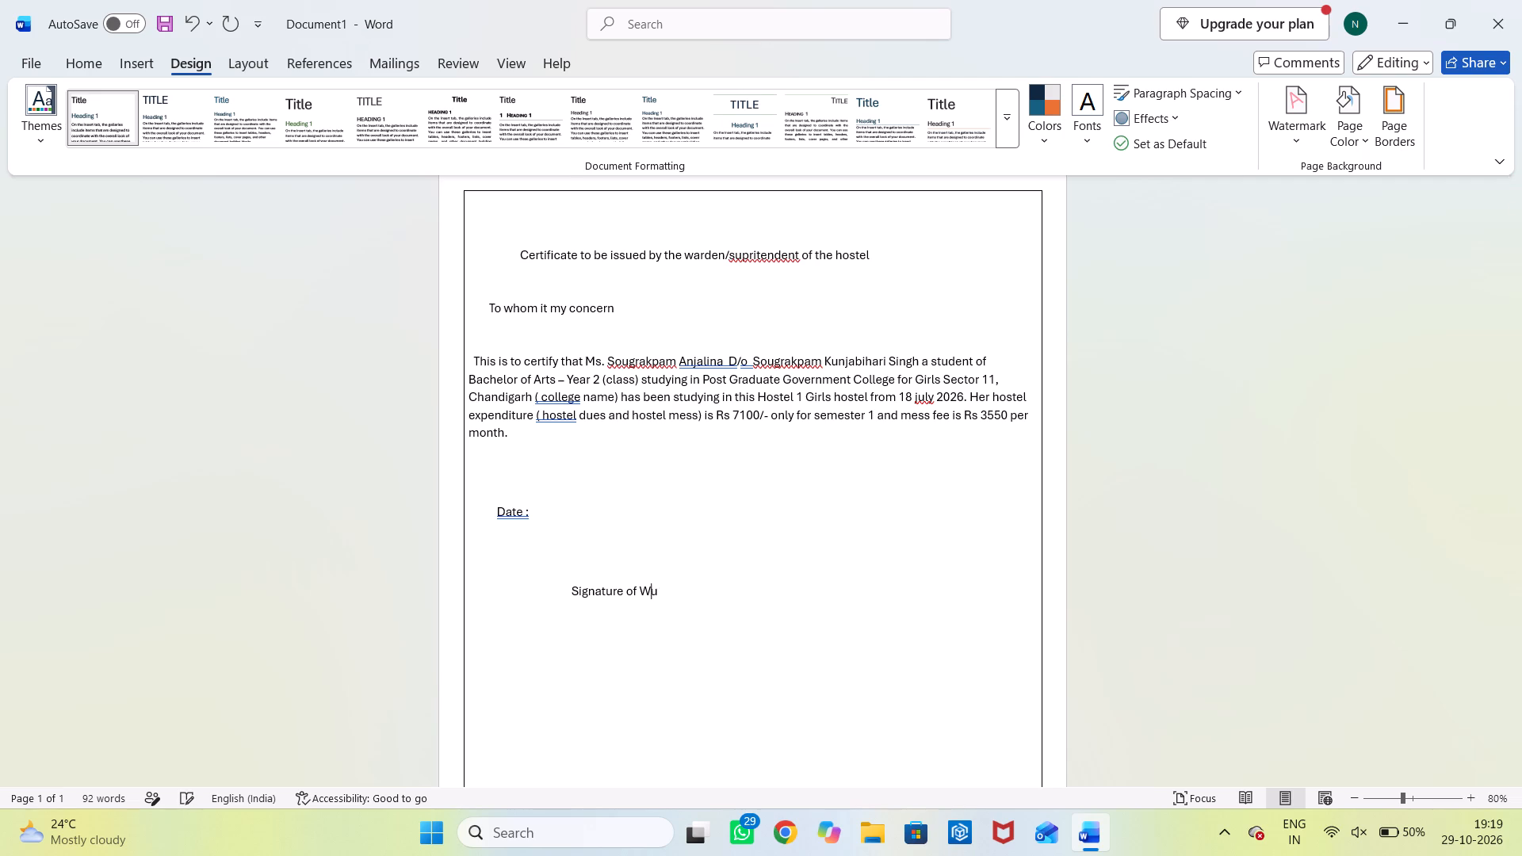
key(BackSpace)
key(BackSpace)
key(BackSpace)
key(BackSpace)
key(BackSpace)
key(BackSpace)
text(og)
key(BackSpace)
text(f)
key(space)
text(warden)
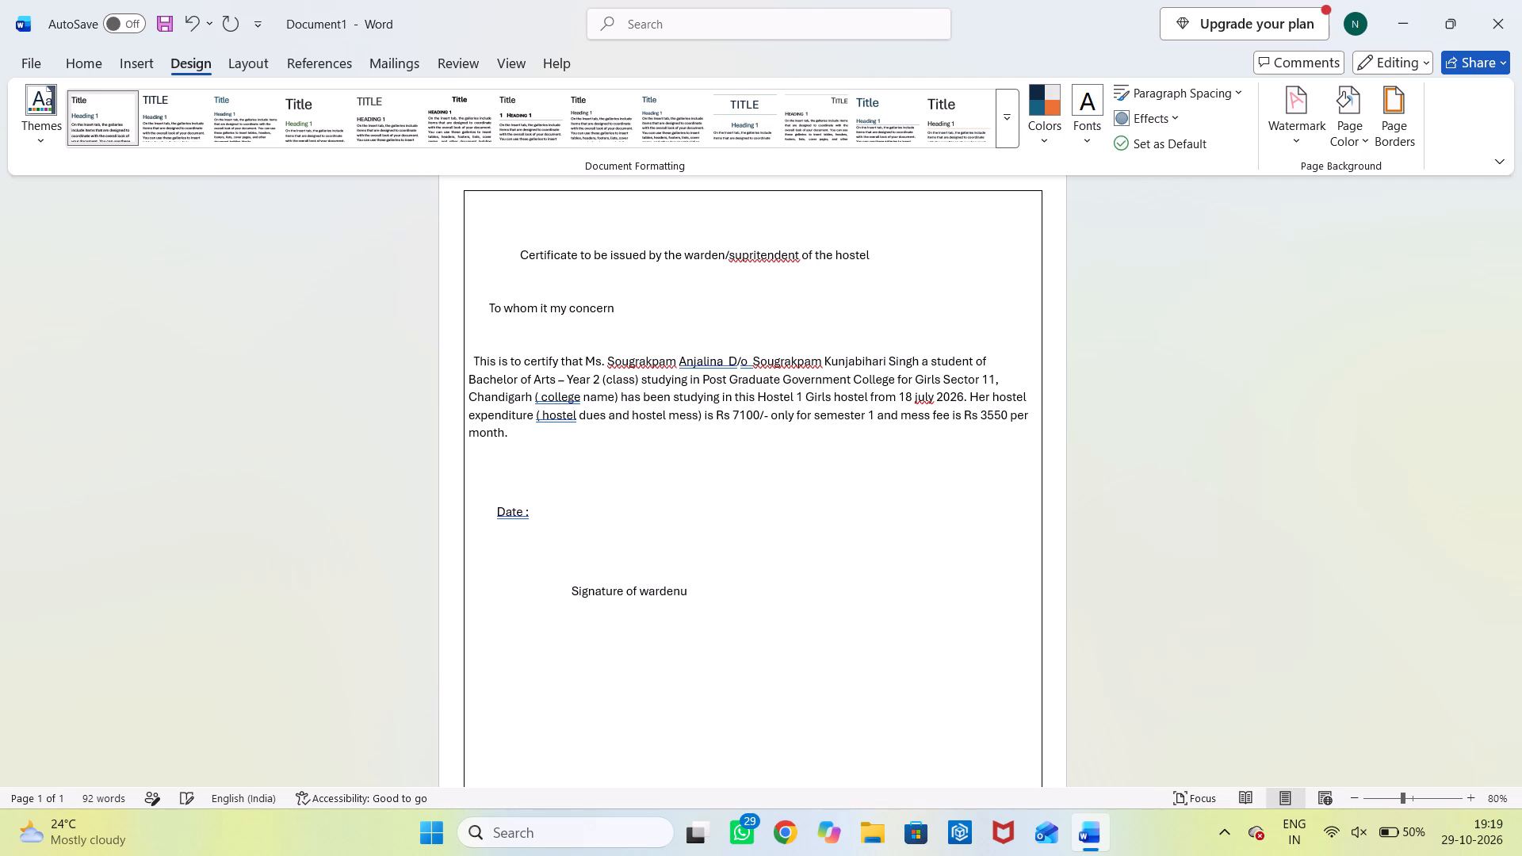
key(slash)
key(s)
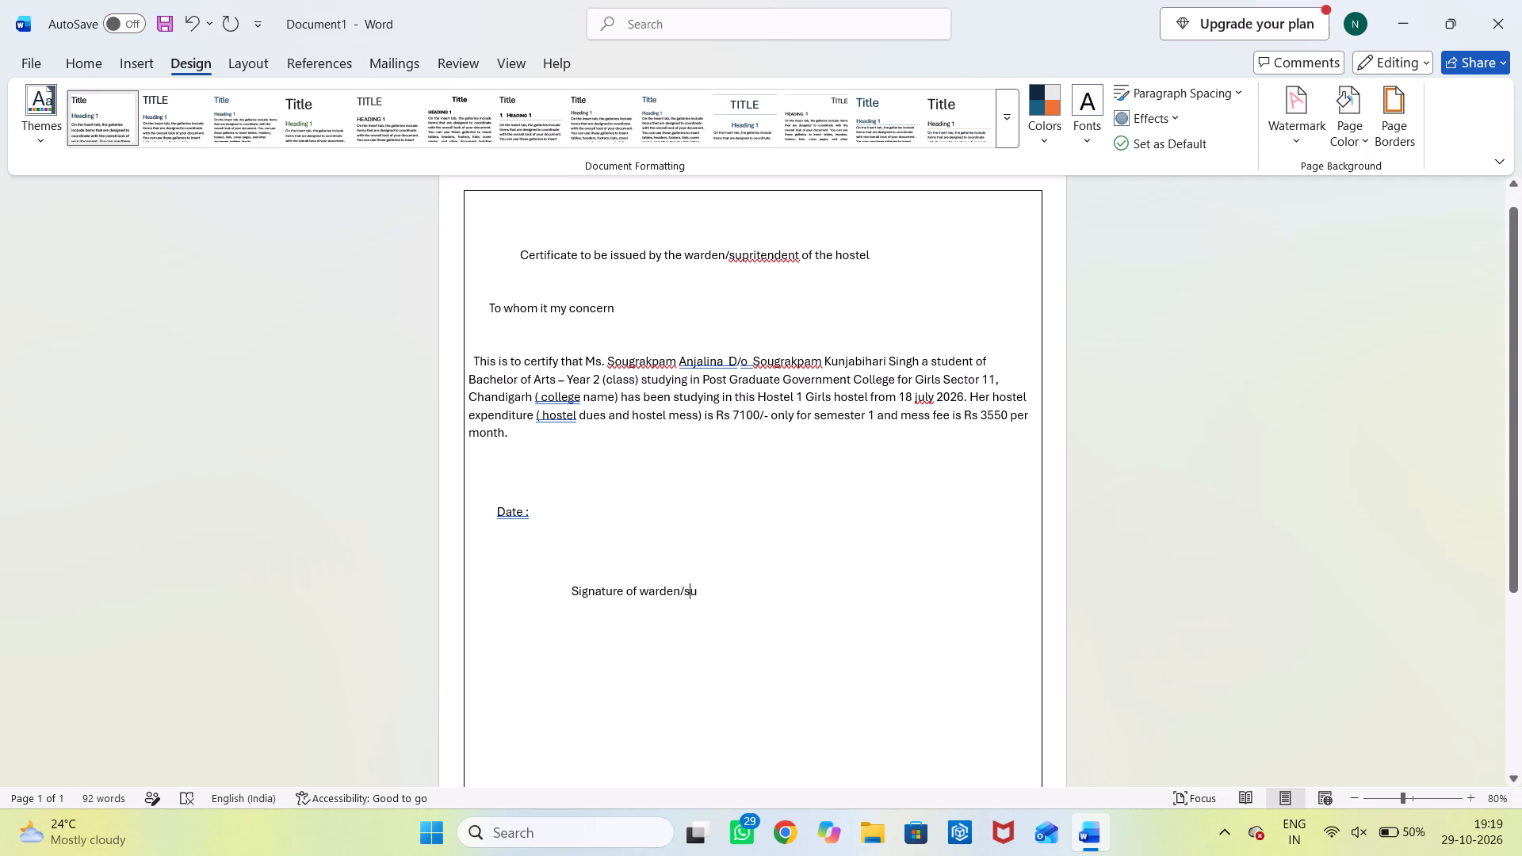
Complete the last word of the signature line as "supritendent".
click(695, 594)
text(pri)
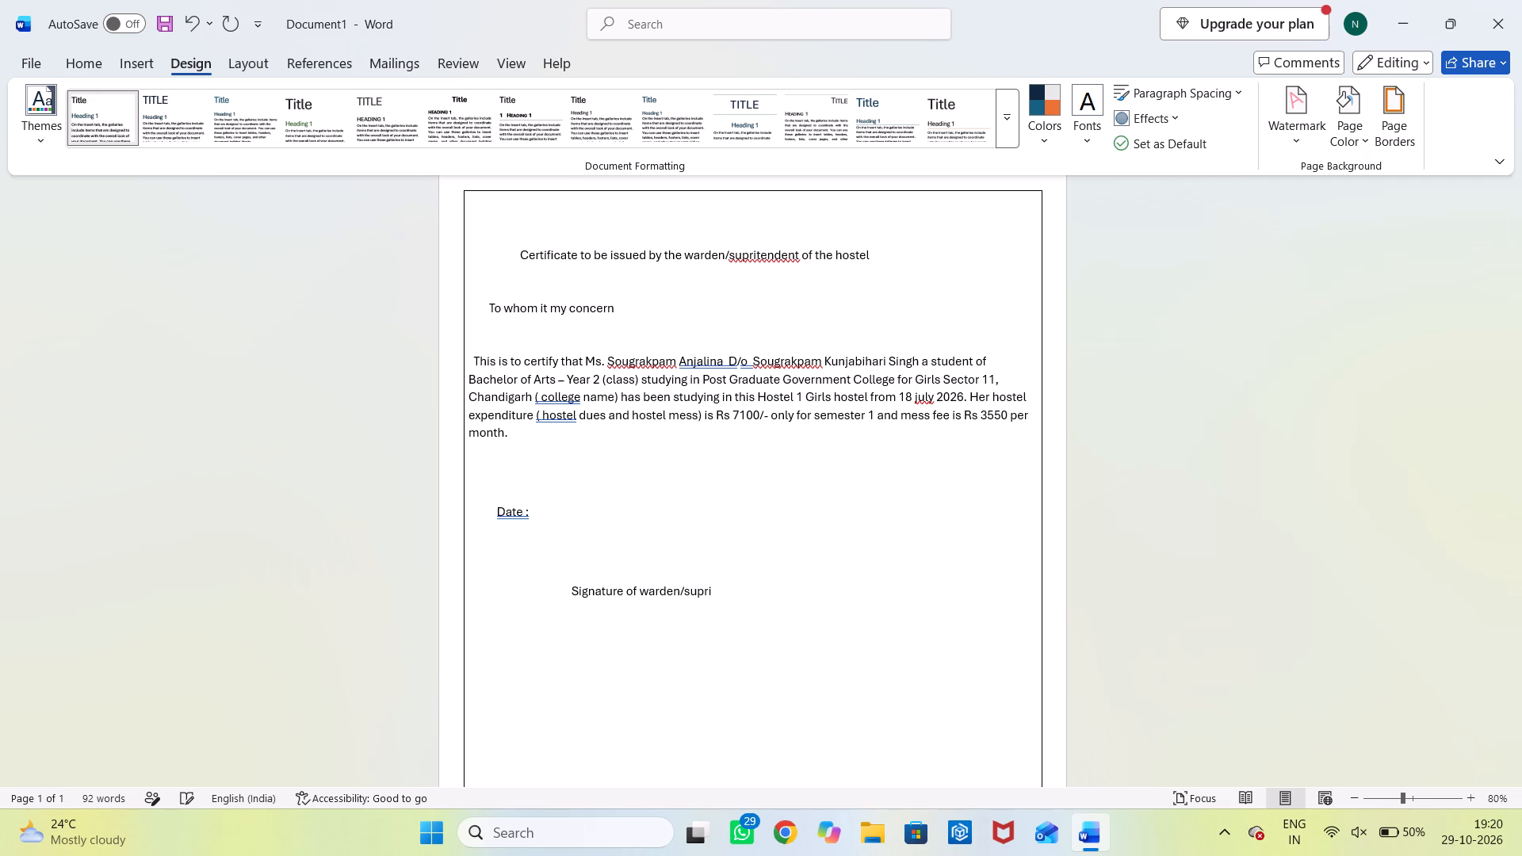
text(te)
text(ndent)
Add an indented "Name:" line below the signature line, leaving one blank line between them.
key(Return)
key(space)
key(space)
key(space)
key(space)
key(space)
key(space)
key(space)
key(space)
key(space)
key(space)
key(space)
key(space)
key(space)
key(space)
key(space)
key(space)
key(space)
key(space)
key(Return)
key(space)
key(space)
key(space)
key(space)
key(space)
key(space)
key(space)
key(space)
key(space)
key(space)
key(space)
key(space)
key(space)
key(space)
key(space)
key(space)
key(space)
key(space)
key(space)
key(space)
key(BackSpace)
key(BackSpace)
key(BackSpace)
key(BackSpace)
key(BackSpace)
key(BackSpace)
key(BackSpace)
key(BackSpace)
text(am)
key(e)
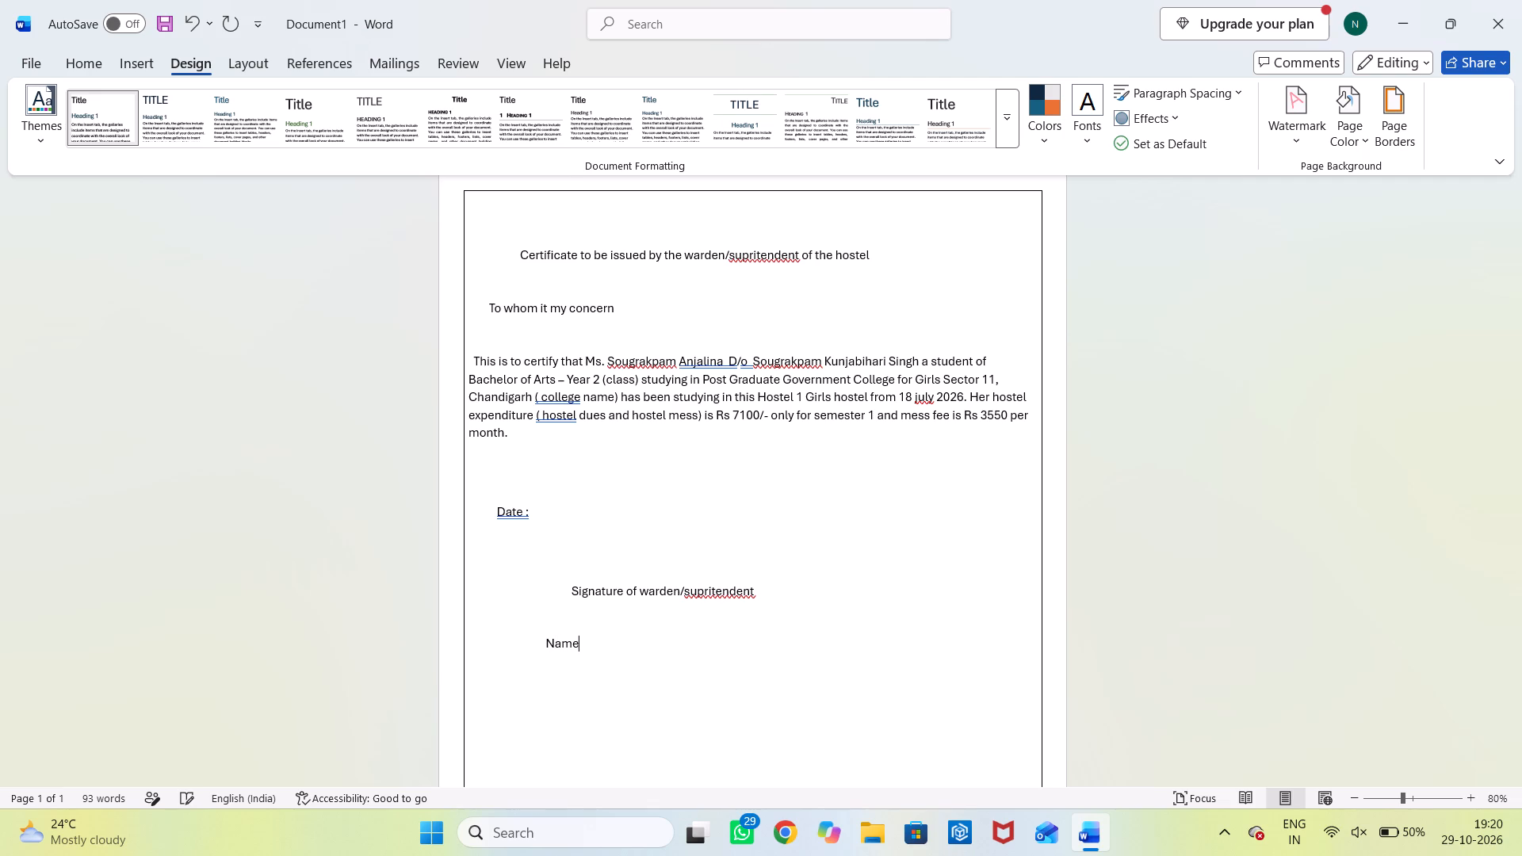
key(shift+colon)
Add a "Seal :" line directly below the name line, indented to align with it.
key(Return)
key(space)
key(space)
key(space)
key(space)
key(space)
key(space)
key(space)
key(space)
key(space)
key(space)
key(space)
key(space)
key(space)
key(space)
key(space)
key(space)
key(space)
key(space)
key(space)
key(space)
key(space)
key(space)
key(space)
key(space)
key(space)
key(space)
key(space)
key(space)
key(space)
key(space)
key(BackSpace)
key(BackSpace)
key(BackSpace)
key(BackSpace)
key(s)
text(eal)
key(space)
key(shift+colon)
Insert a space before the colon in the name line so it reads "Name :".
click(577, 644)
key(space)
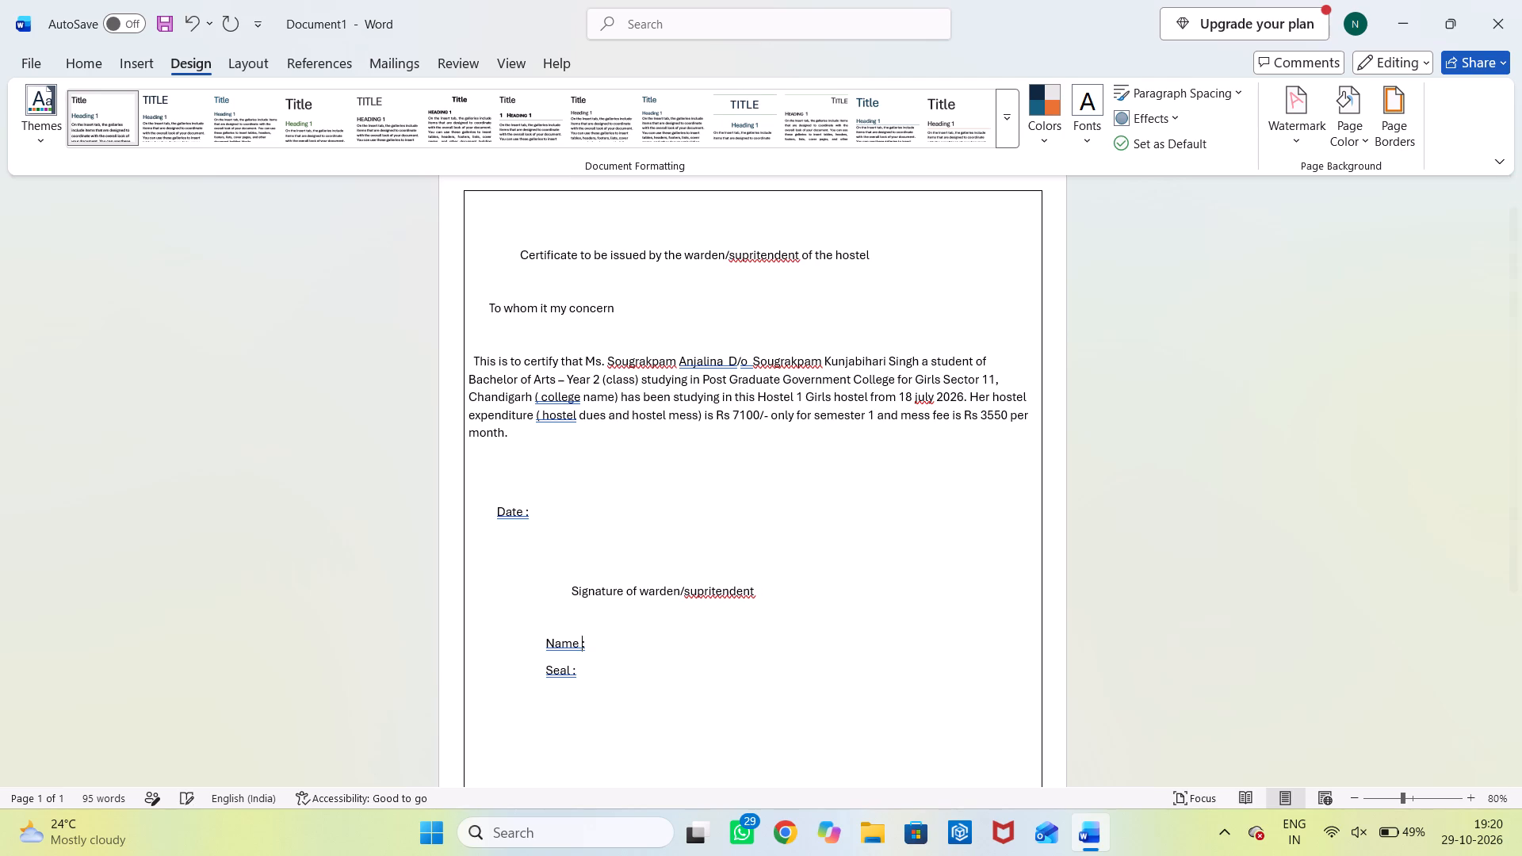
click(584, 669)
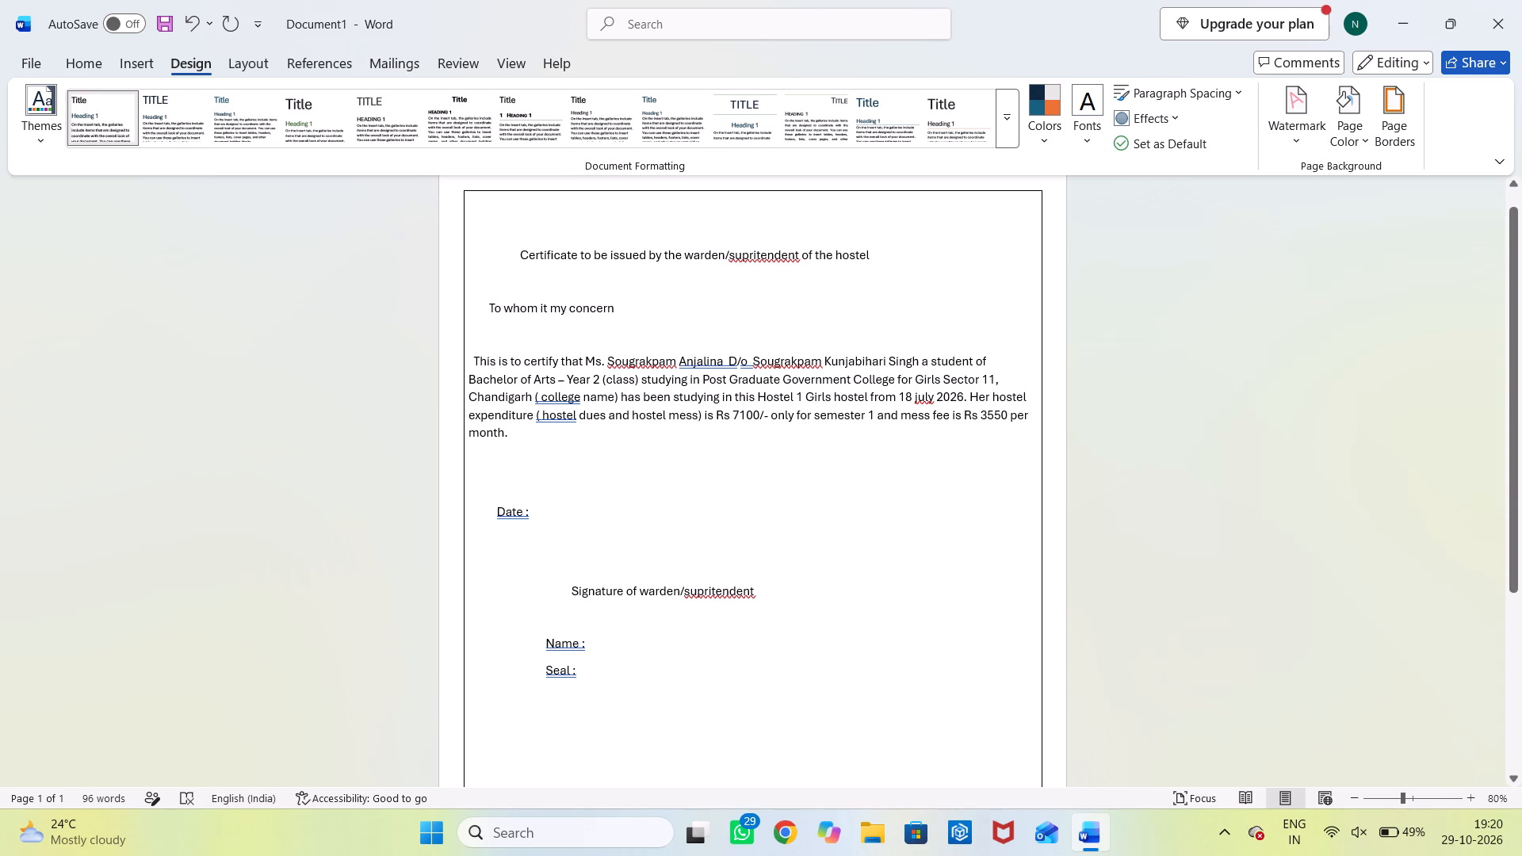
Center-align all of the certificate text, from the title line down to the seal line.
ctrl+scroll(903, 597, down, 5)
ctrl+scroll(903, 597, up, 2)
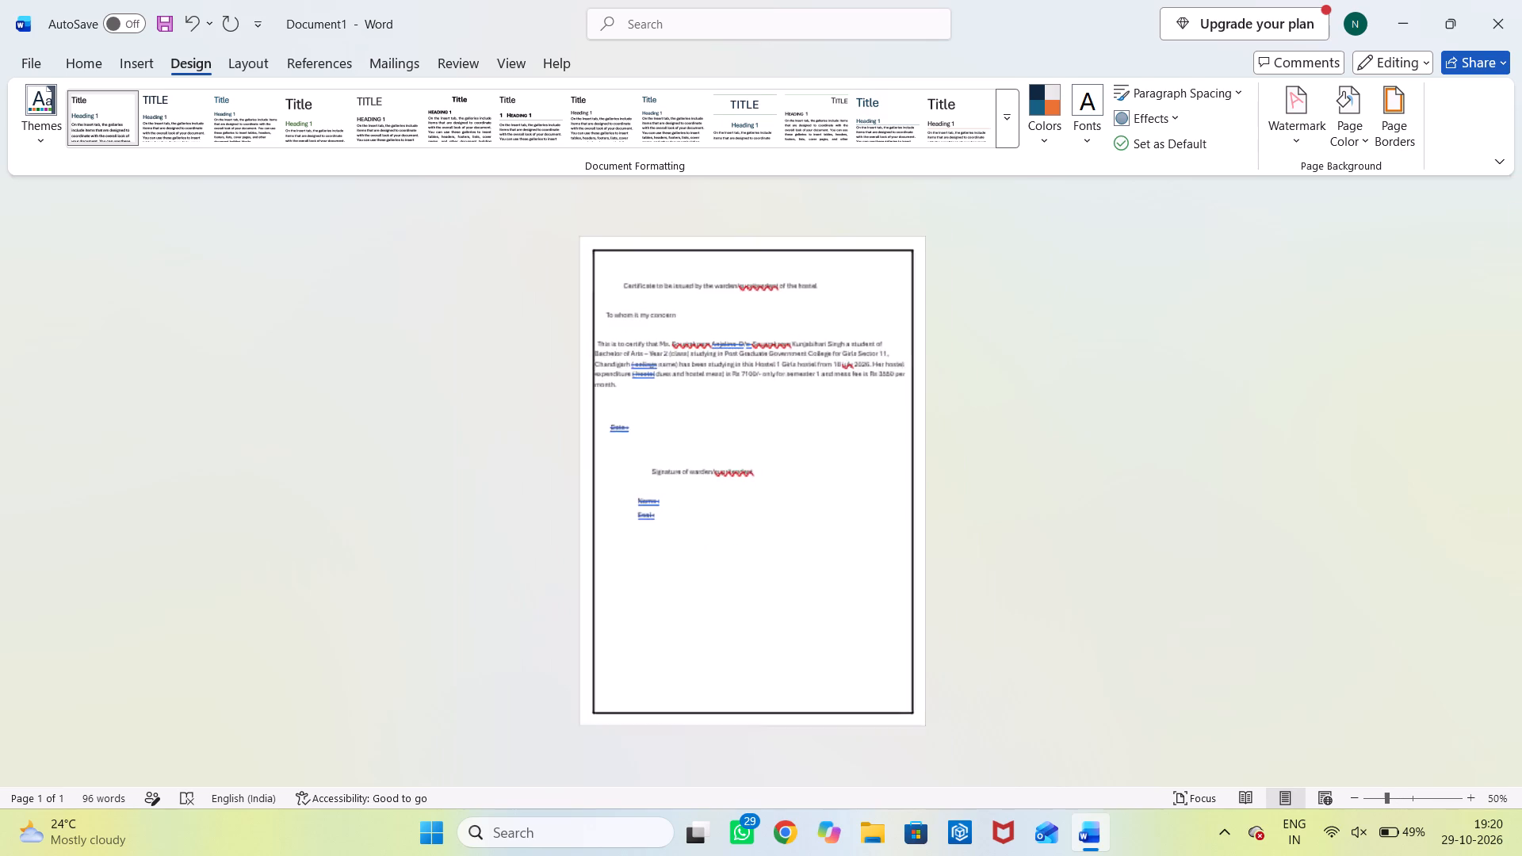
ctrl+scroll(903, 597, down, 2)
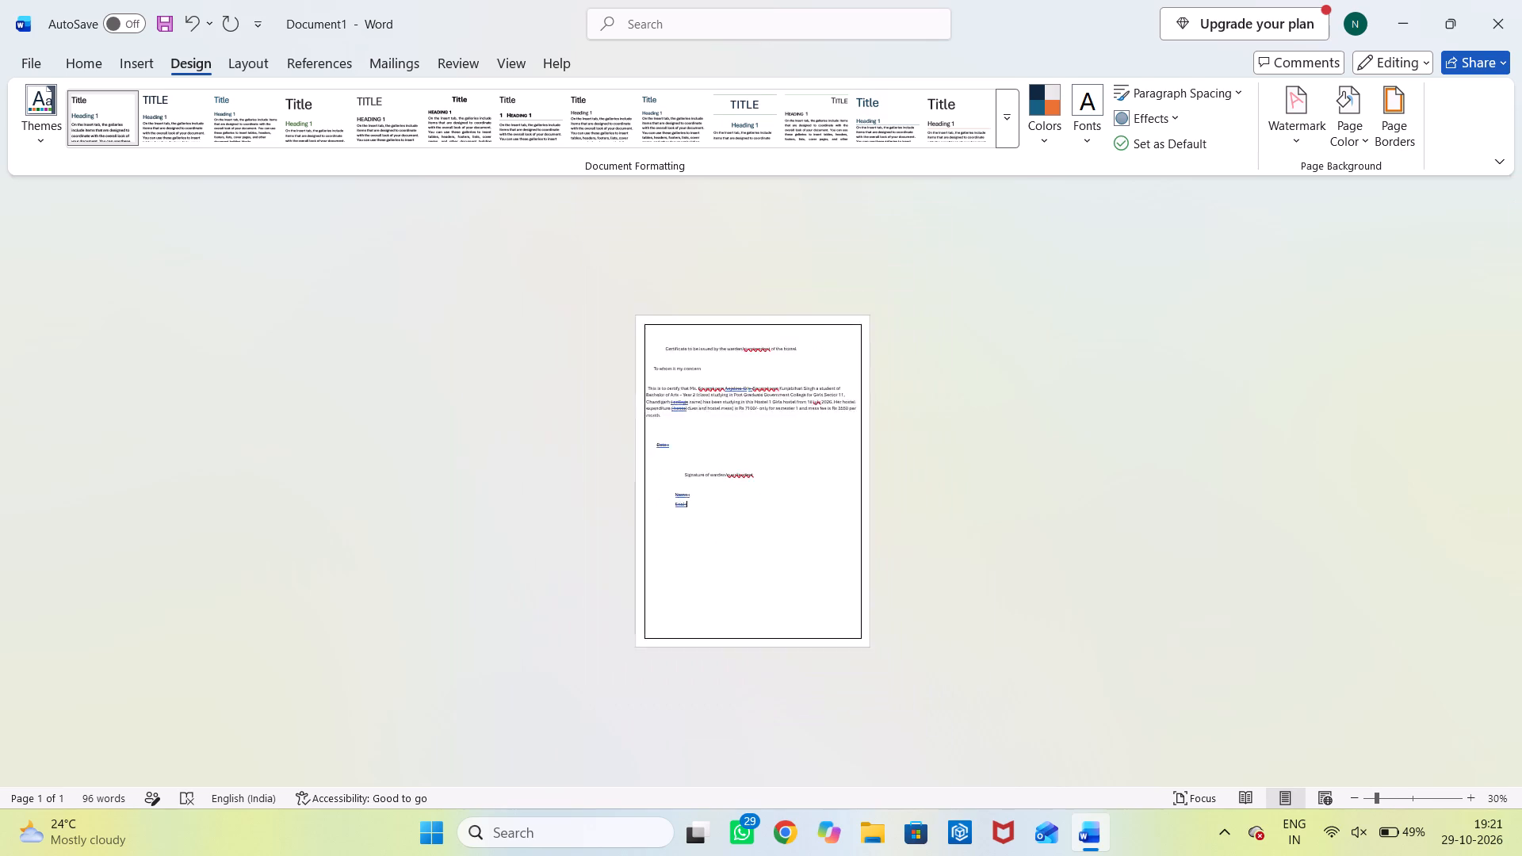
ctrl+scroll(903, 597, up, 3)
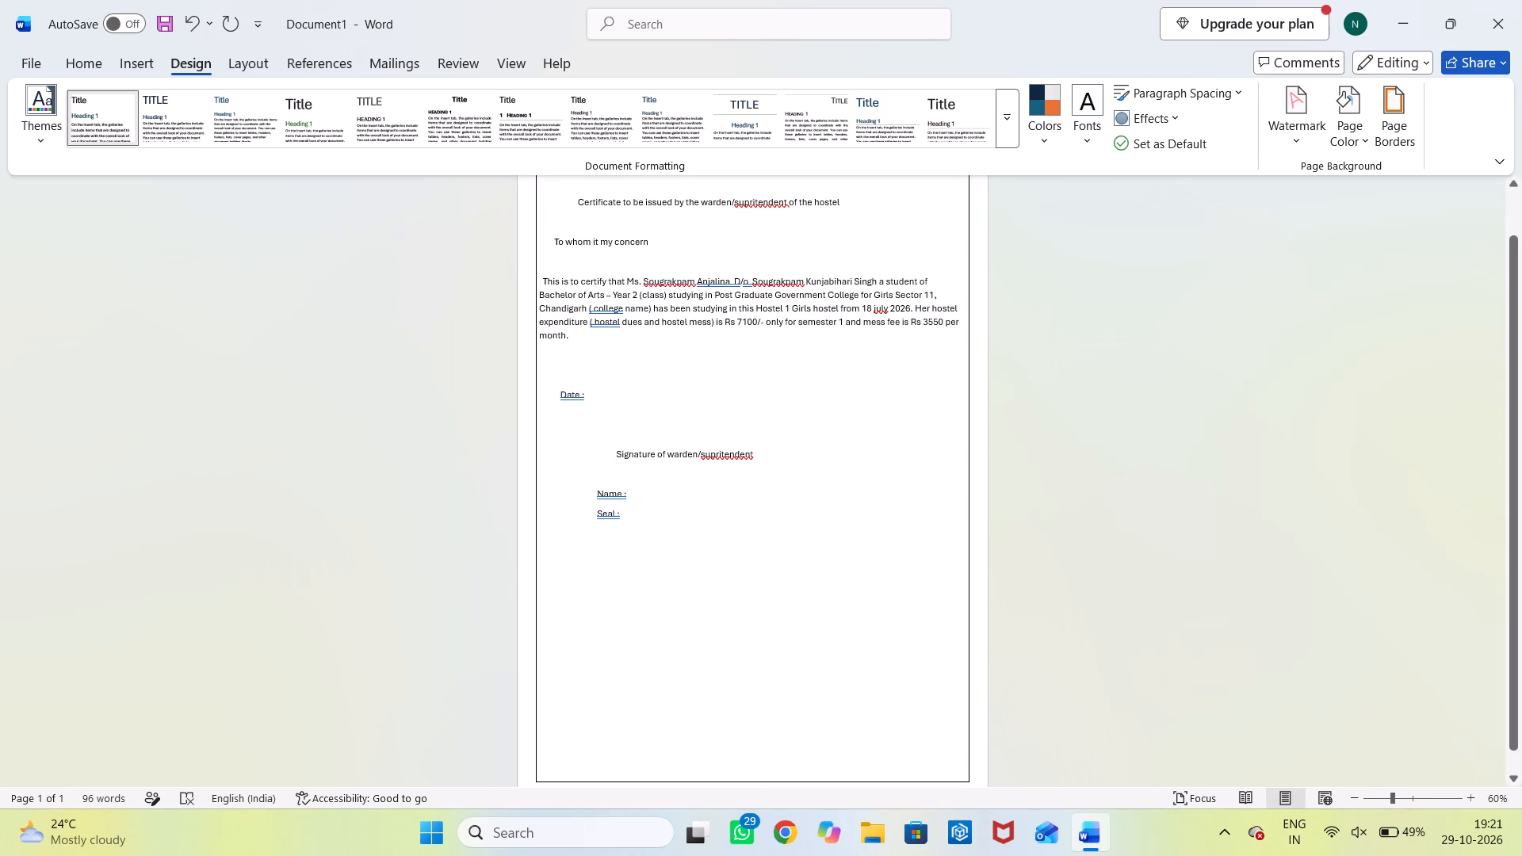
scroll(903, 582, up, 1)
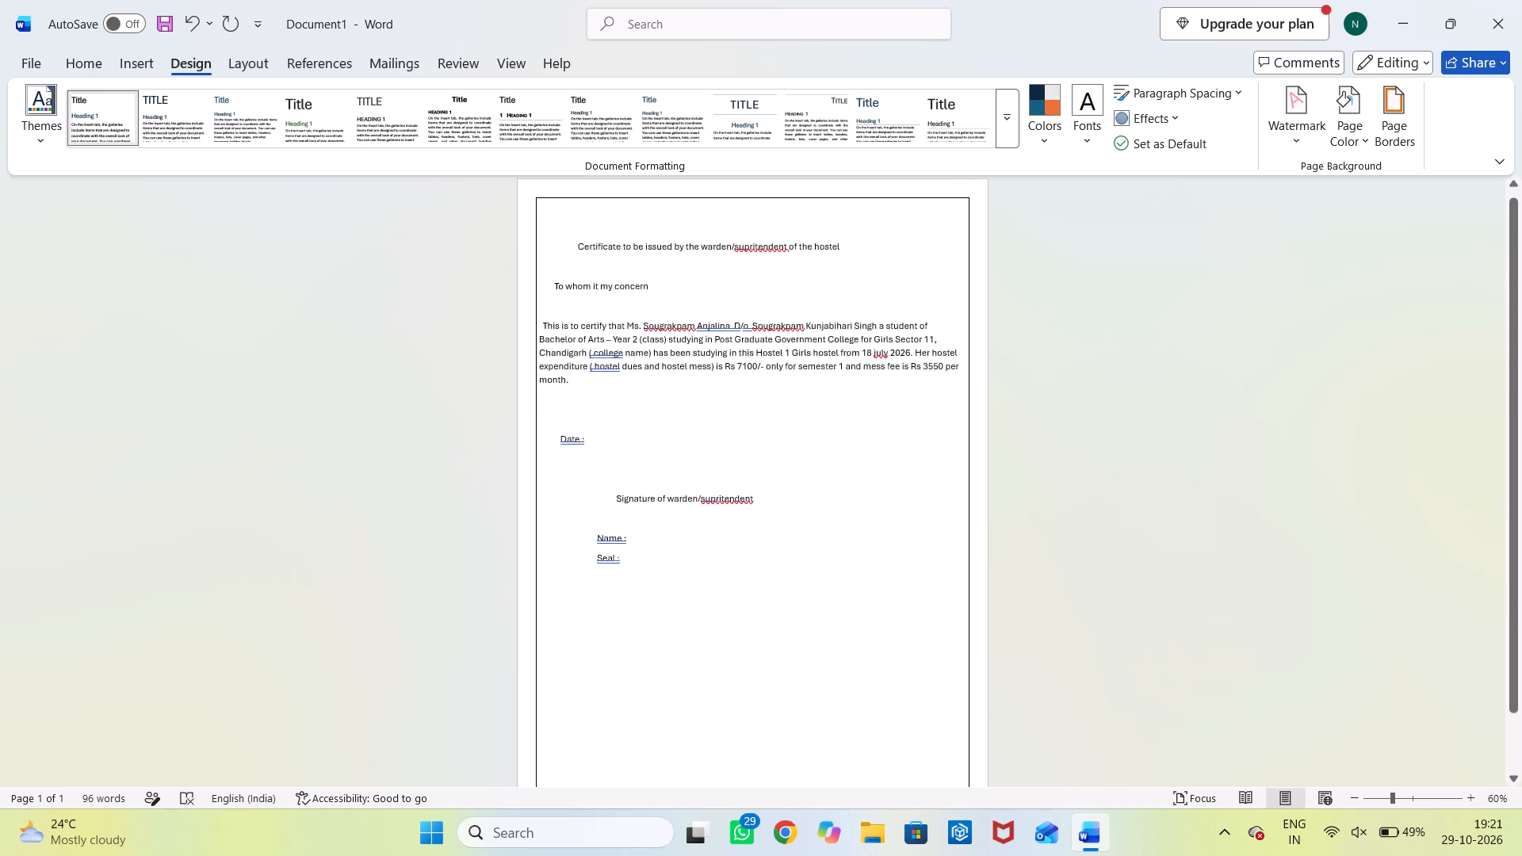
scroll(903, 582, up, 1)
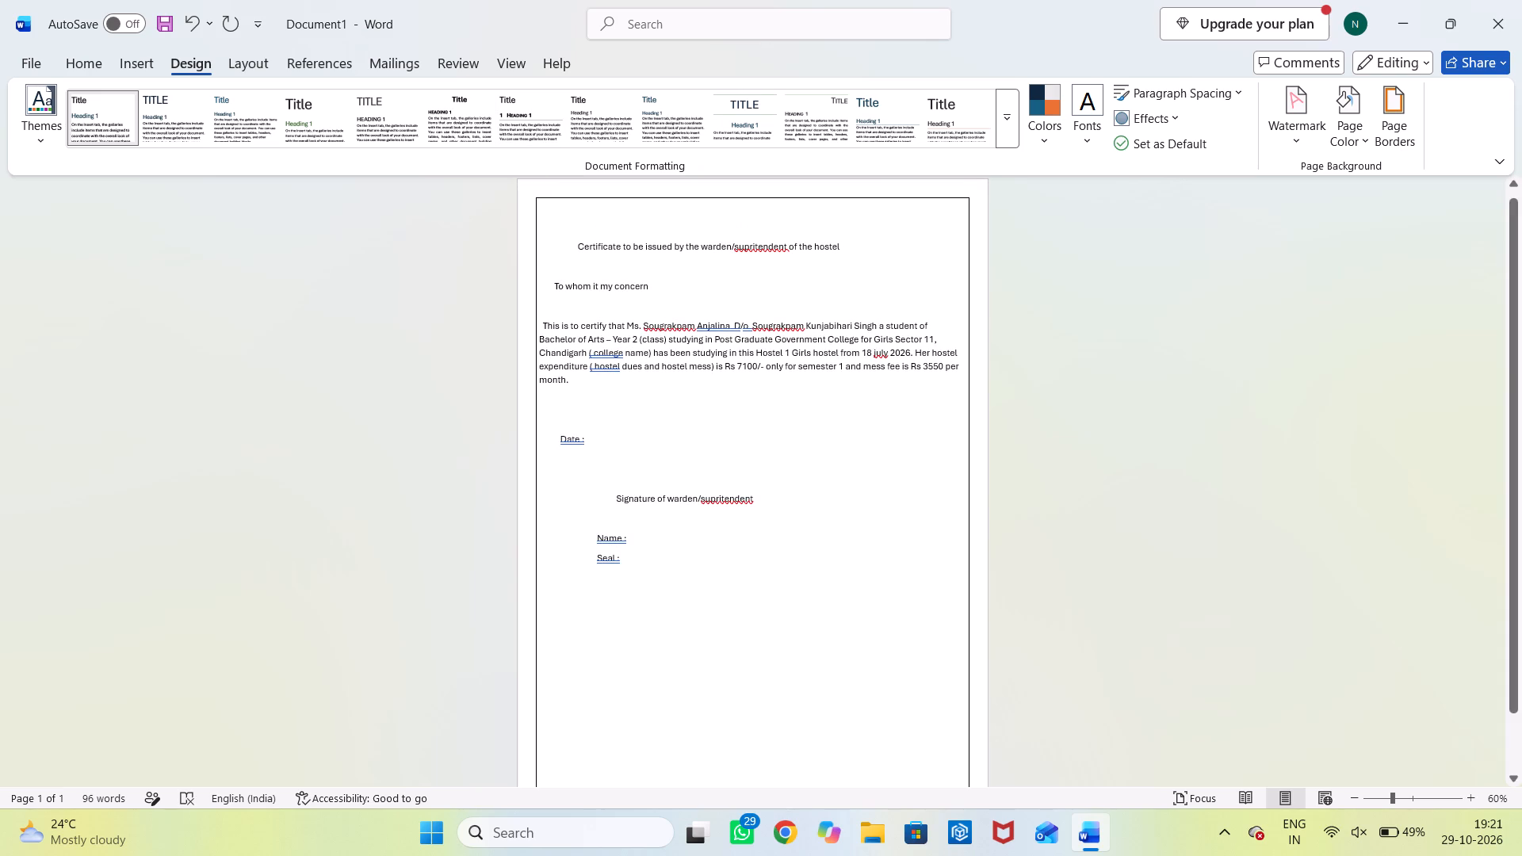
drag(572, 245, 903, 549)
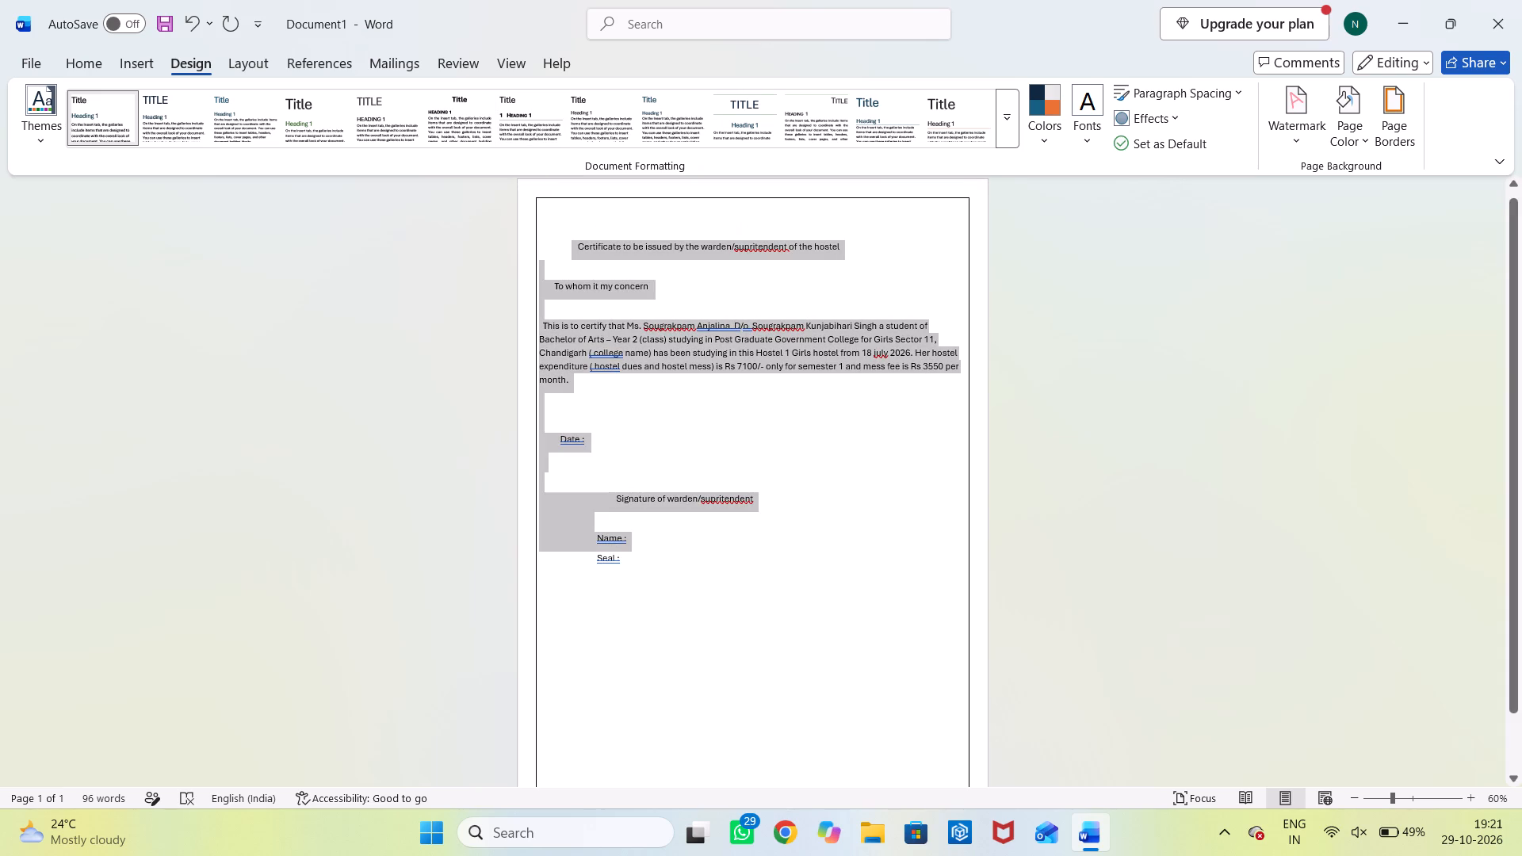
drag(903, 549, 901, 588)
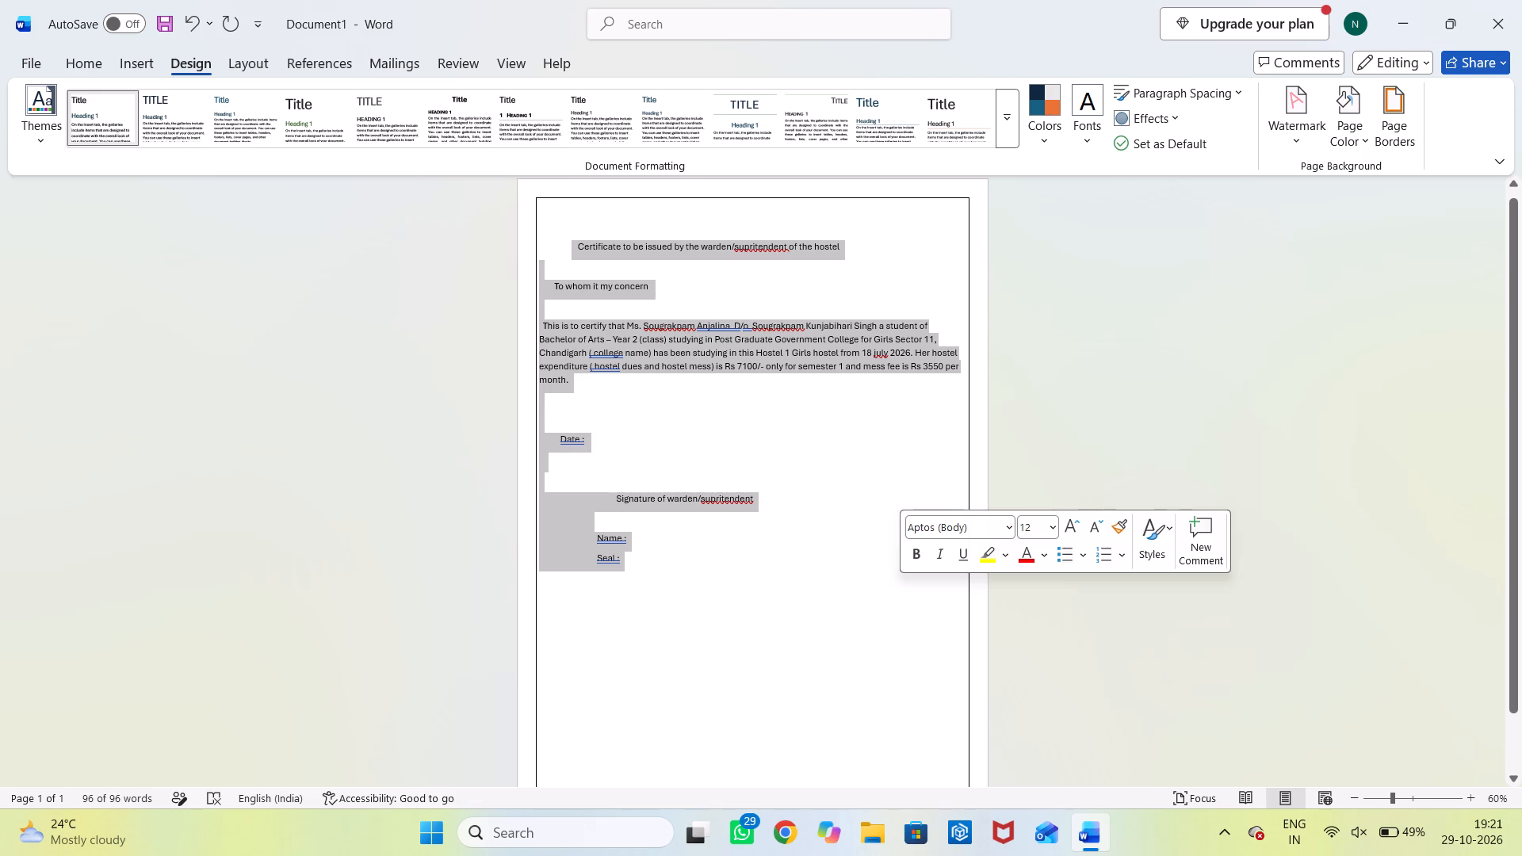
click(143, 67)
click(90, 71)
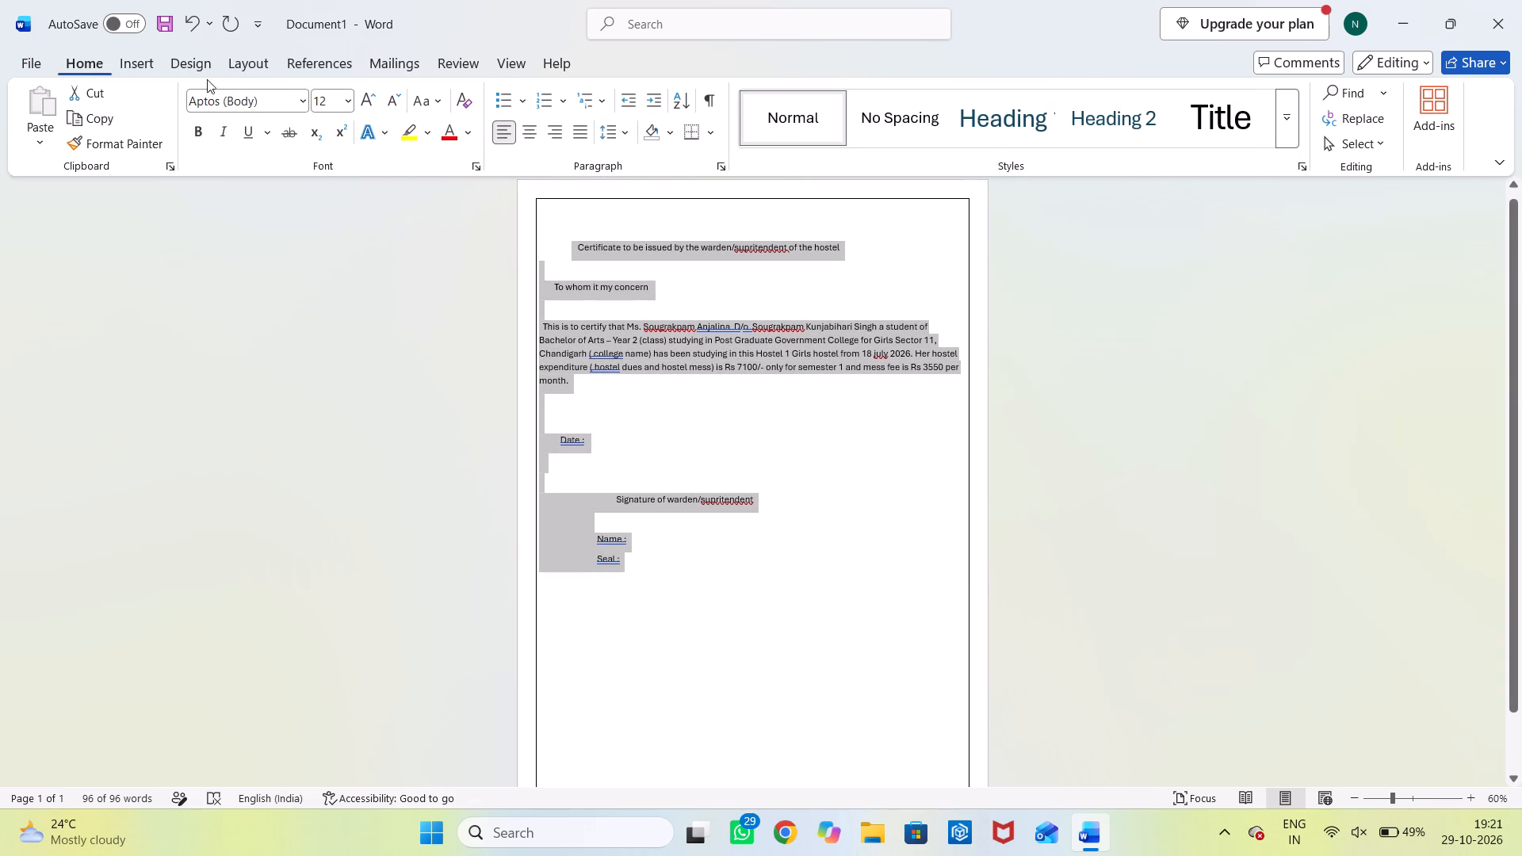
click(533, 138)
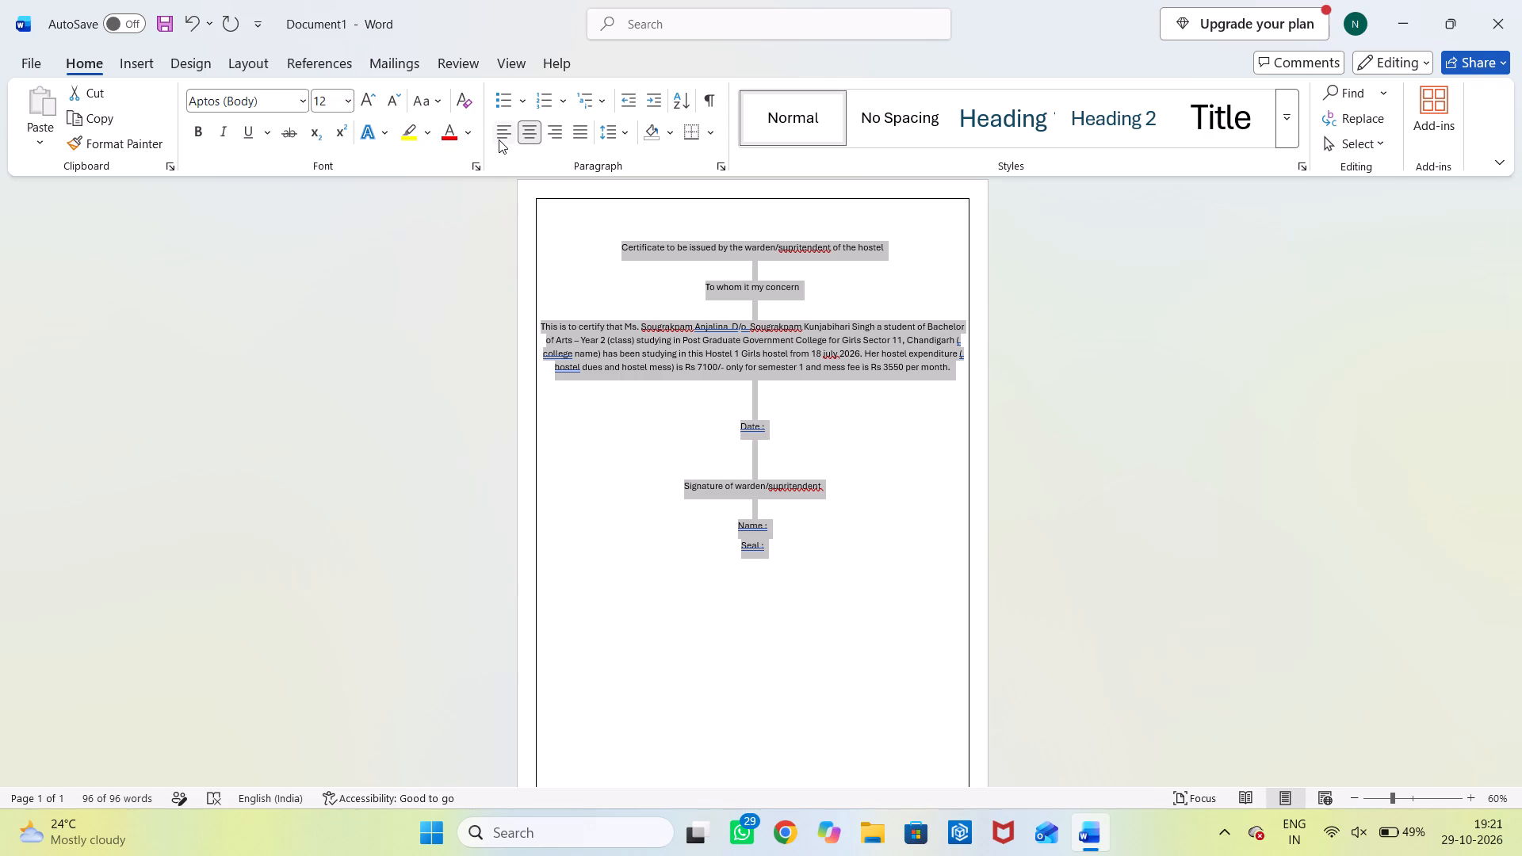
click(499, 139)
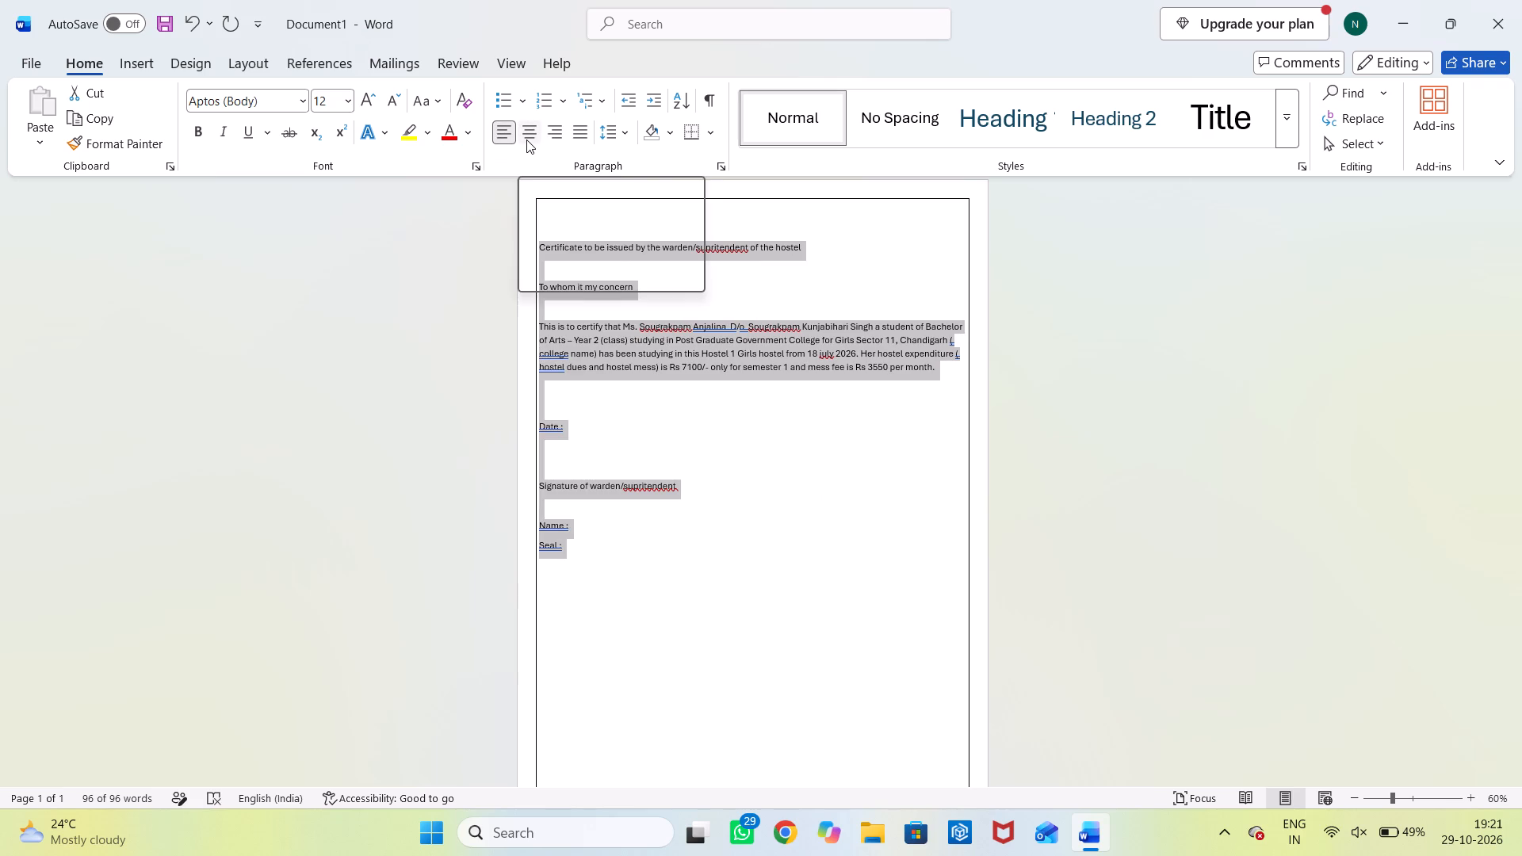
click(526, 139)
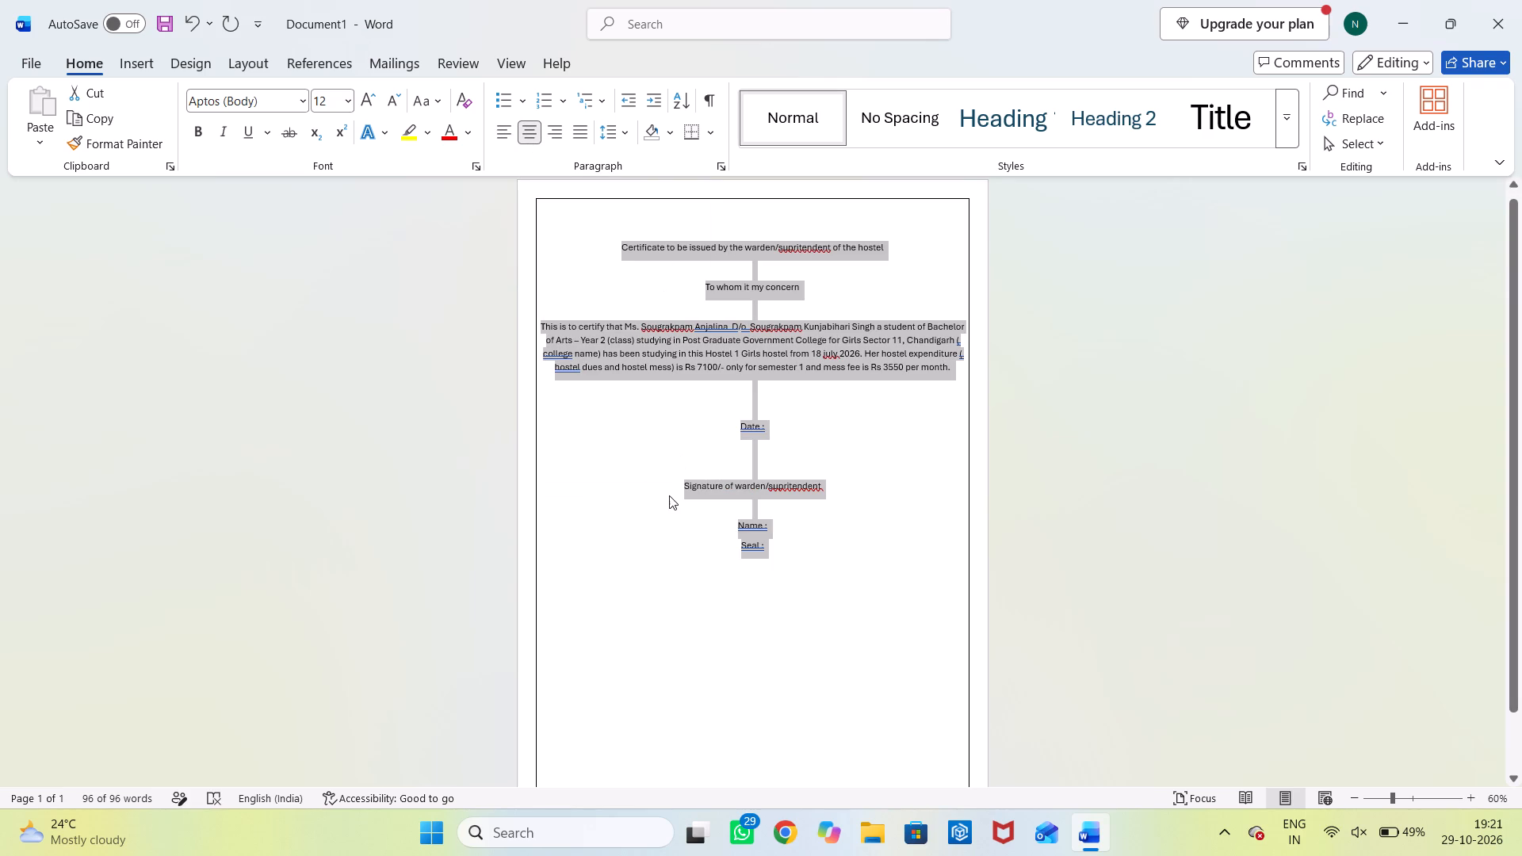
click(669, 495)
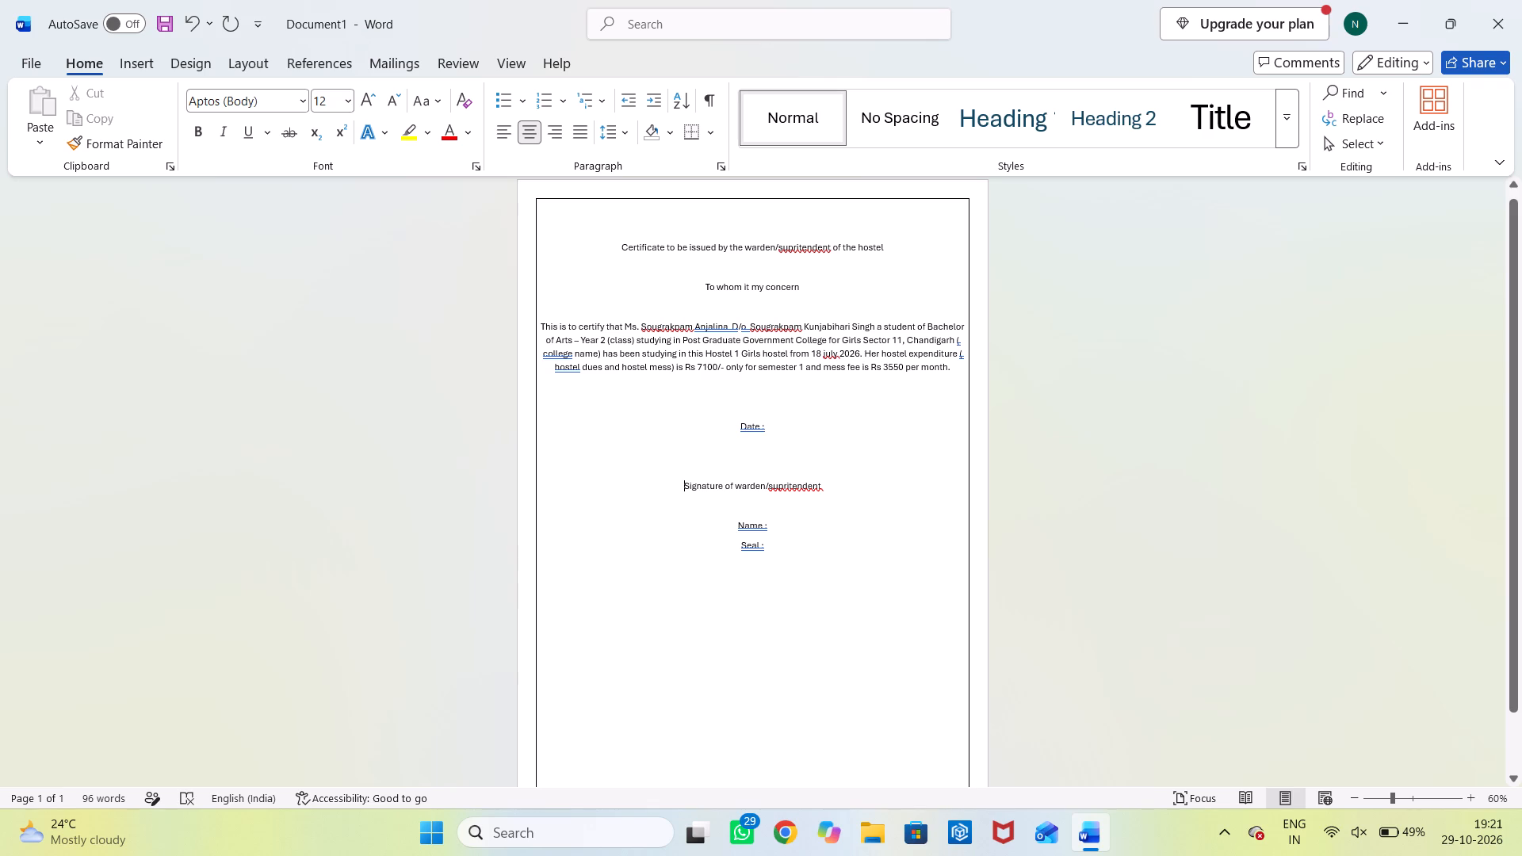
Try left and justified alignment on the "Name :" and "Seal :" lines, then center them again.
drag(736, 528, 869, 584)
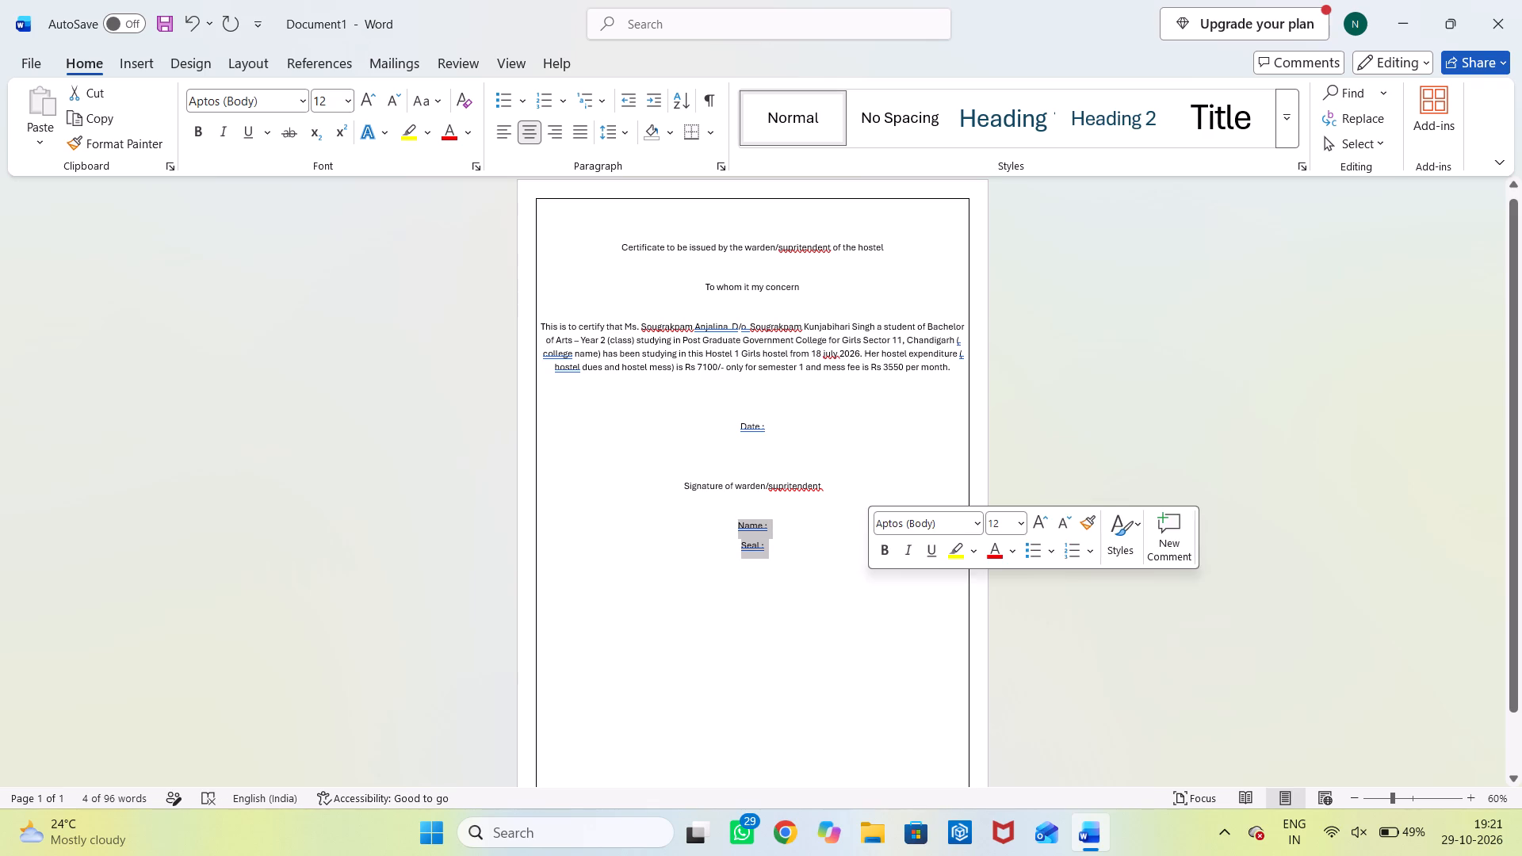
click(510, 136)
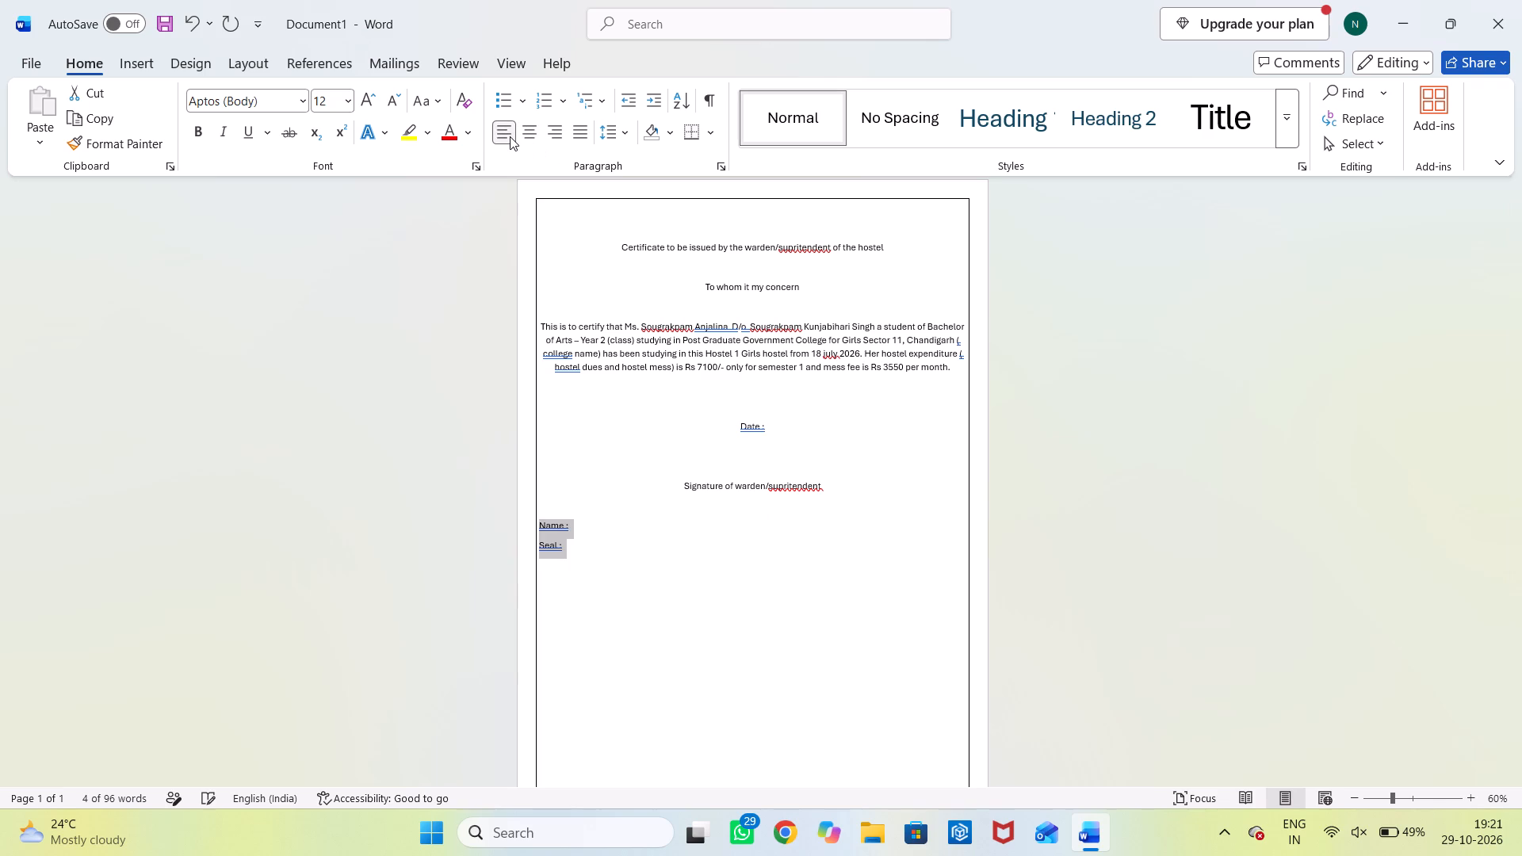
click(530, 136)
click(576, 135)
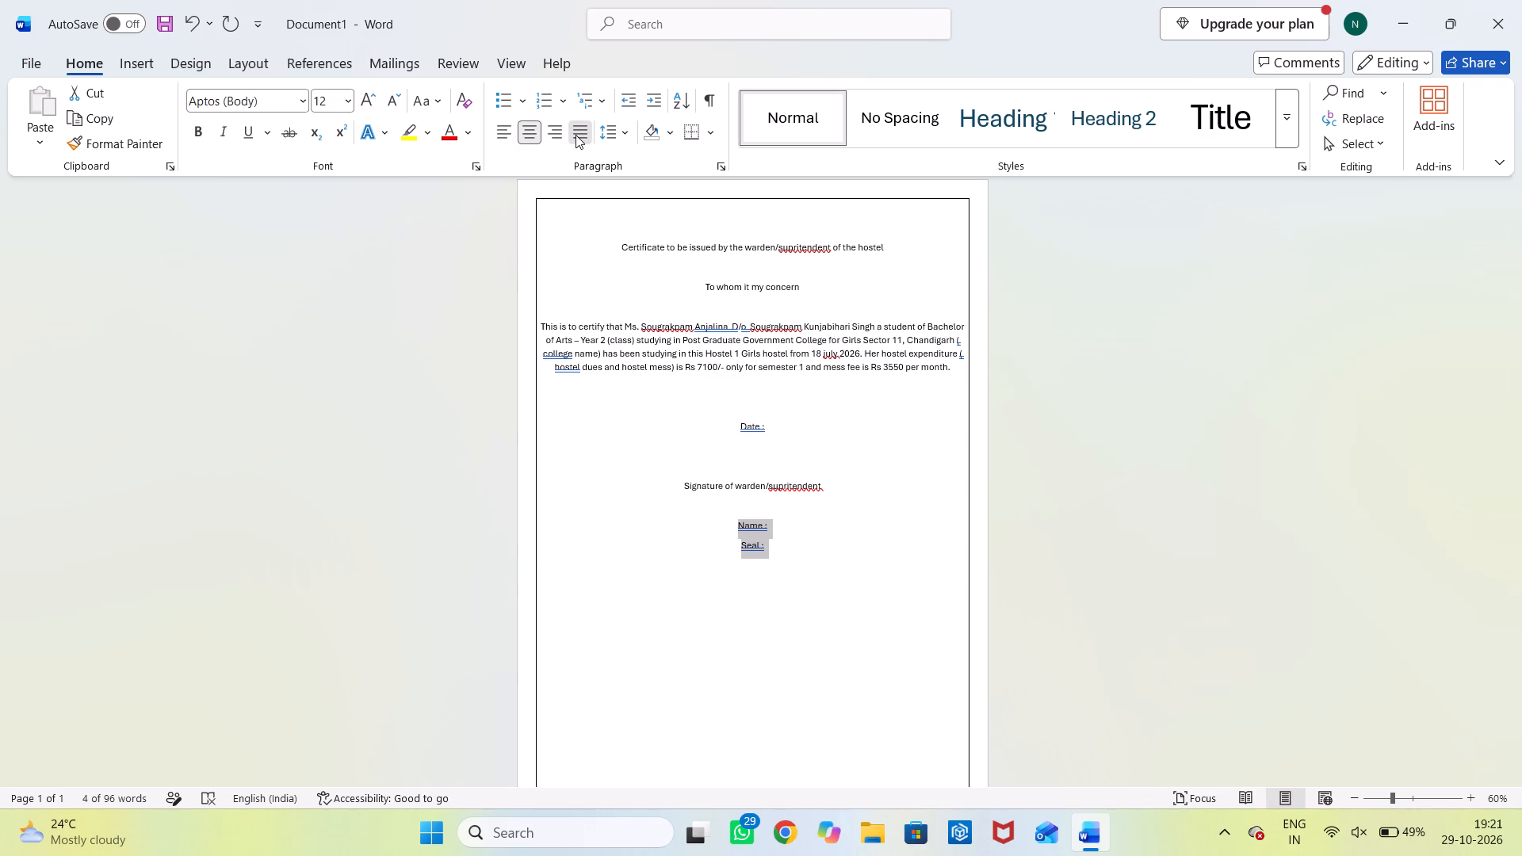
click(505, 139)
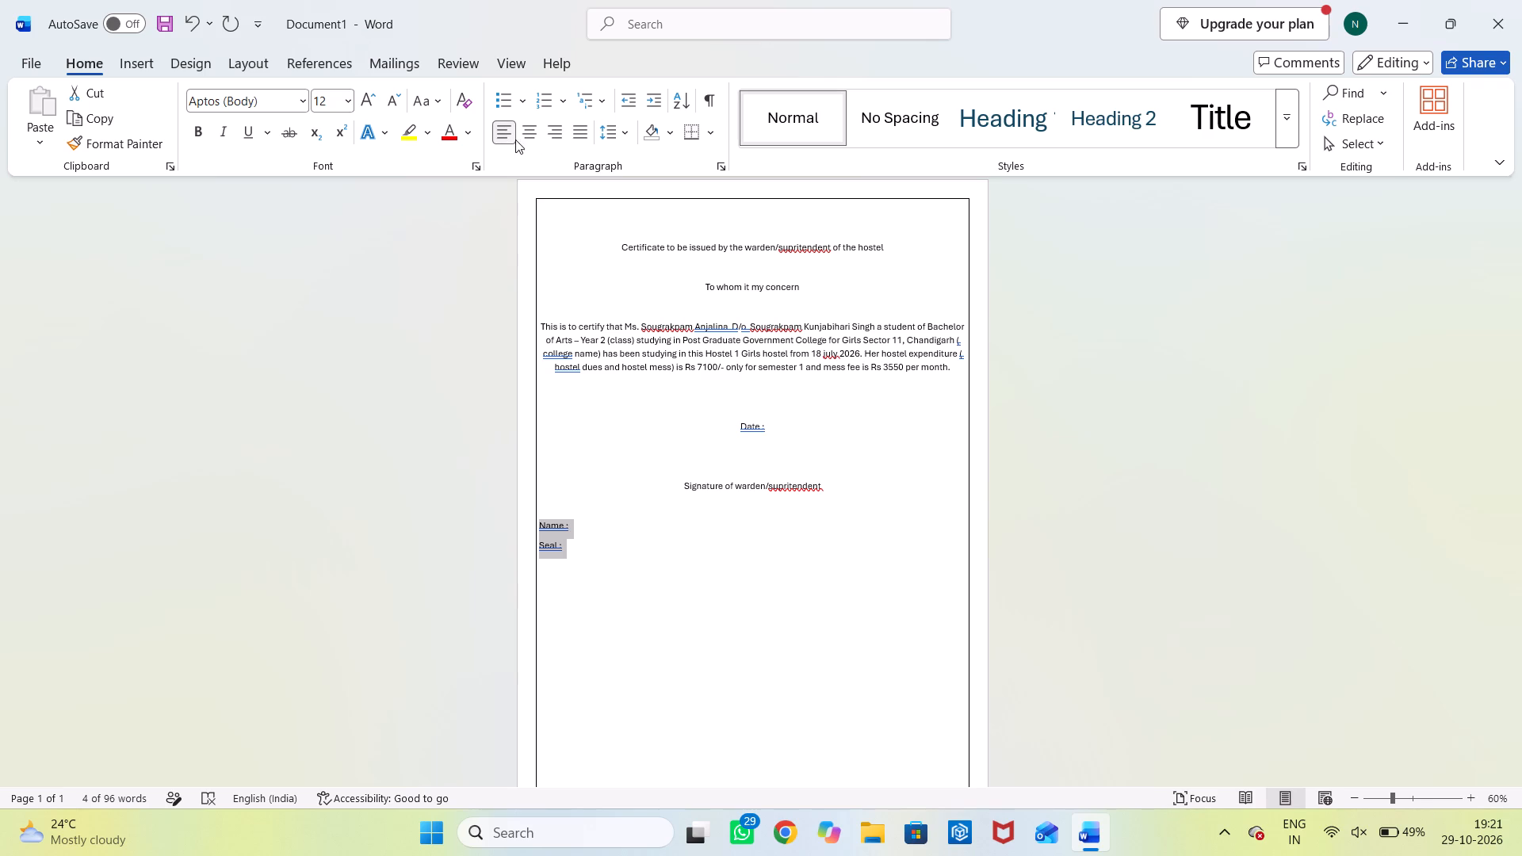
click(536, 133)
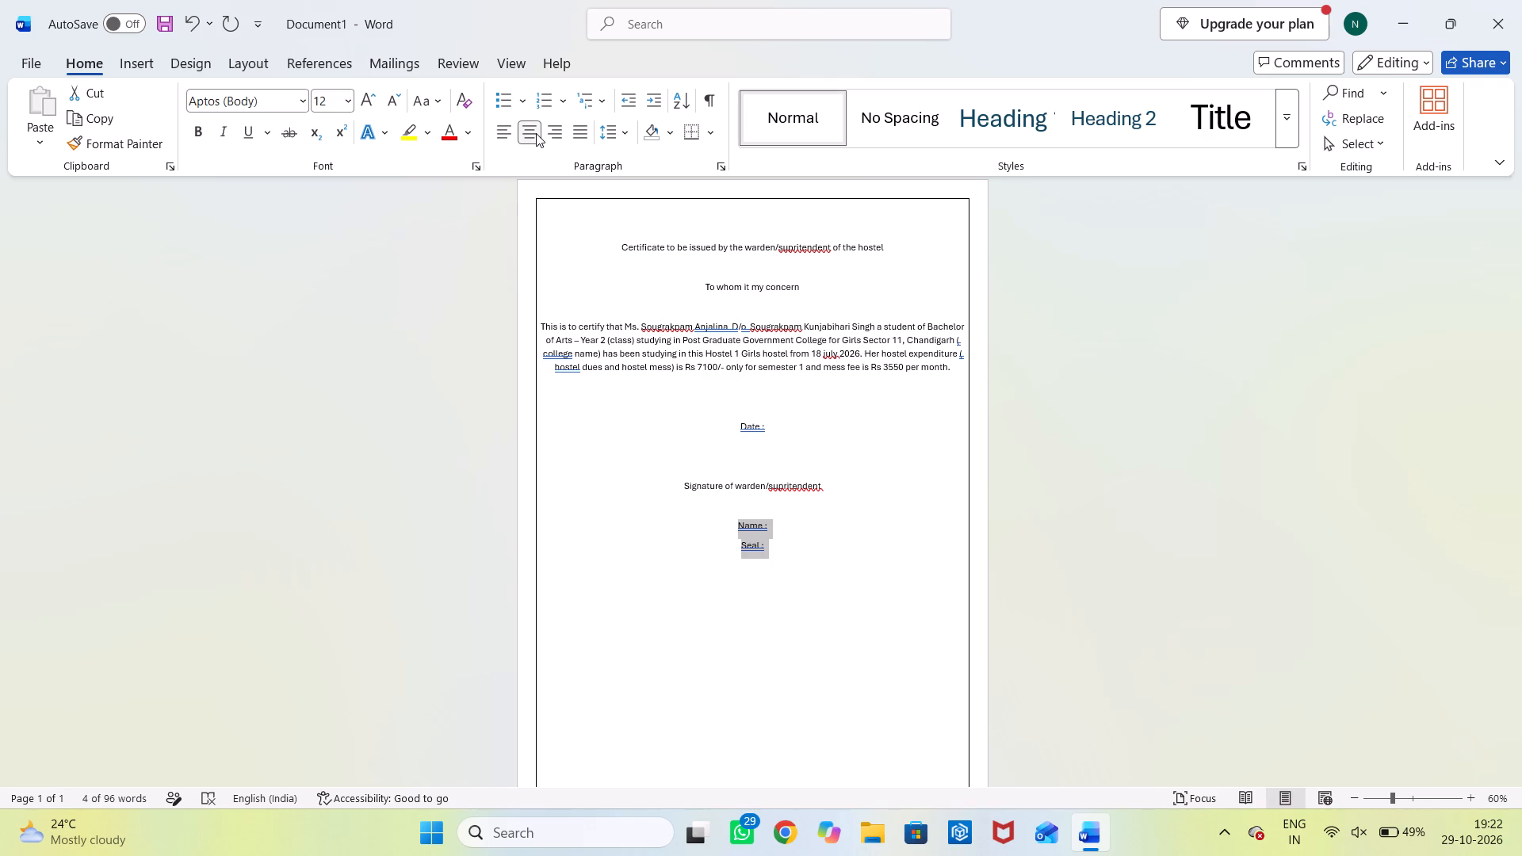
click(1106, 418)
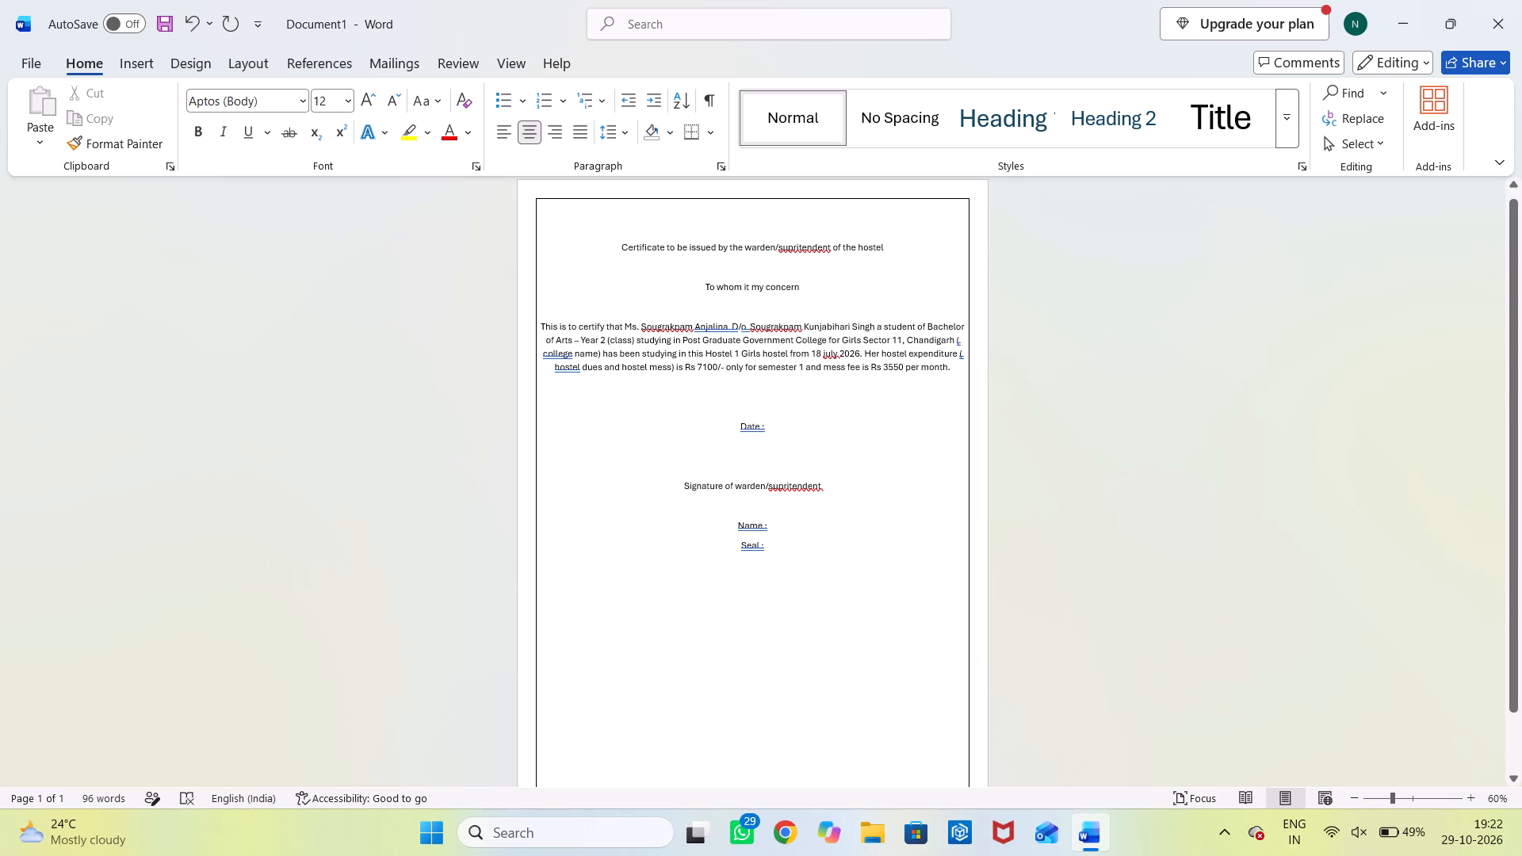
Left-align the "Name :" line, keep one blank line below the signature line, and indent it with 20 spaces.
click(729, 529)
key(BackSpace)
key(BackSpace)
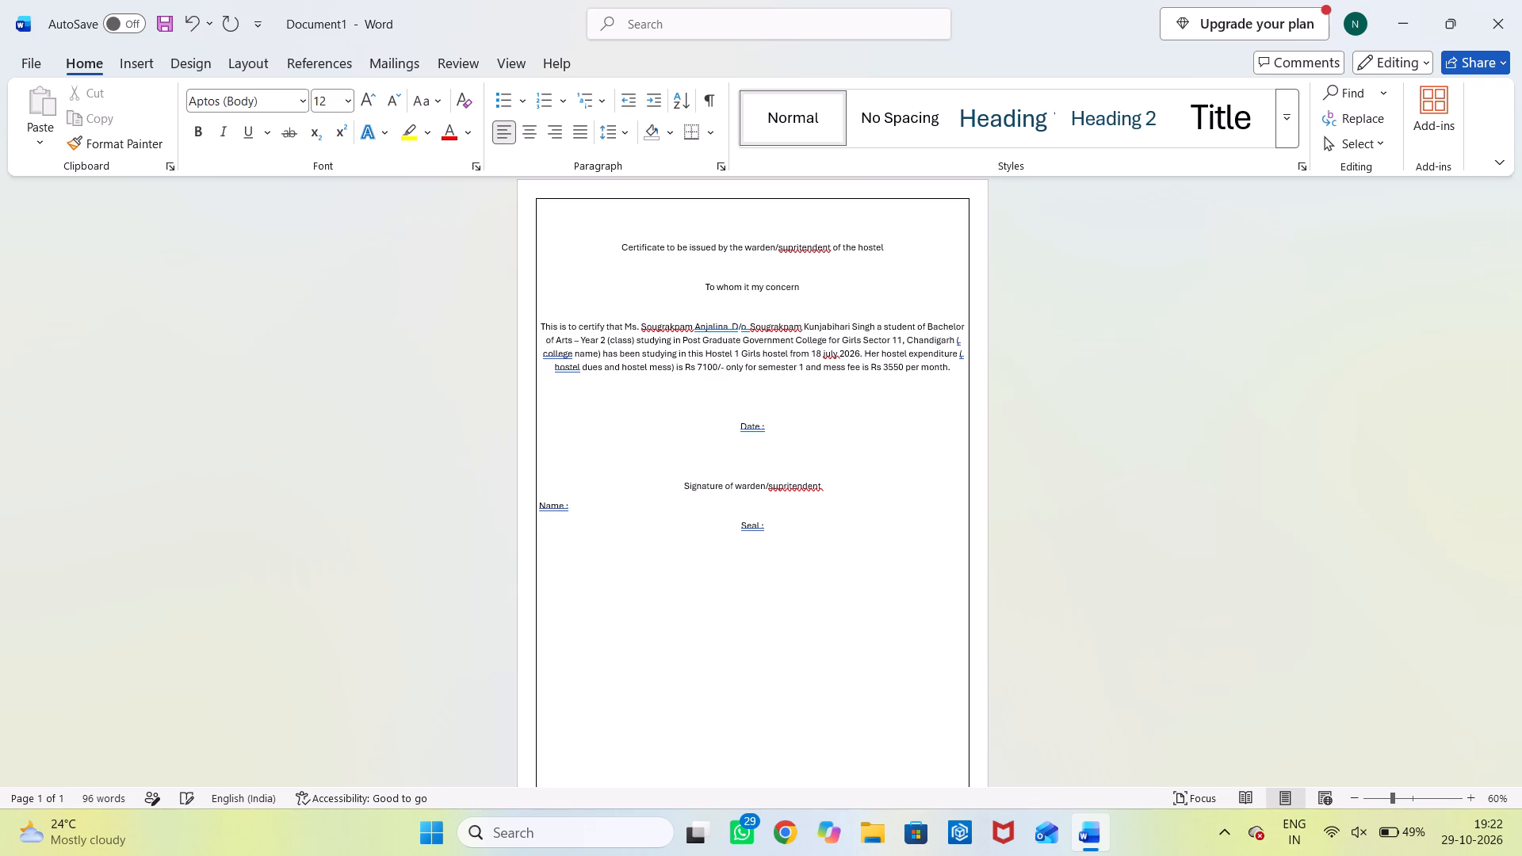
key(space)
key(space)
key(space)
key(Return)
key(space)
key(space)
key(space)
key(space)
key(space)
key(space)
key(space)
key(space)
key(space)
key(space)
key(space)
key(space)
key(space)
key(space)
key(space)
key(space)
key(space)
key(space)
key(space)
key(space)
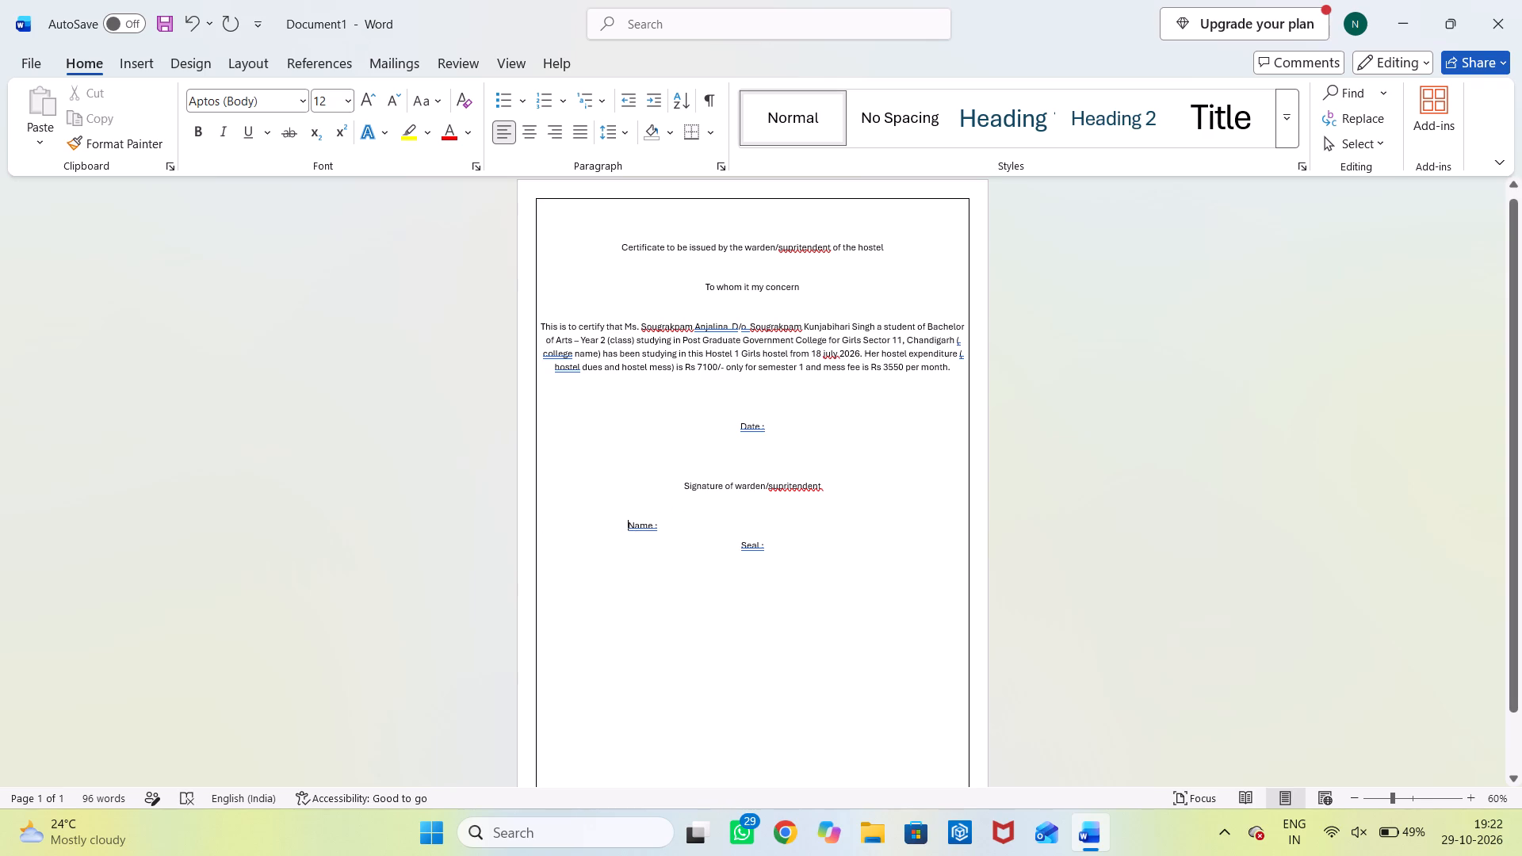
Left-align the "Seal :" line and indent it with 22 spaces to line up under the name line.
click(731, 546)
key(BackSpace)
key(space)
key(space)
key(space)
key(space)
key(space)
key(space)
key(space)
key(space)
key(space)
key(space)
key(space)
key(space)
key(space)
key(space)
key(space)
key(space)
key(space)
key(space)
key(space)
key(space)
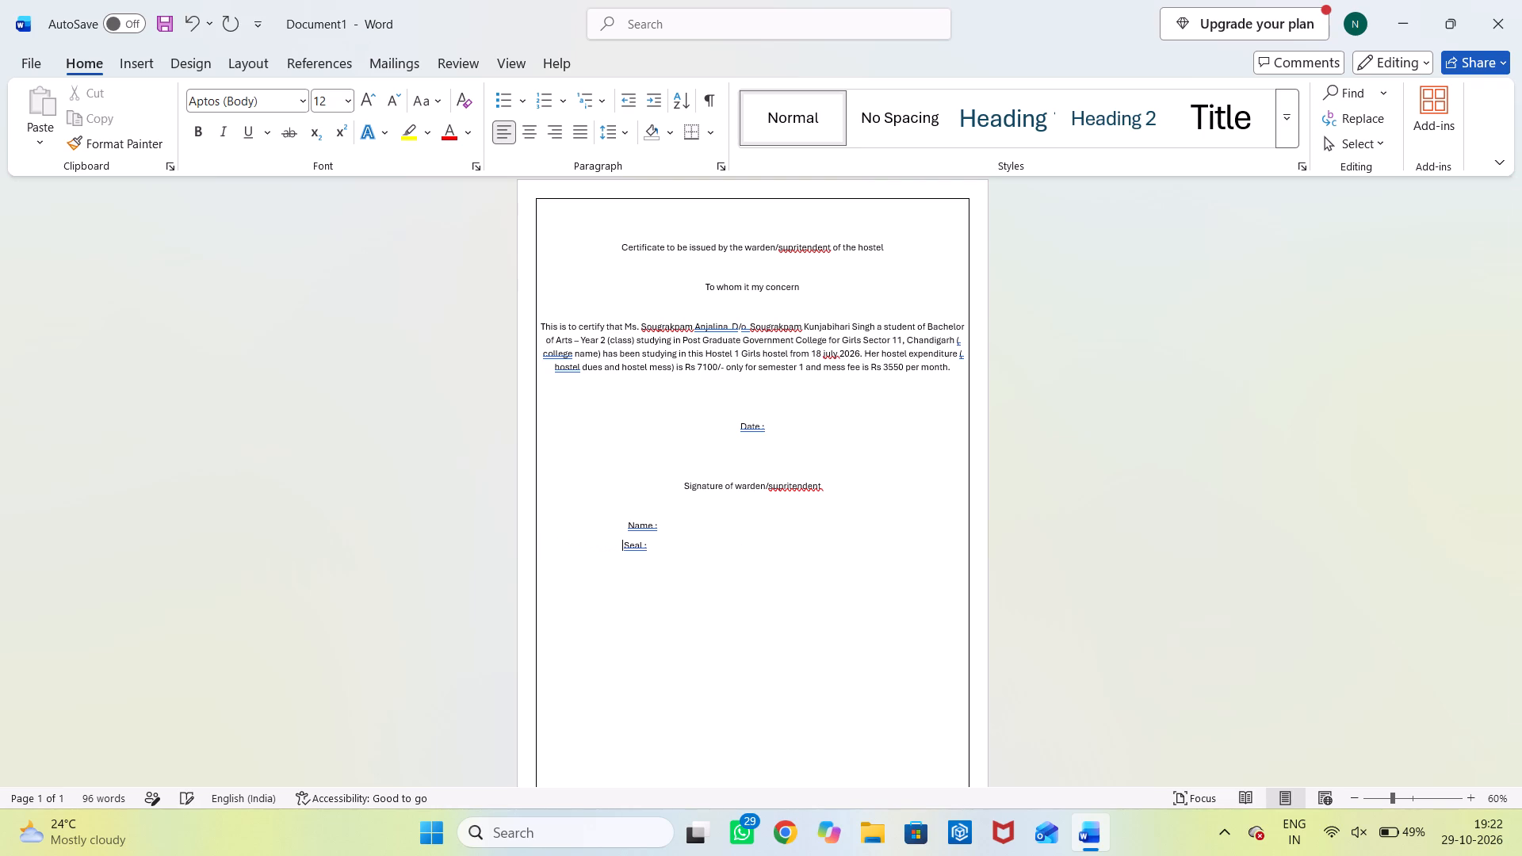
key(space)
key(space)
Make the title line "Certificate to be issued by the warden/supritendent of the hostel" bold at size 16.
drag(614, 248, 875, 258)
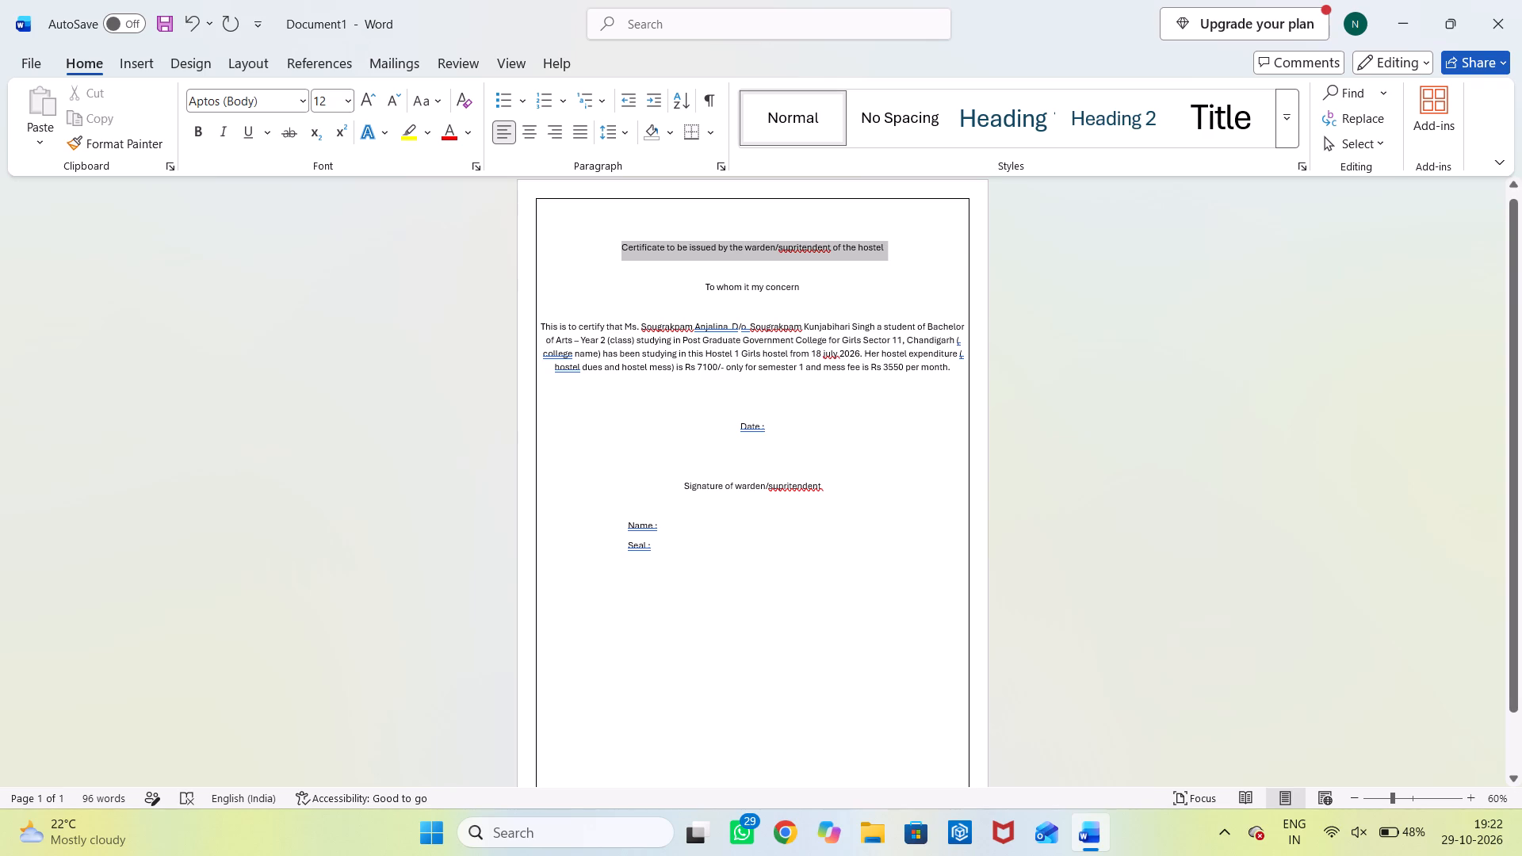
drag(875, 258, 910, 258)
click(924, 227)
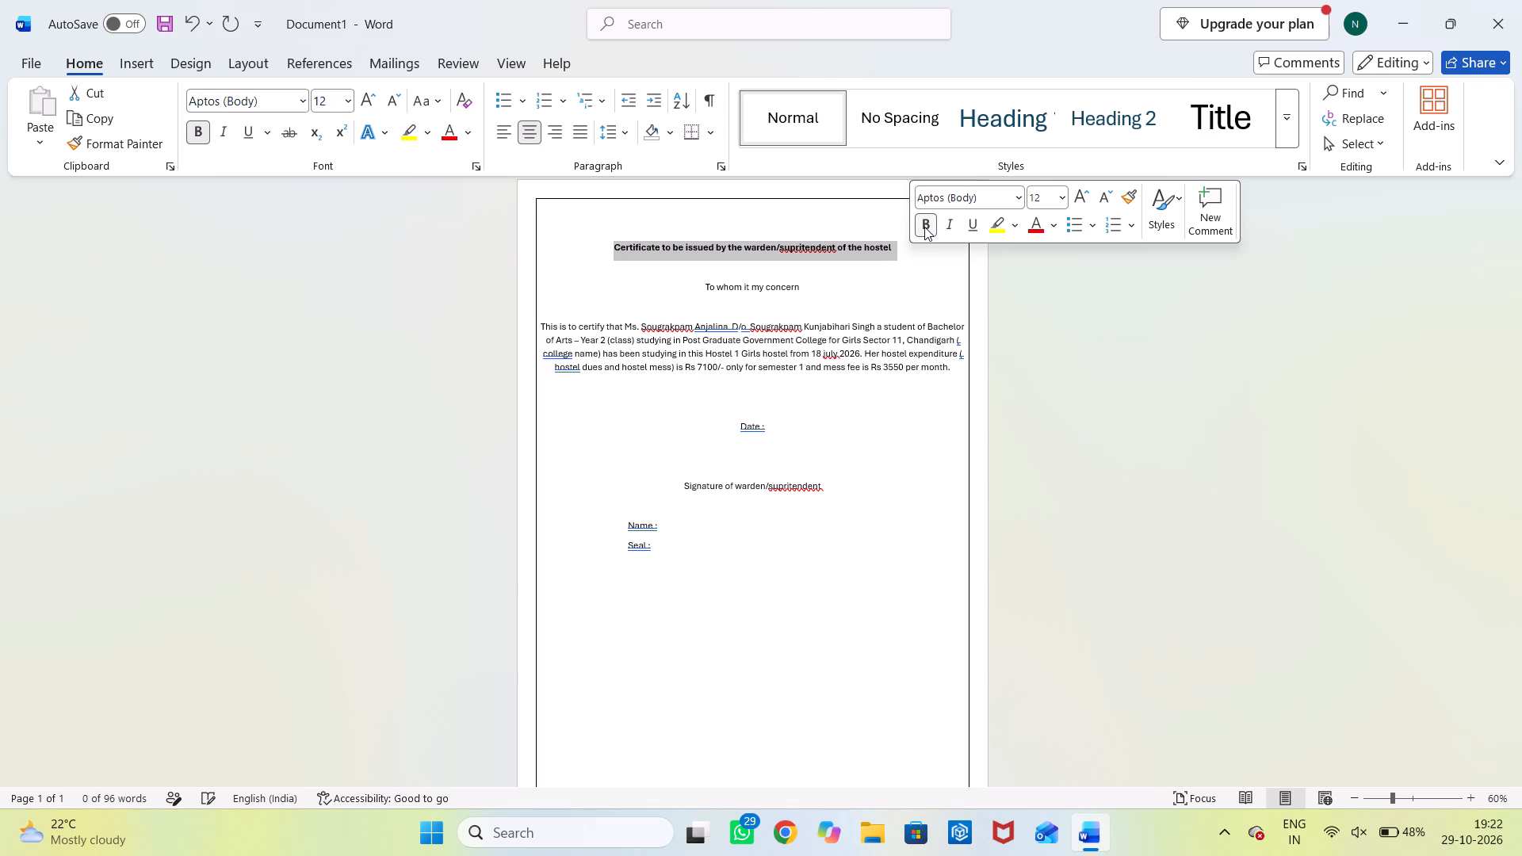
click(1088, 189)
click(1088, 189)
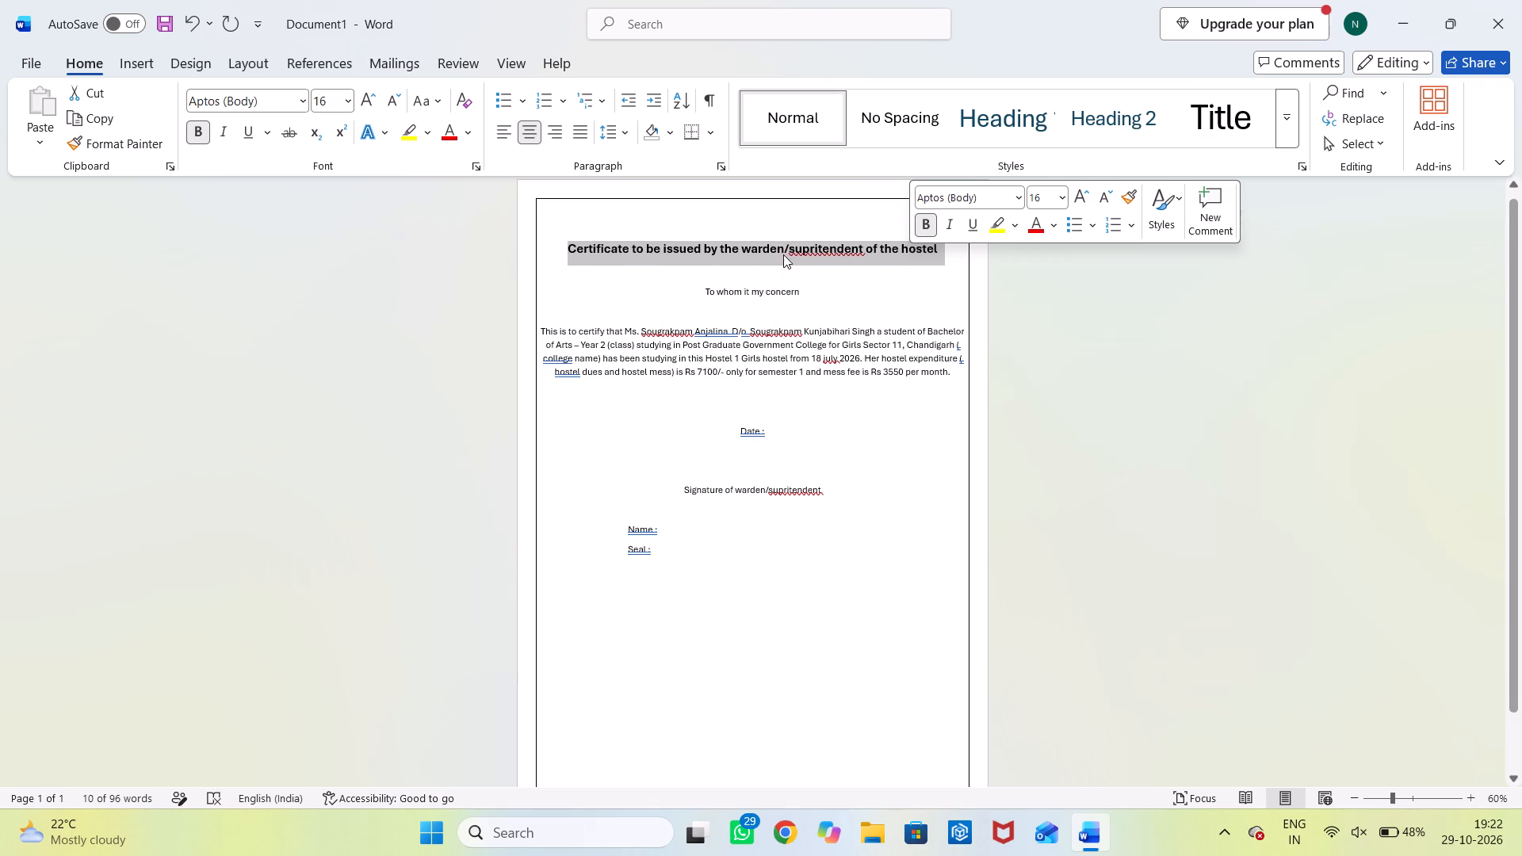
Make the "To whom it my concern" line bold and set its font size to 14.
drag(704, 295, 821, 311)
click(821, 311)
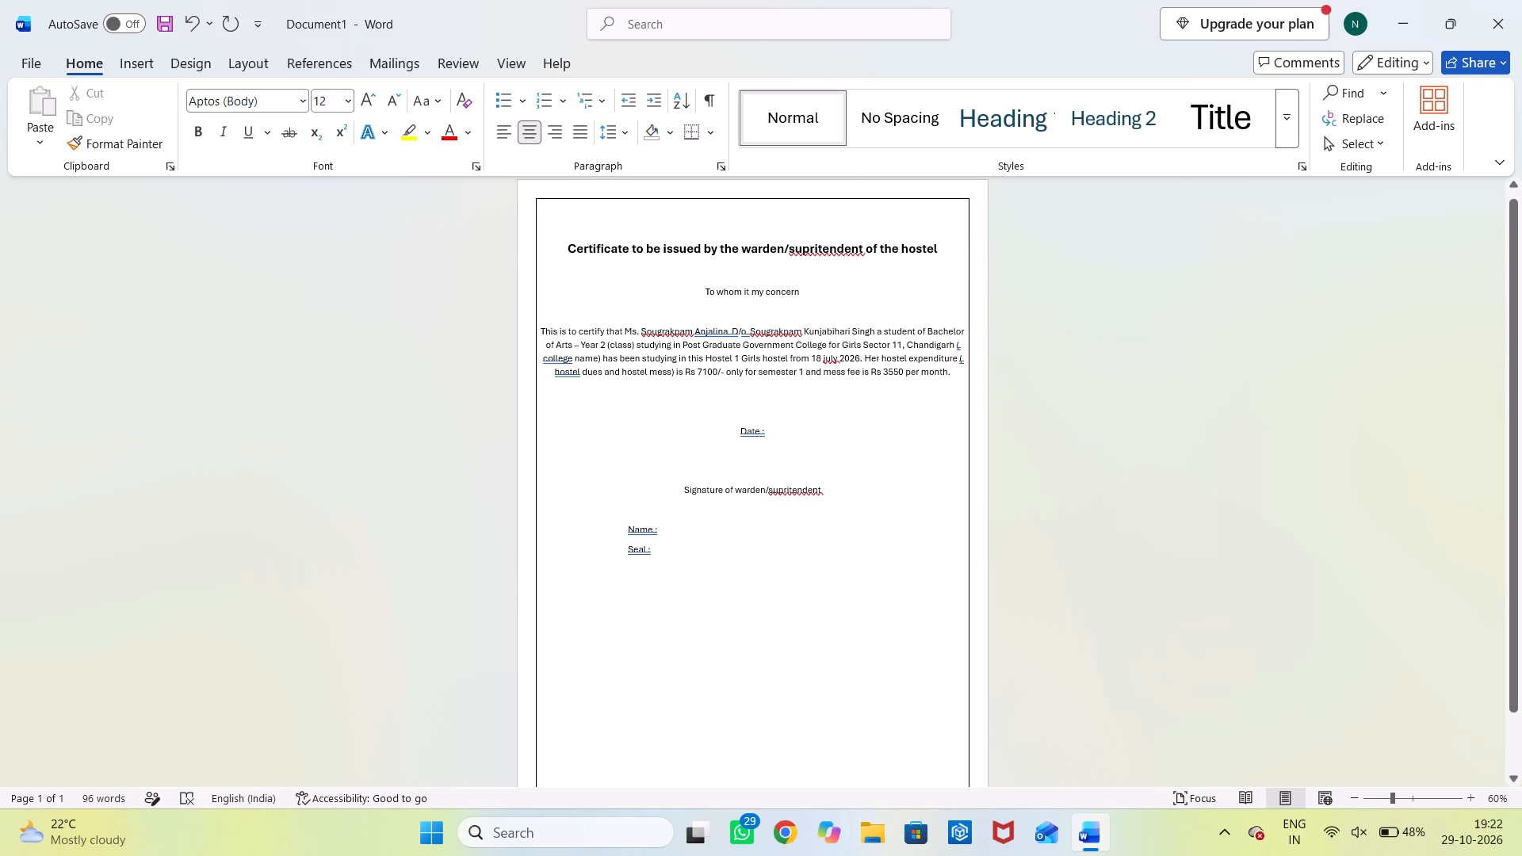
drag(701, 297, 779, 289)
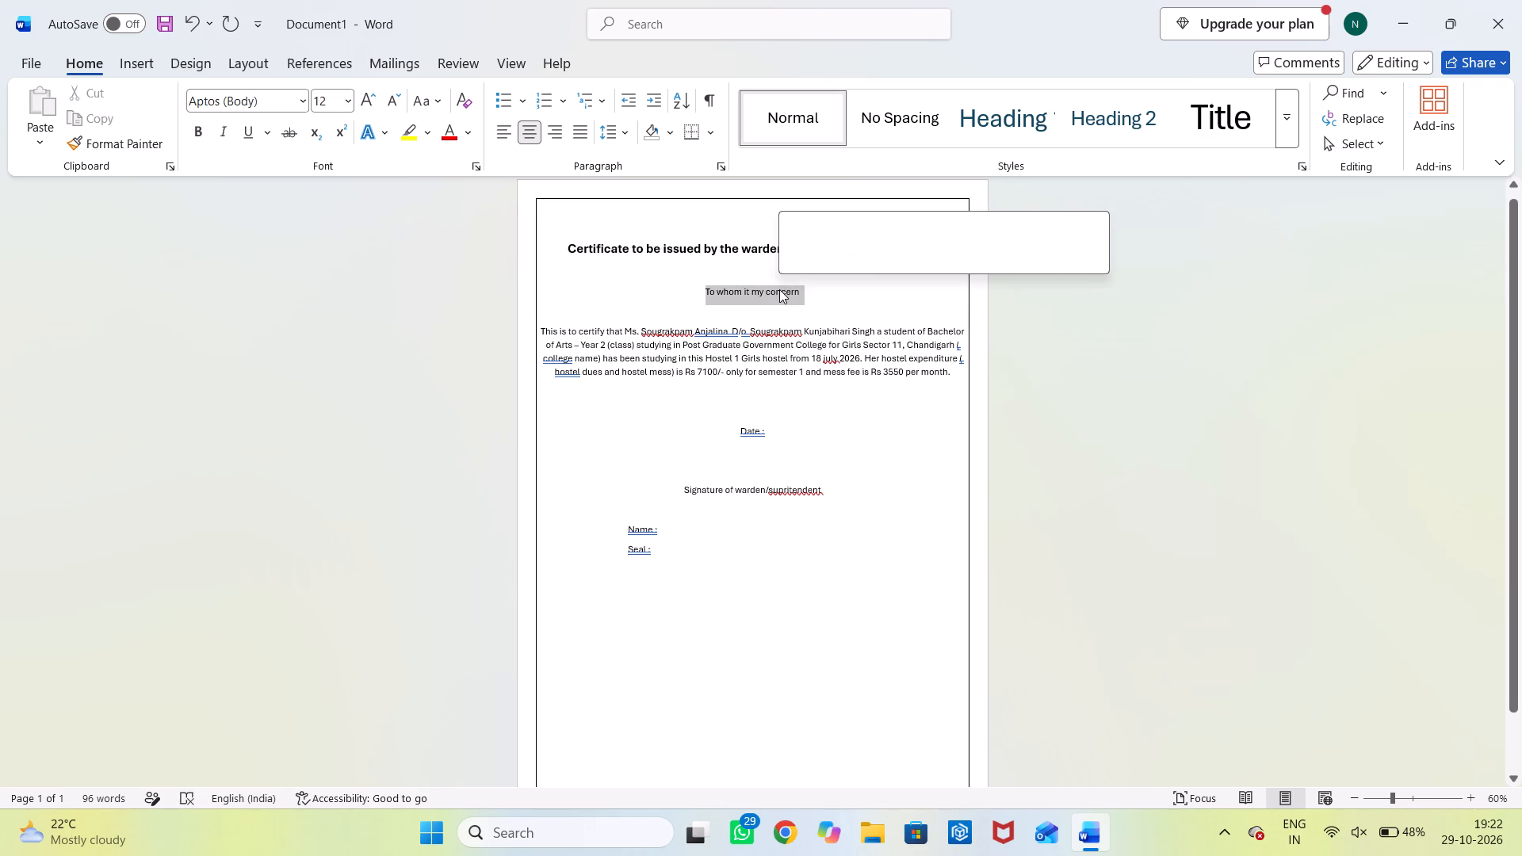
click(794, 257)
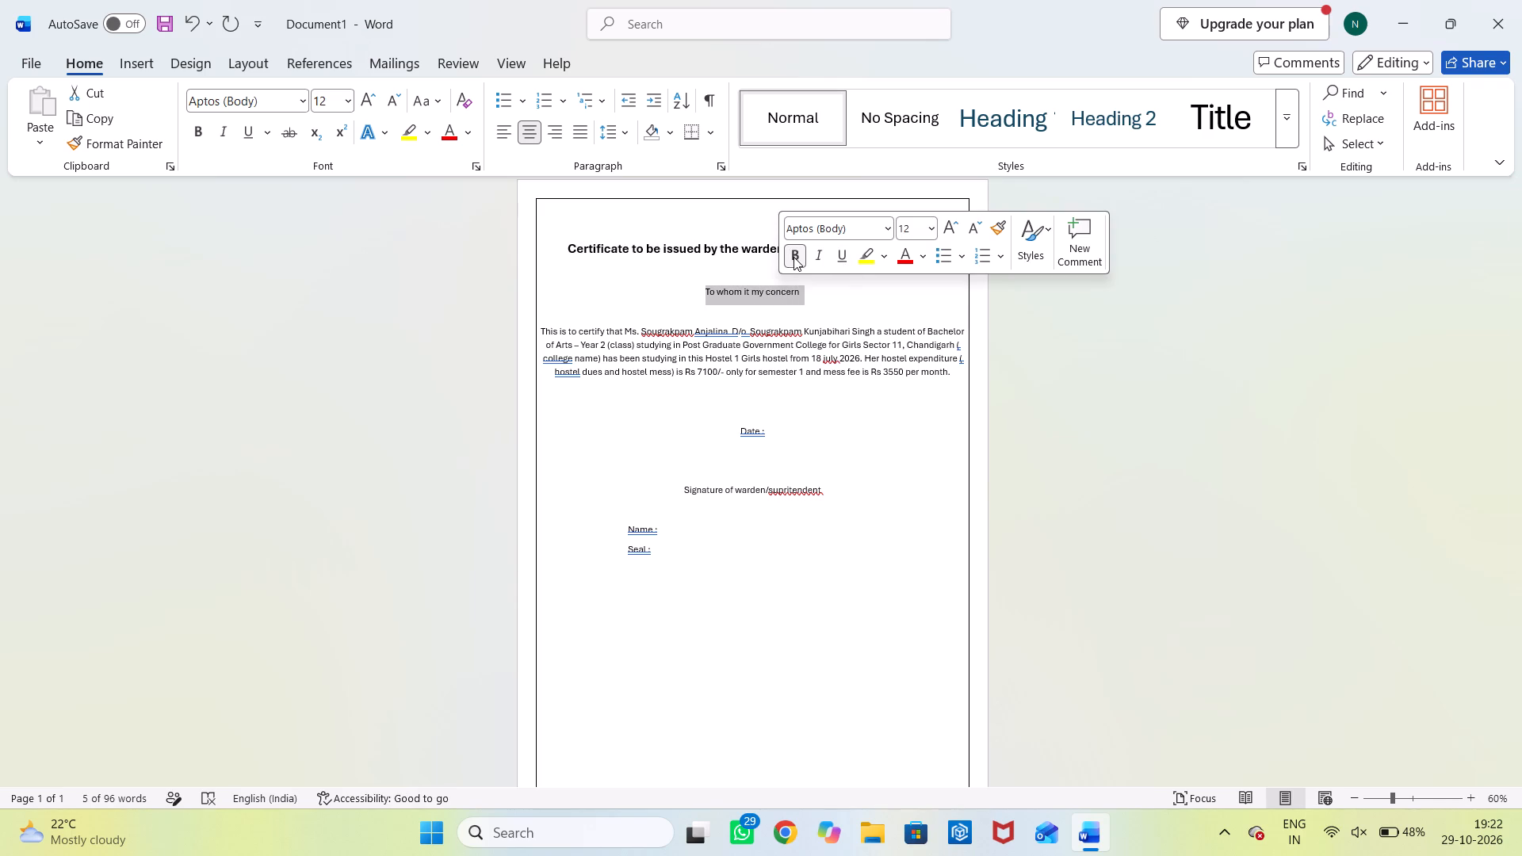
click(956, 227)
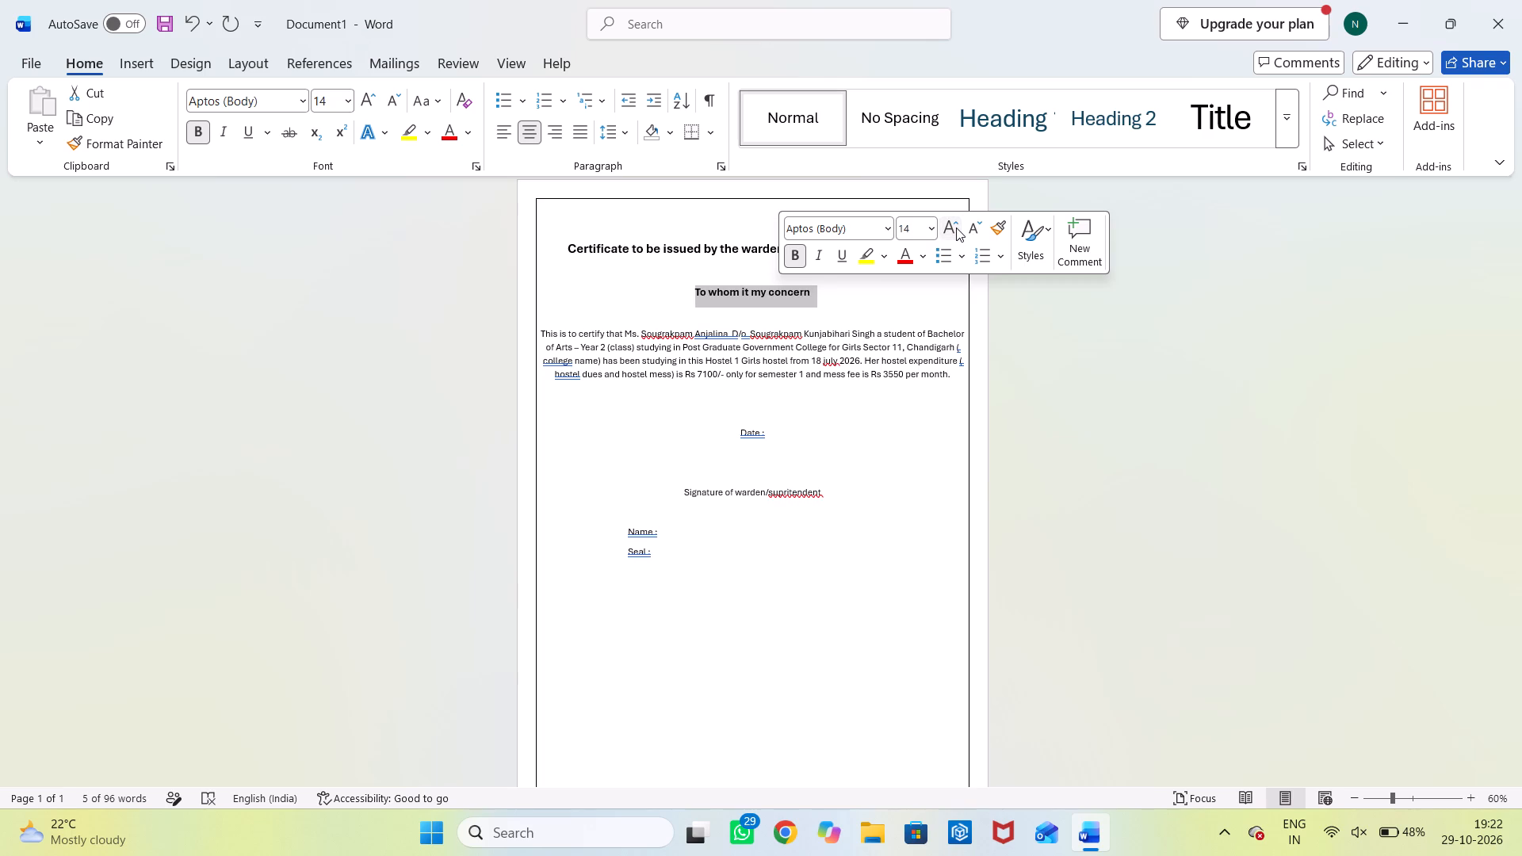
click(1218, 385)
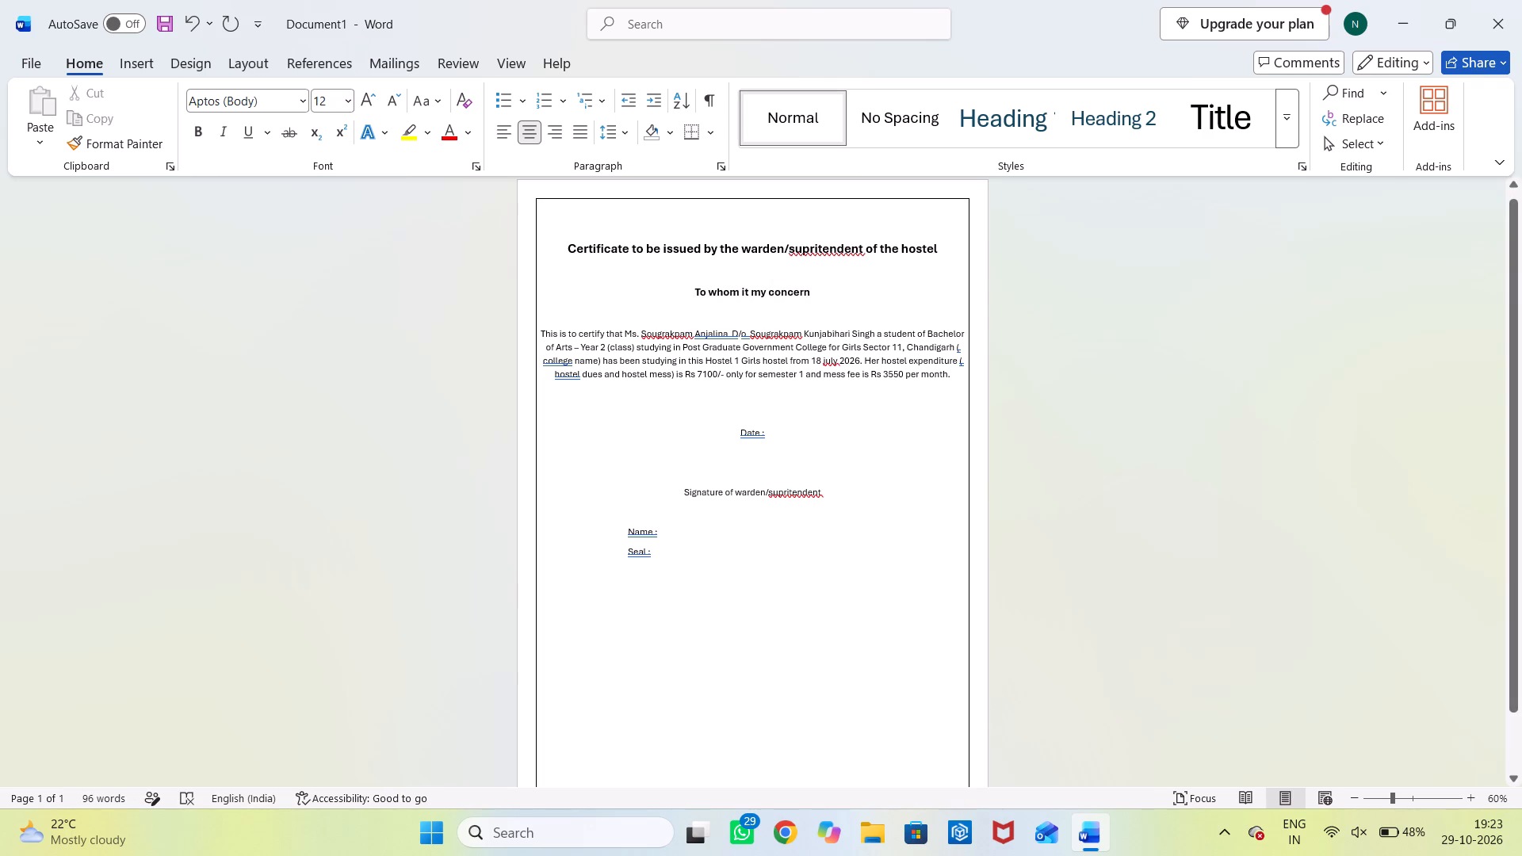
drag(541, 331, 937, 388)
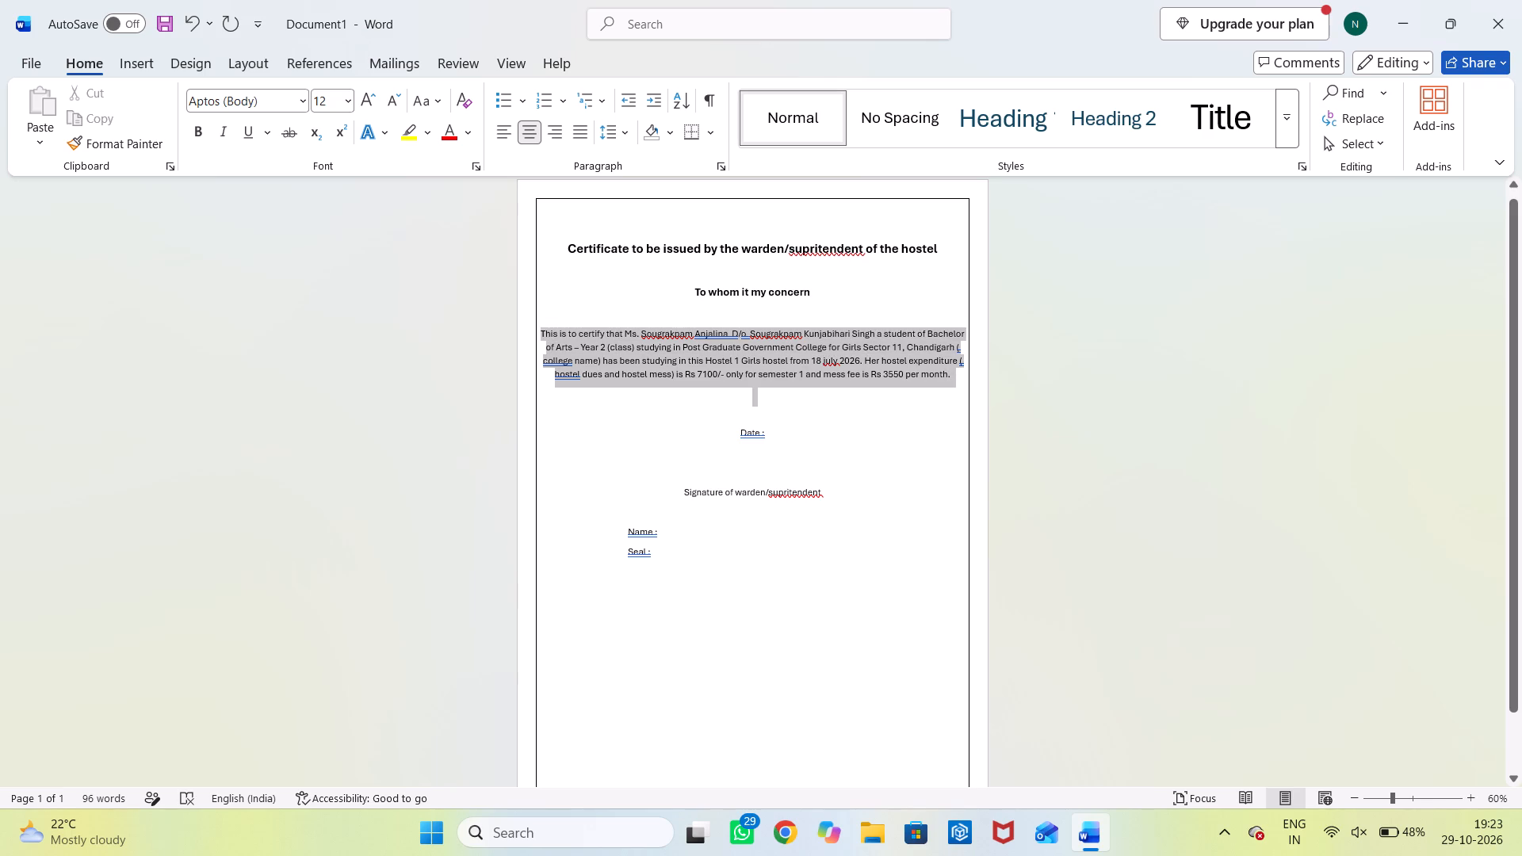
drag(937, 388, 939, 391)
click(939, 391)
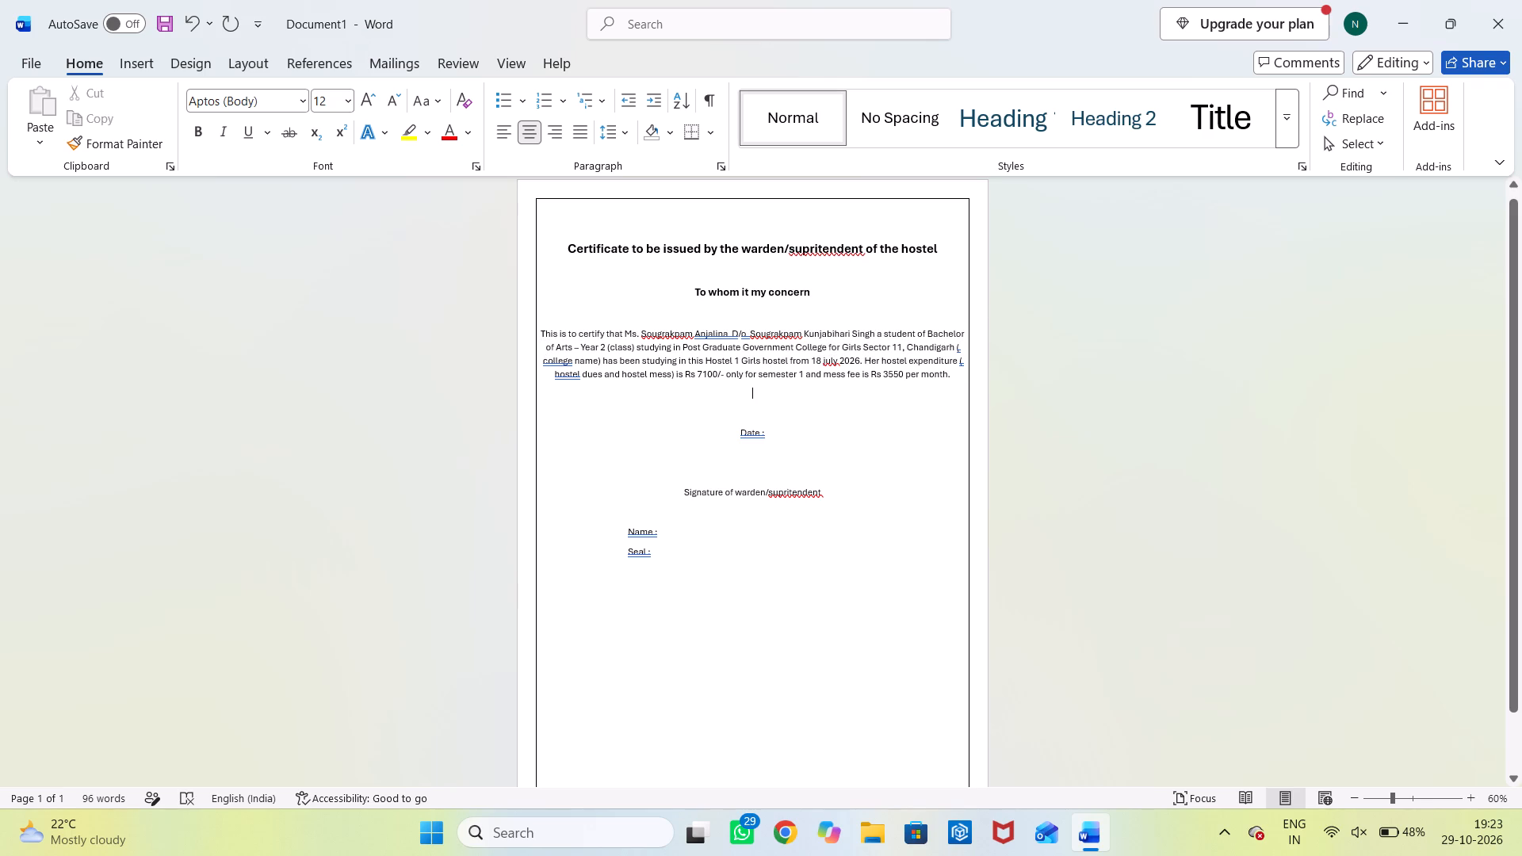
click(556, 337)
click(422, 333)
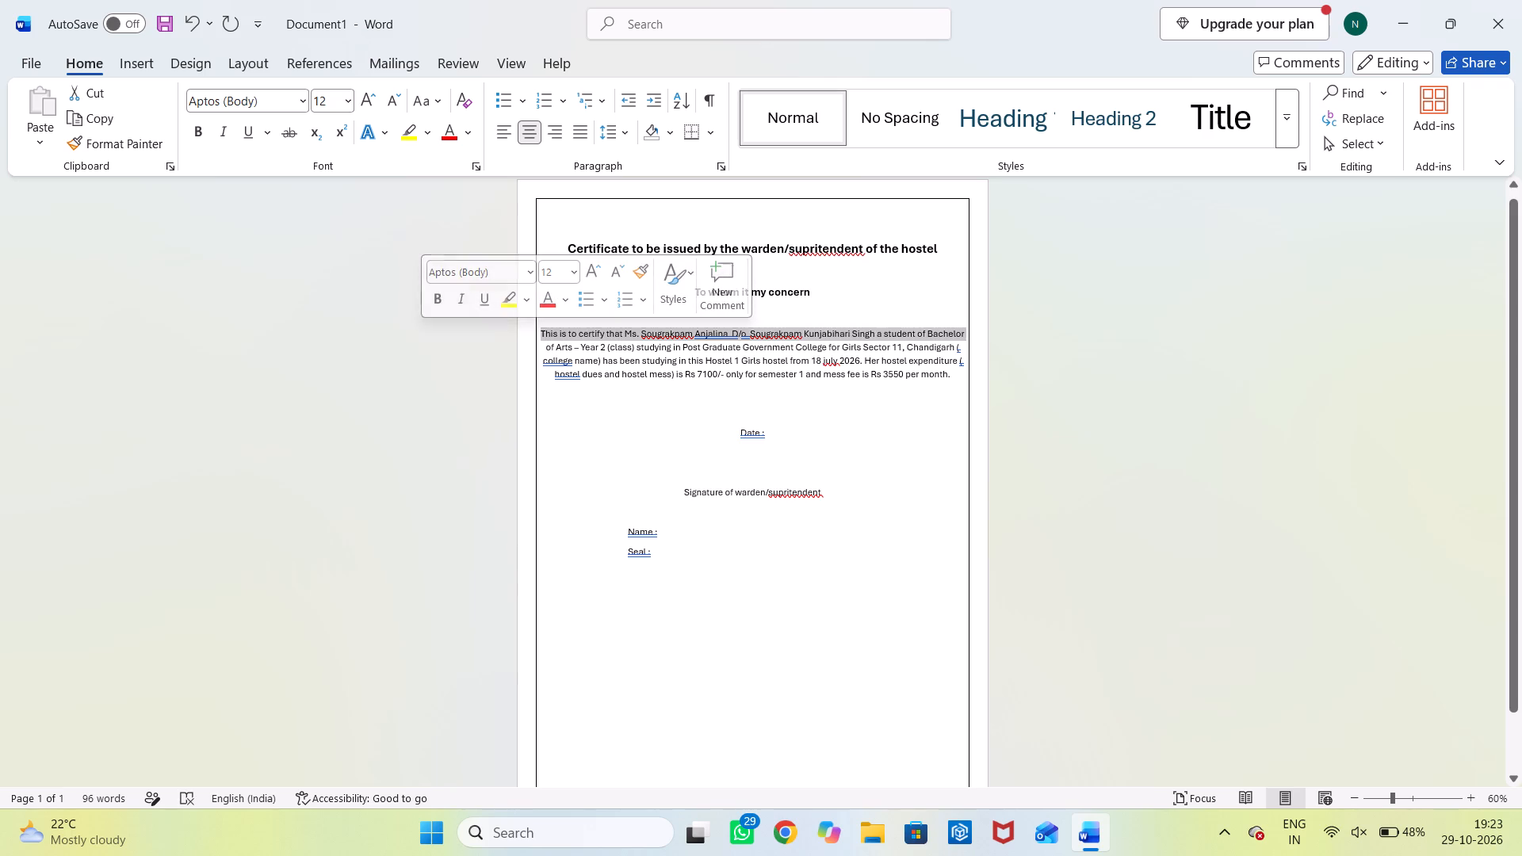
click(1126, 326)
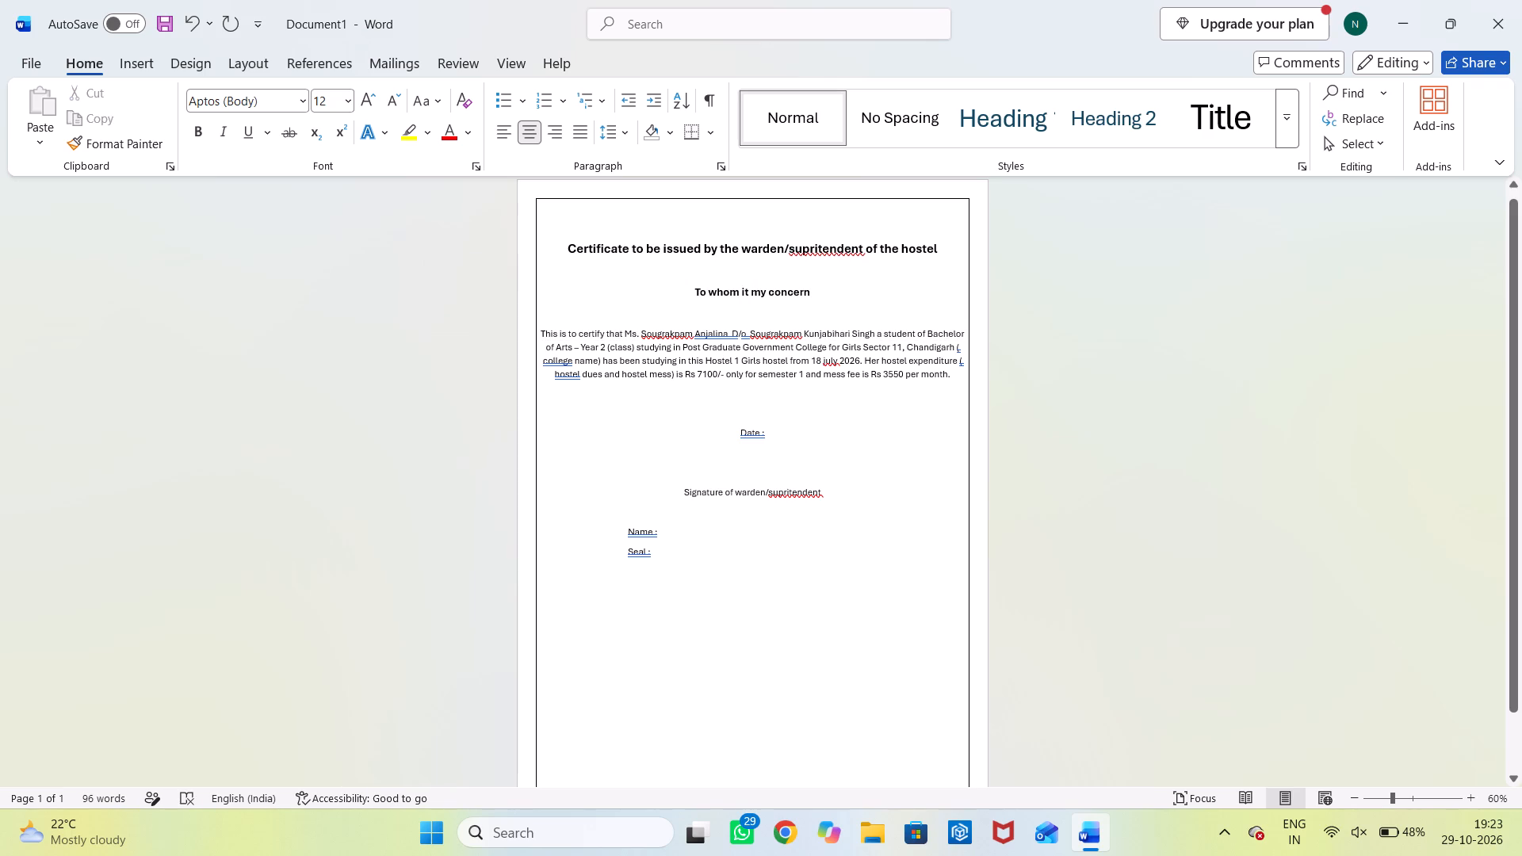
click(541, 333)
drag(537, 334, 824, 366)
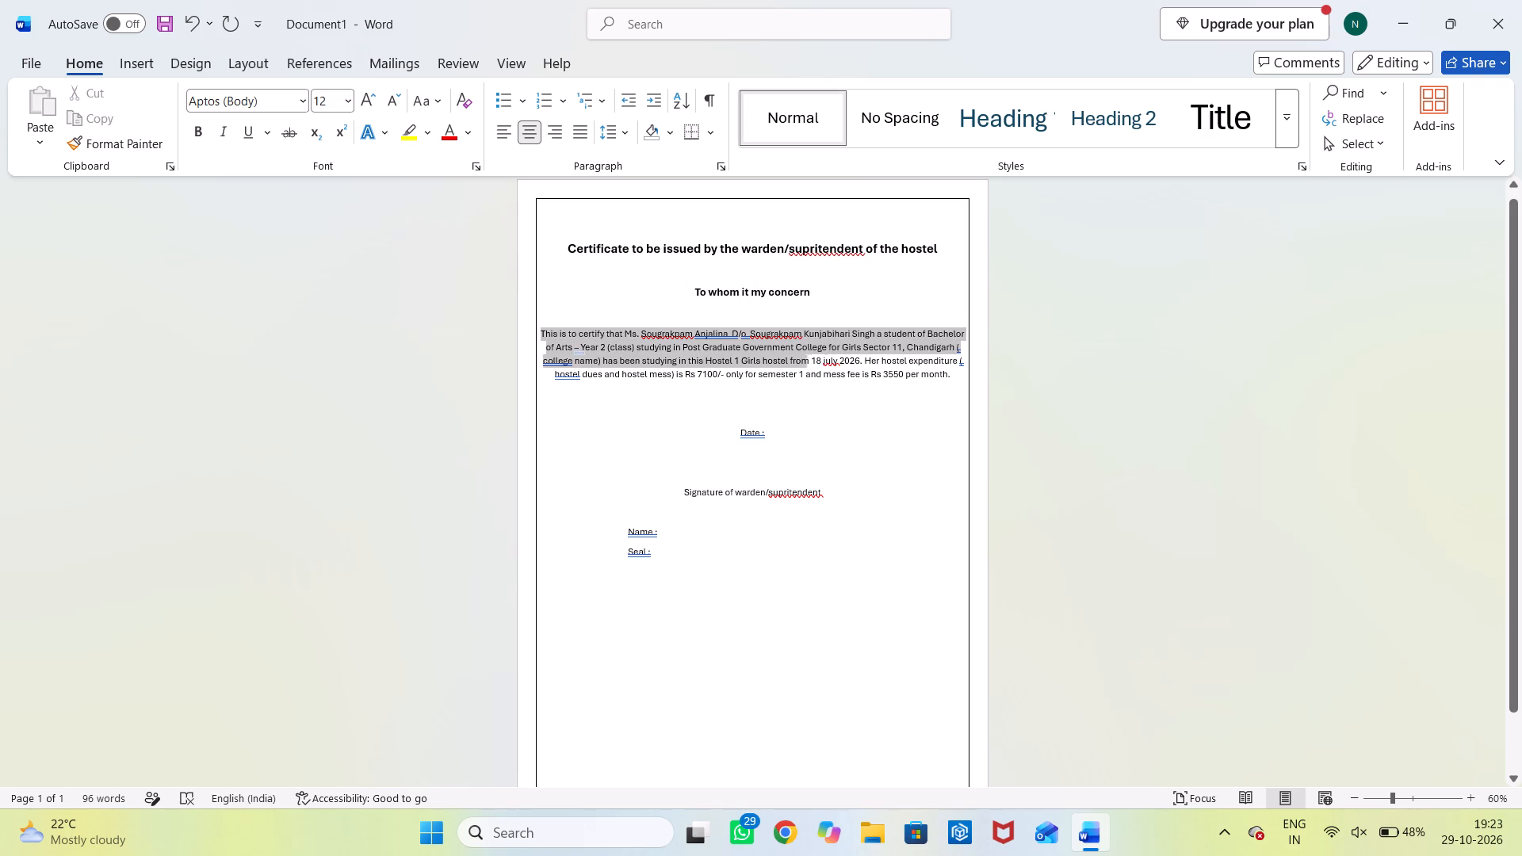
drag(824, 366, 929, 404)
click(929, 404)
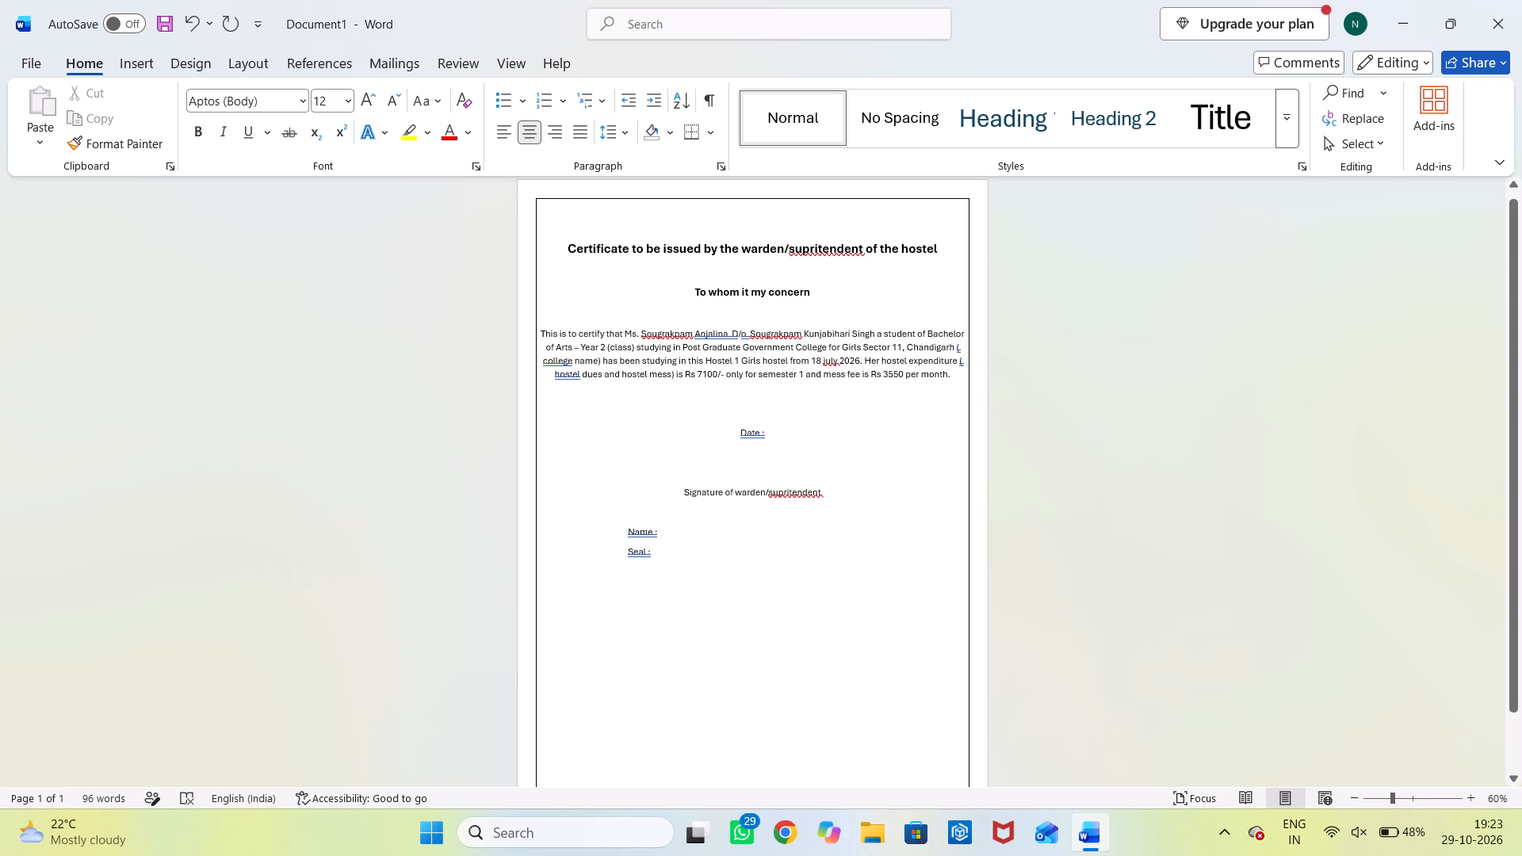
Set the body paragraph and the date, signature, name and seal lines to font size 14.
drag(541, 334, 857, 533)
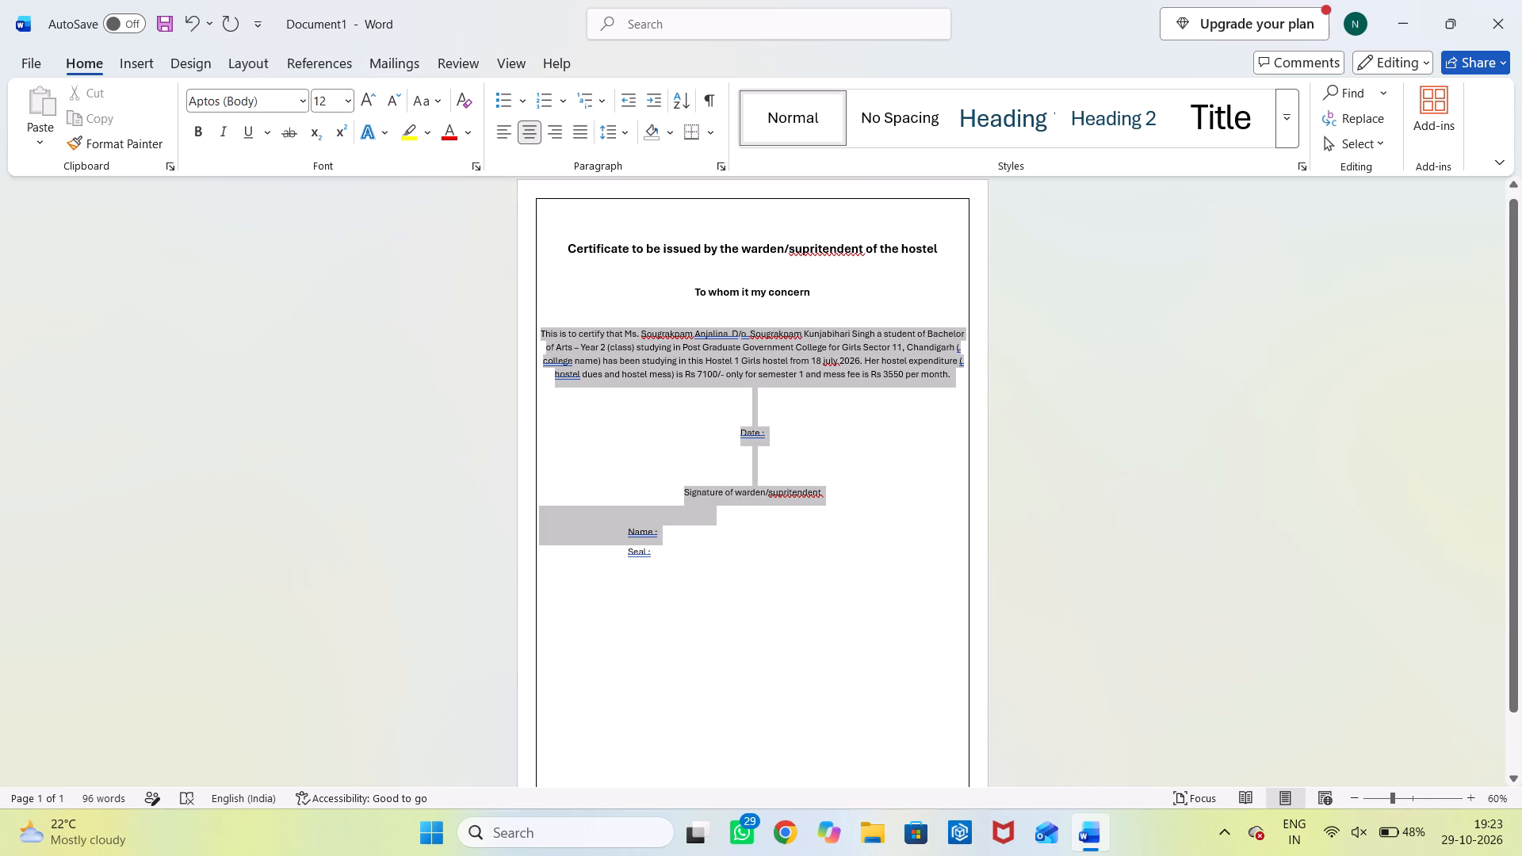
drag(857, 533, 843, 583)
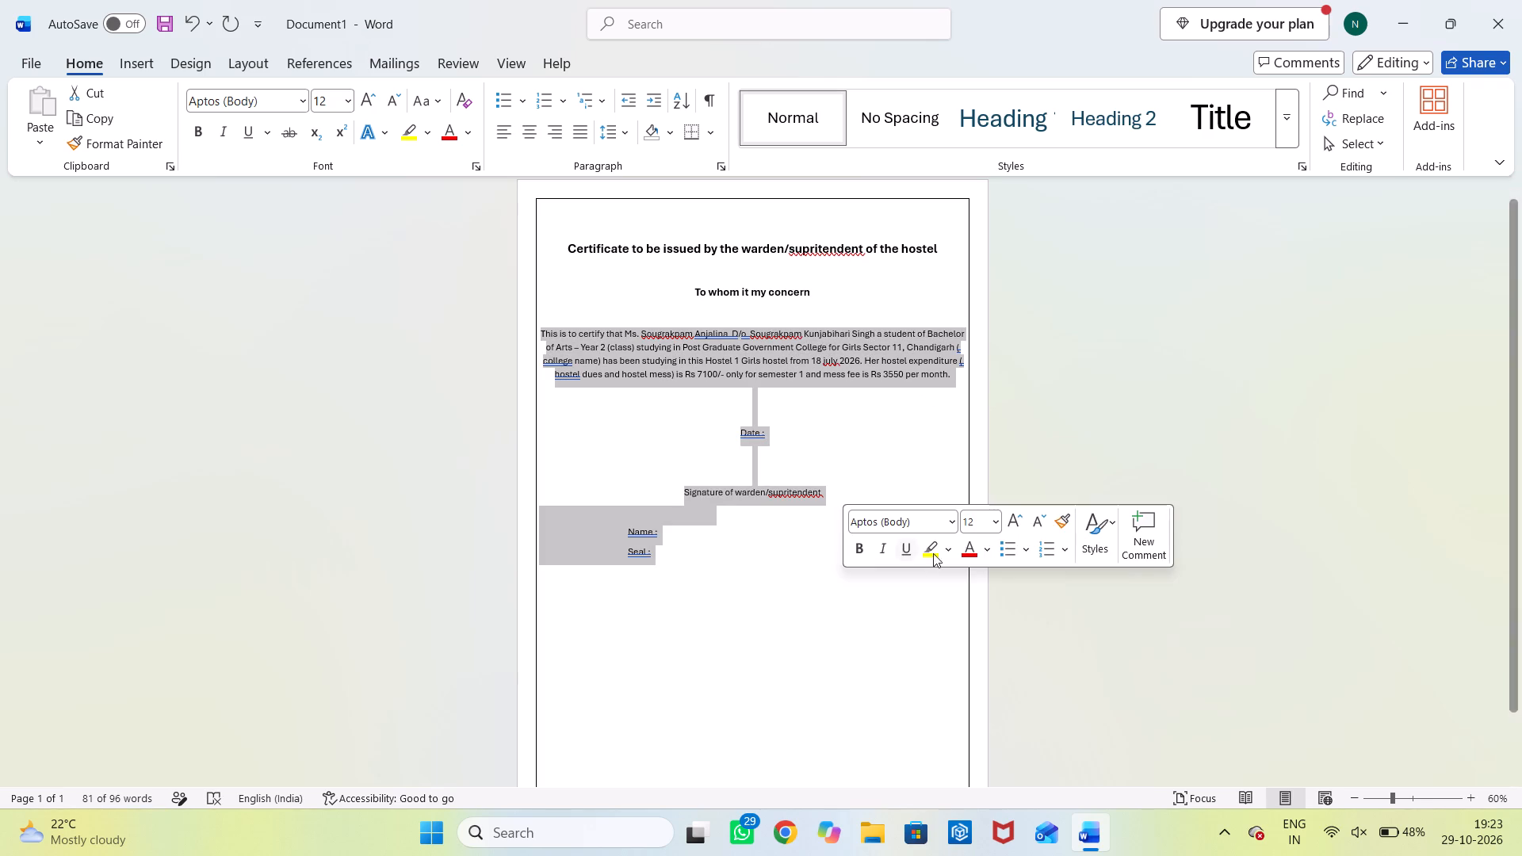
click(1019, 528)
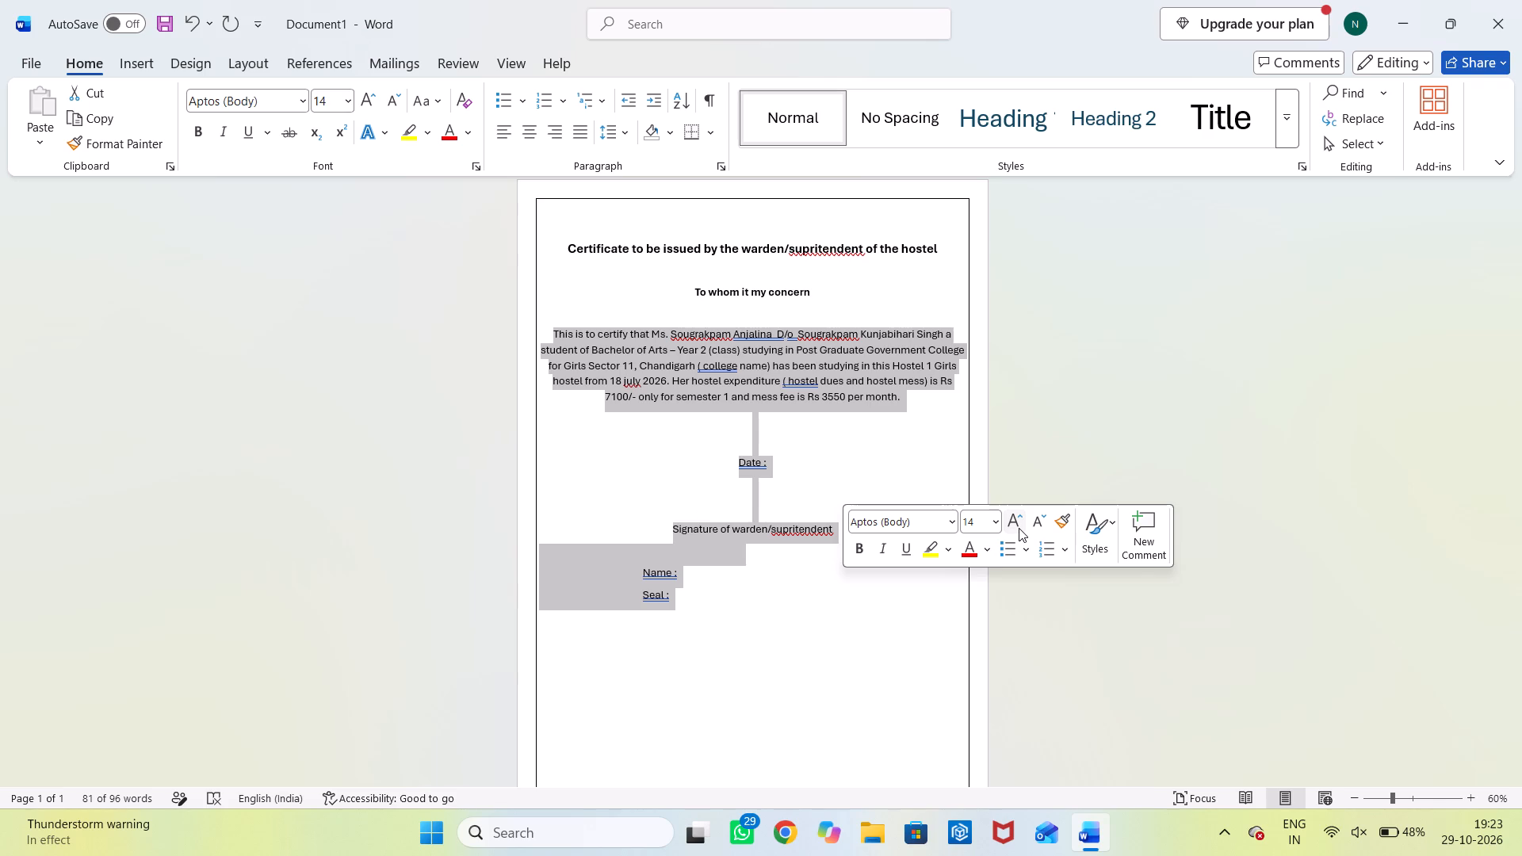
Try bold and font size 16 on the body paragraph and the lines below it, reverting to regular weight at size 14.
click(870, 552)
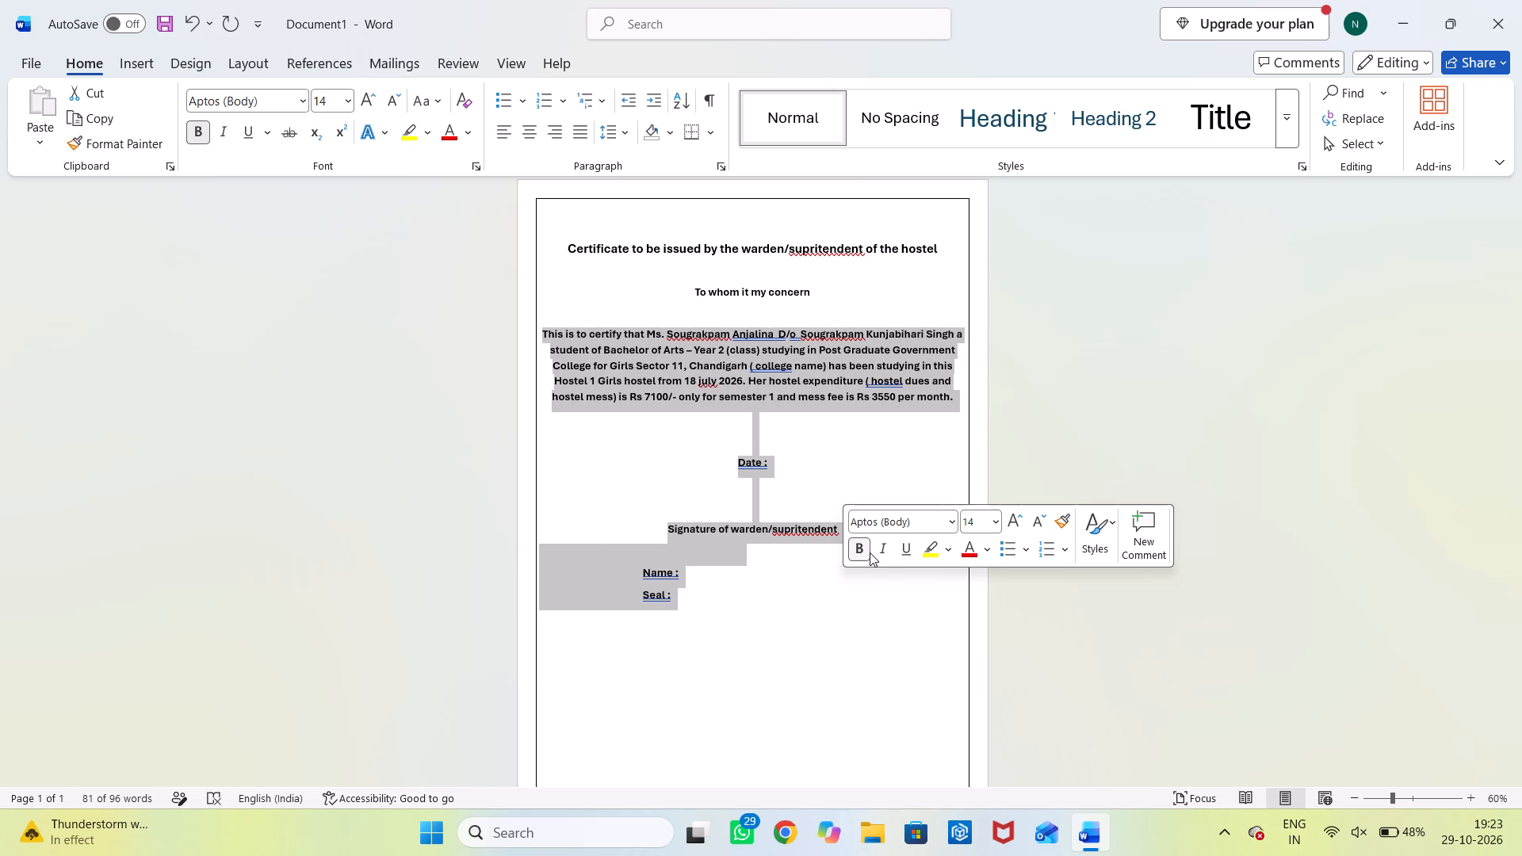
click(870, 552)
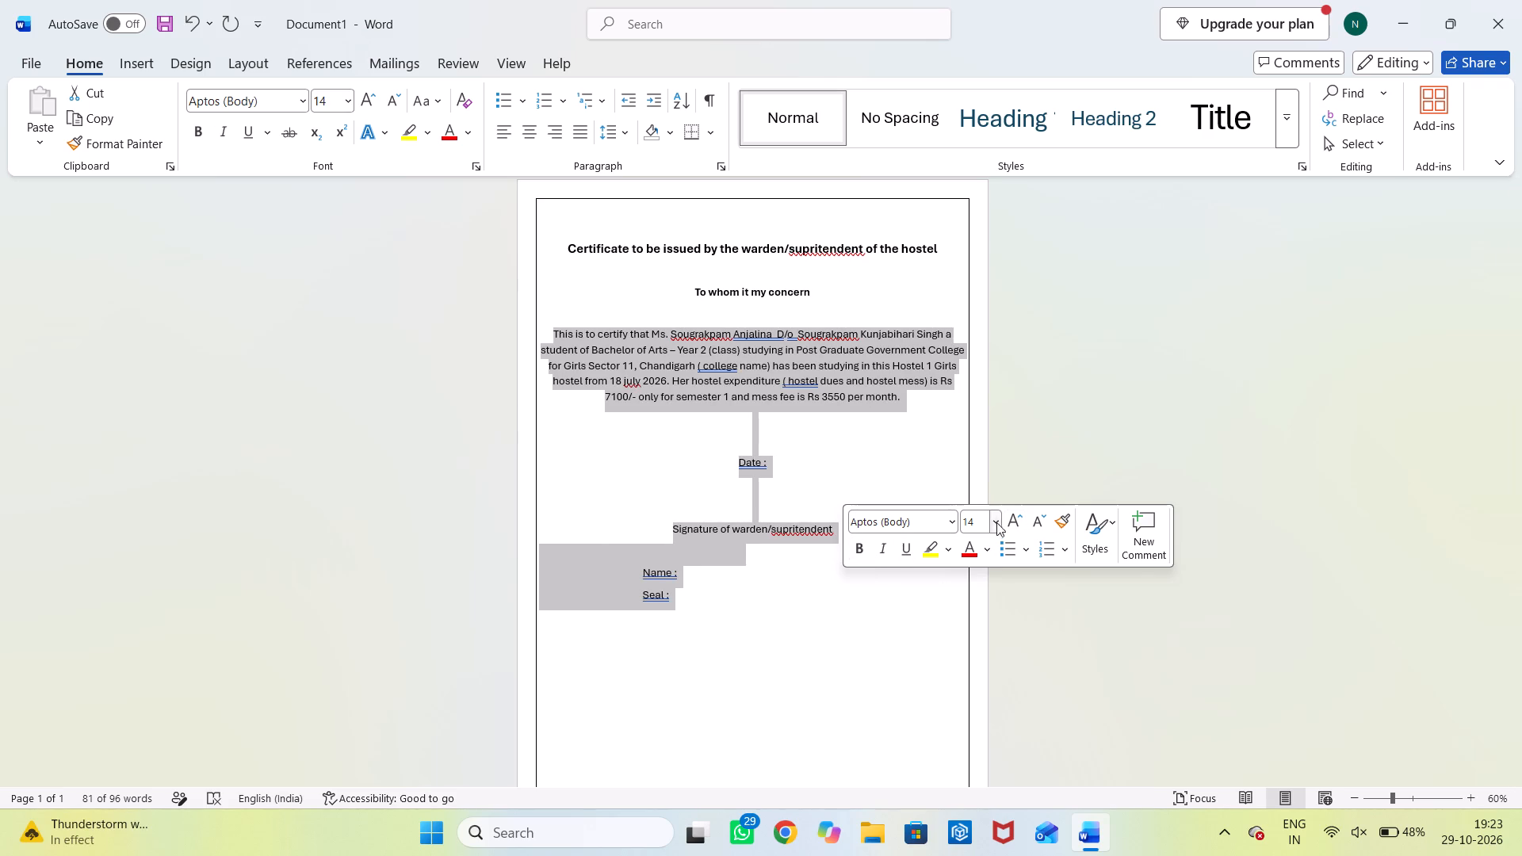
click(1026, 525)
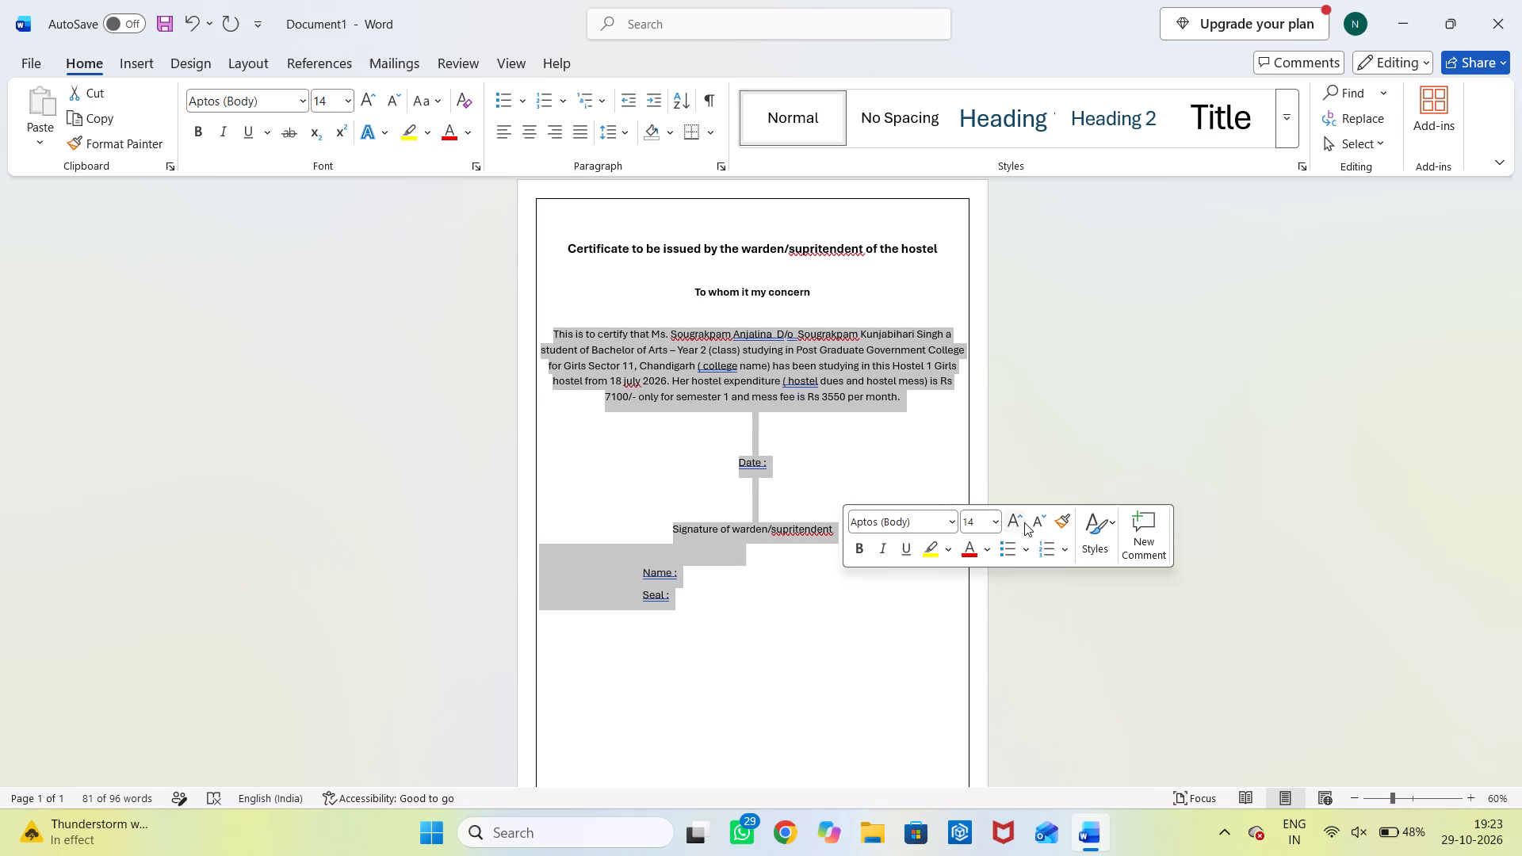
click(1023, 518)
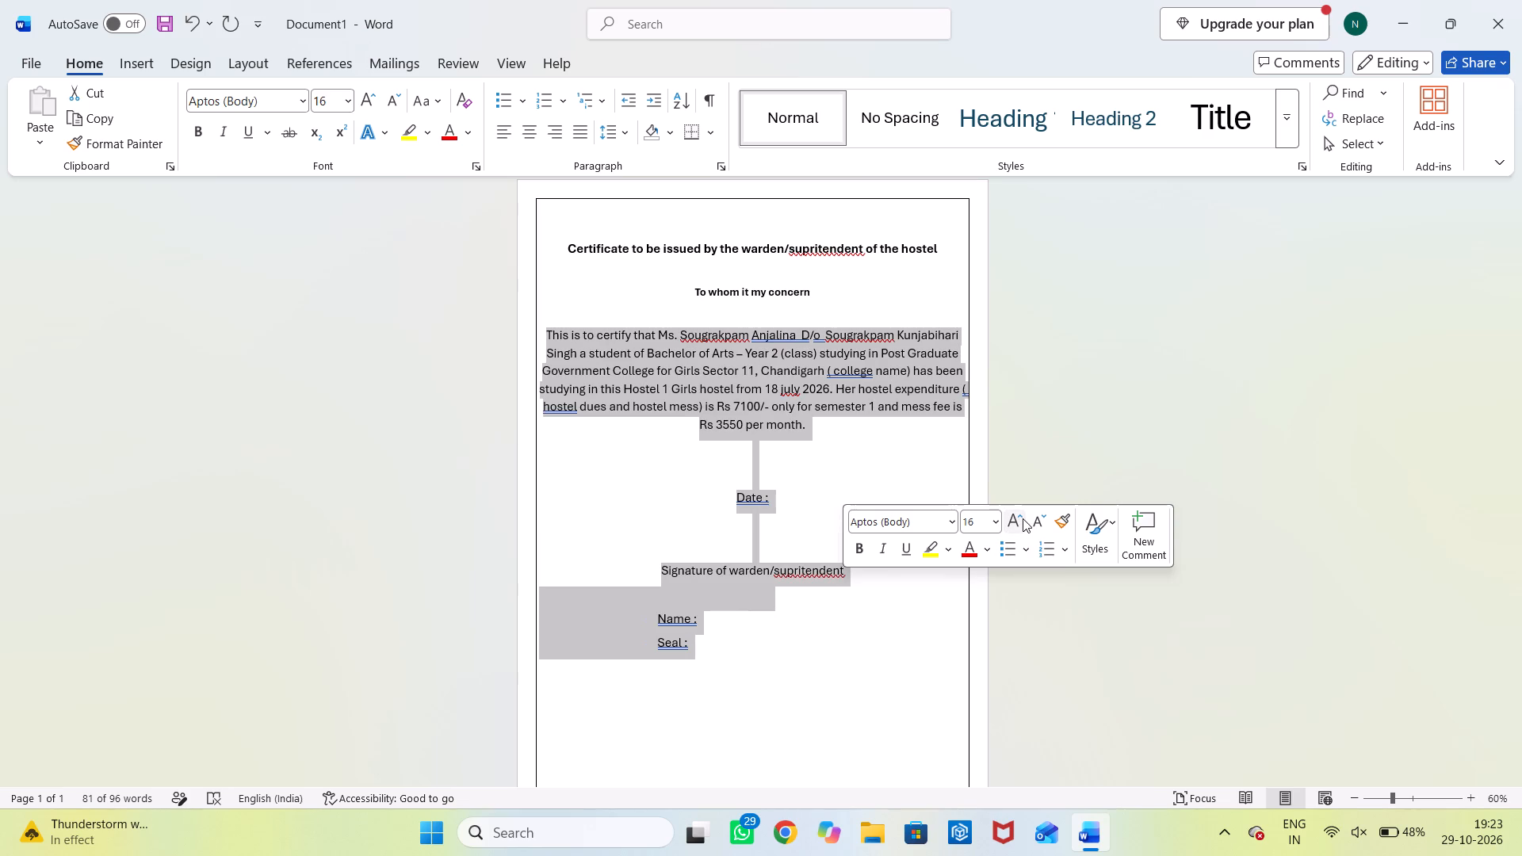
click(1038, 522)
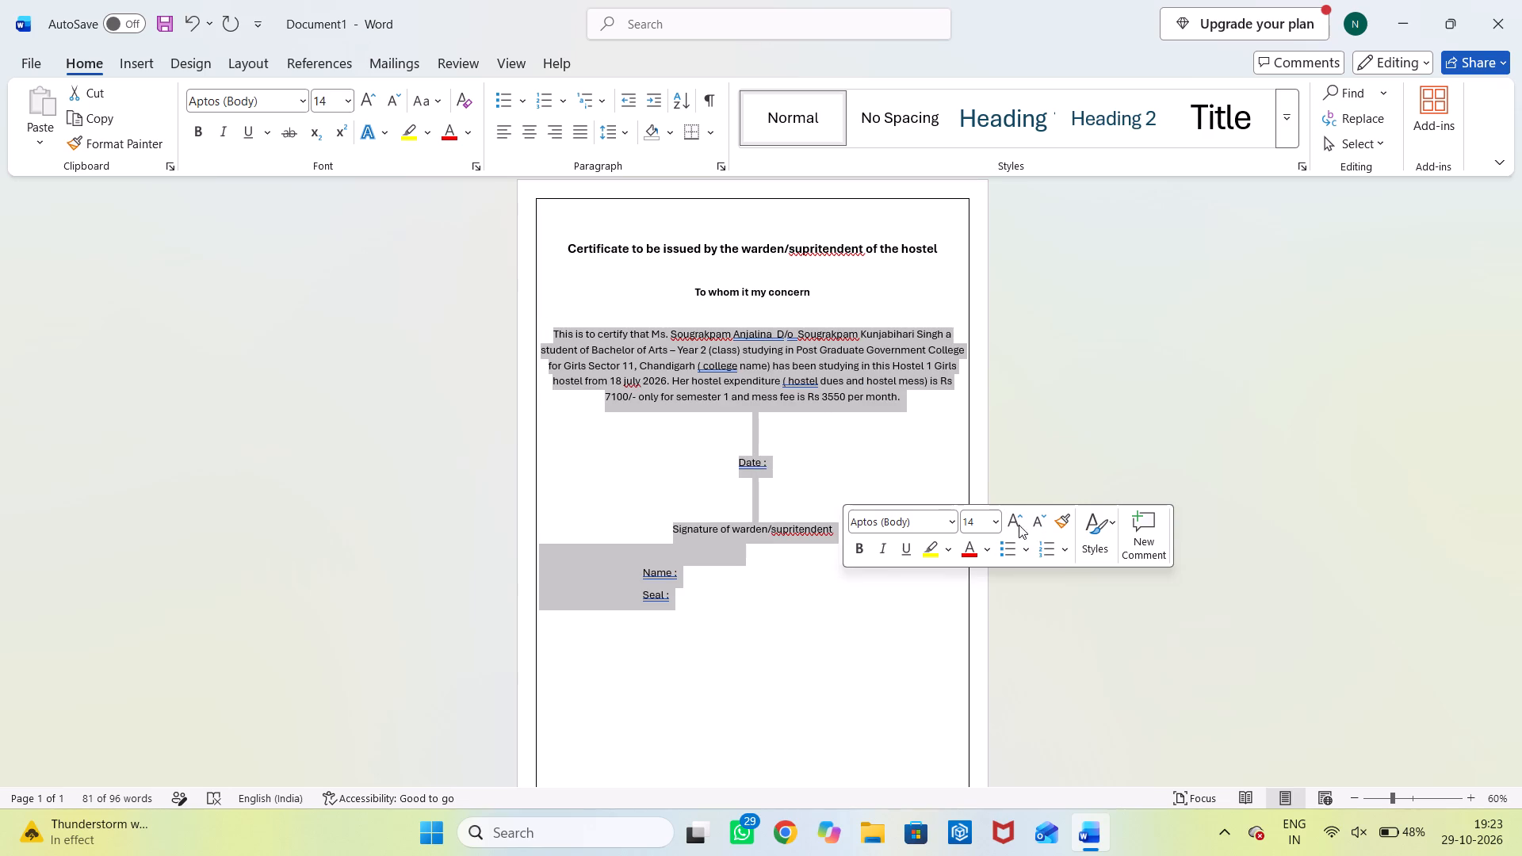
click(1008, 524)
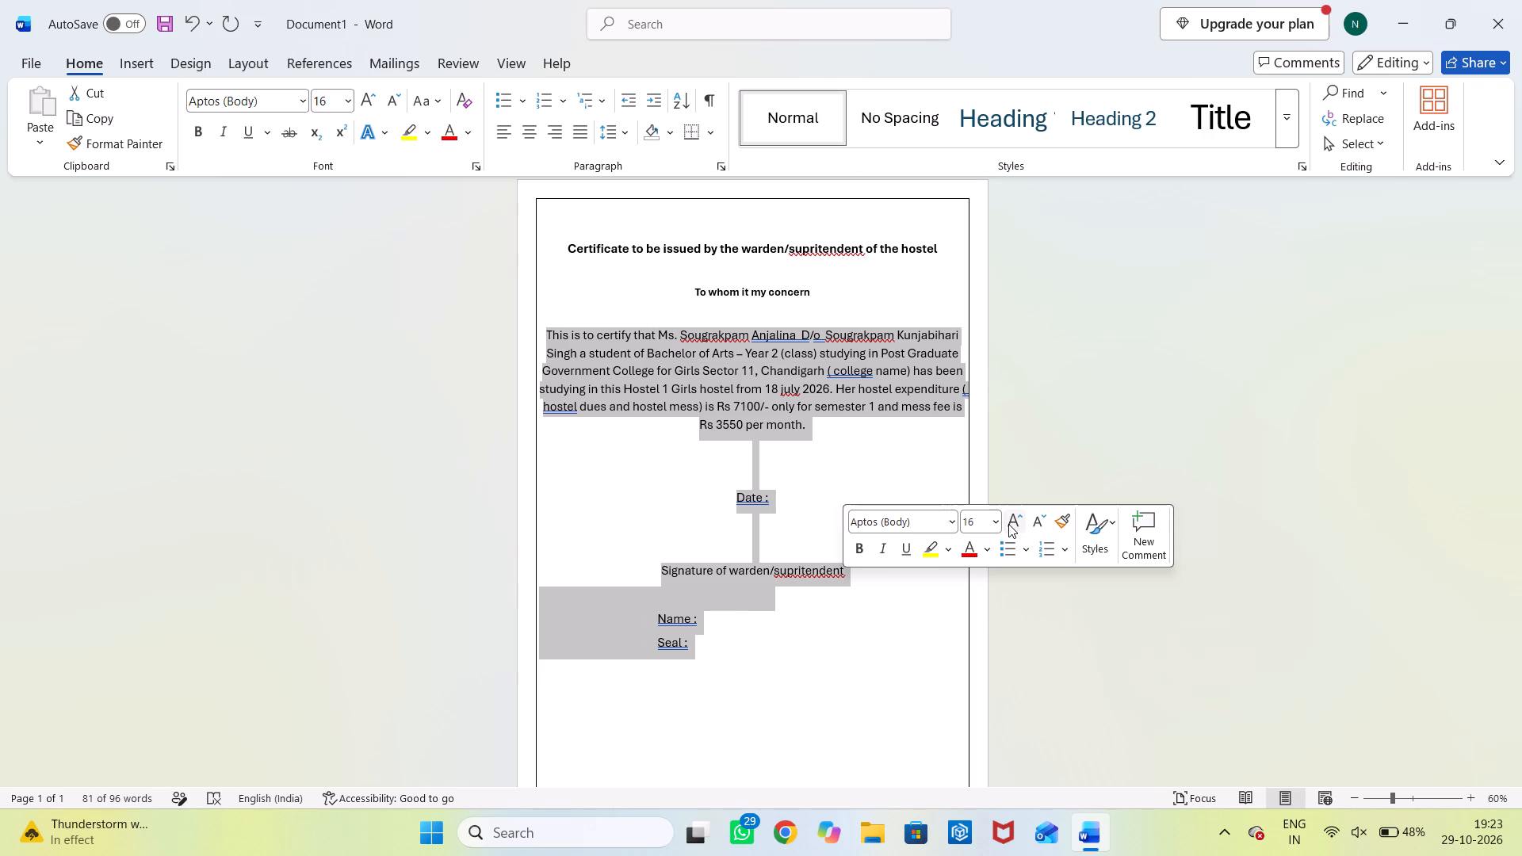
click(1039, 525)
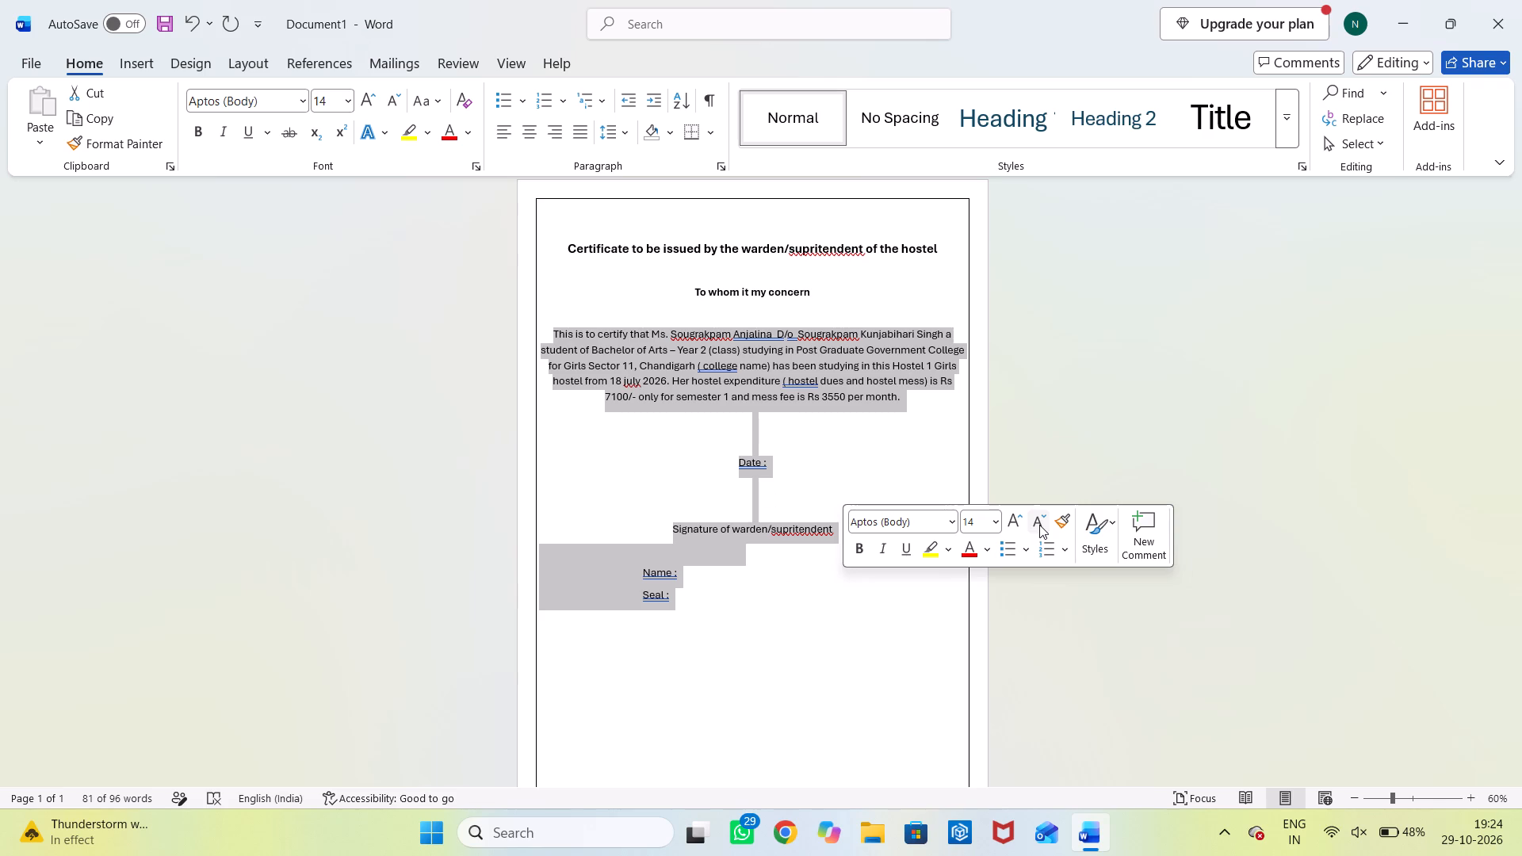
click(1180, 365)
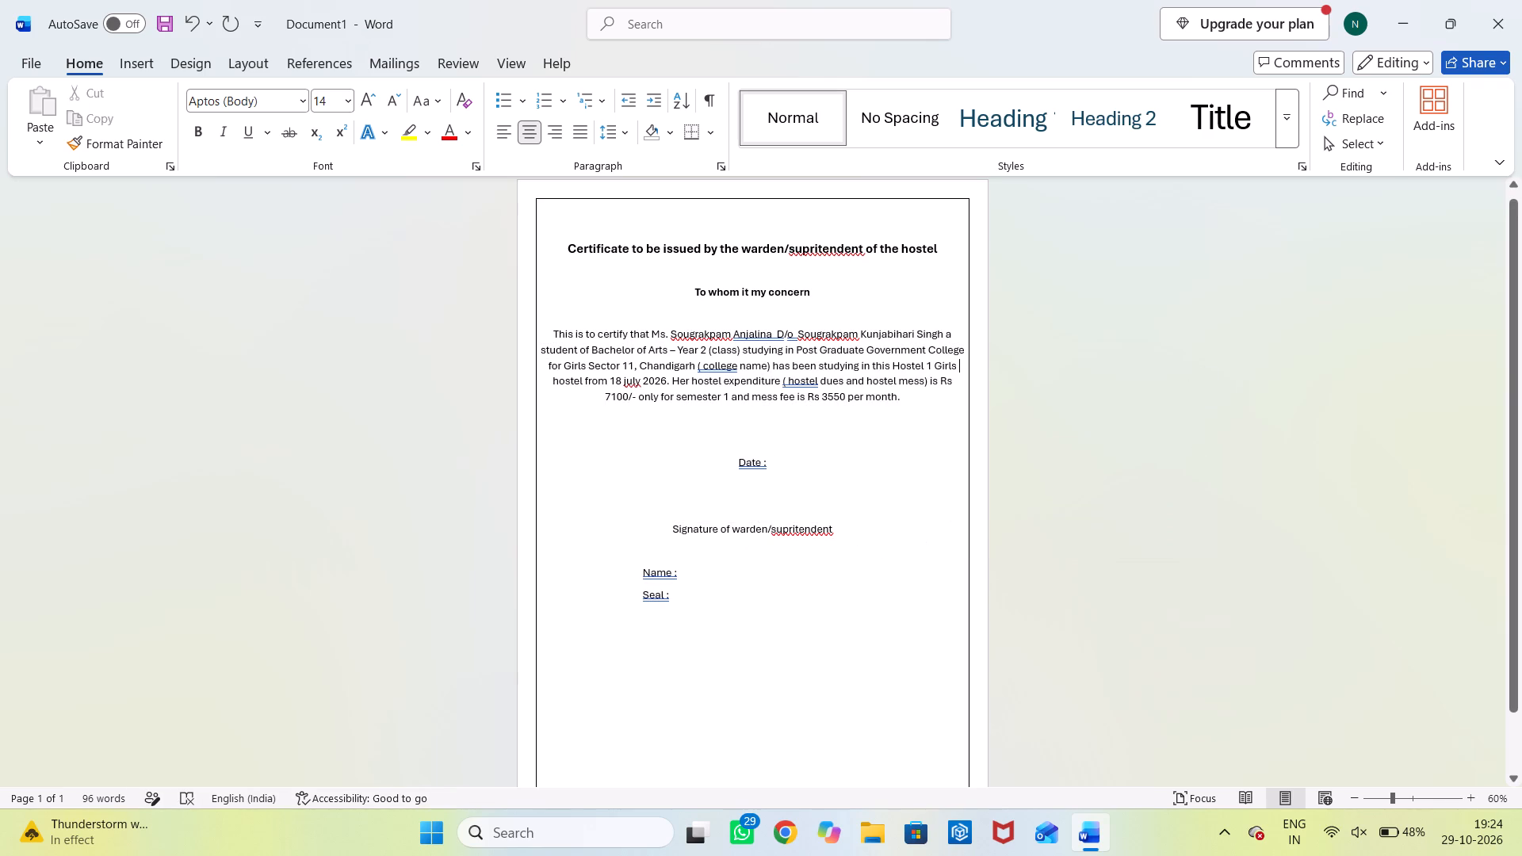
Make the "Date :", "Signature of warden/supritendent", "Name :" and "Seal :" lines bold.
drag(736, 460, 799, 460)
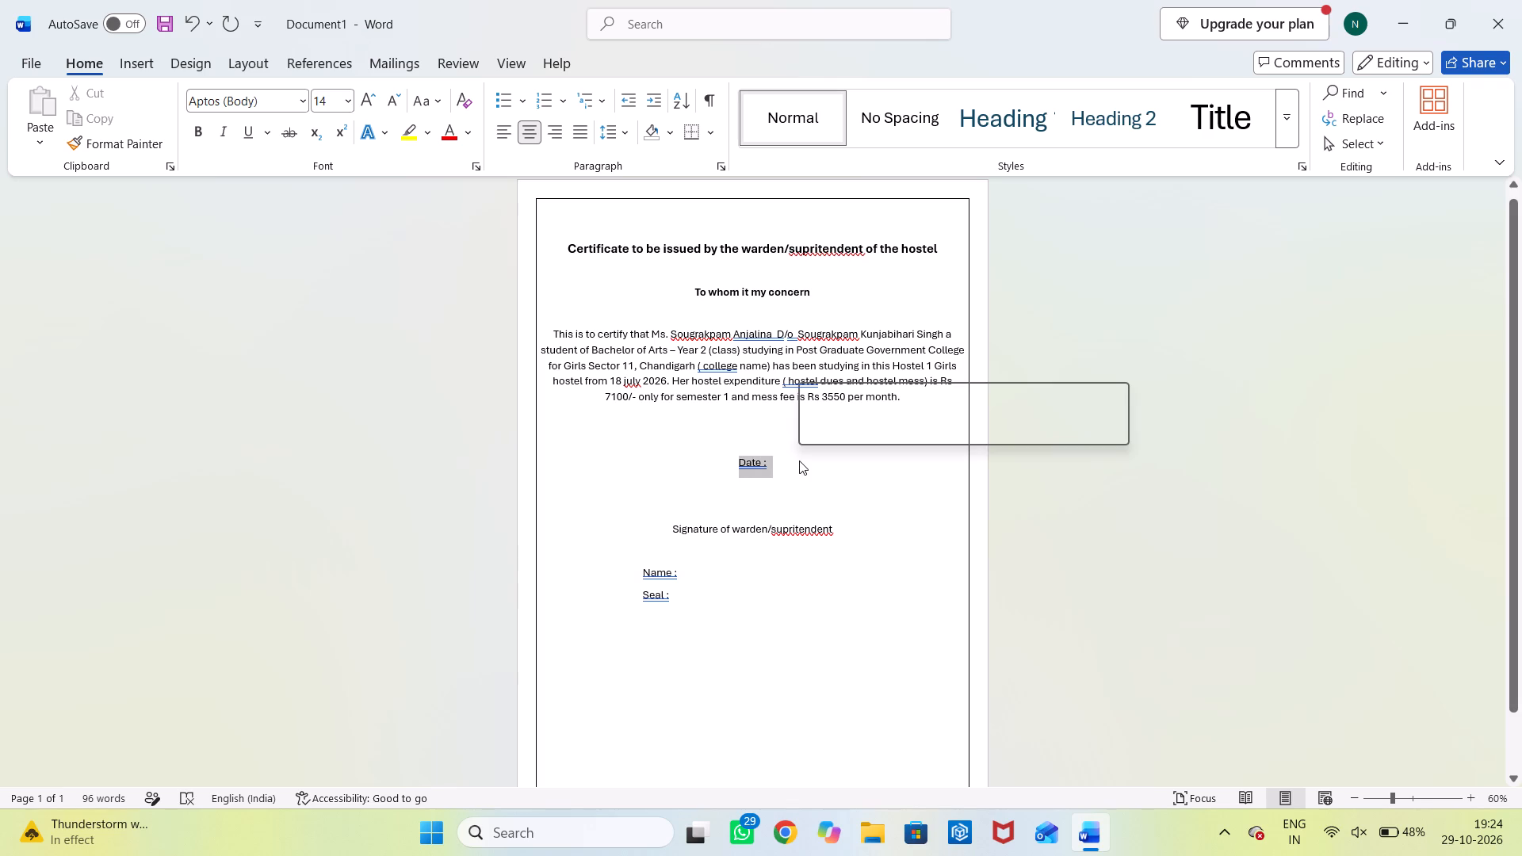
click(814, 428)
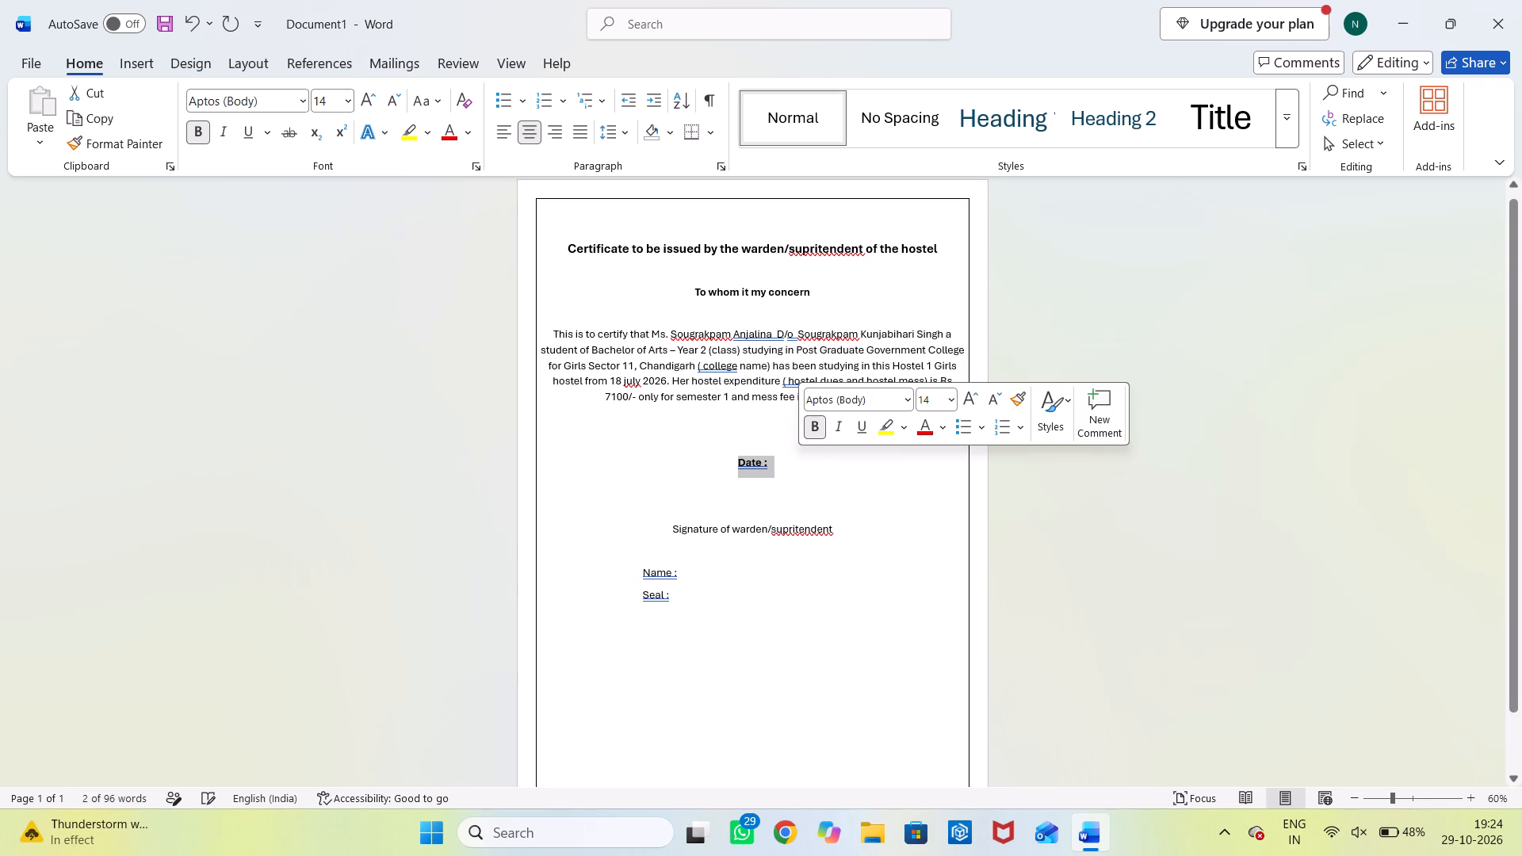
drag(672, 530, 851, 535)
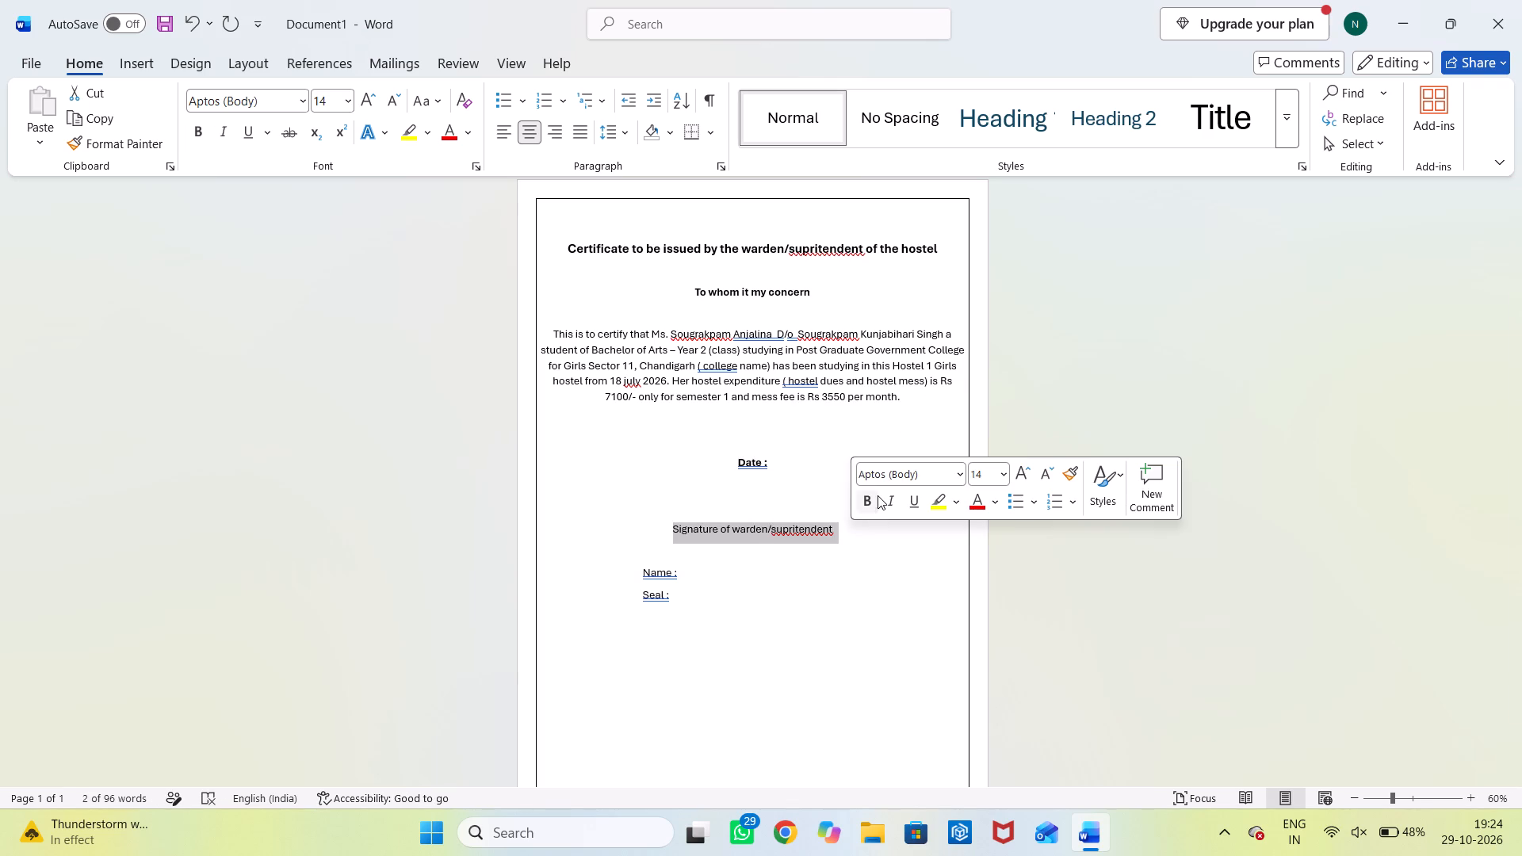
click(878, 495)
drag(643, 574, 680, 573)
click(694, 545)
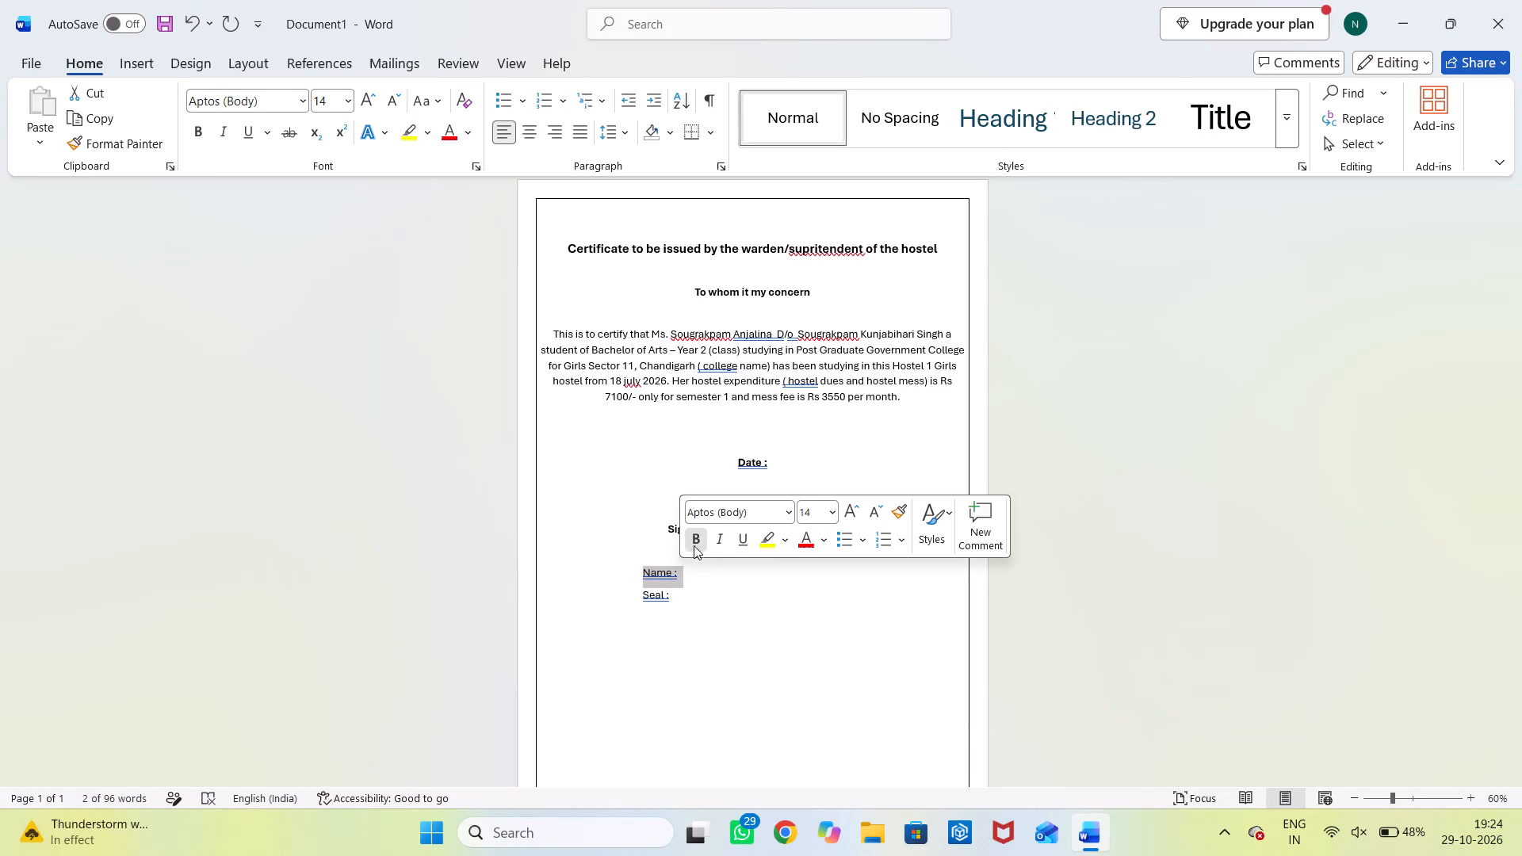
drag(641, 599, 683, 605)
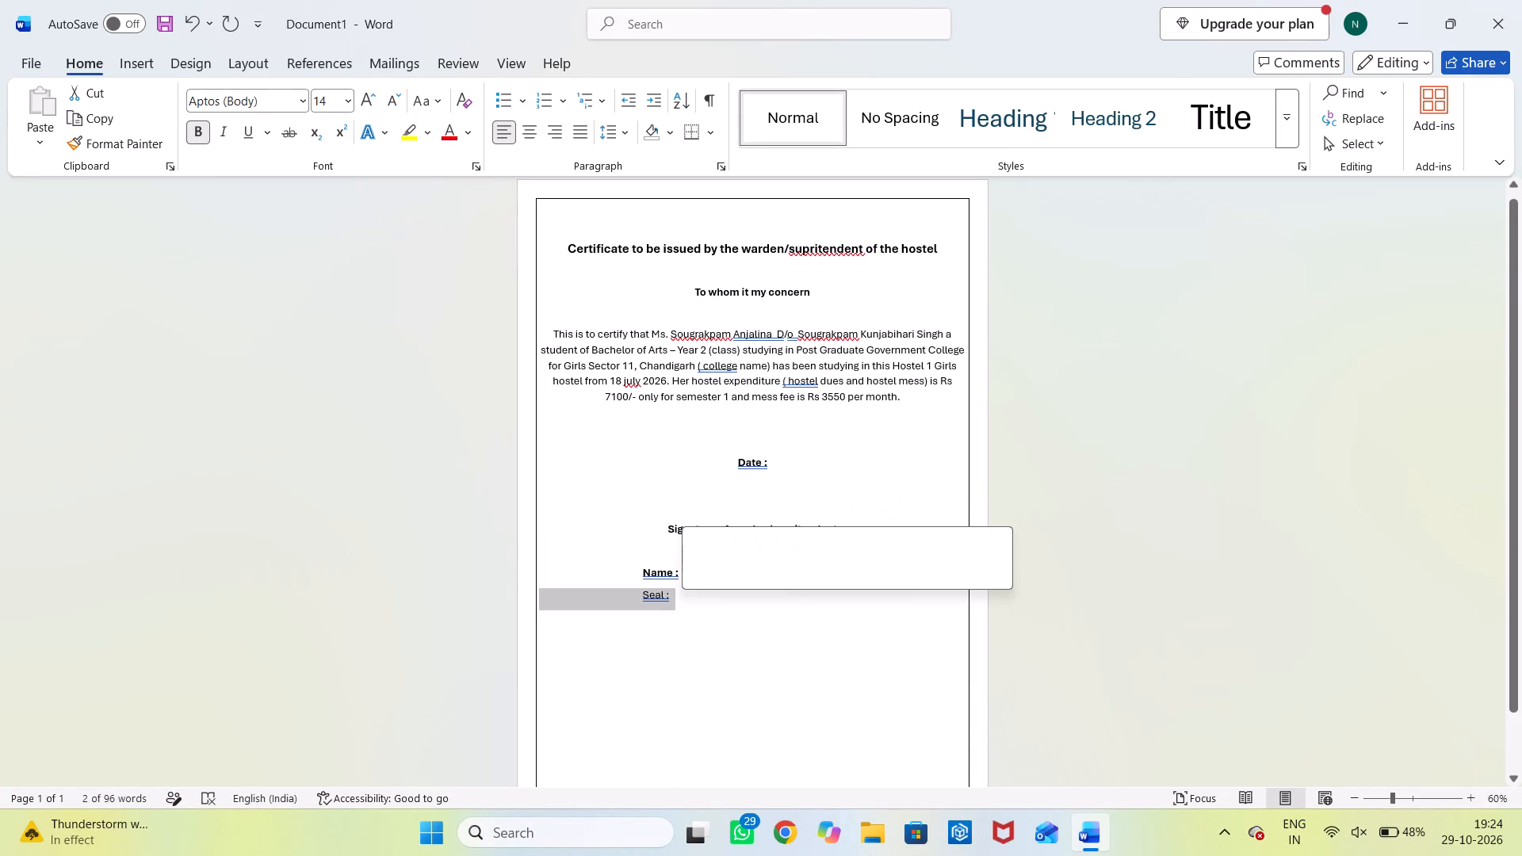
click(703, 572)
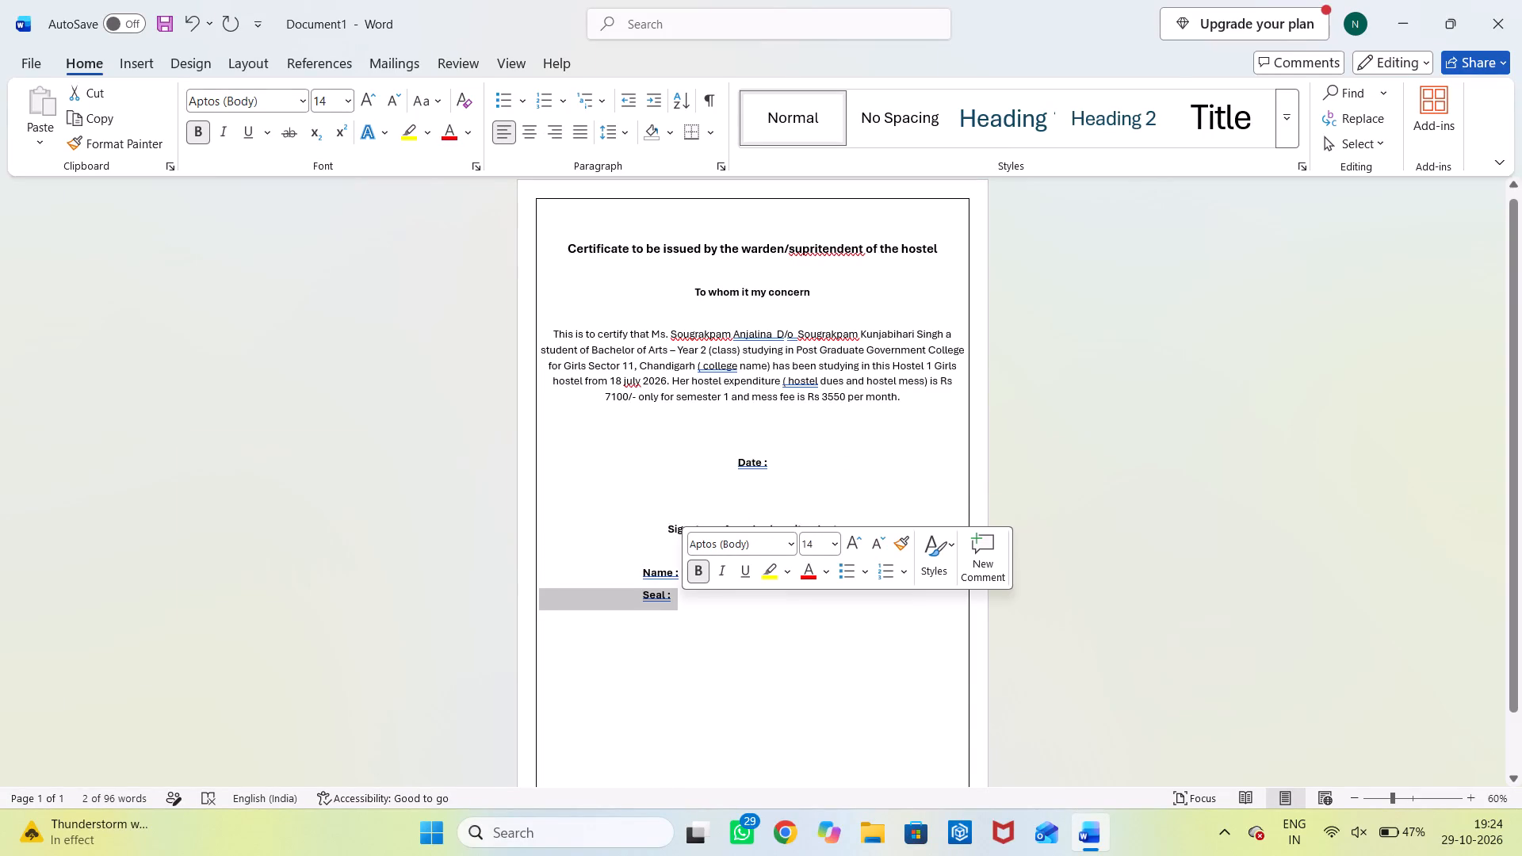
Left-align the certificate's body paragraph beginning "This is to certify that".
click(1160, 387)
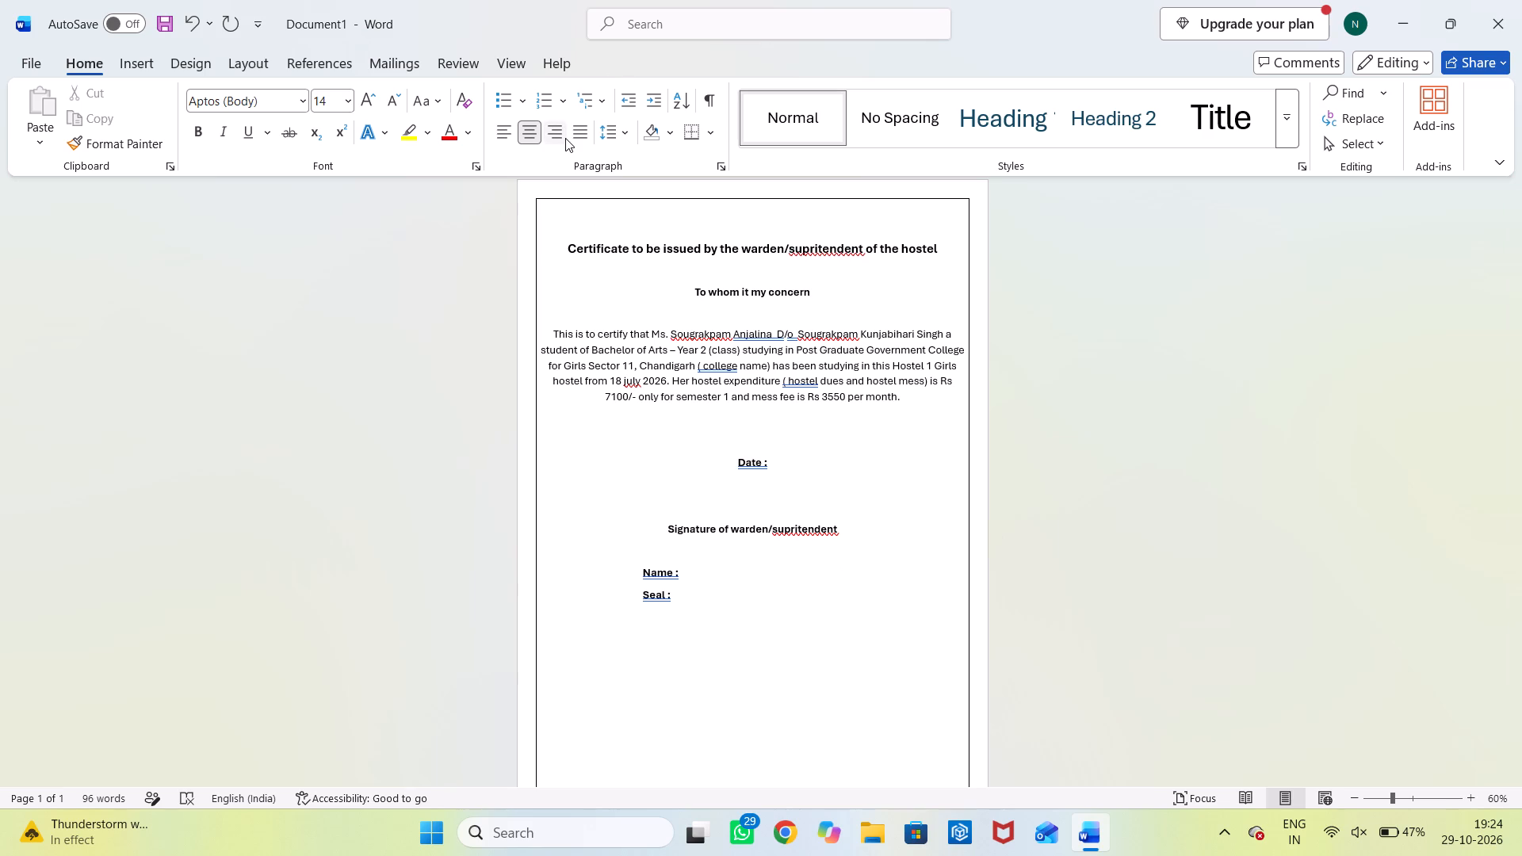
click(503, 138)
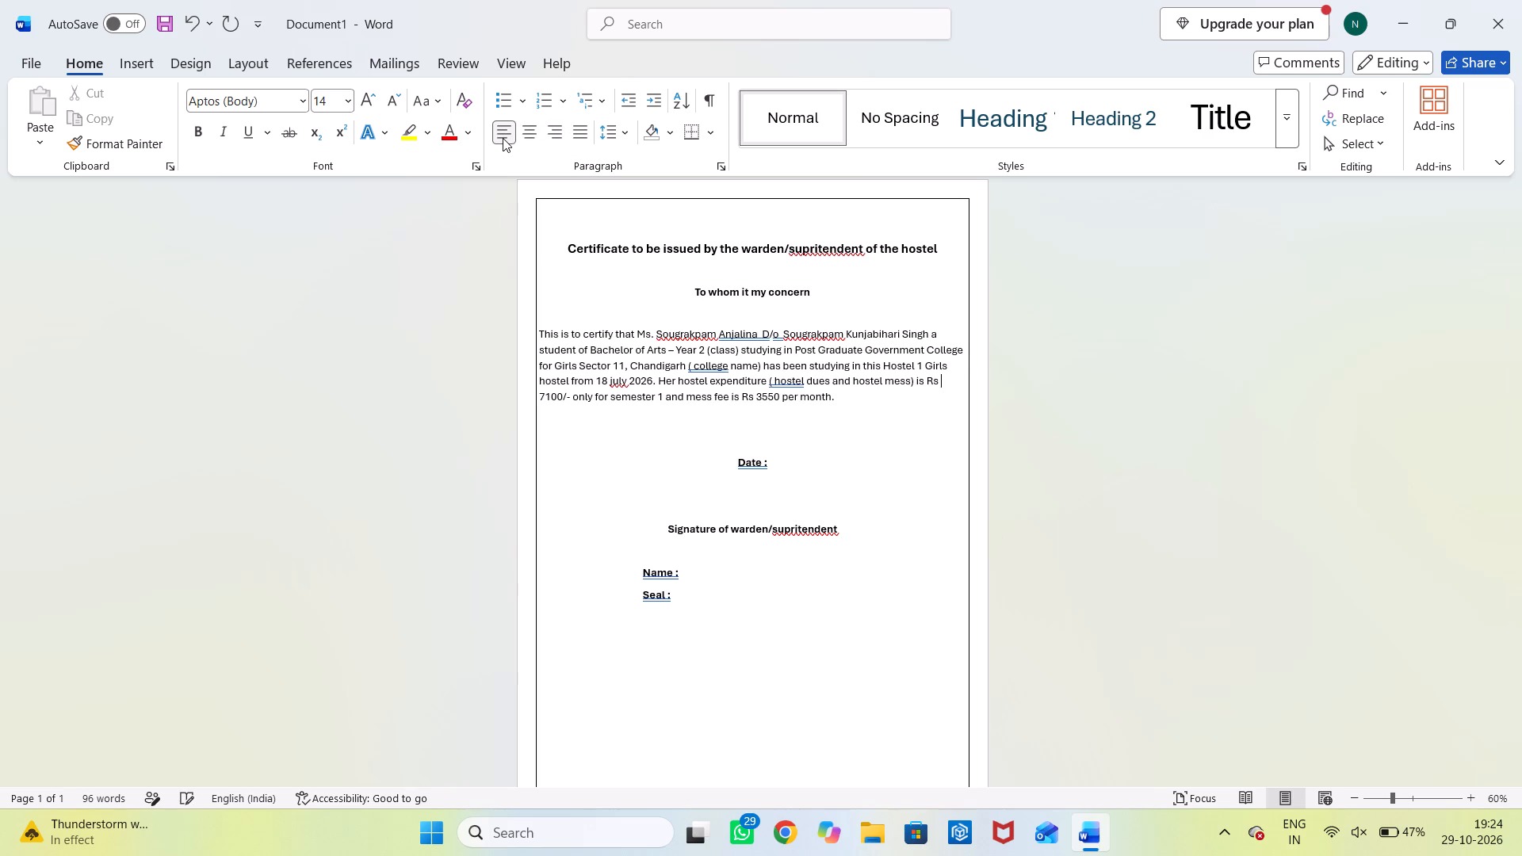
click(373, 393)
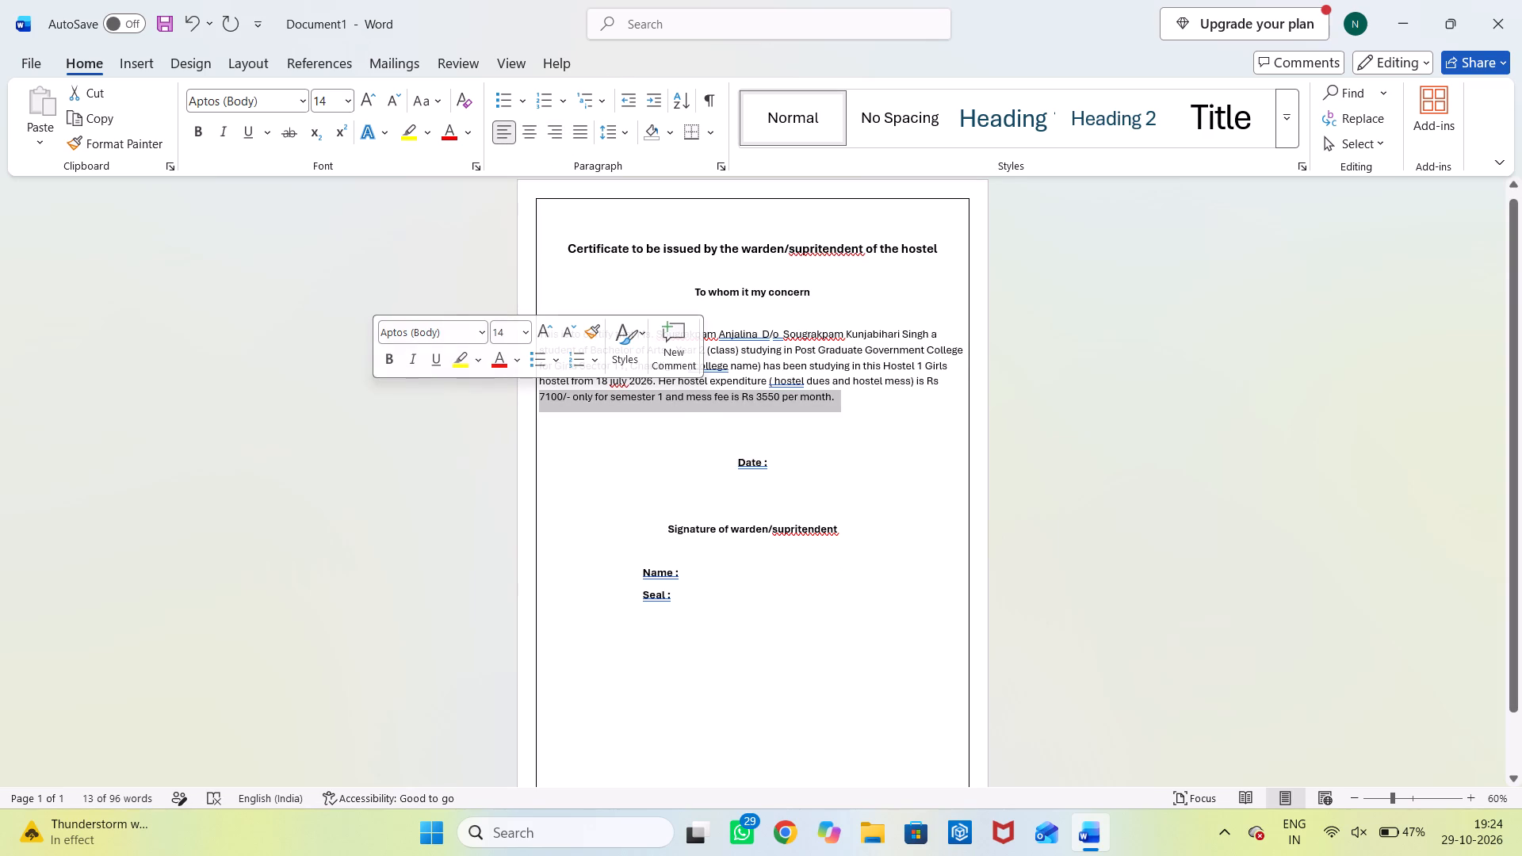
click(1411, 243)
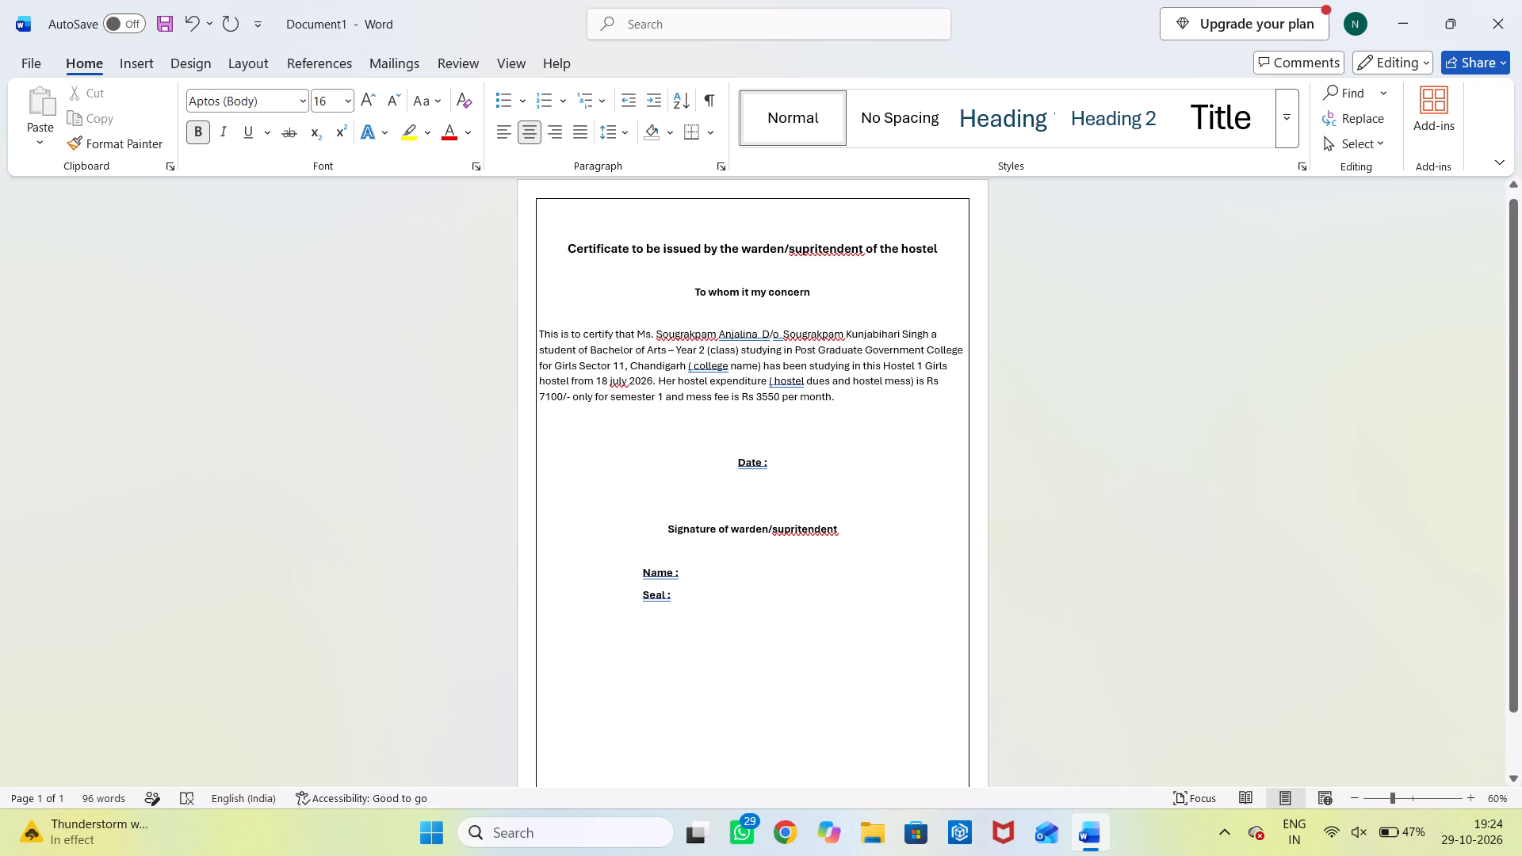
Review the layout of the whole certificate page, including its border.
ctrl+scroll(1411, 243, down, 4)
ctrl+scroll(1411, 243, up, 4)
ctrl+scroll(812, 331, down, 1)
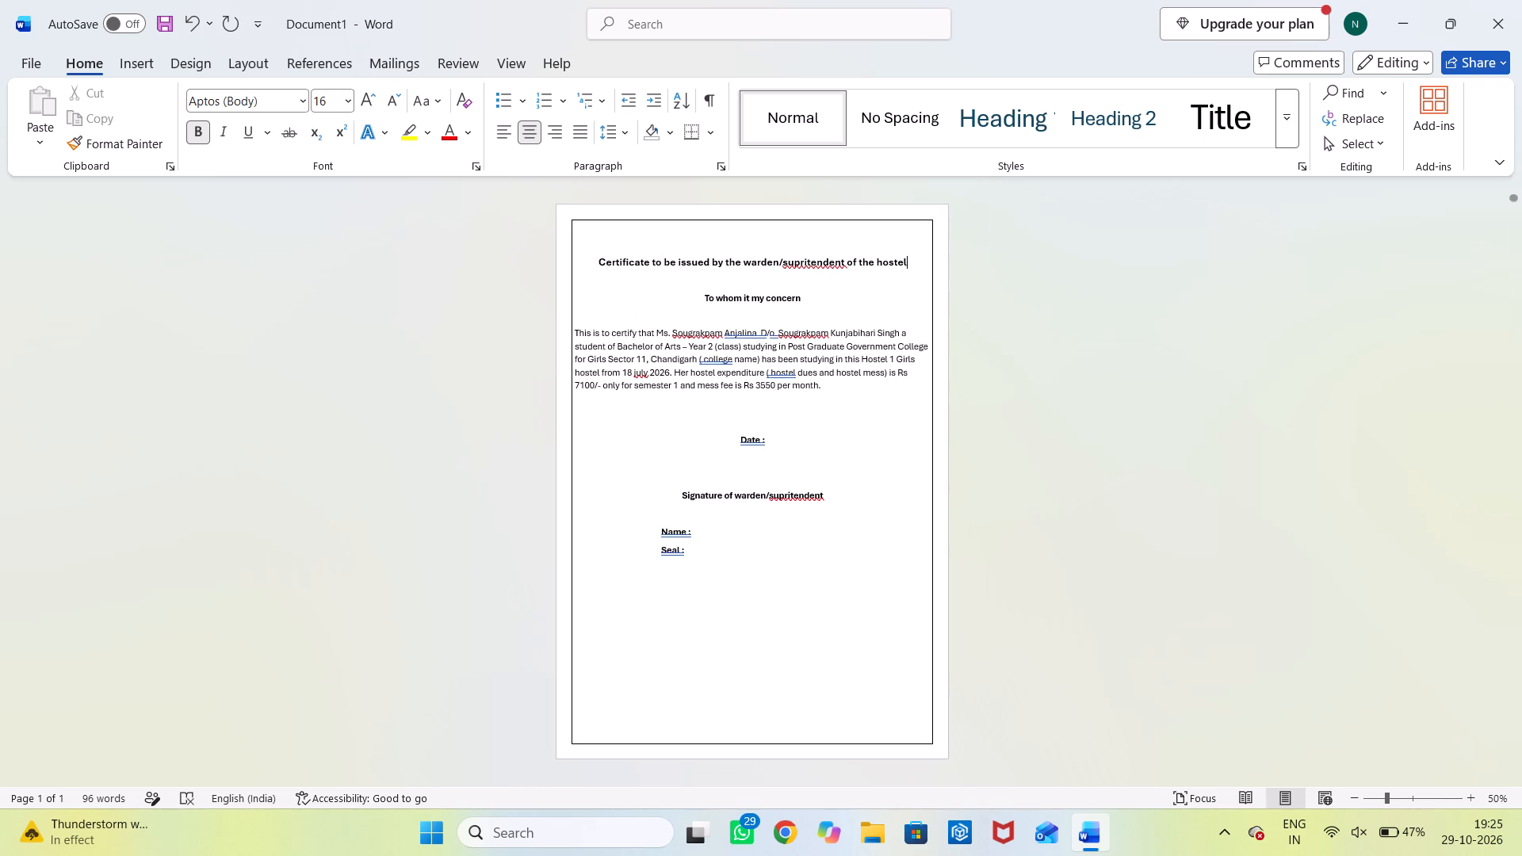
ctrl+scroll(812, 331, up, 2)
ctrl+scroll(812, 331, down, 2)
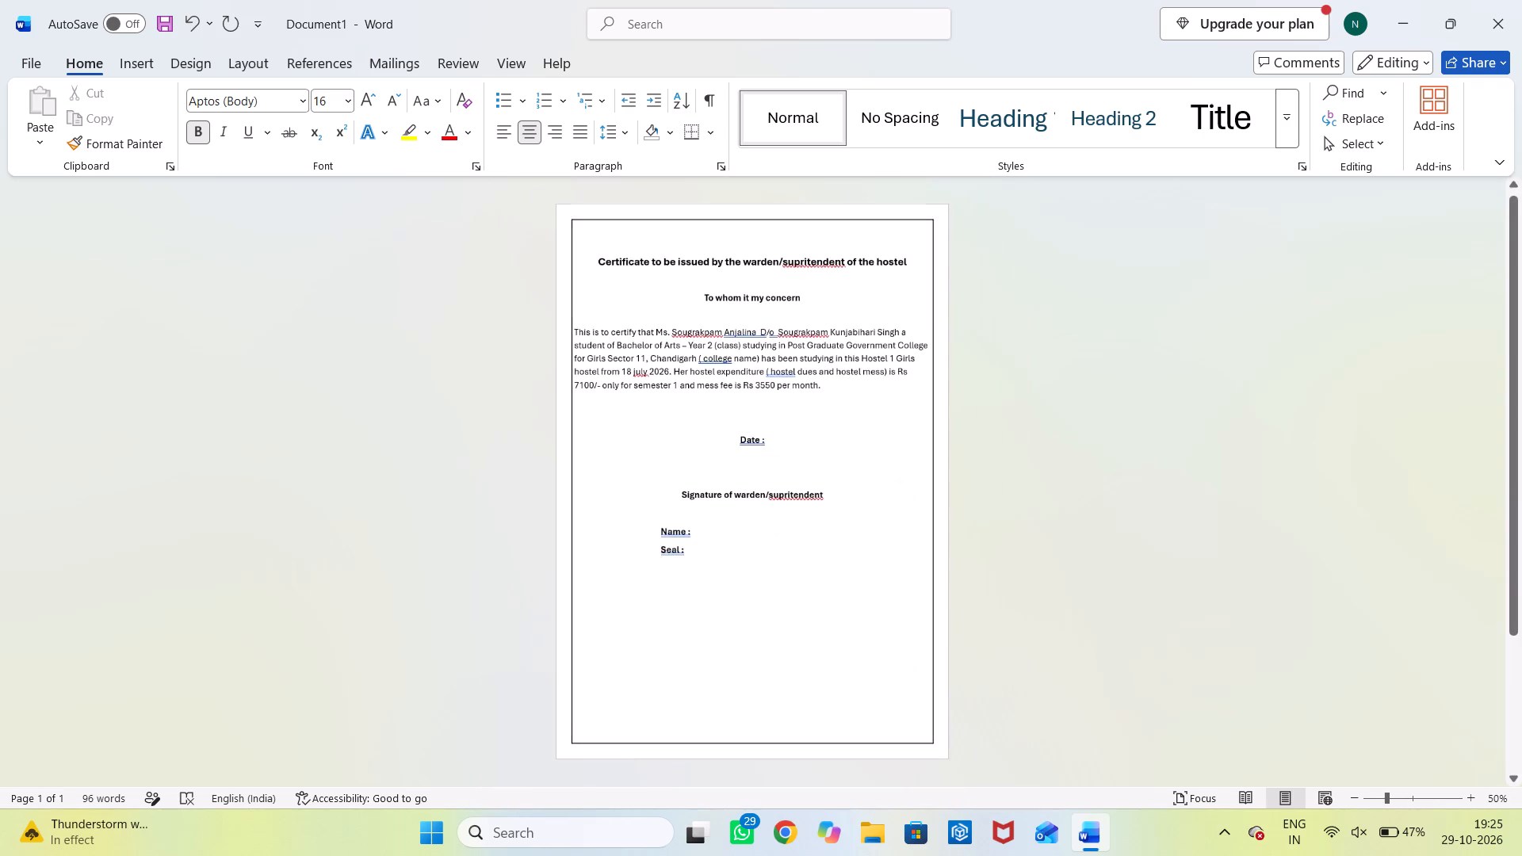
ctrl+scroll(812, 331, up, 1)
ctrl+scroll(812, 331, down, 1)
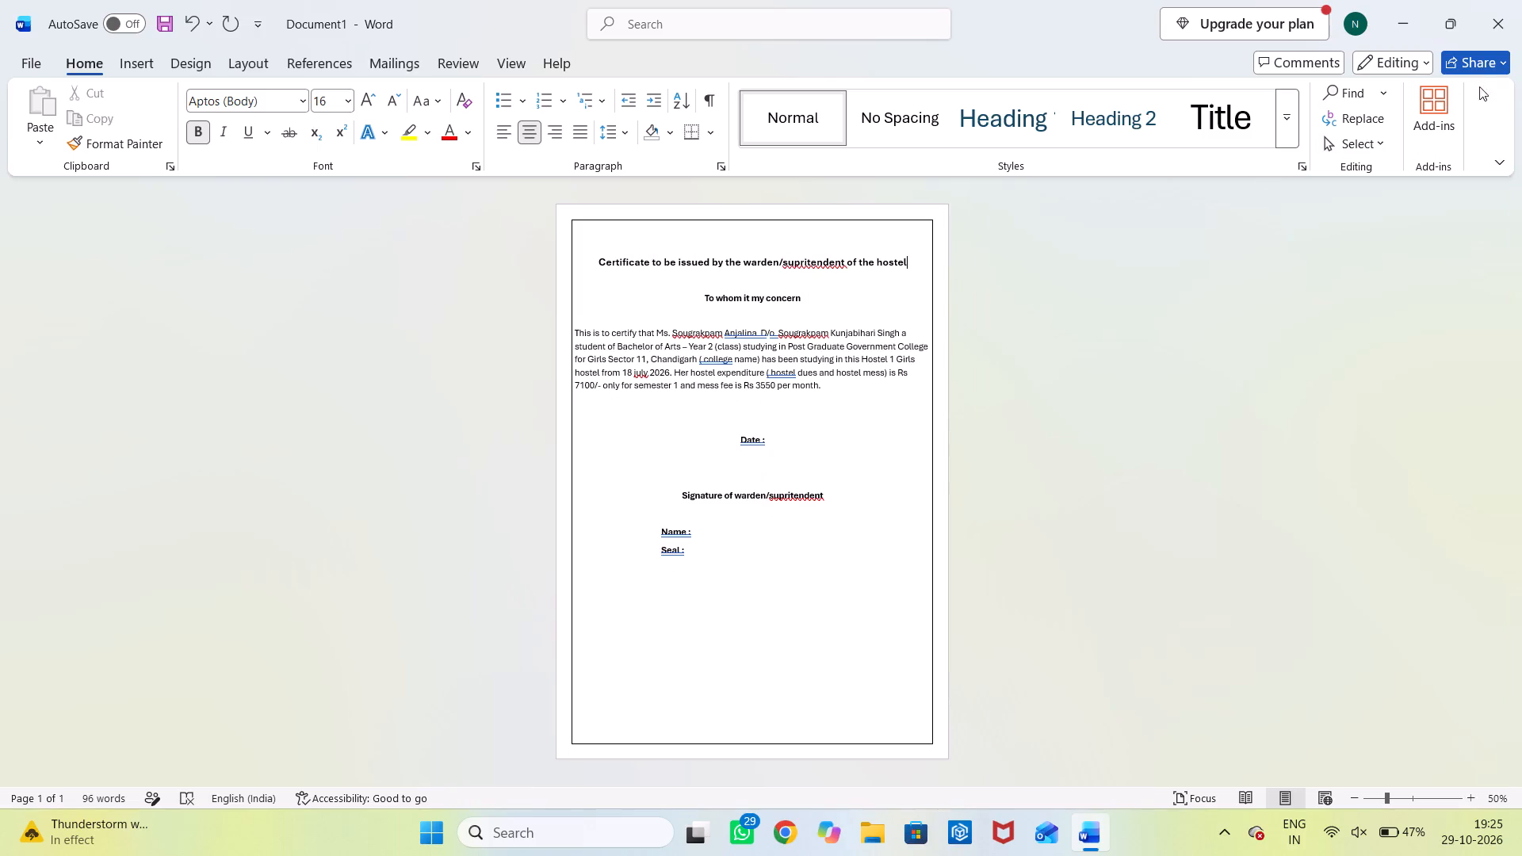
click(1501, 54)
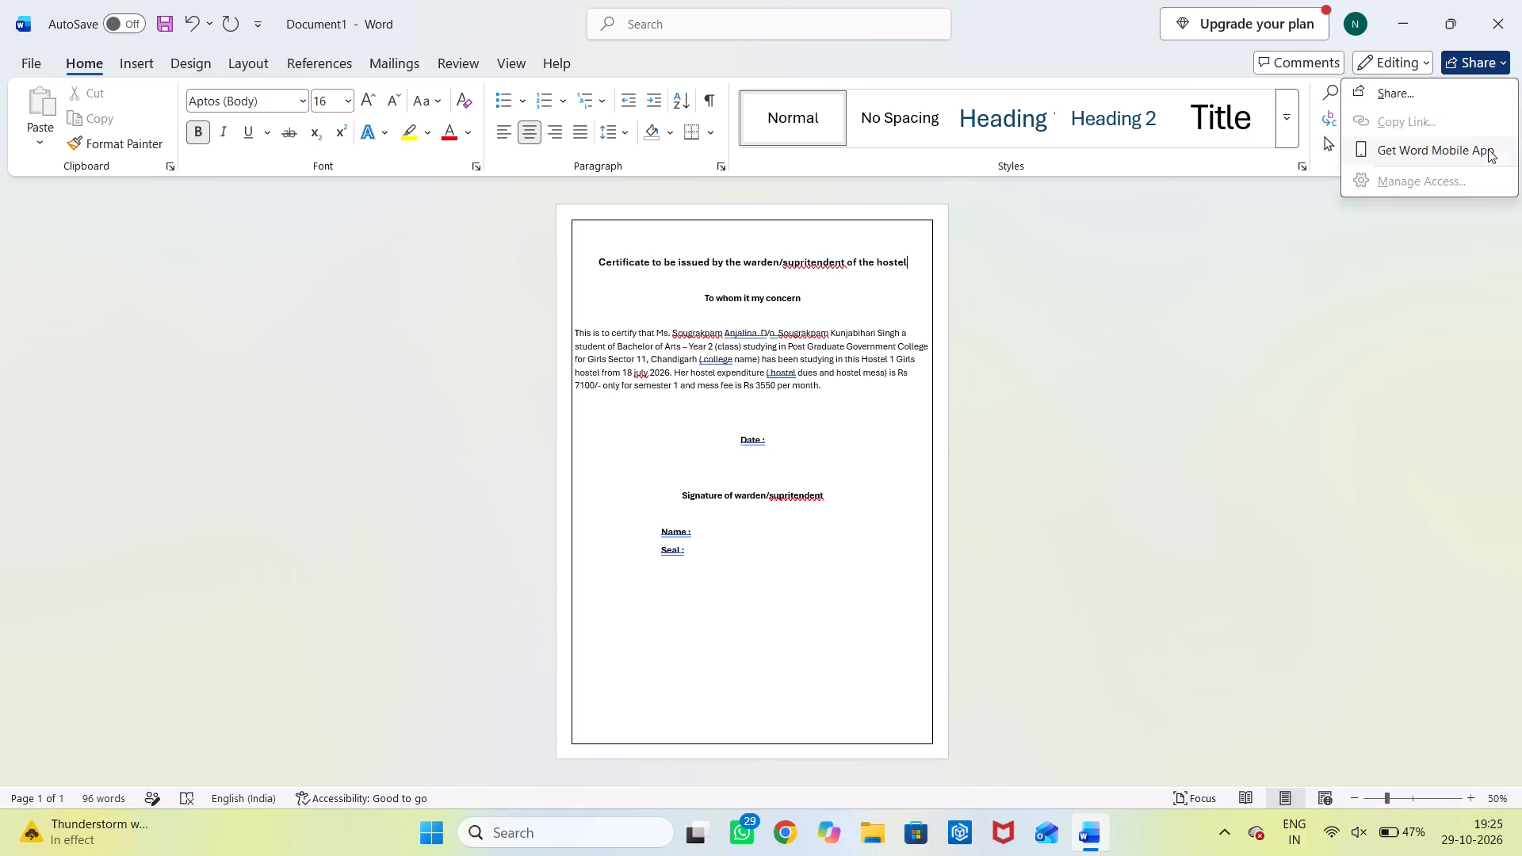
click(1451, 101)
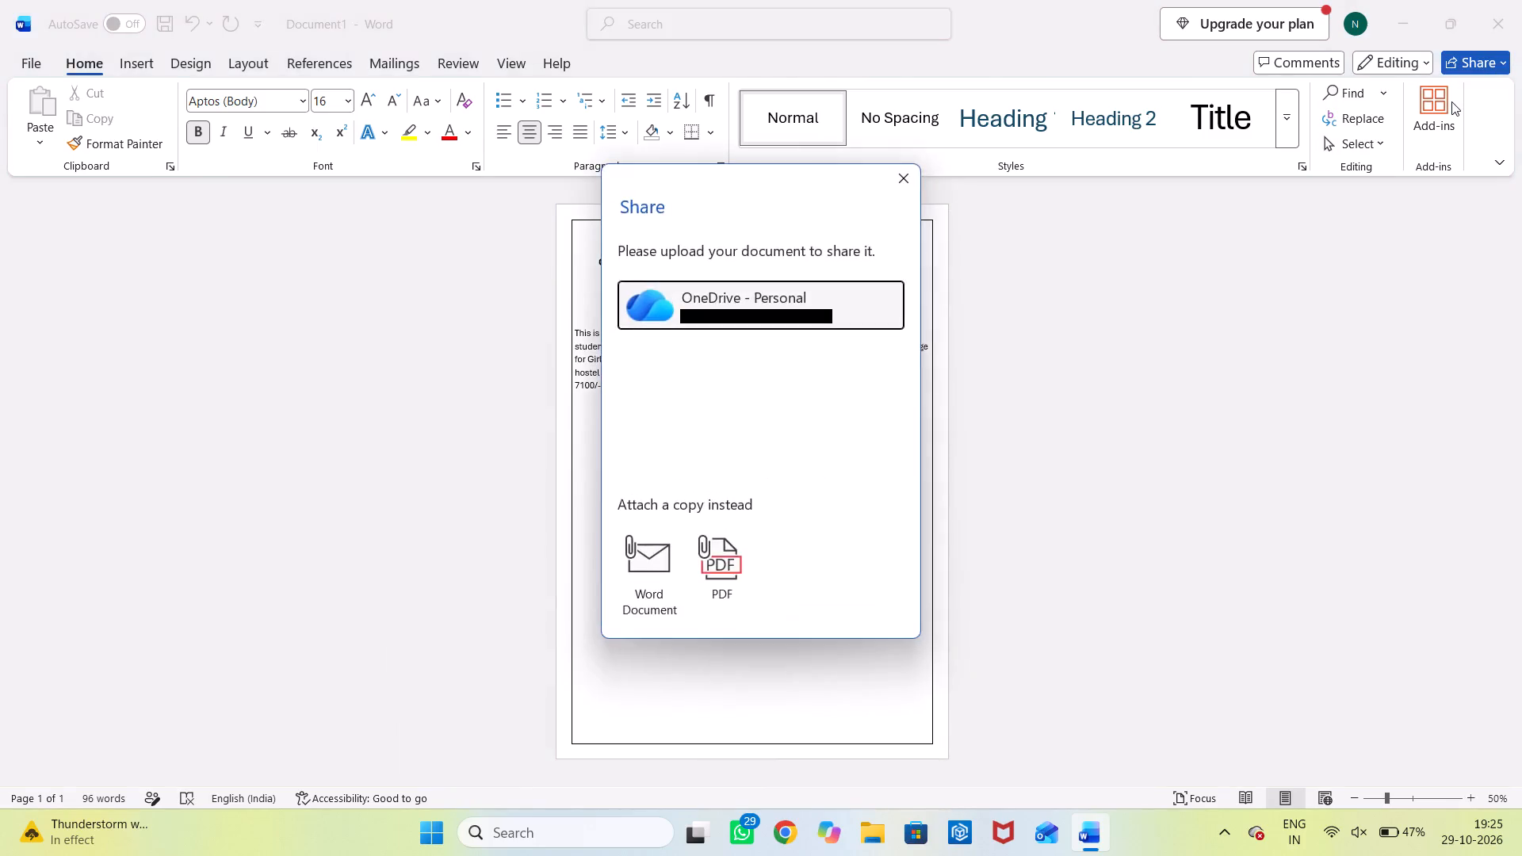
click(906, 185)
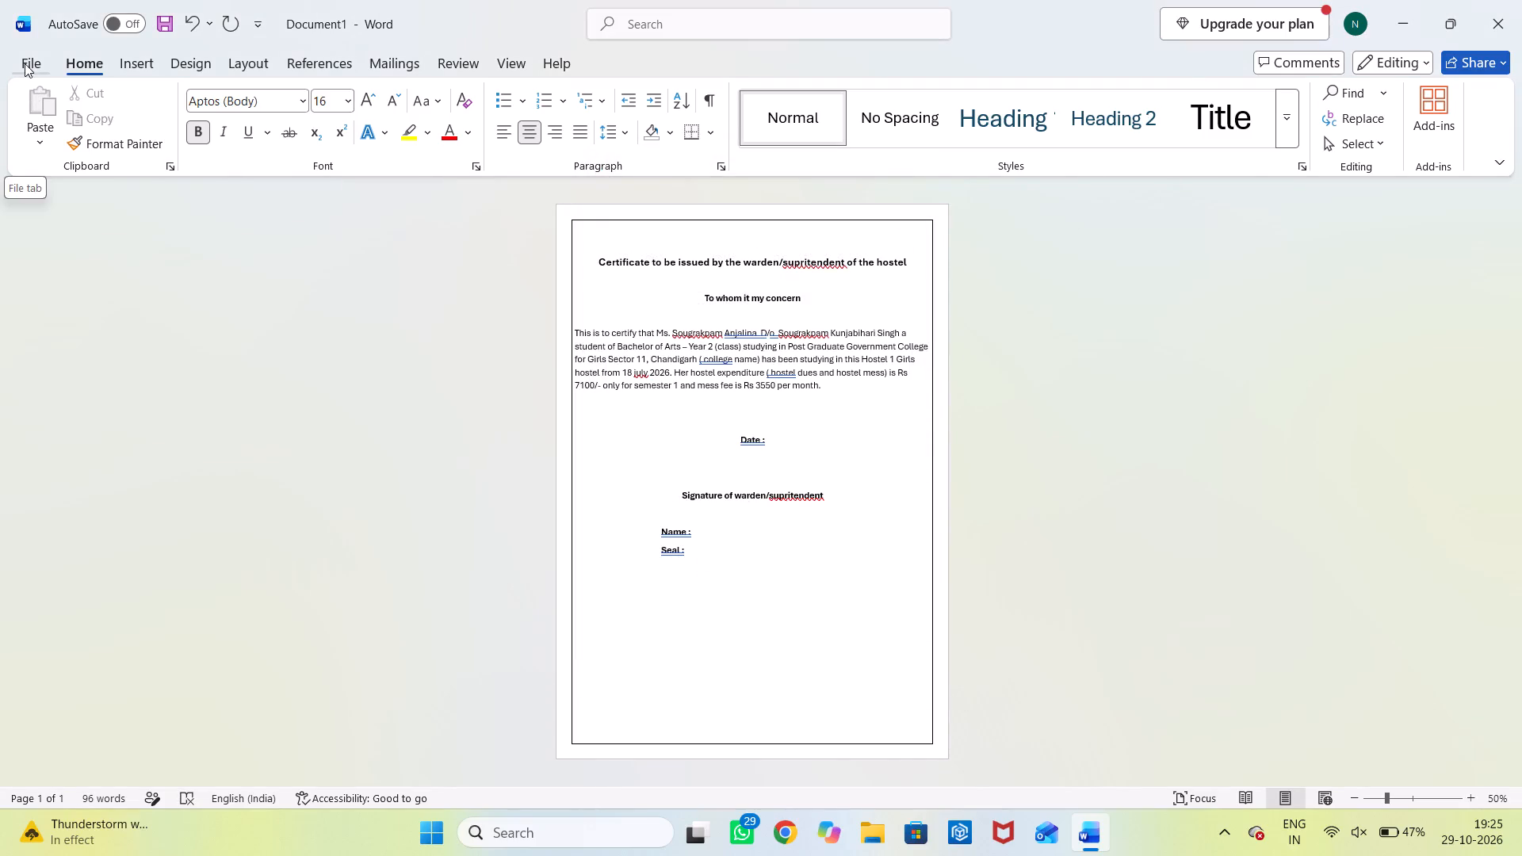
Save the certificate as "hst certif." in .docx format to the OneDrive Personal Documents folder.
click(171, 19)
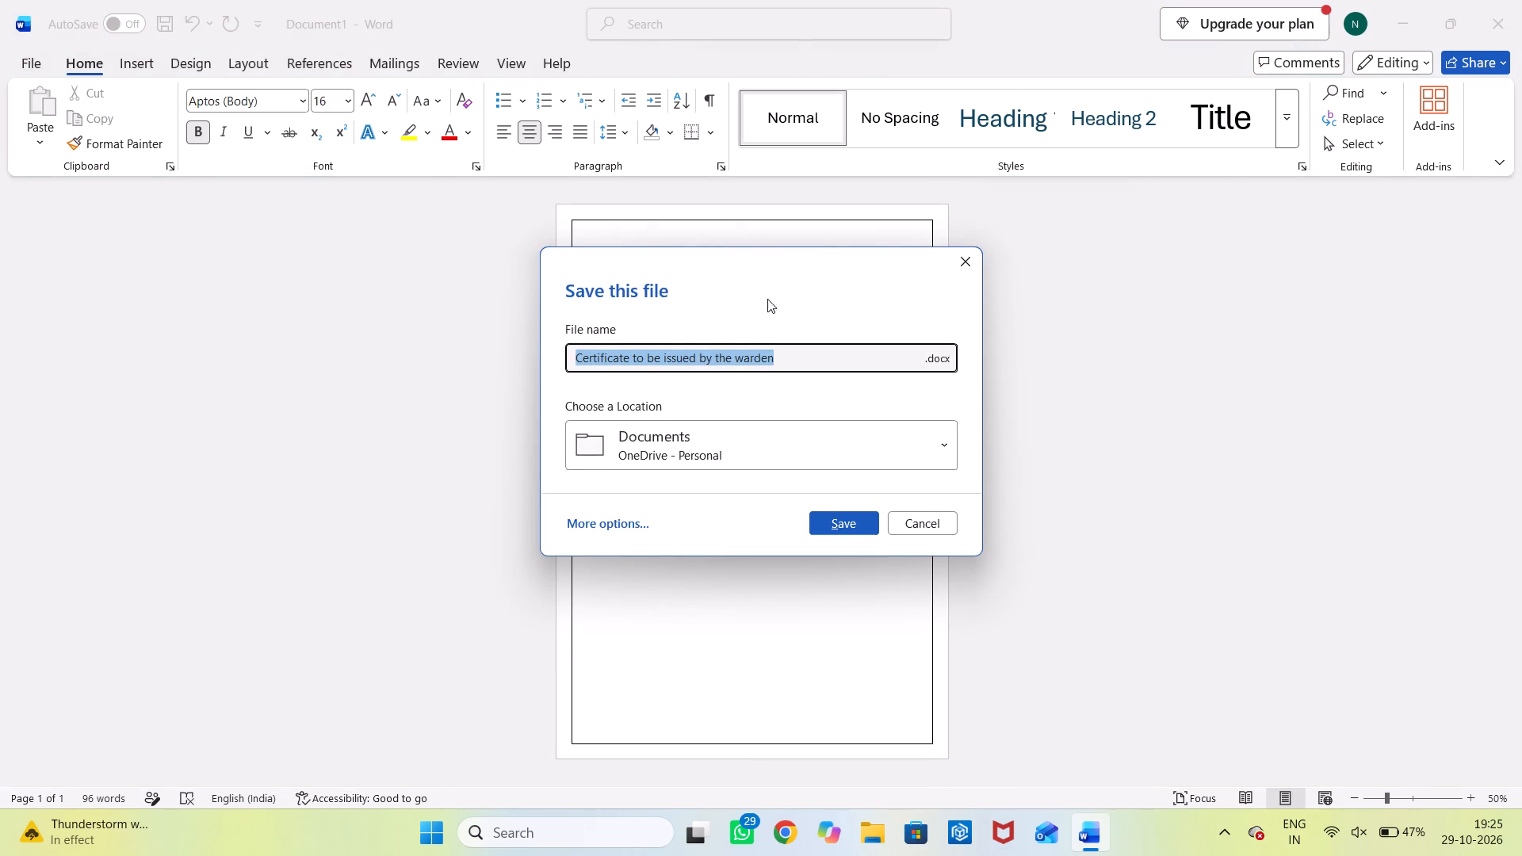
click(788, 359)
key(BackSpace)
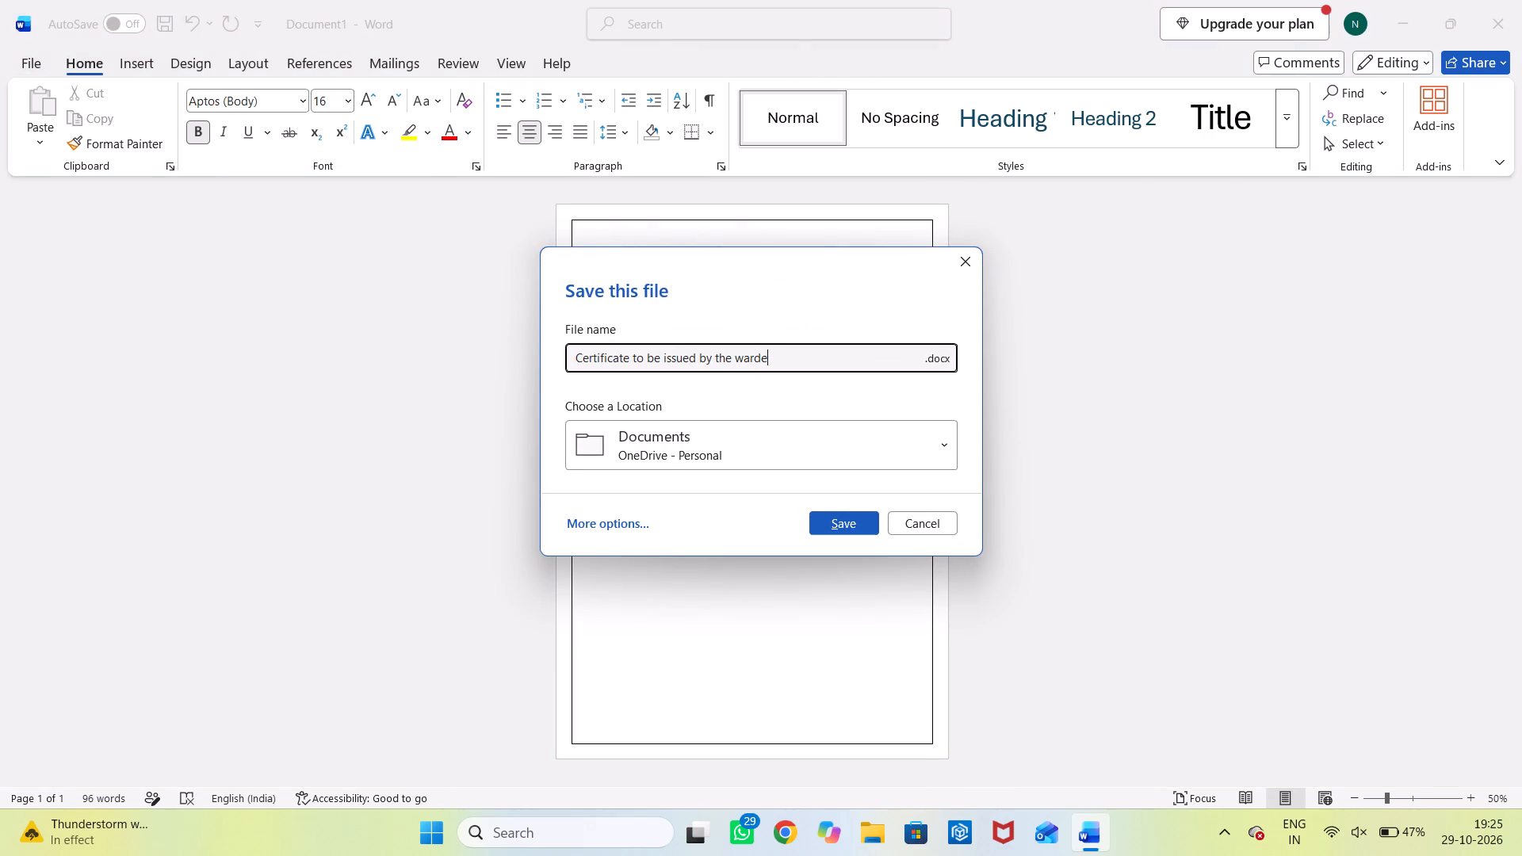
key(BackSpace)
key(BackSpace)
key(BackSpace)
key(BackSpace)
key(BackSpace)
key(BackSpace)
key(BackSpace)
key(BackSpace)
key(BackSpace)
key(BackSpace)
key(BackSpace)
key(BackSpace)
key(BackSpace)
key(BackSpace)
key(BackSpace)
key(BackSpace)
key(BackSpace)
key(BackSpace)
key(BackSpace)
key(BackSpace)
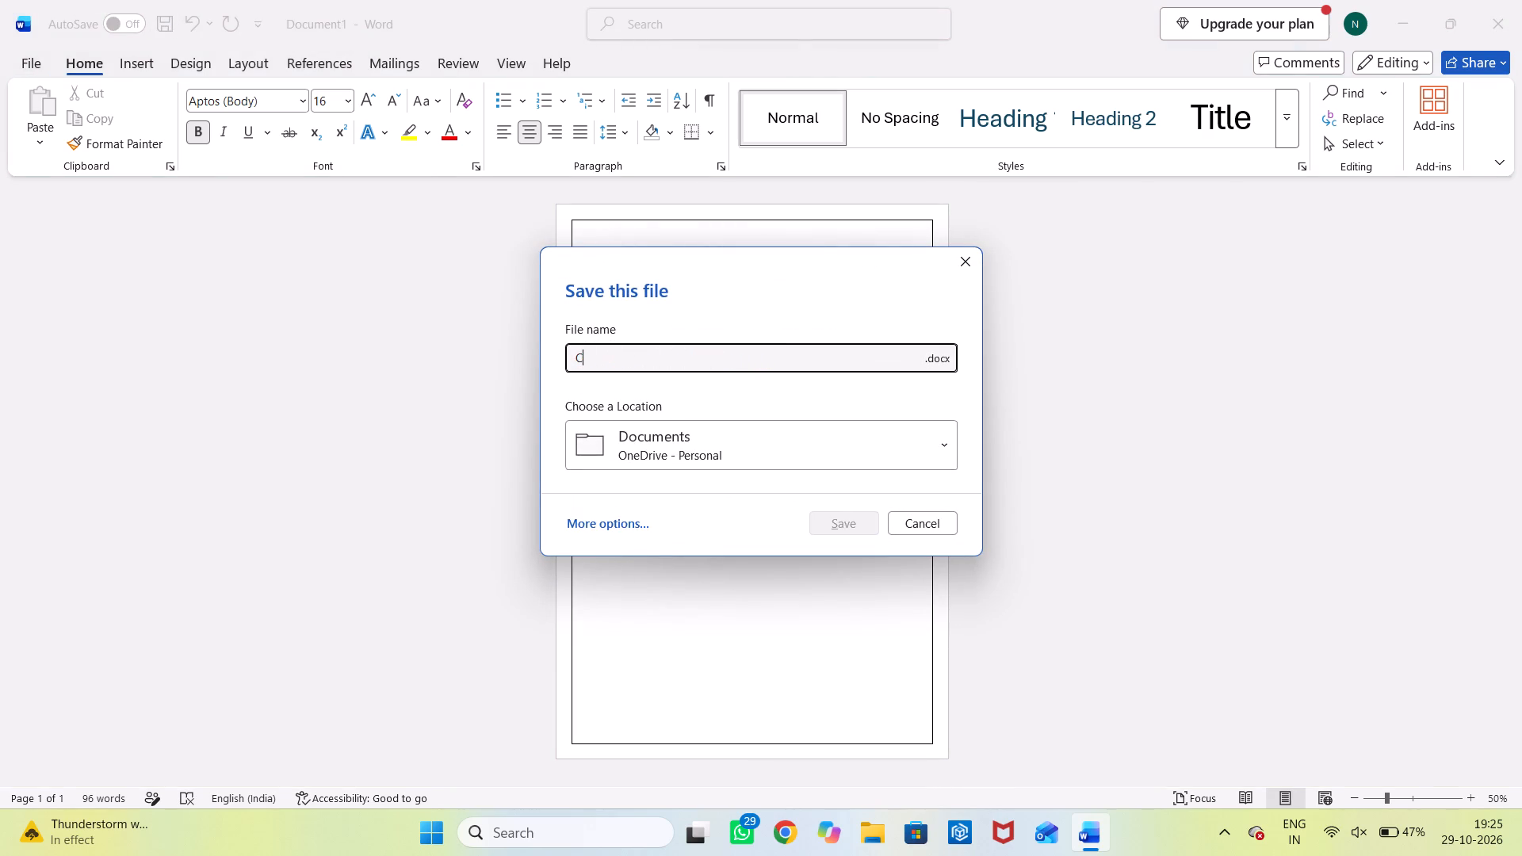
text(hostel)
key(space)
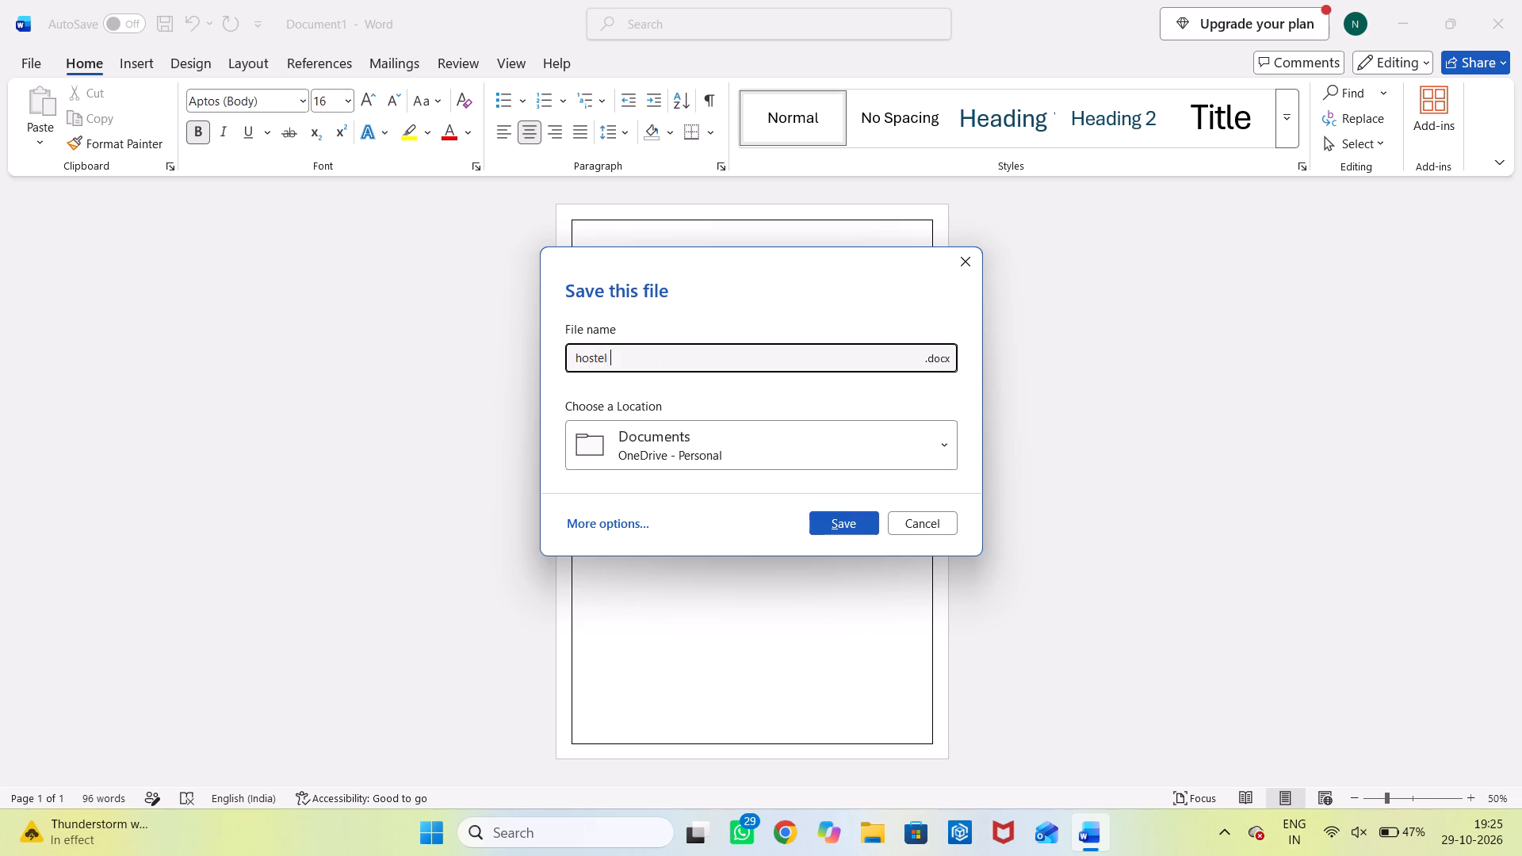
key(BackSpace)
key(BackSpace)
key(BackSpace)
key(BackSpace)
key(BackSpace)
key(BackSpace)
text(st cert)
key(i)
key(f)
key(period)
click(836, 516)
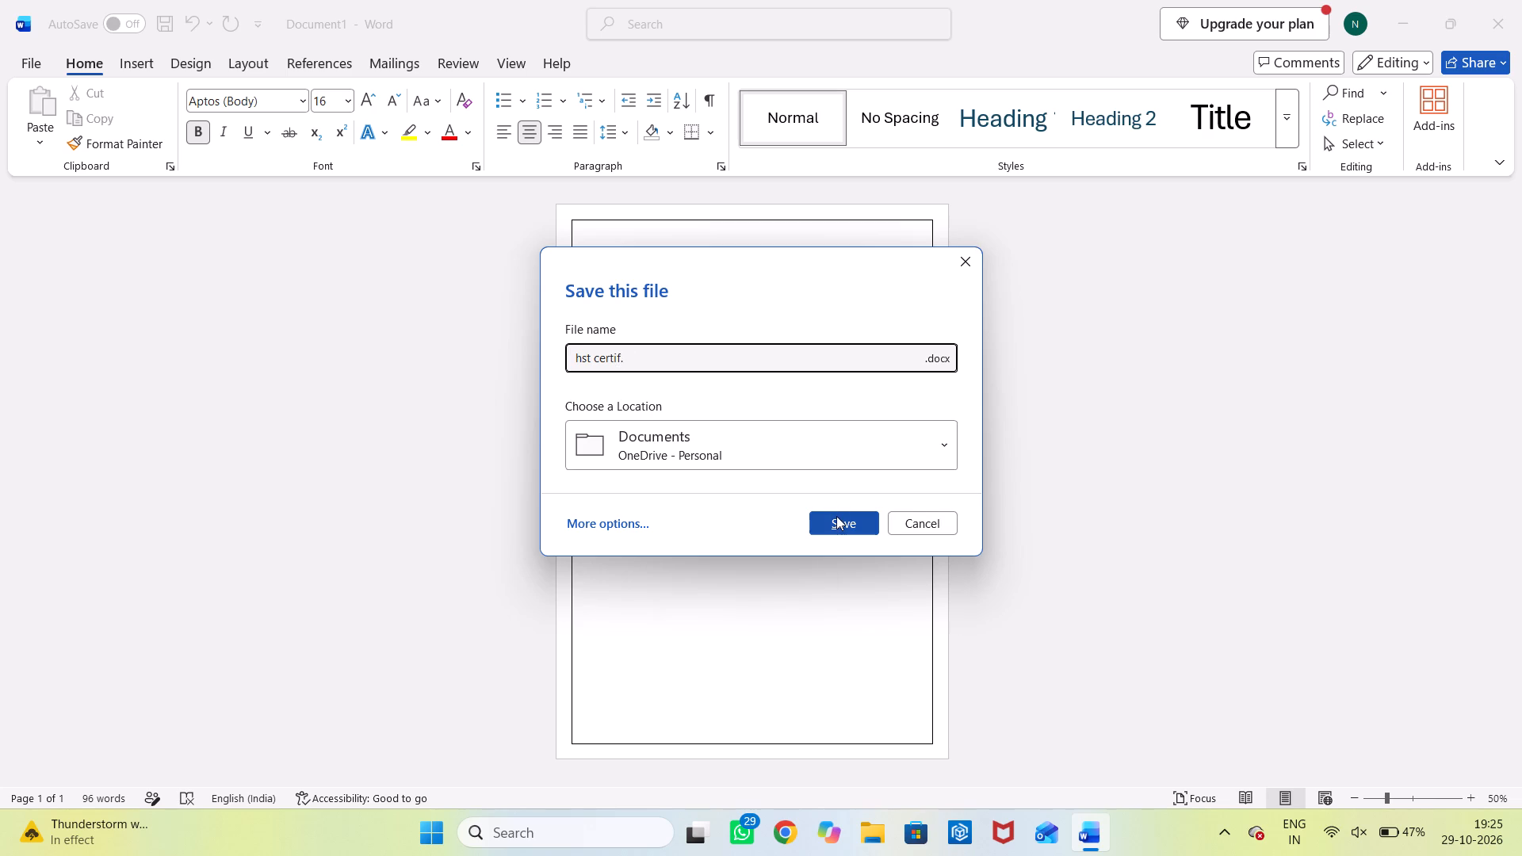
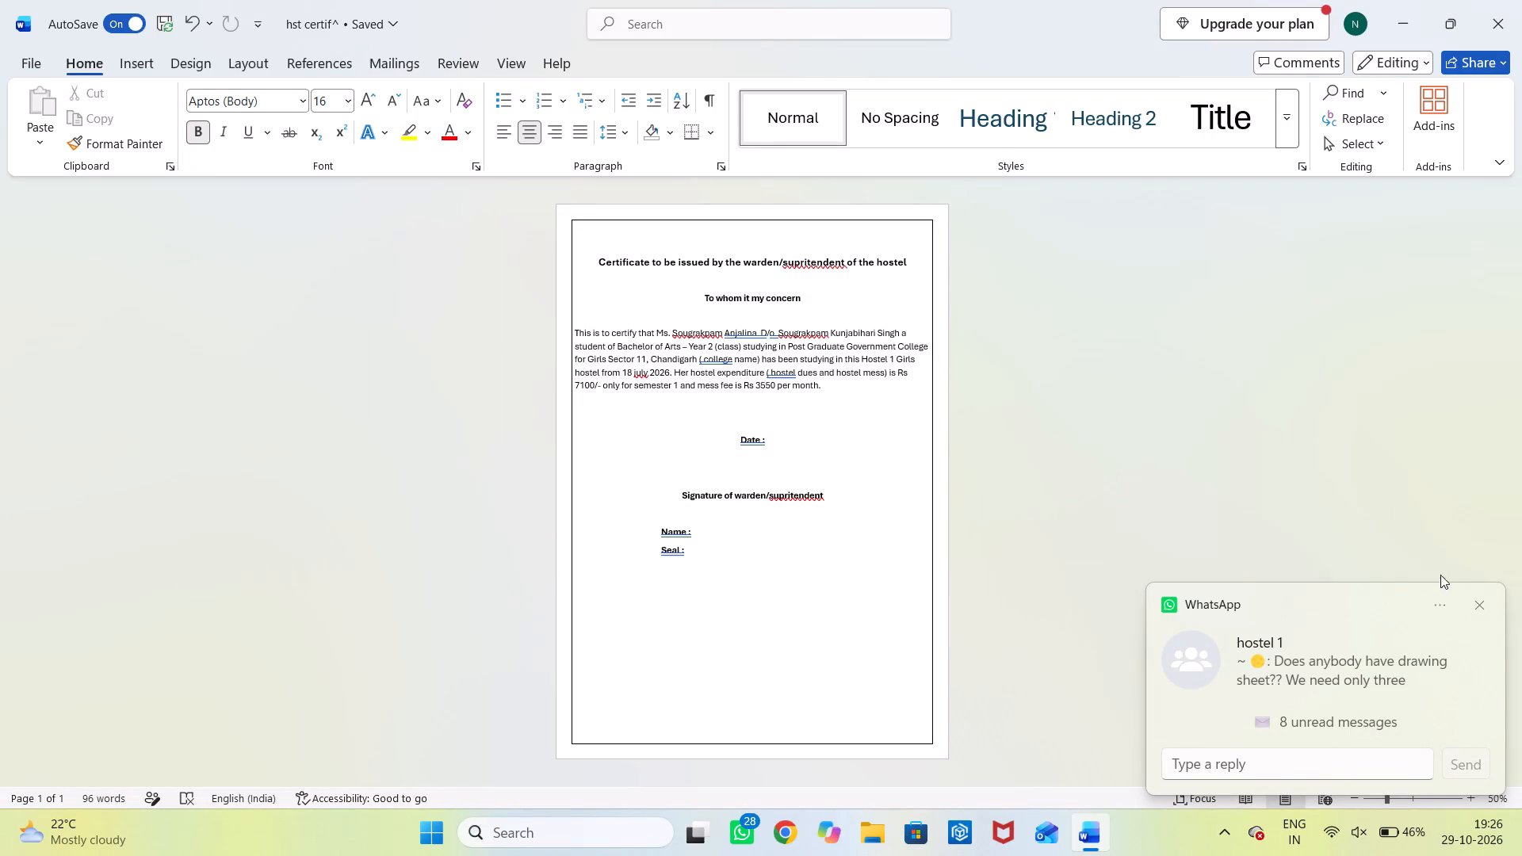
Dismiss the chat notification and locate the saved "hst certif" document among the recent files, opening its file options.
click(1485, 597)
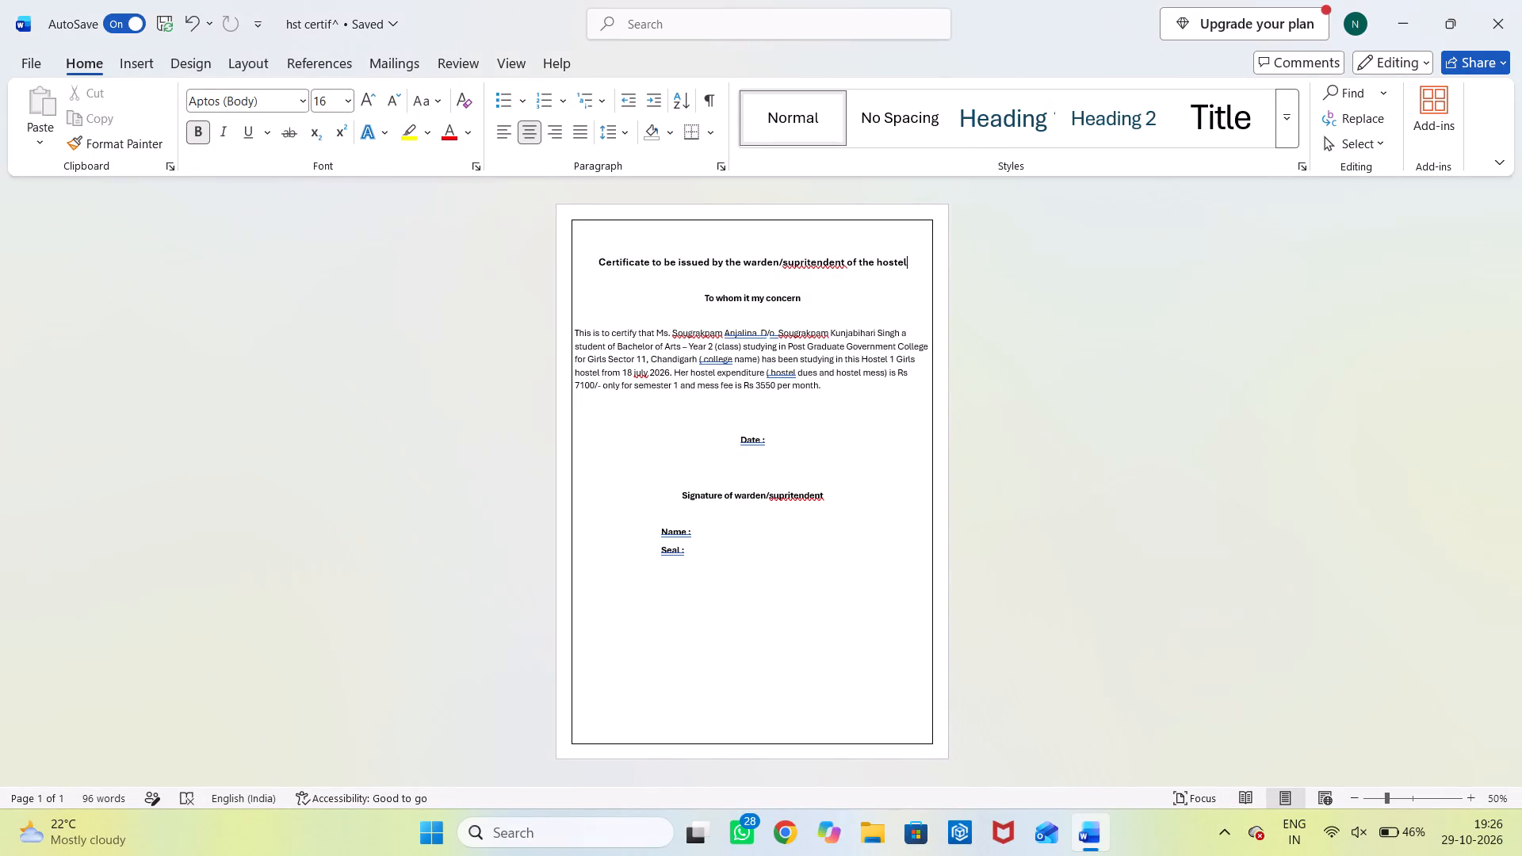
click(24, 50)
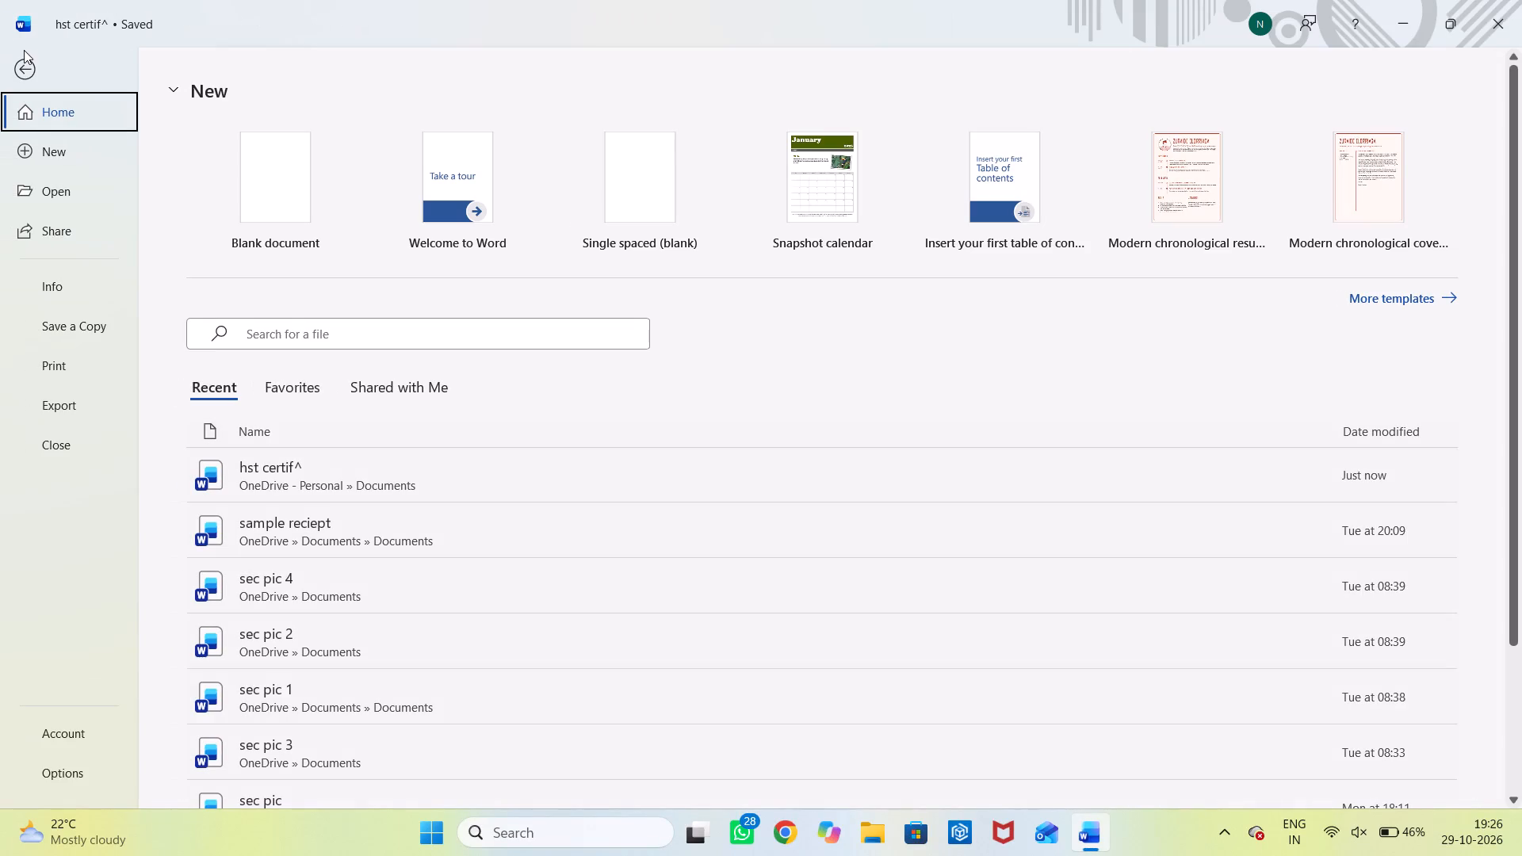
click(247, 468)
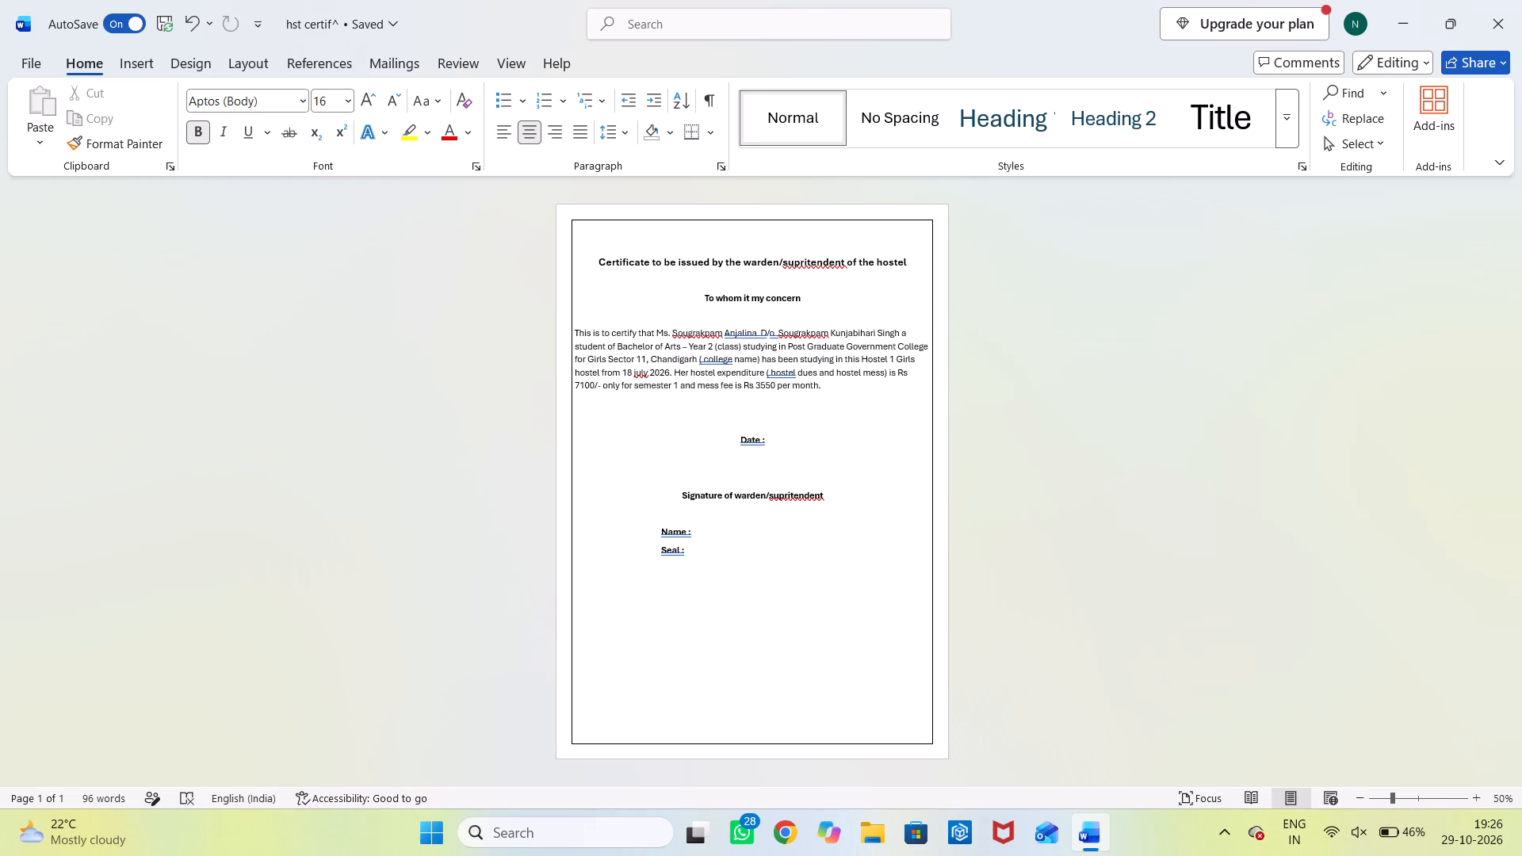
click(29, 67)
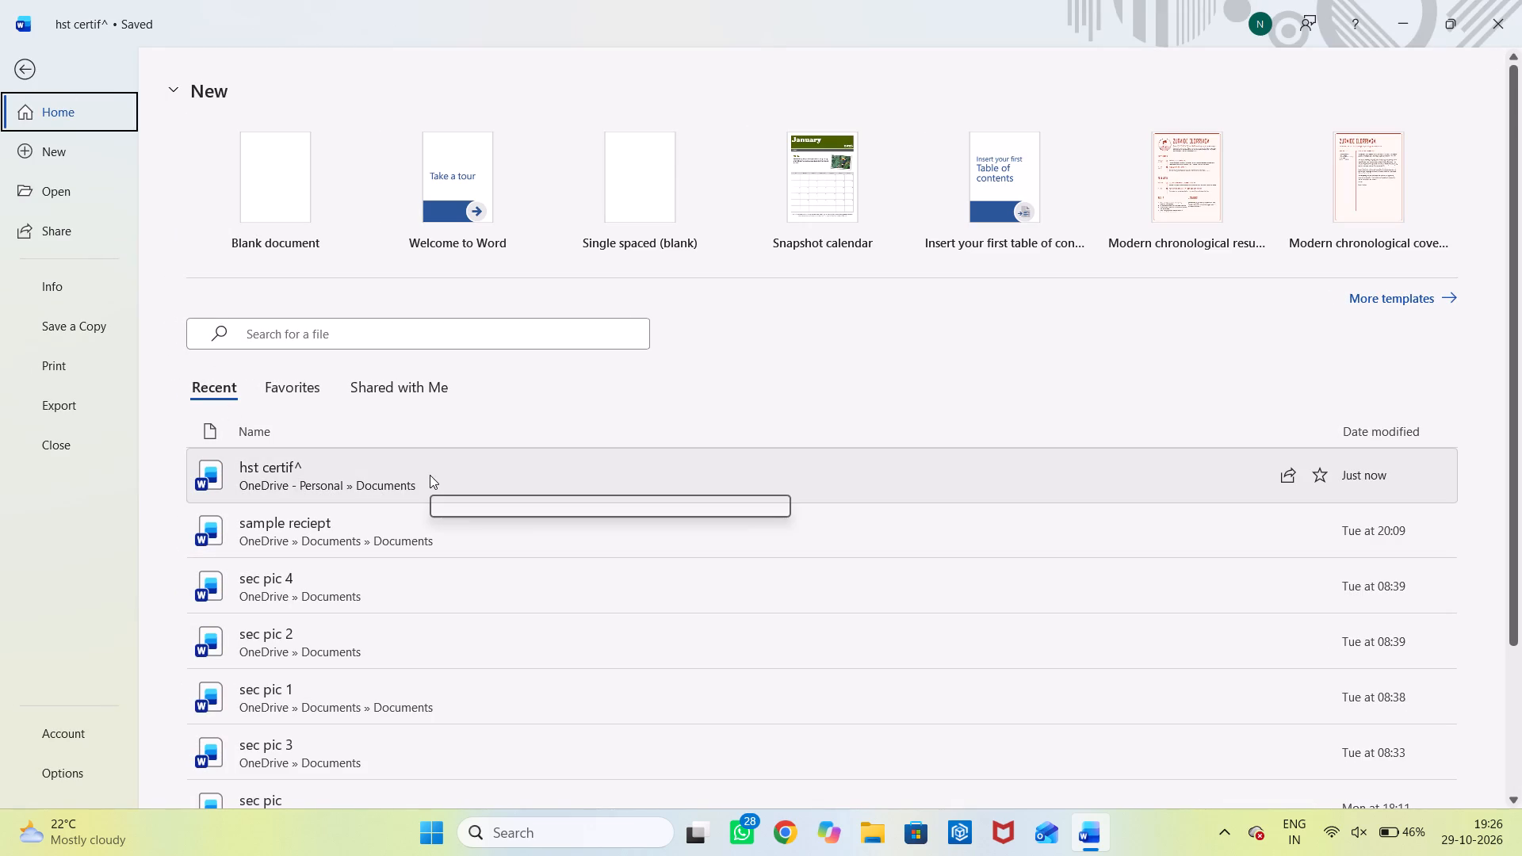
right_click(430, 475)
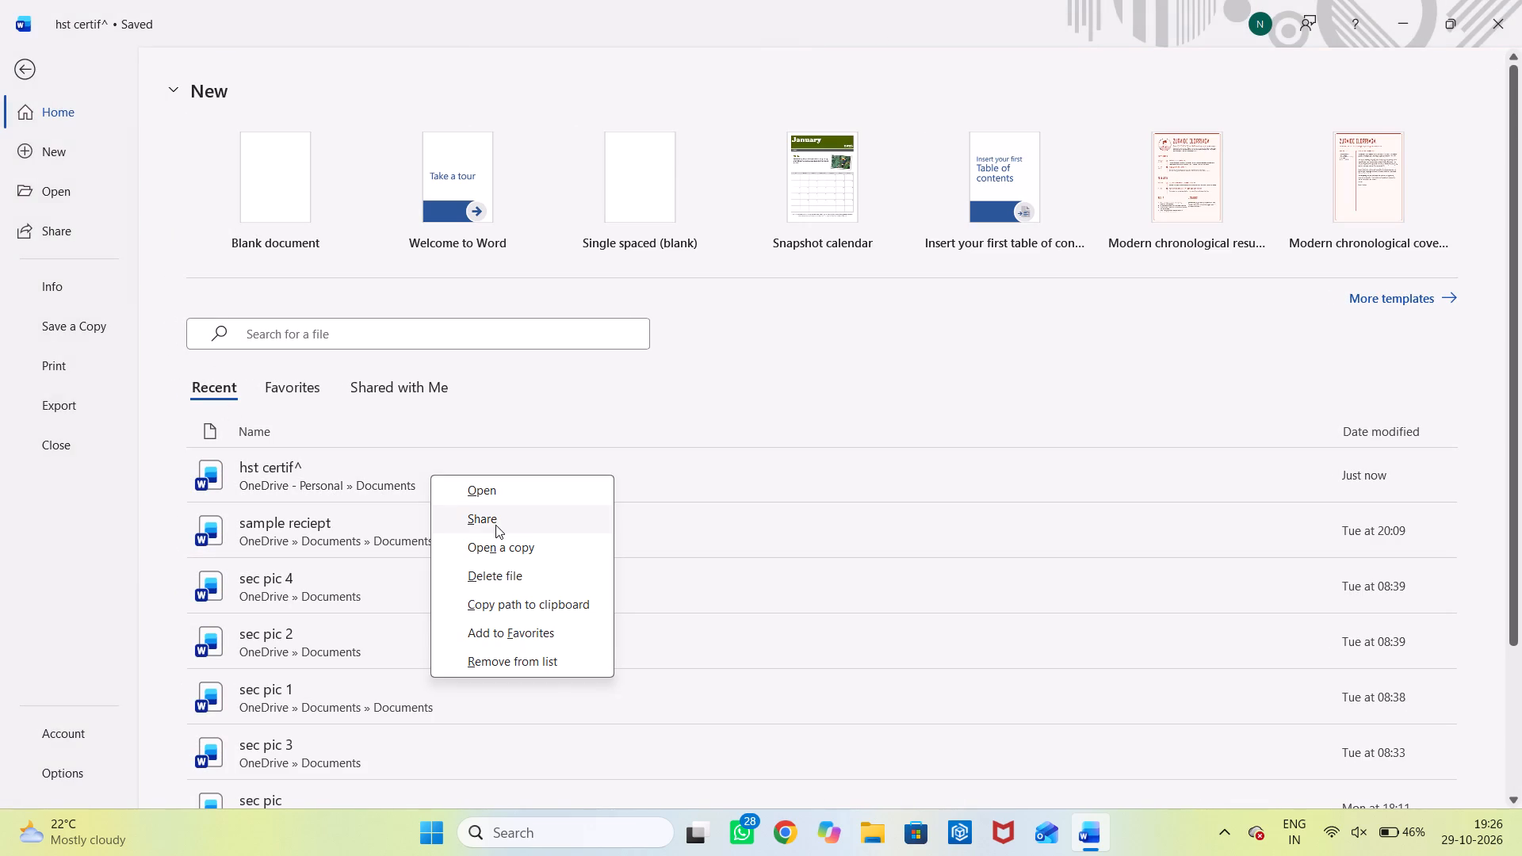
Start sharing the saved "hst certif" document from the recent files.
click(495, 522)
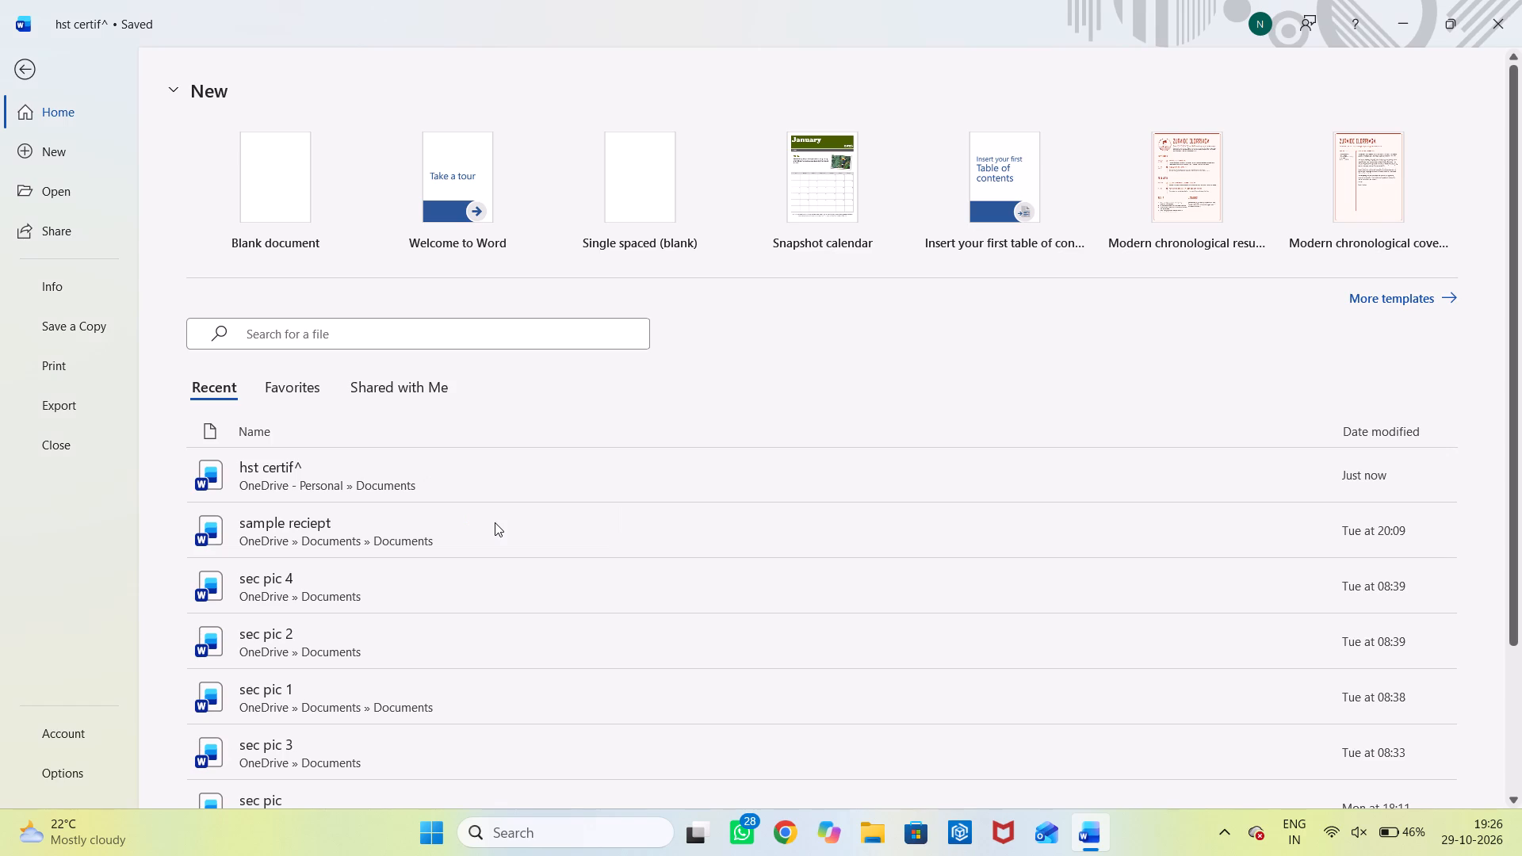
right_click(438, 481)
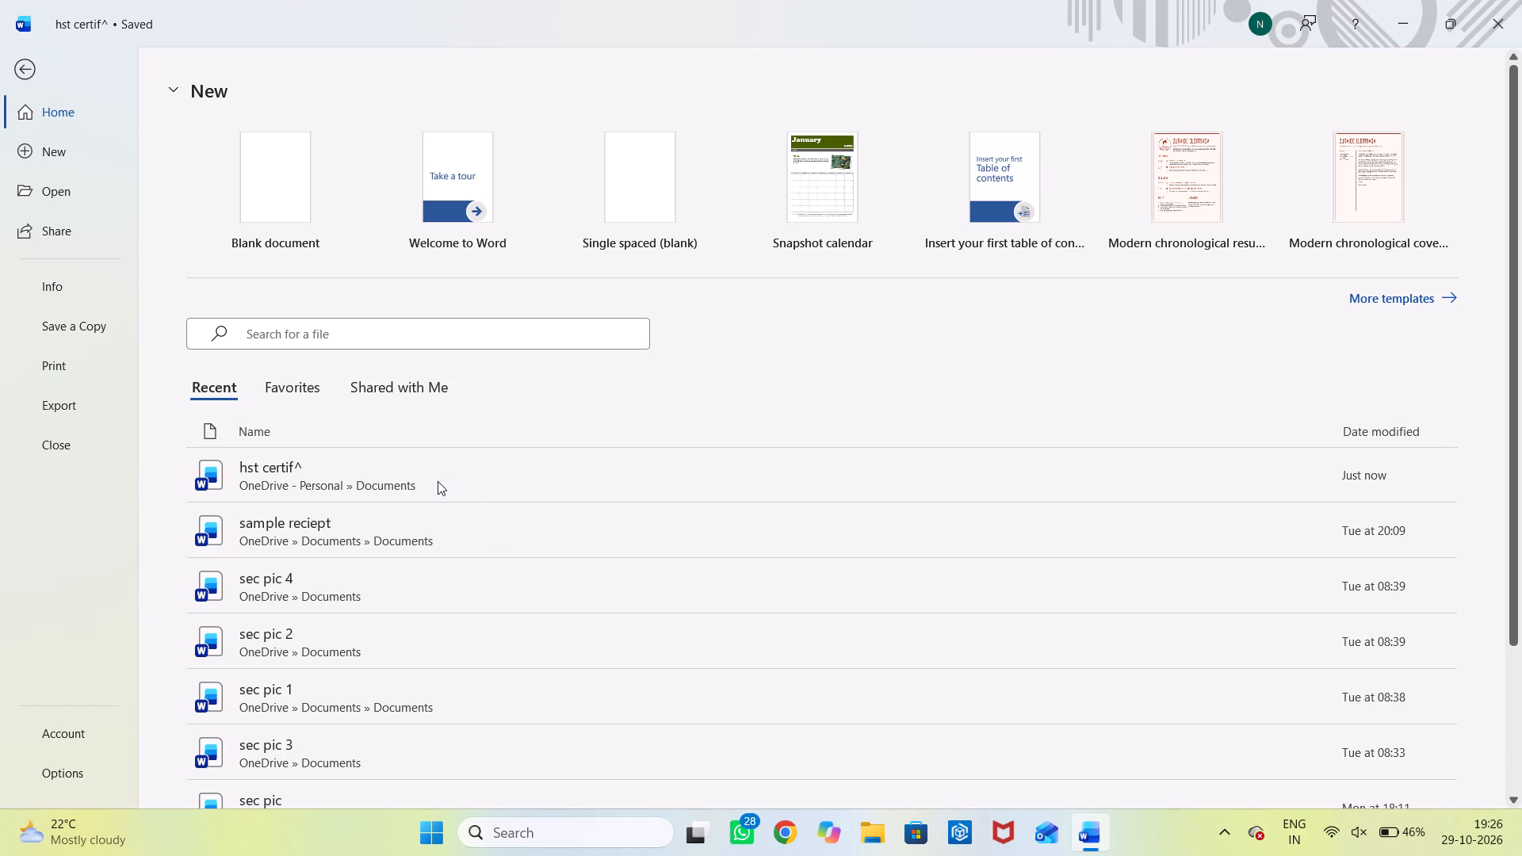
right_click(438, 481)
right_click(380, 464)
right_click(380, 464)
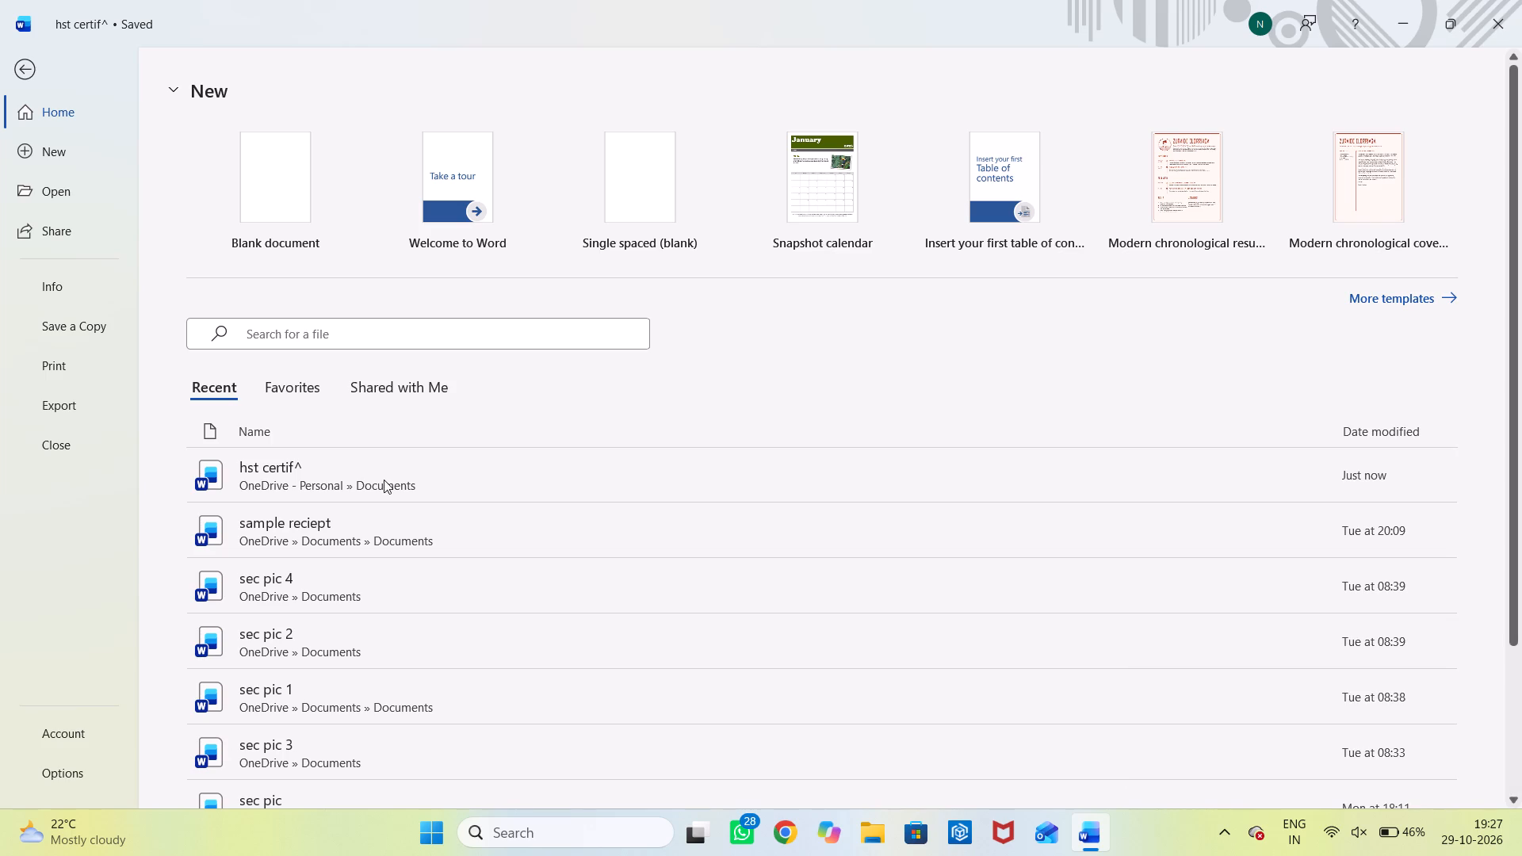
right_click(384, 471)
right_drag(454, 476, 450, 457)
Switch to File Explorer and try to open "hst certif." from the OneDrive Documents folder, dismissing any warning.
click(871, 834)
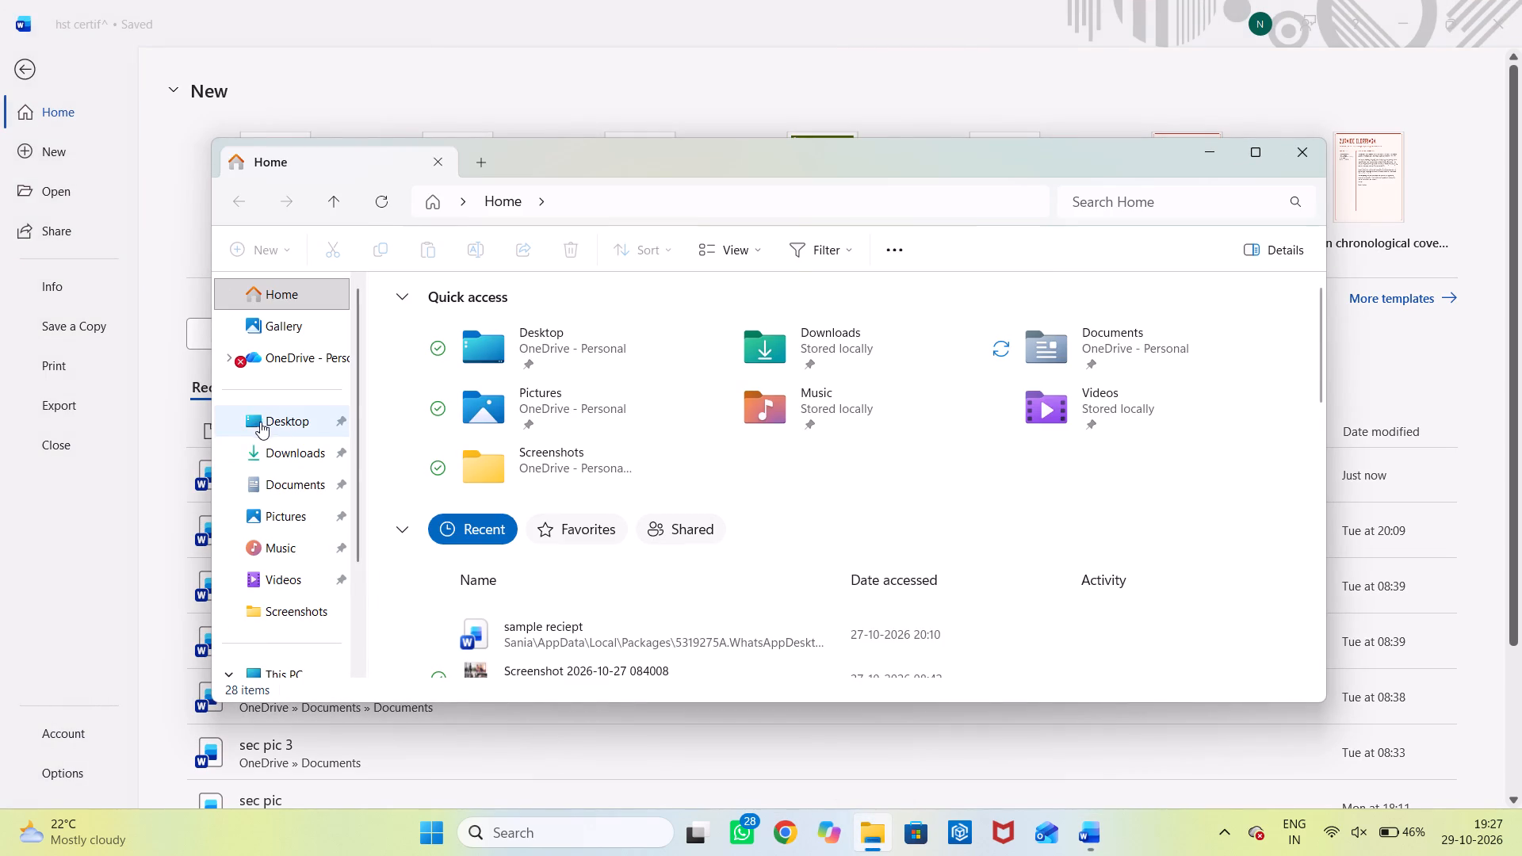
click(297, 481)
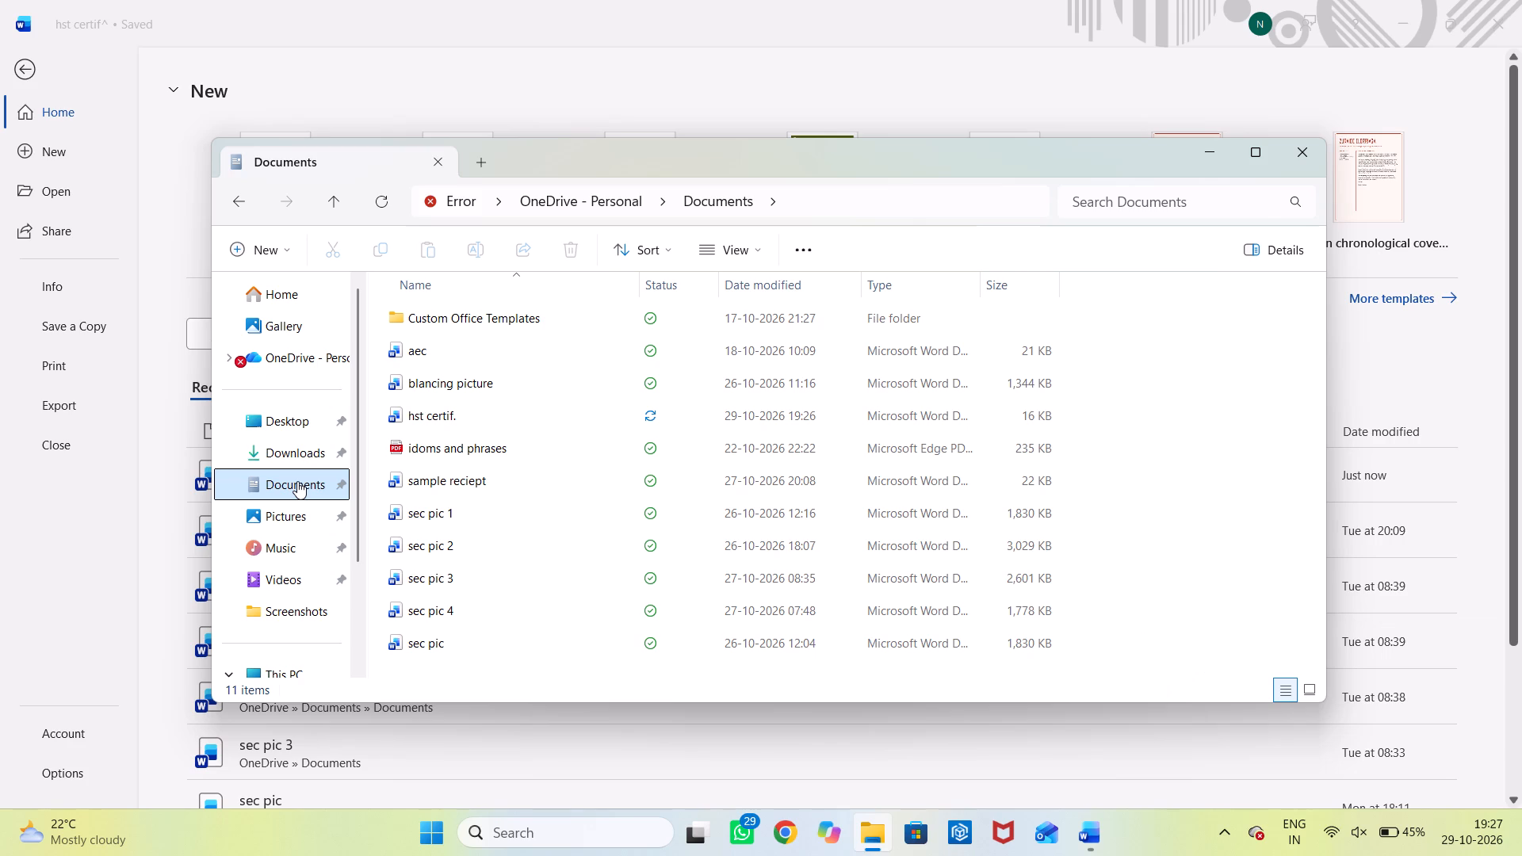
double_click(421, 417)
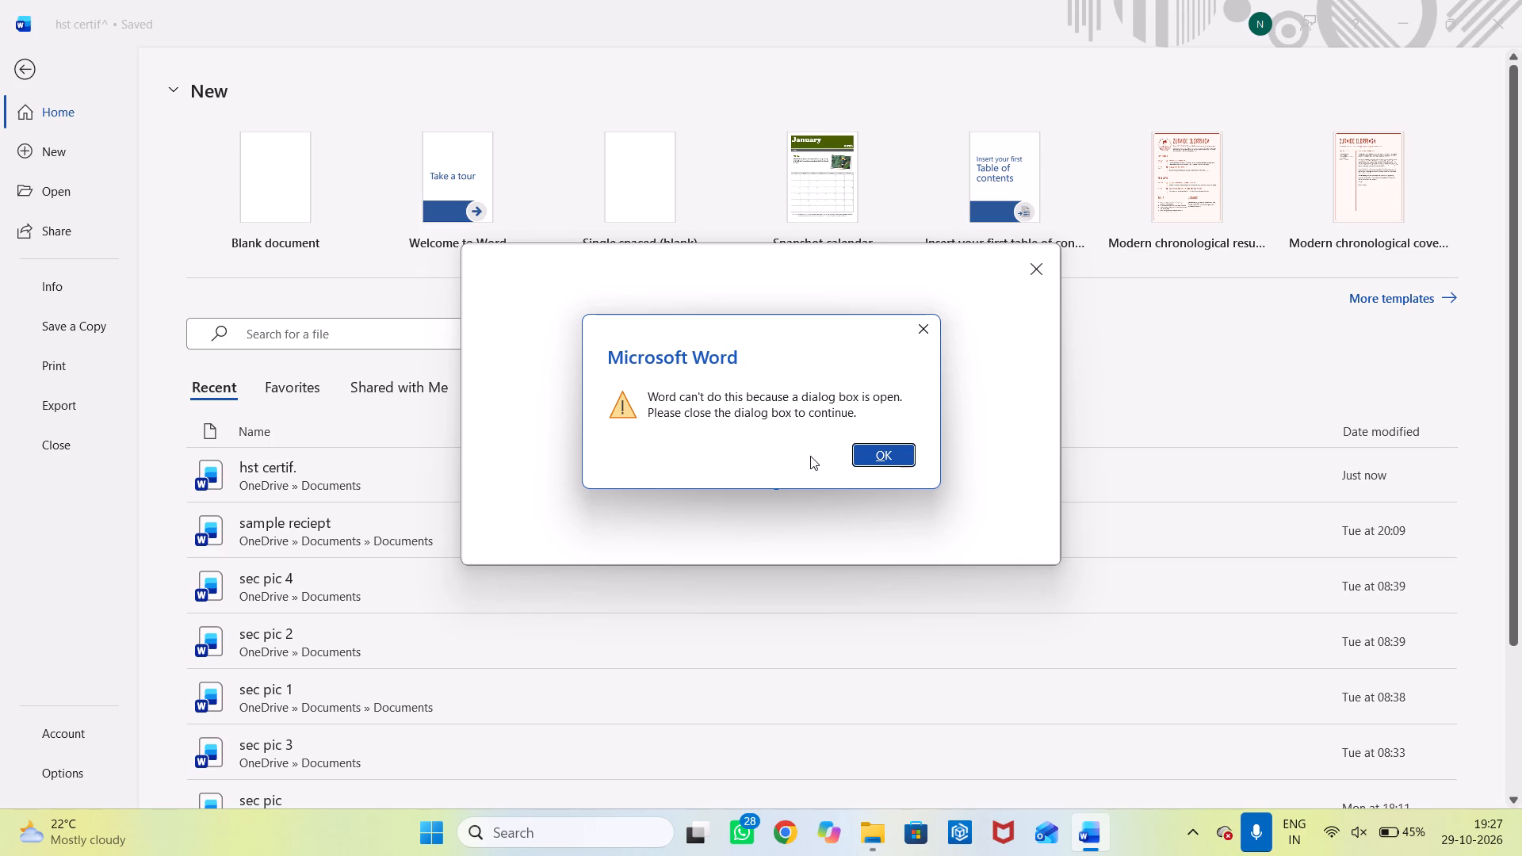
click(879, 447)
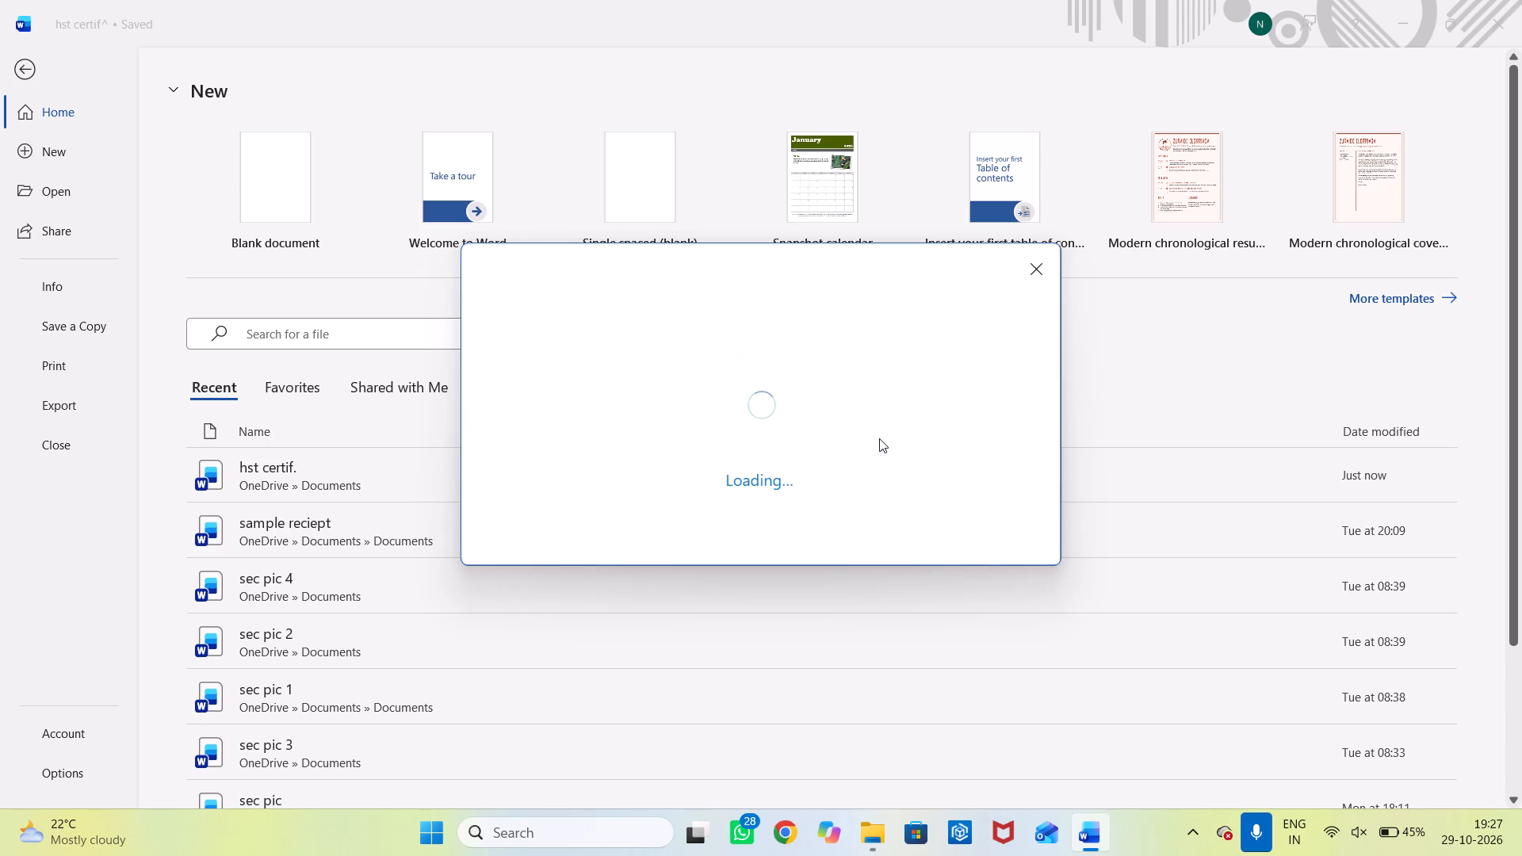
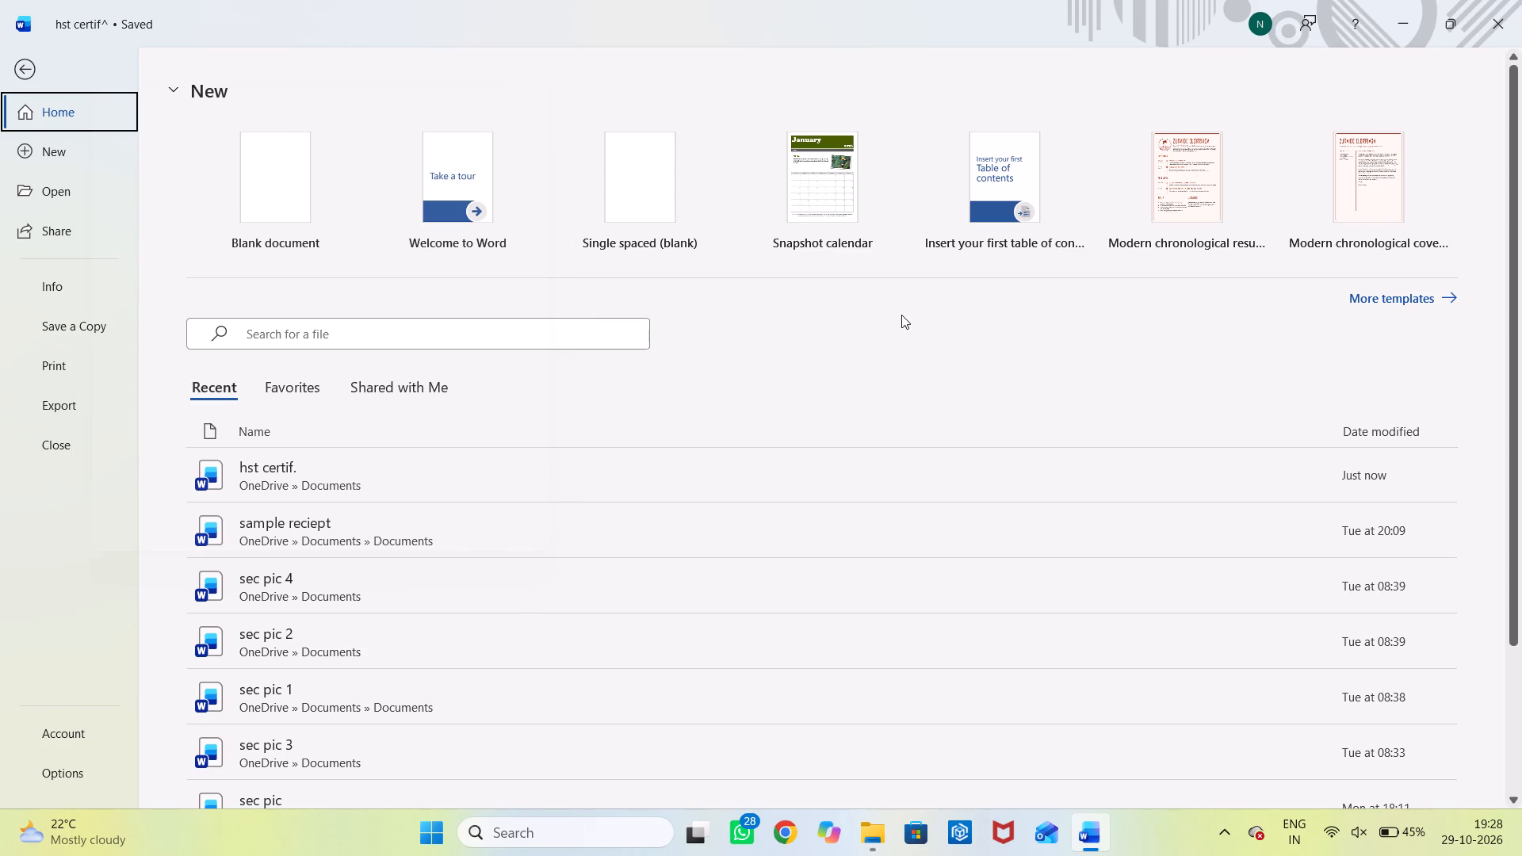
Open the saved "hst certif." document from the recent files list.
double_click(388, 477)
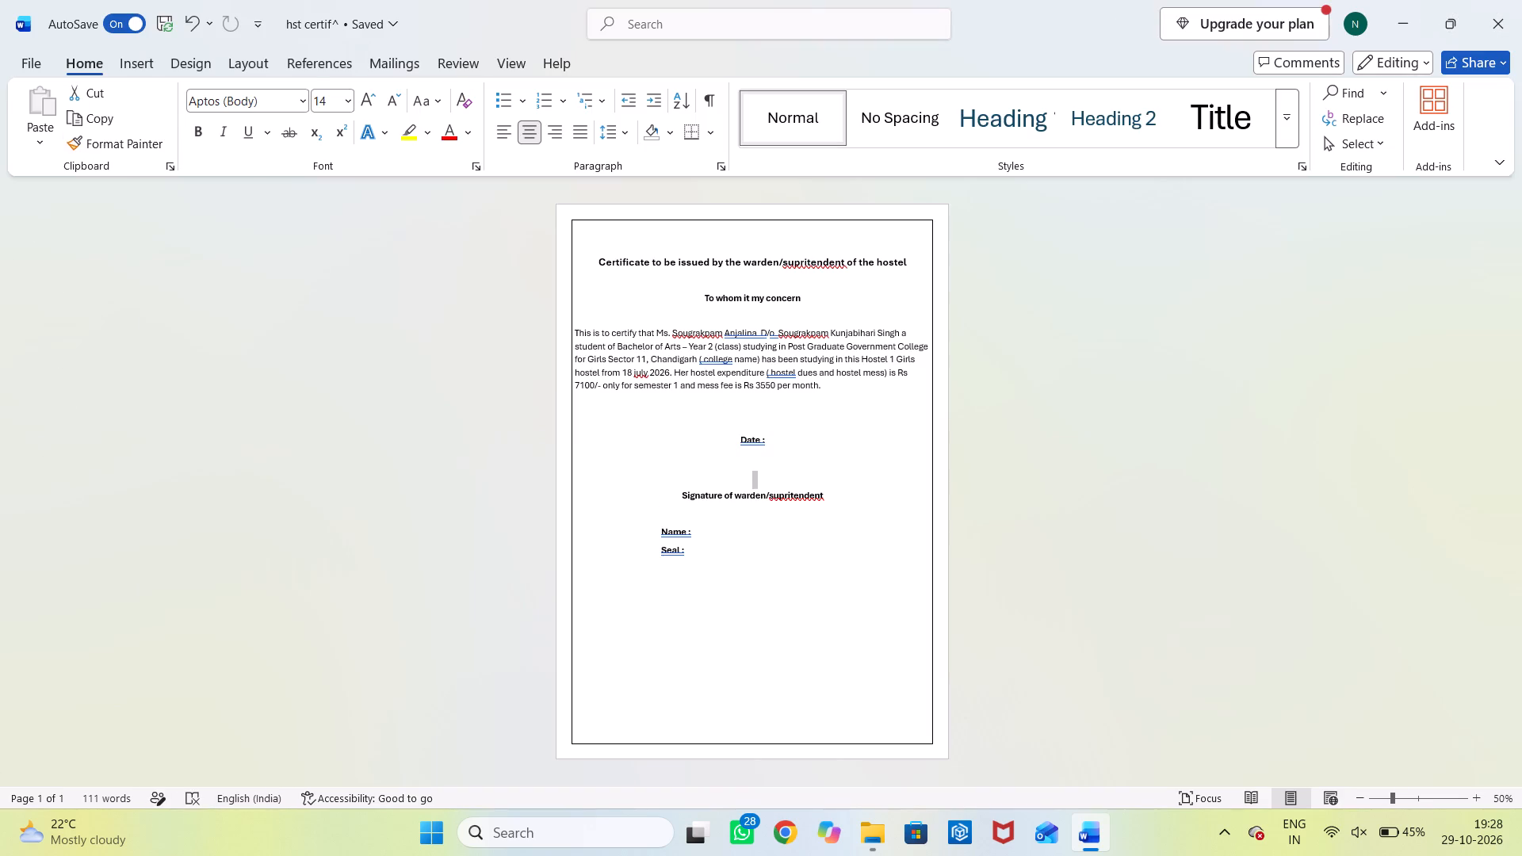
Leave the certificate document and switch to the Documents folder in File Explorer.
click(33, 67)
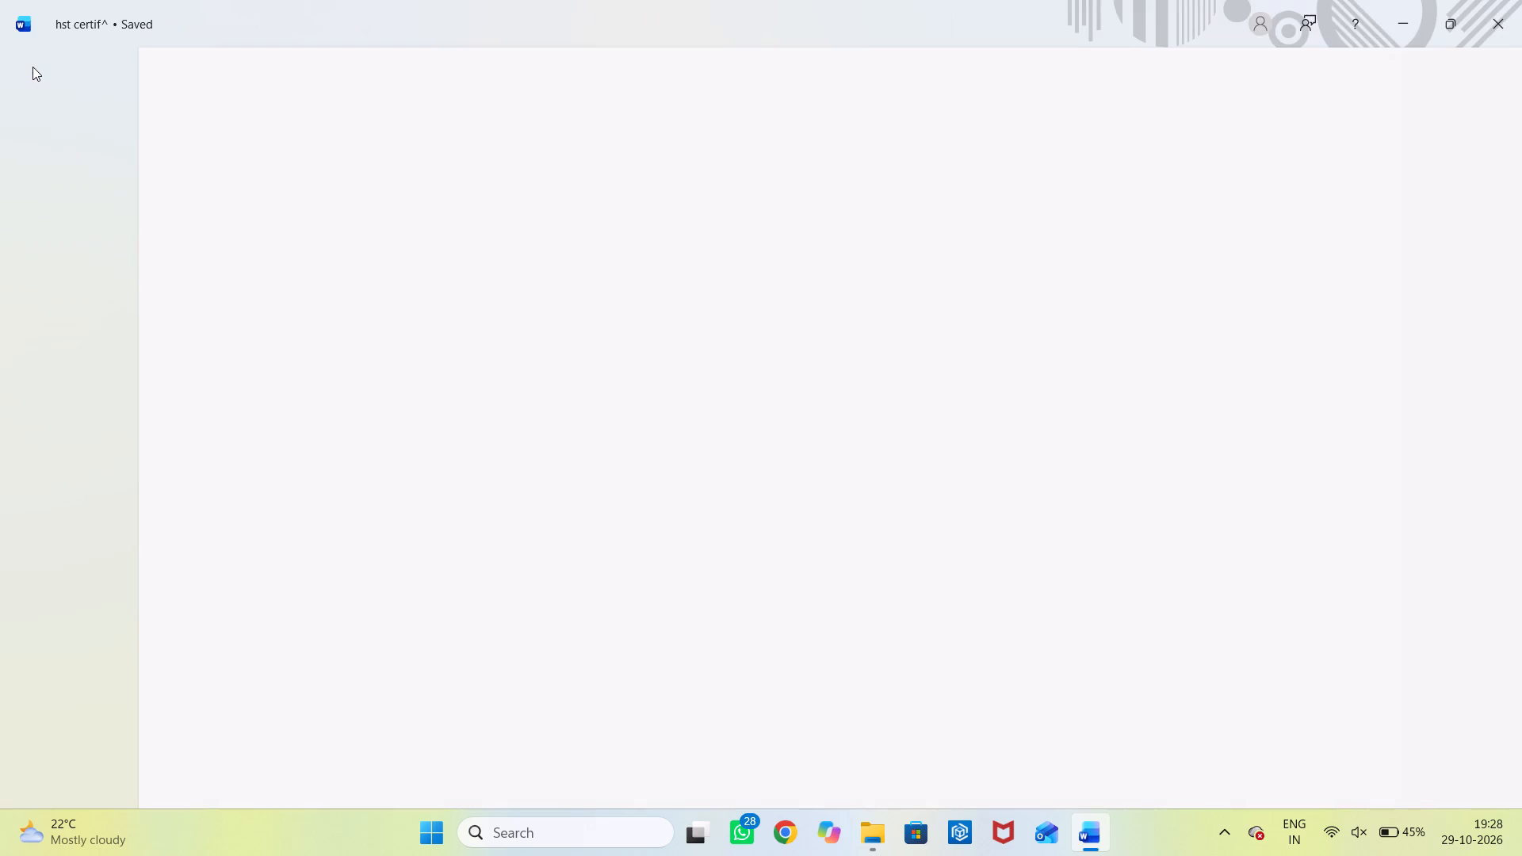
click(881, 843)
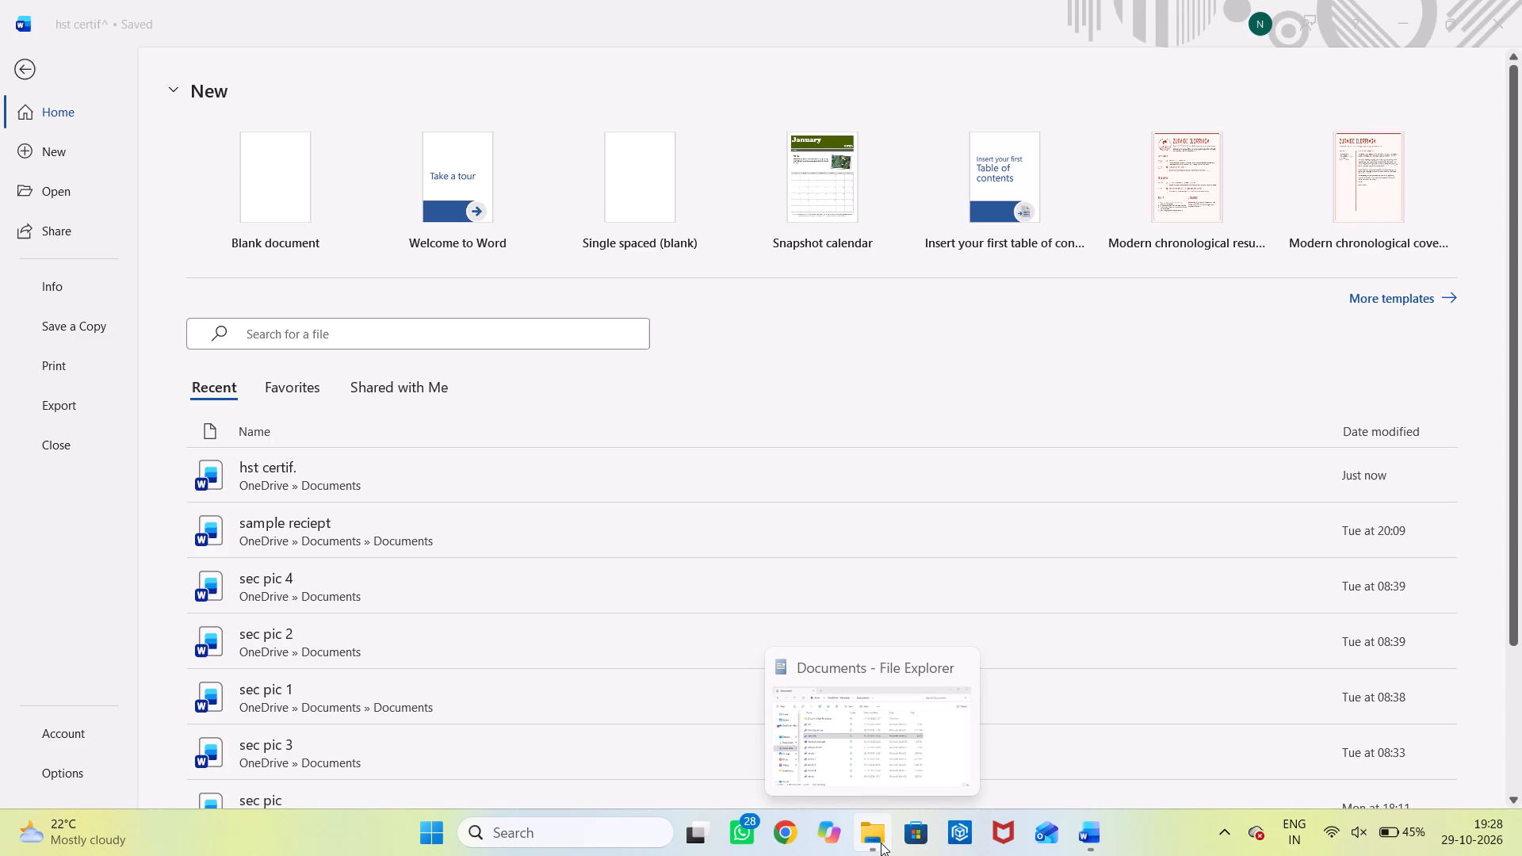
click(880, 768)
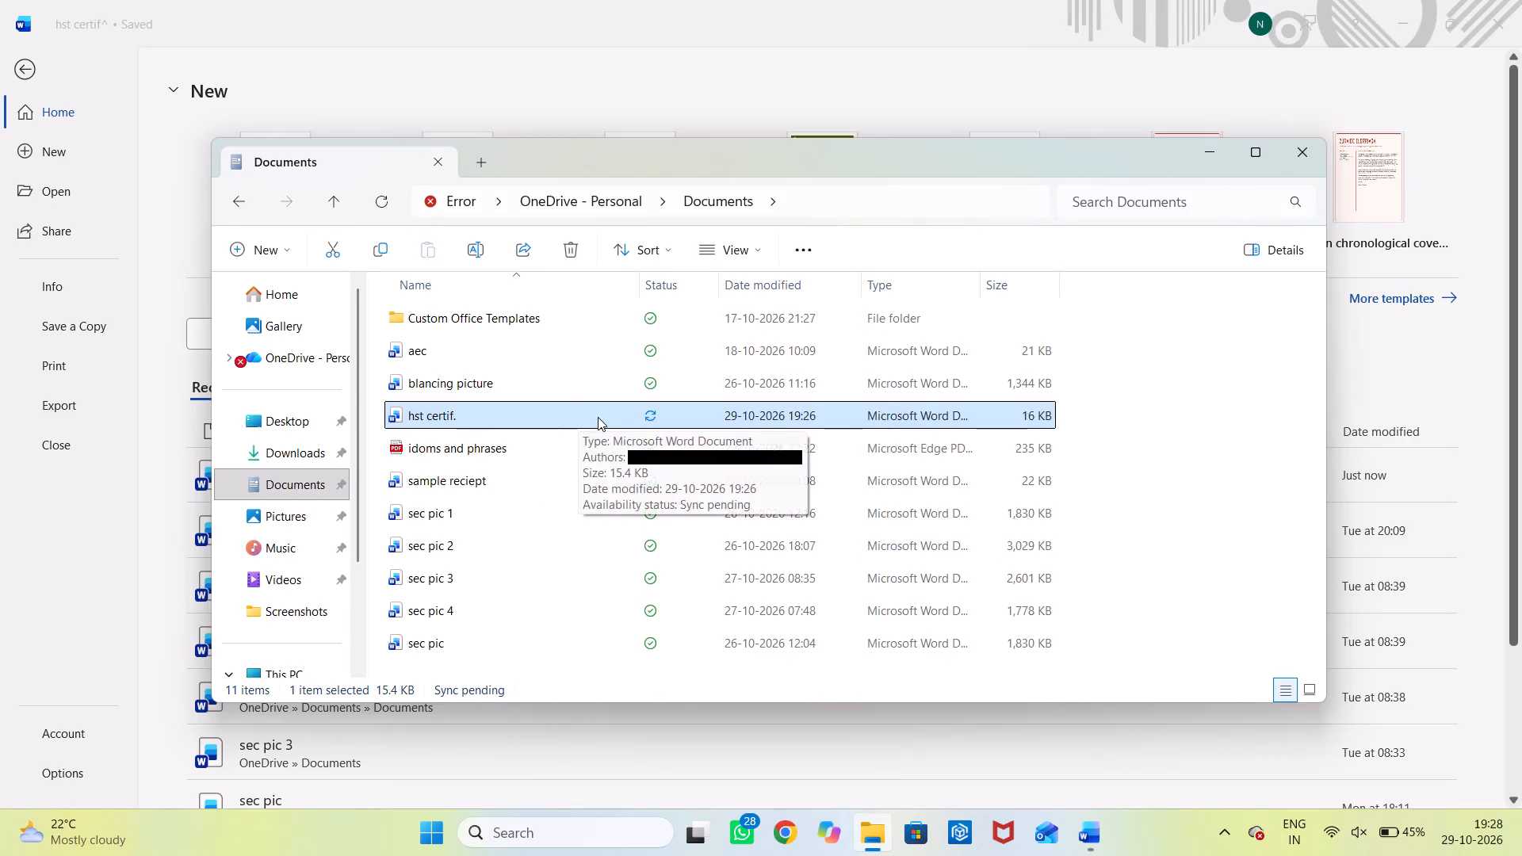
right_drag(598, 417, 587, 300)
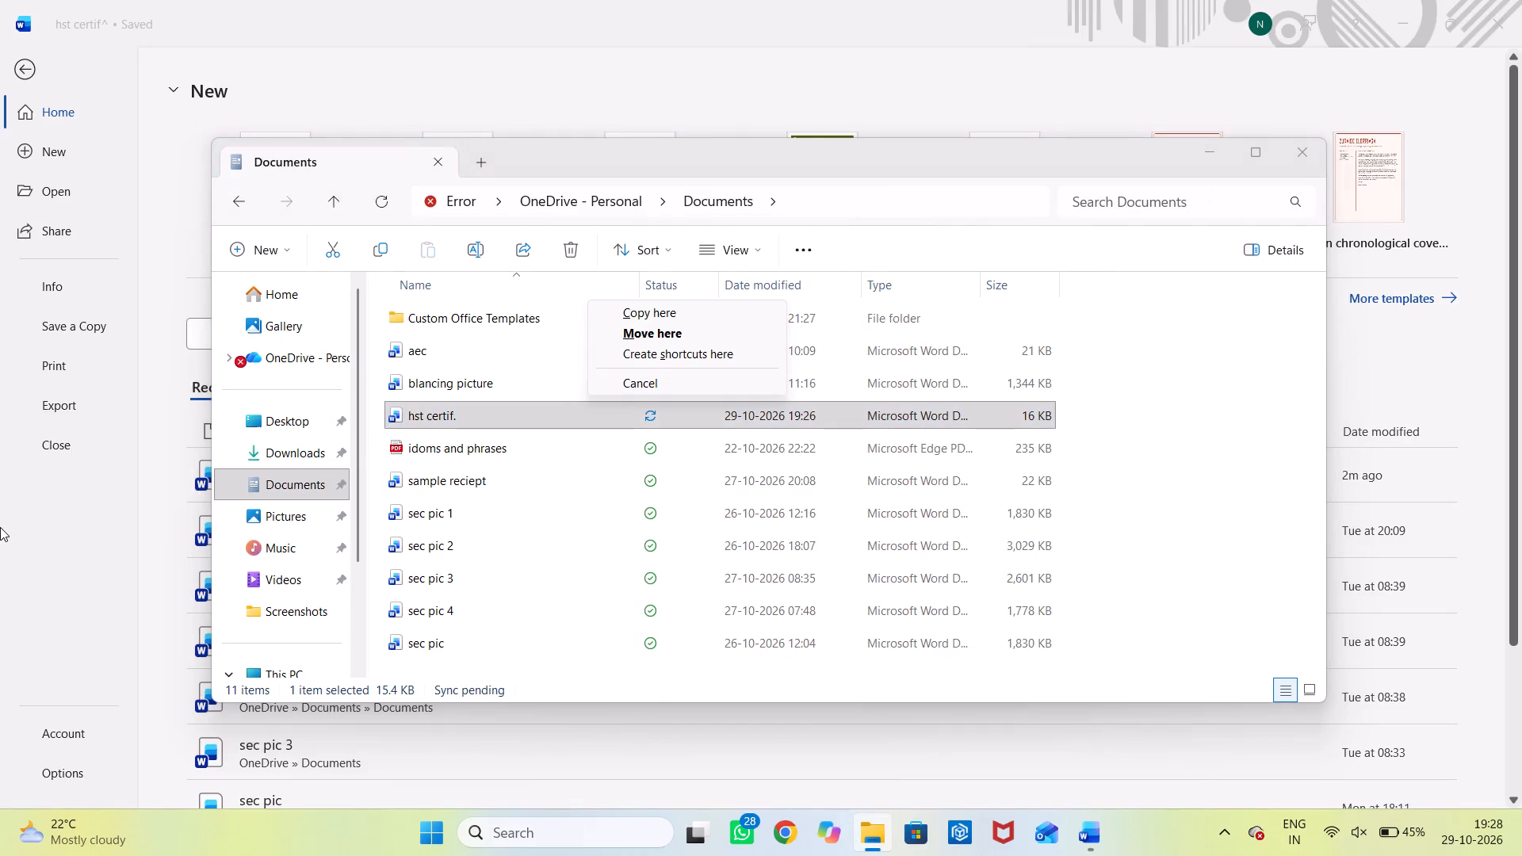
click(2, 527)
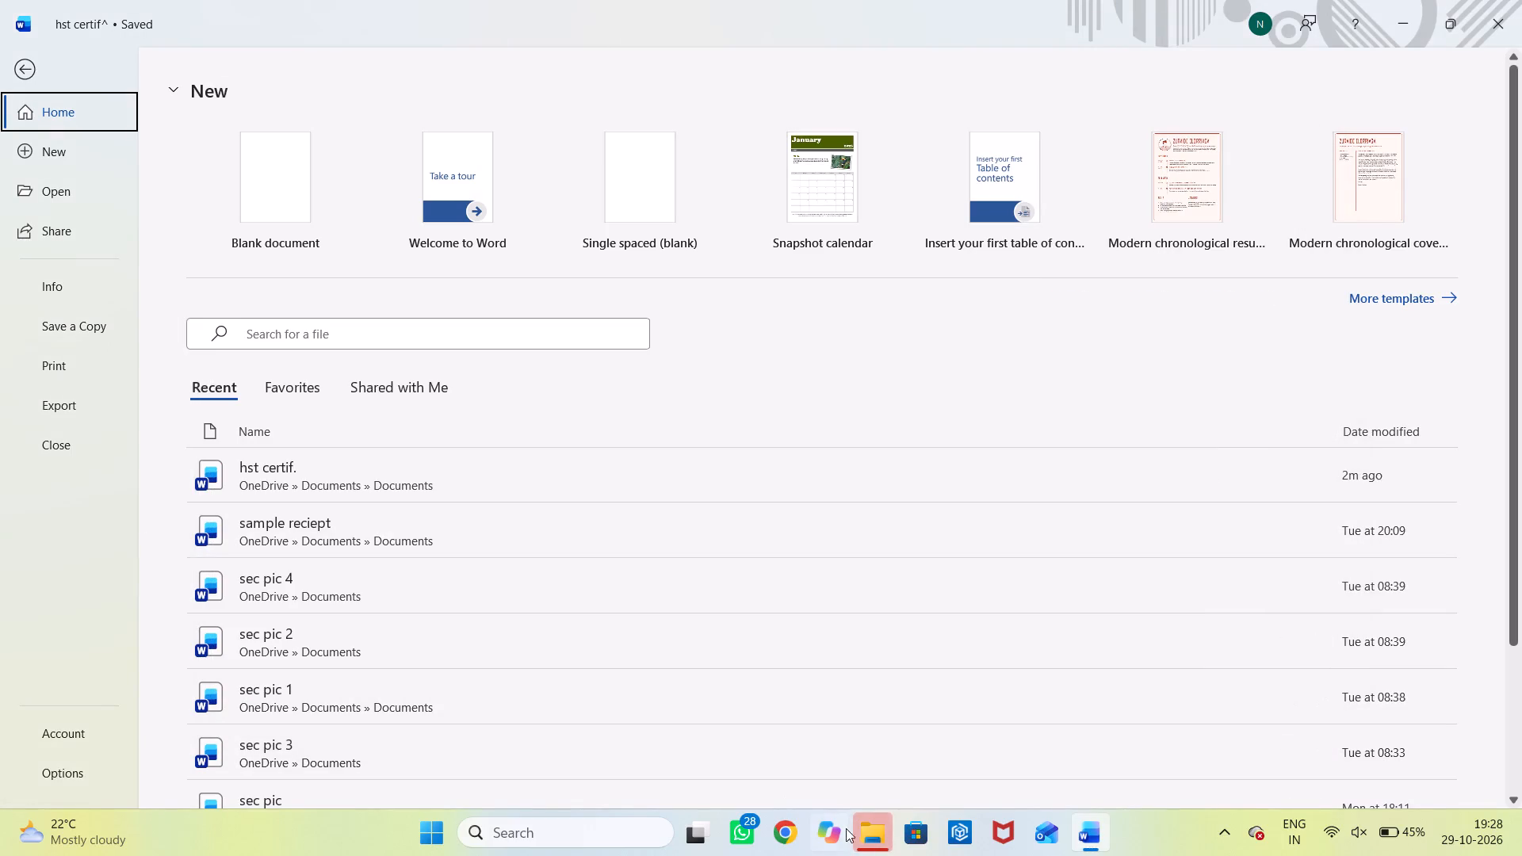
Switch to File Explorer and start sharing the "hst certif." document from the OneDrive Documents folder with WhatsApp.
click(870, 854)
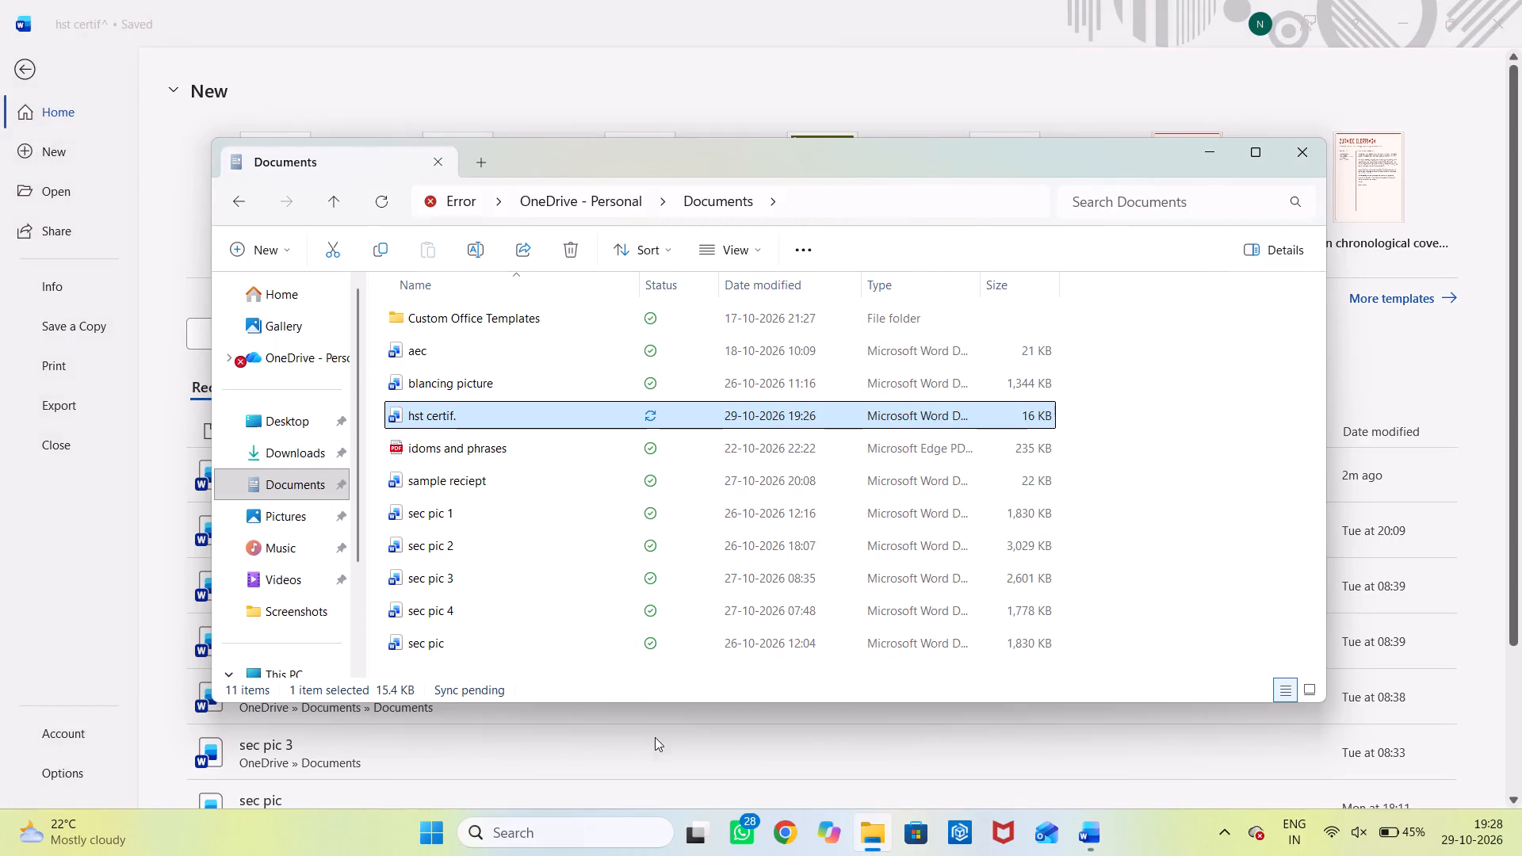
right_click(490, 417)
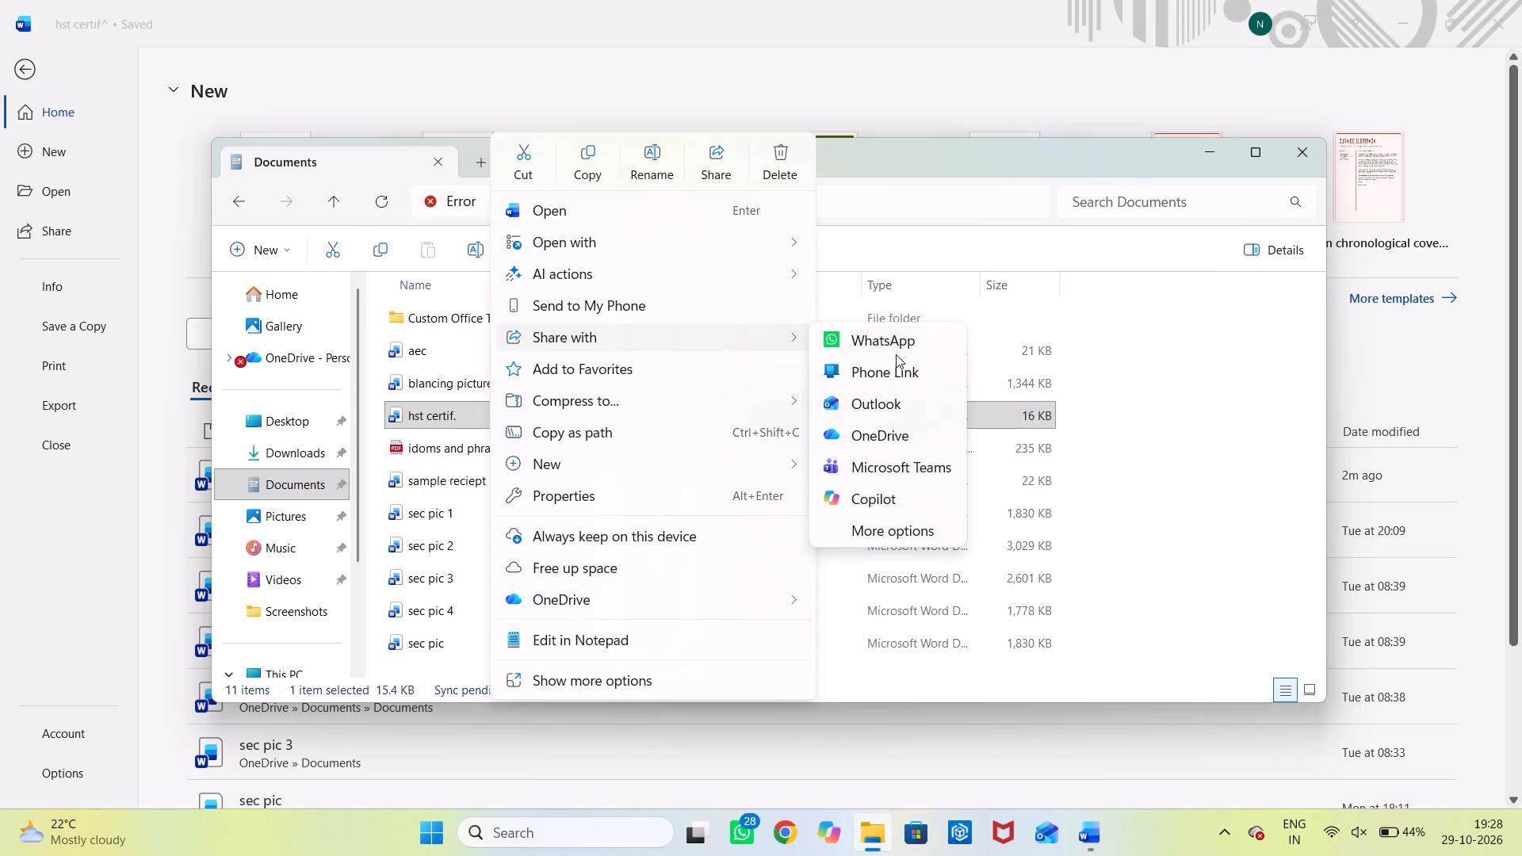
click(902, 334)
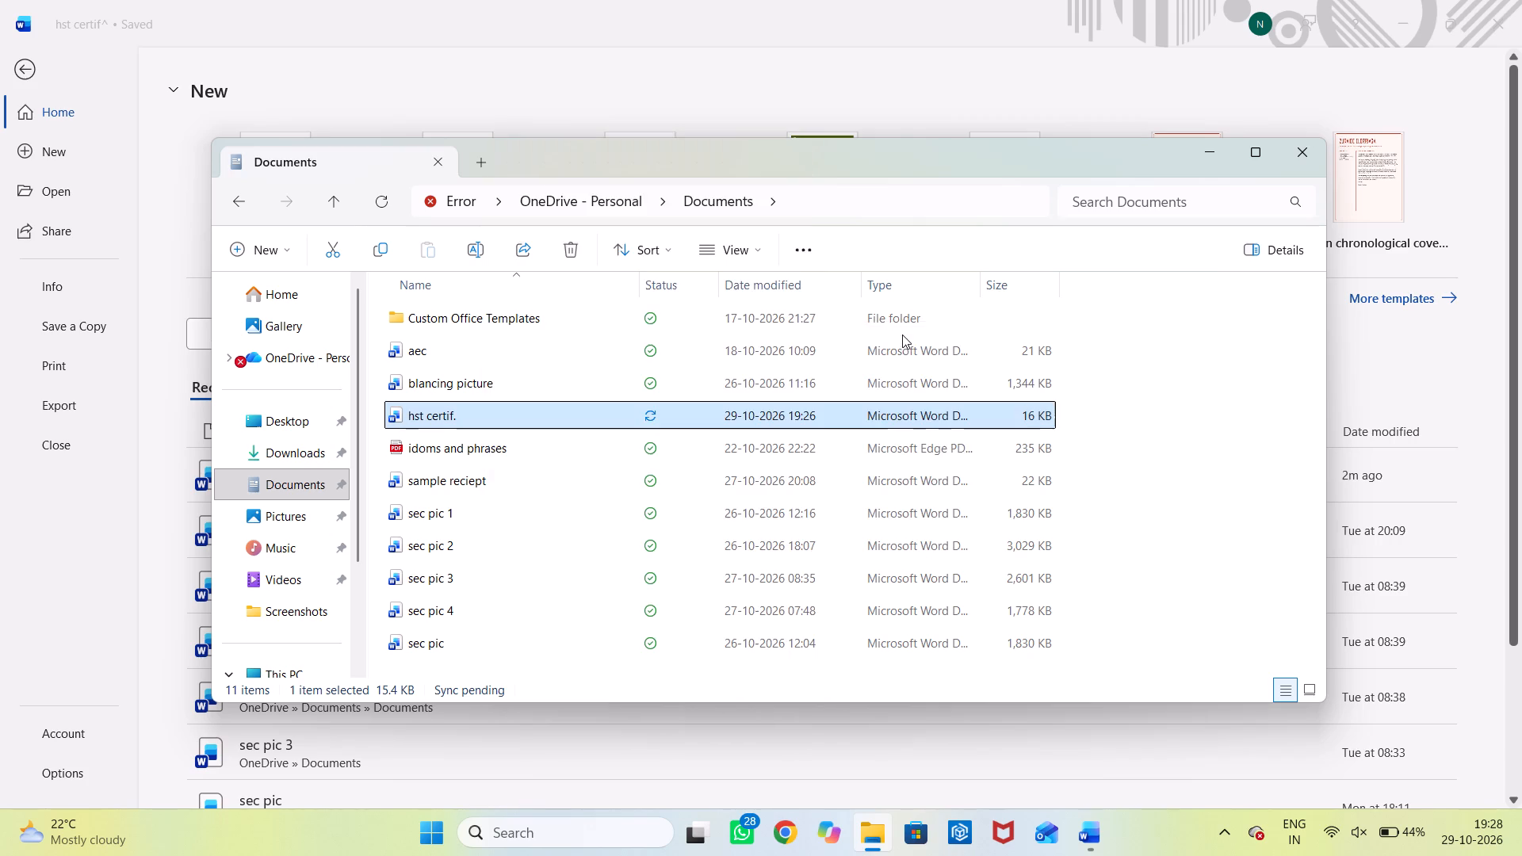
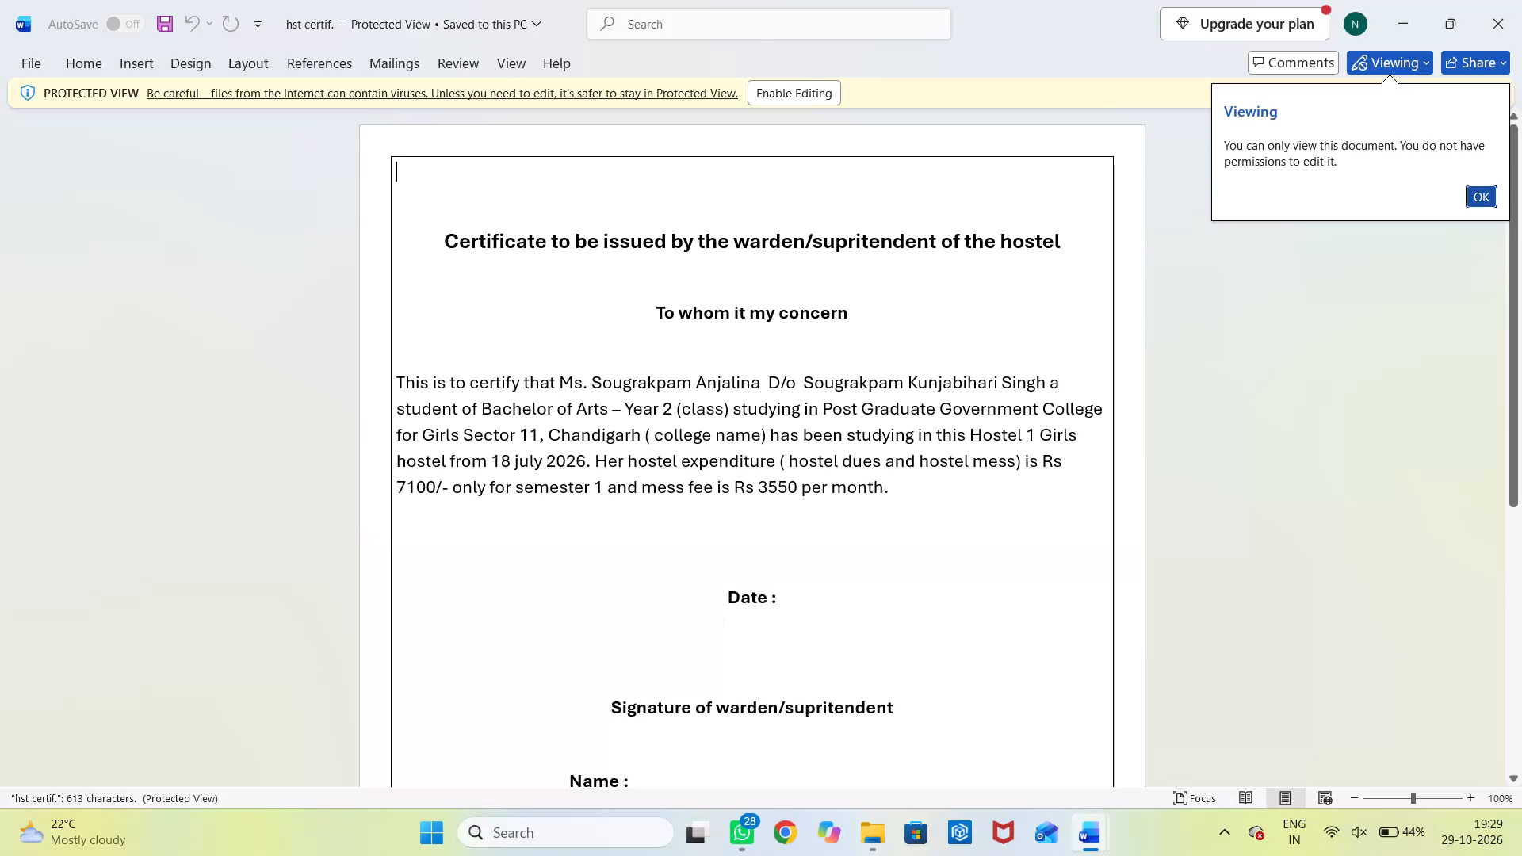
Look through the protected copy of the hostel certificate, from the heading to the Name and Seal lines.
scroll(767, 457, down, 1)
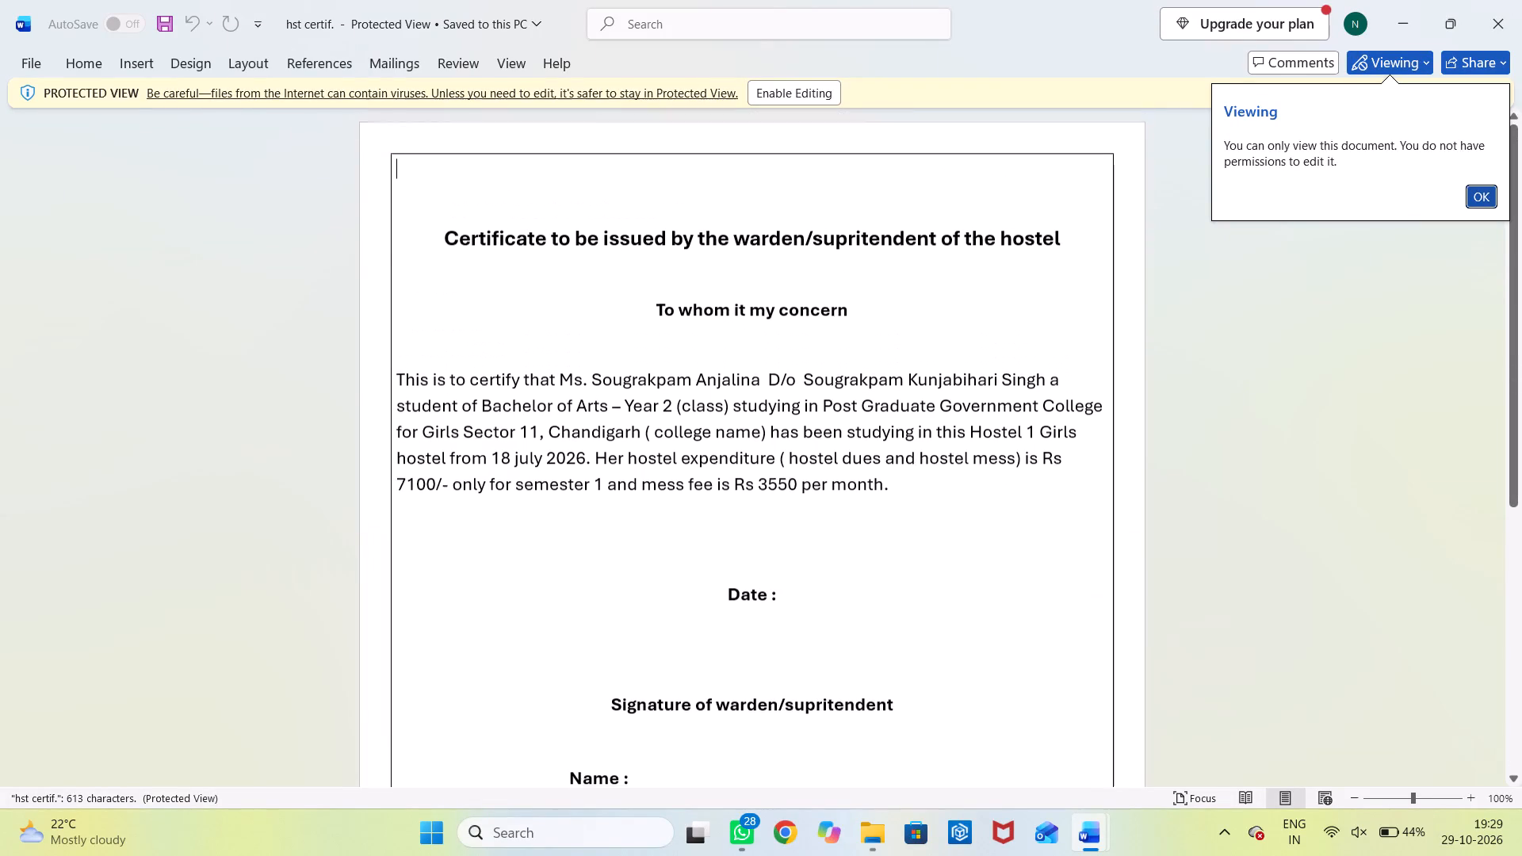
scroll(767, 457, down, 1)
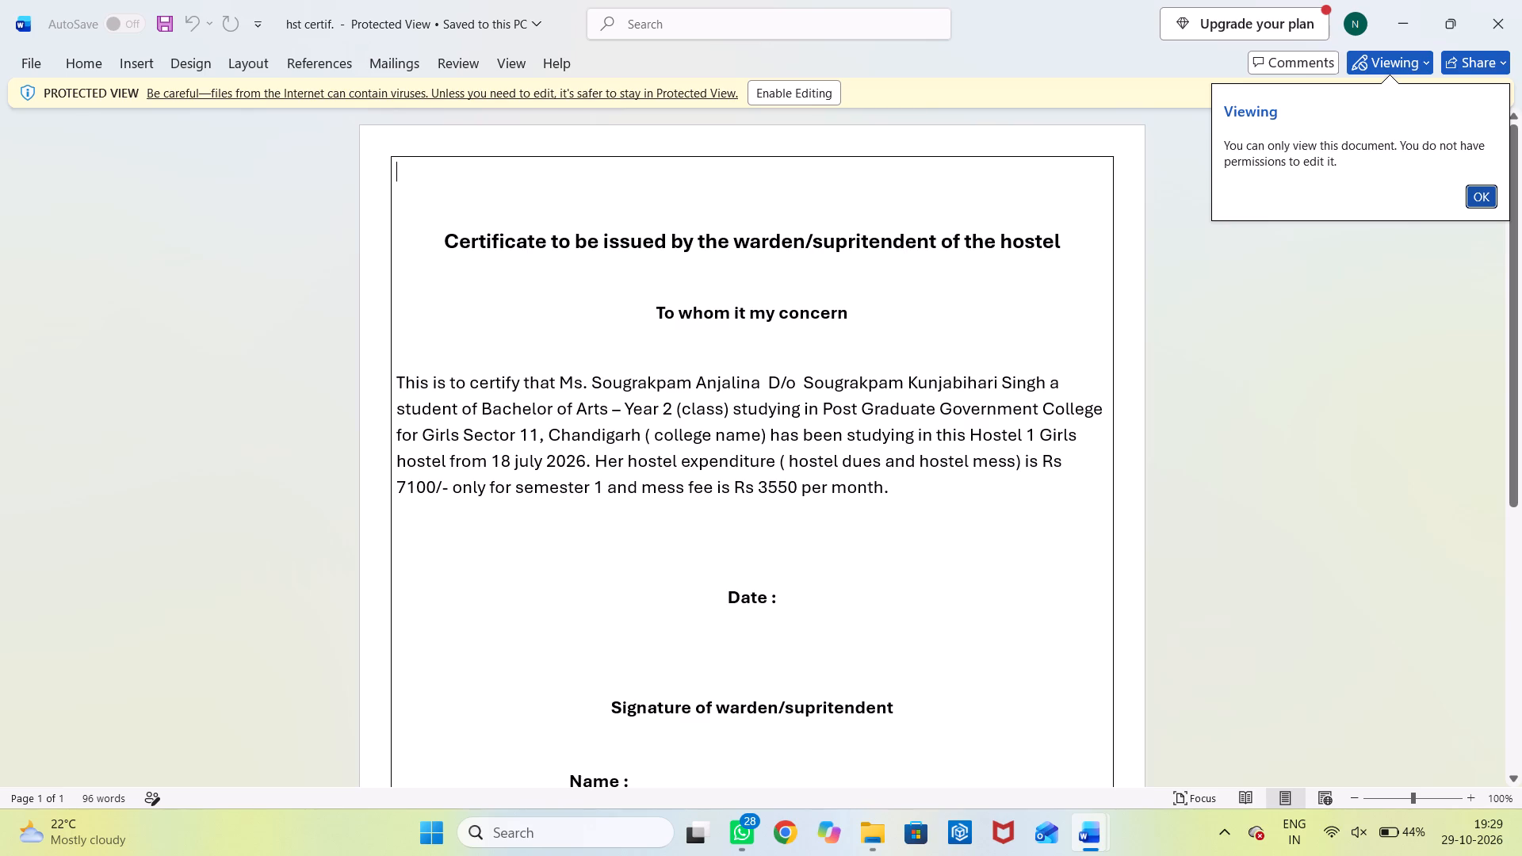
scroll(651, 226, down, 1)
scroll(651, 226, up, 2)
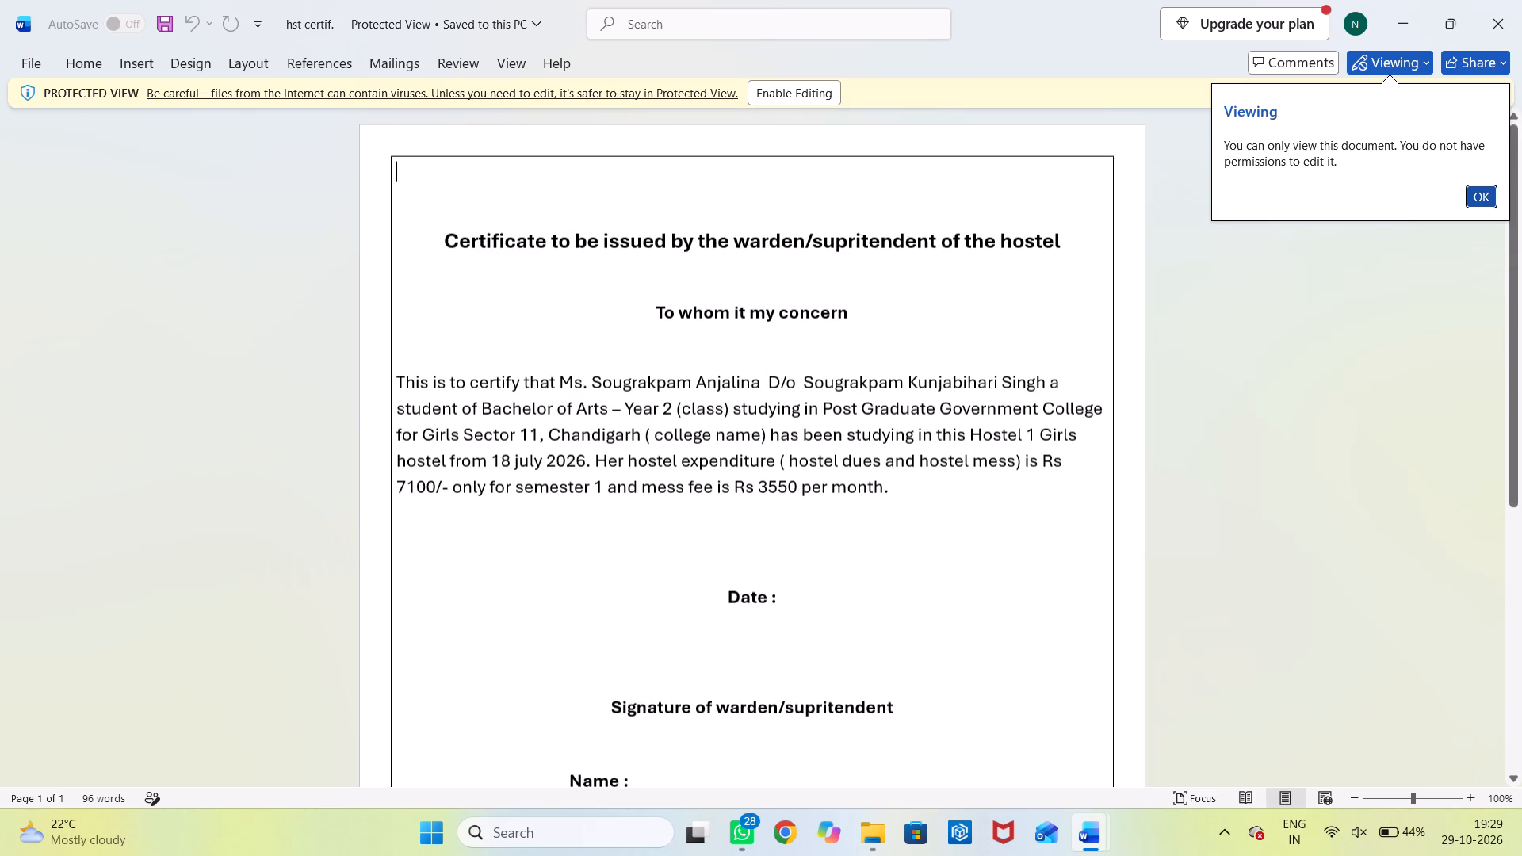
click(406, 179)
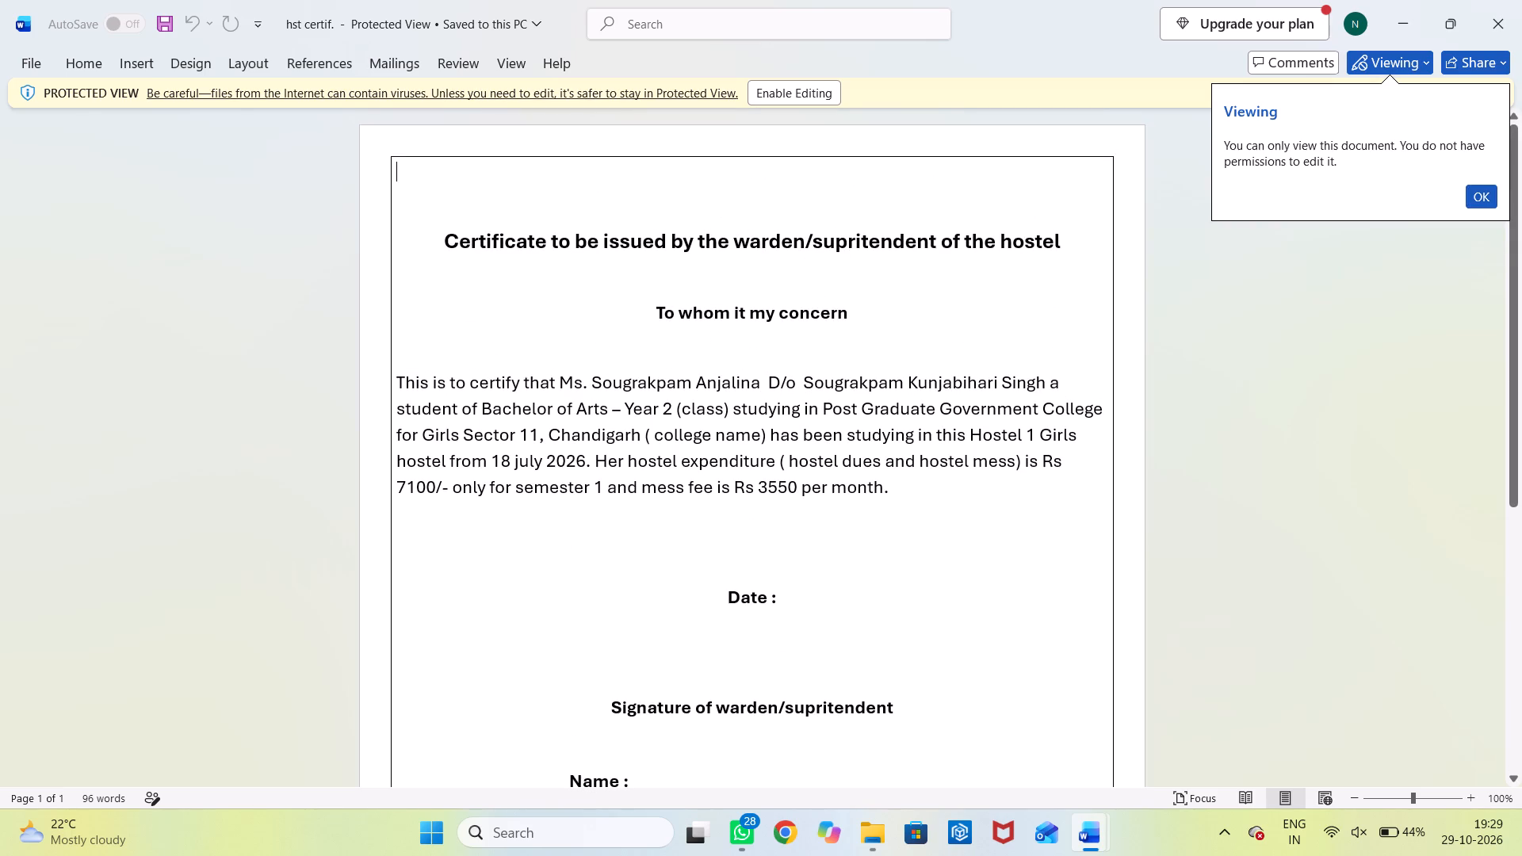
click(378, 186)
click(99, 348)
scroll(979, 548, down, 3)
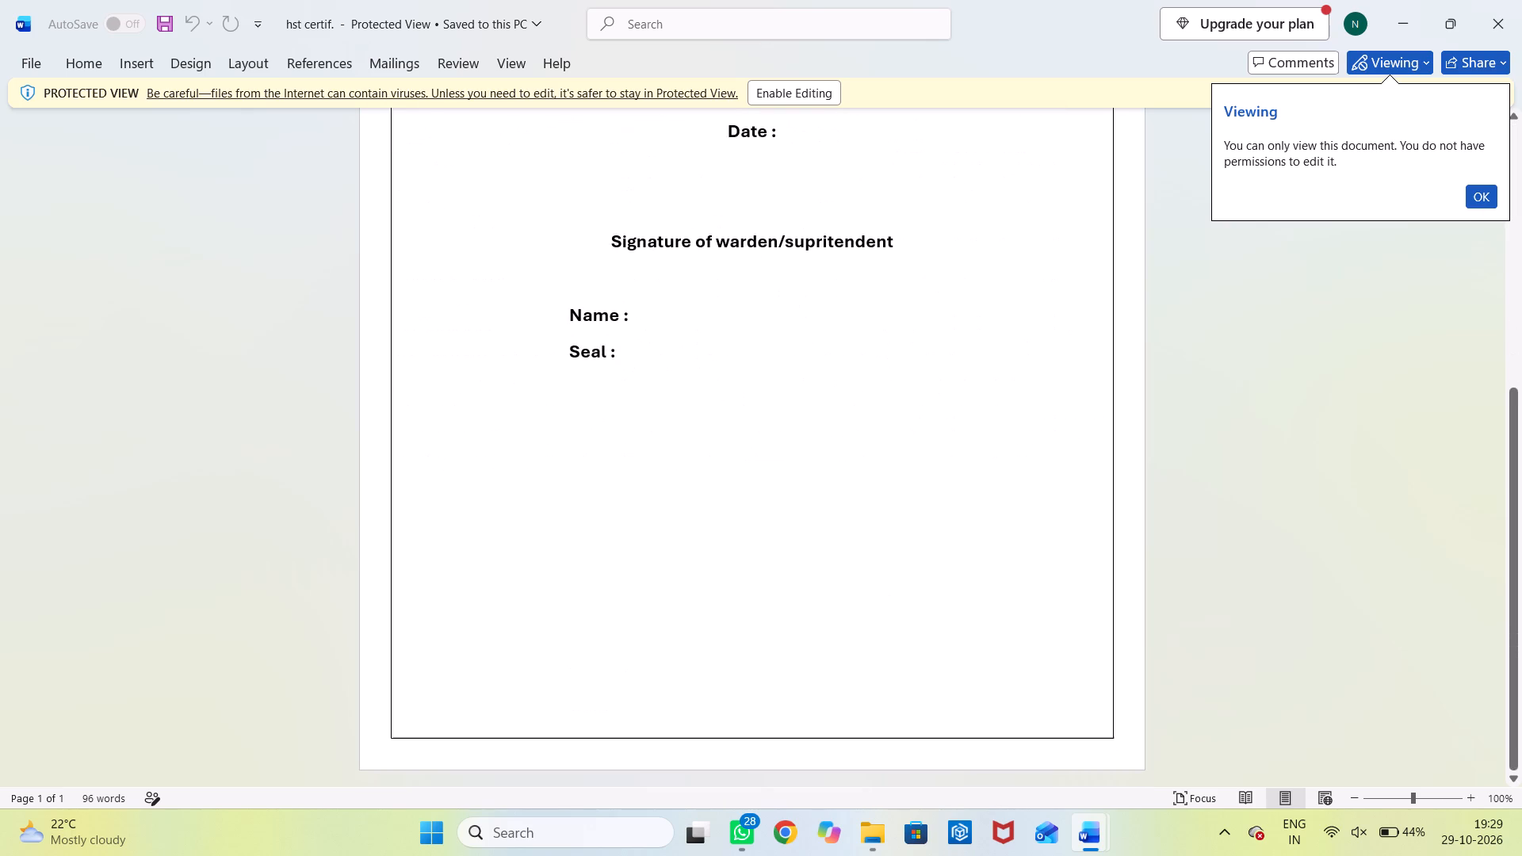
scroll(979, 548, down, 3)
scroll(979, 548, up, 2)
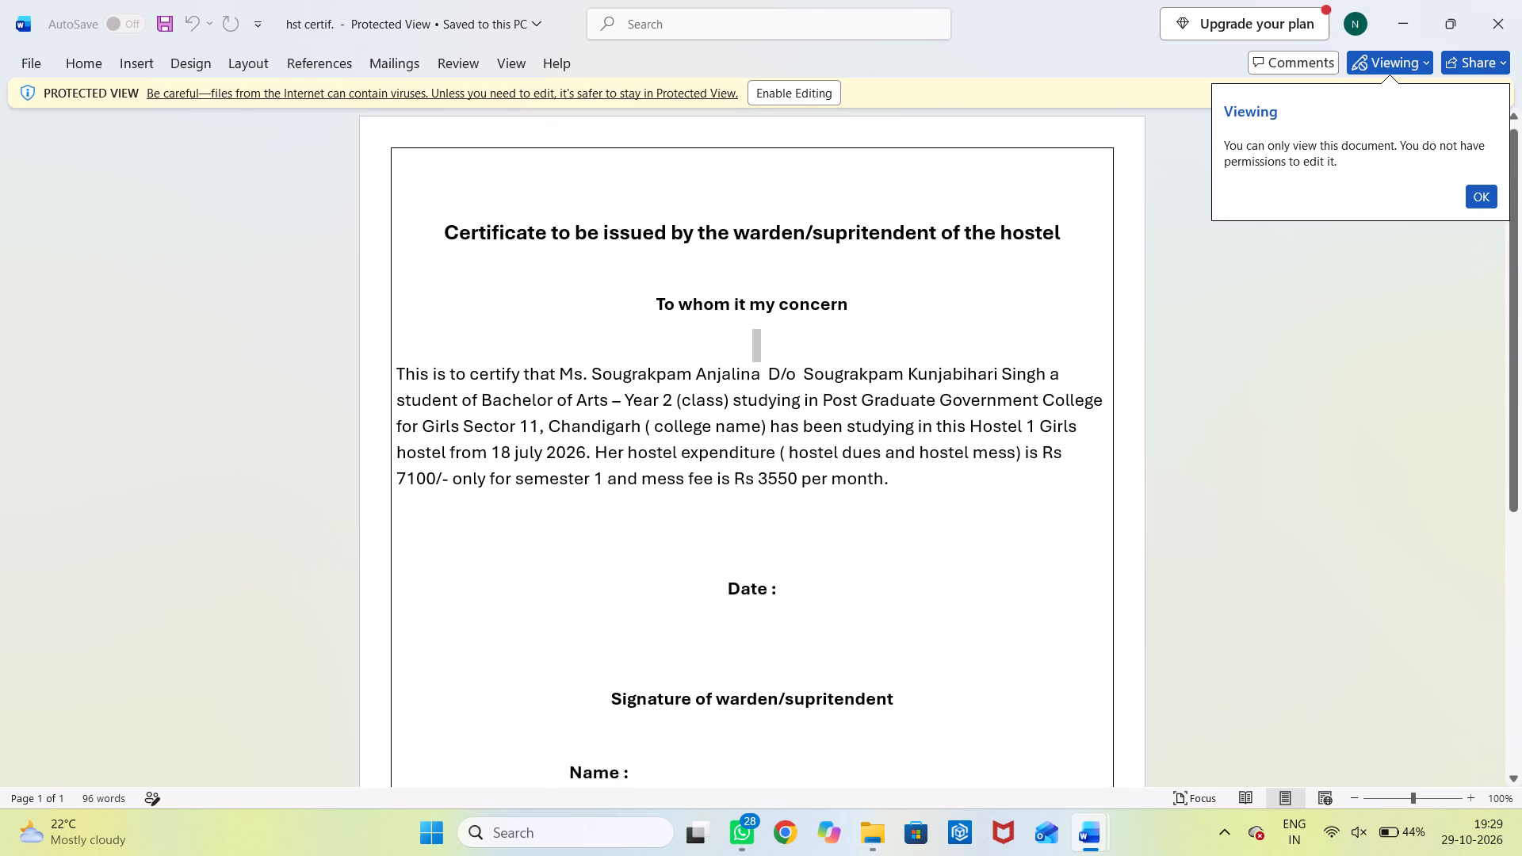
scroll(979, 548, up, 1)
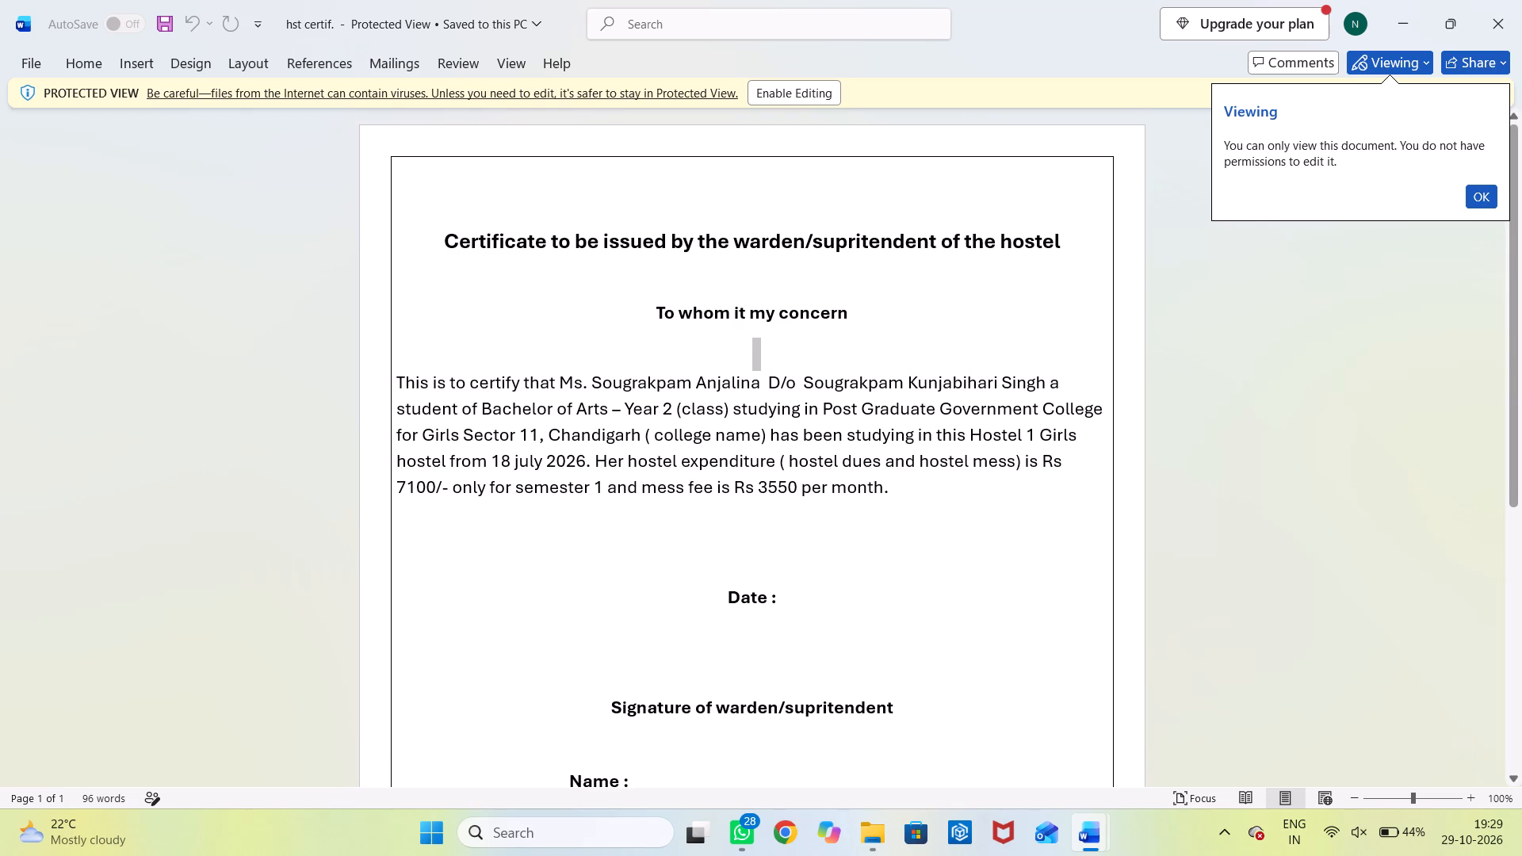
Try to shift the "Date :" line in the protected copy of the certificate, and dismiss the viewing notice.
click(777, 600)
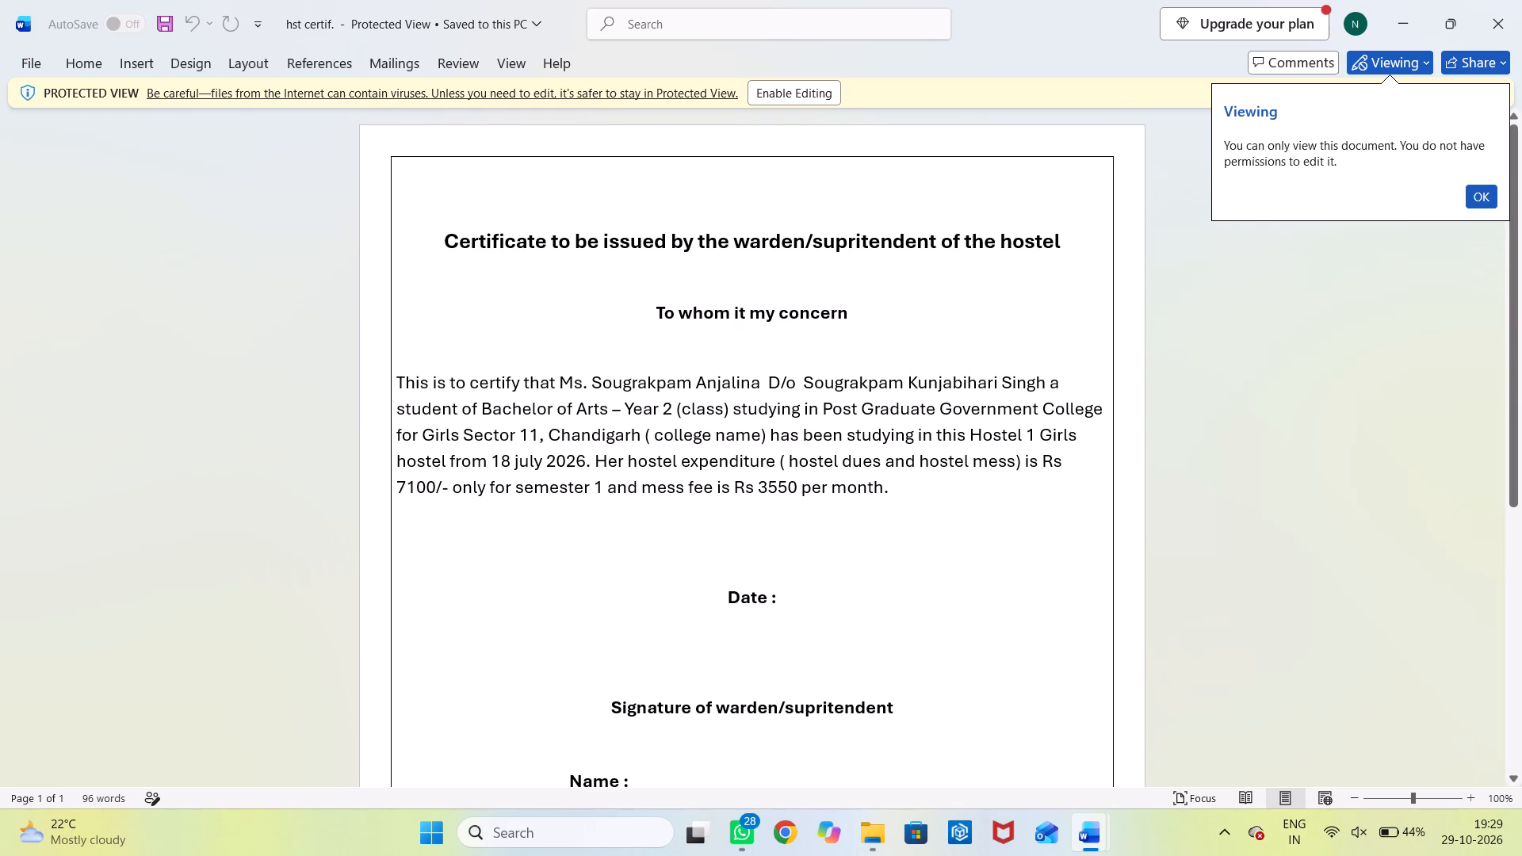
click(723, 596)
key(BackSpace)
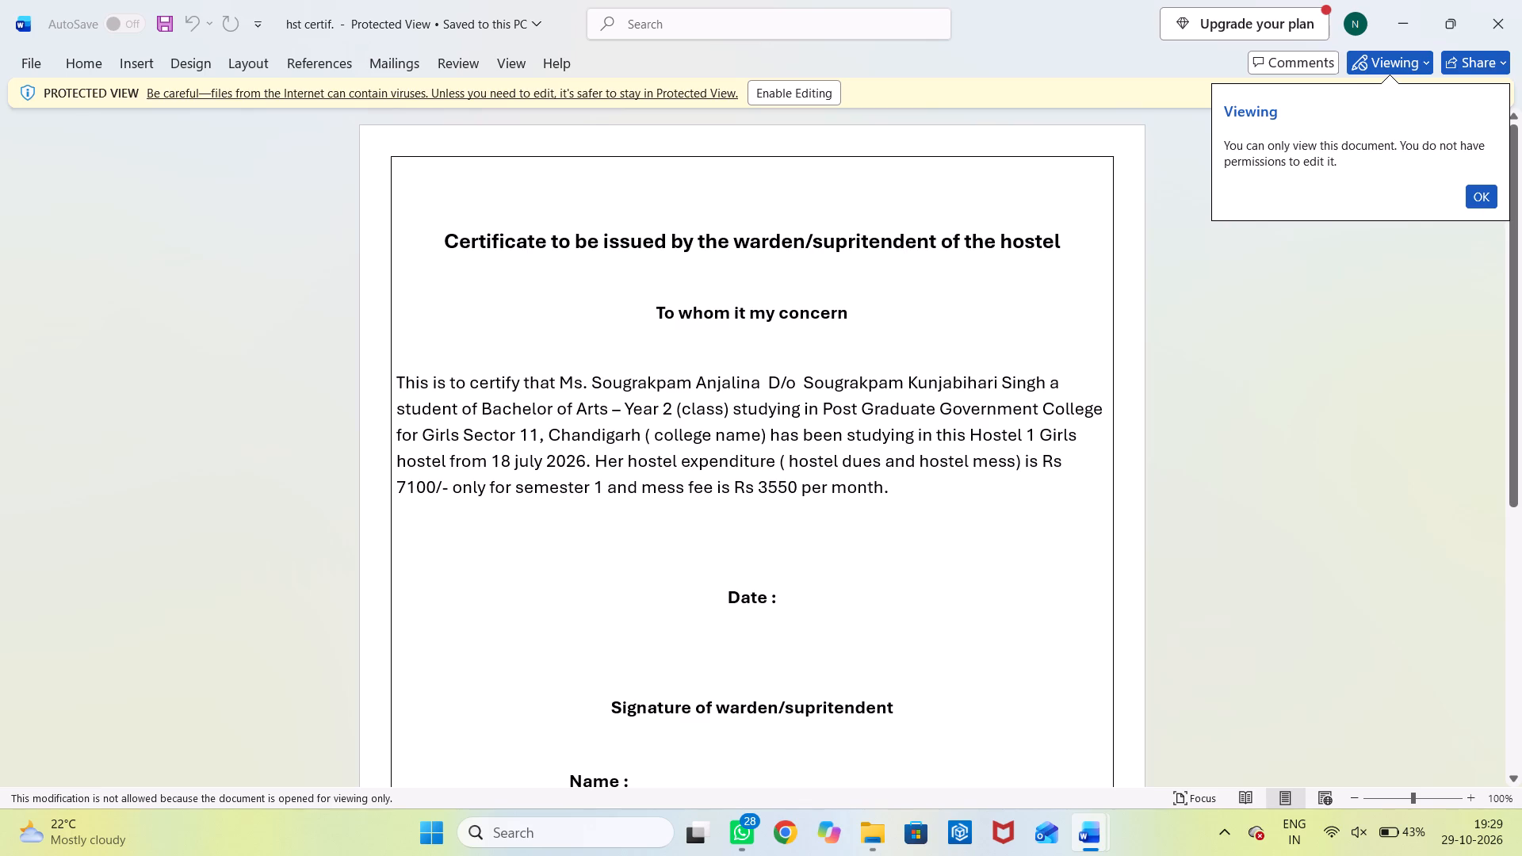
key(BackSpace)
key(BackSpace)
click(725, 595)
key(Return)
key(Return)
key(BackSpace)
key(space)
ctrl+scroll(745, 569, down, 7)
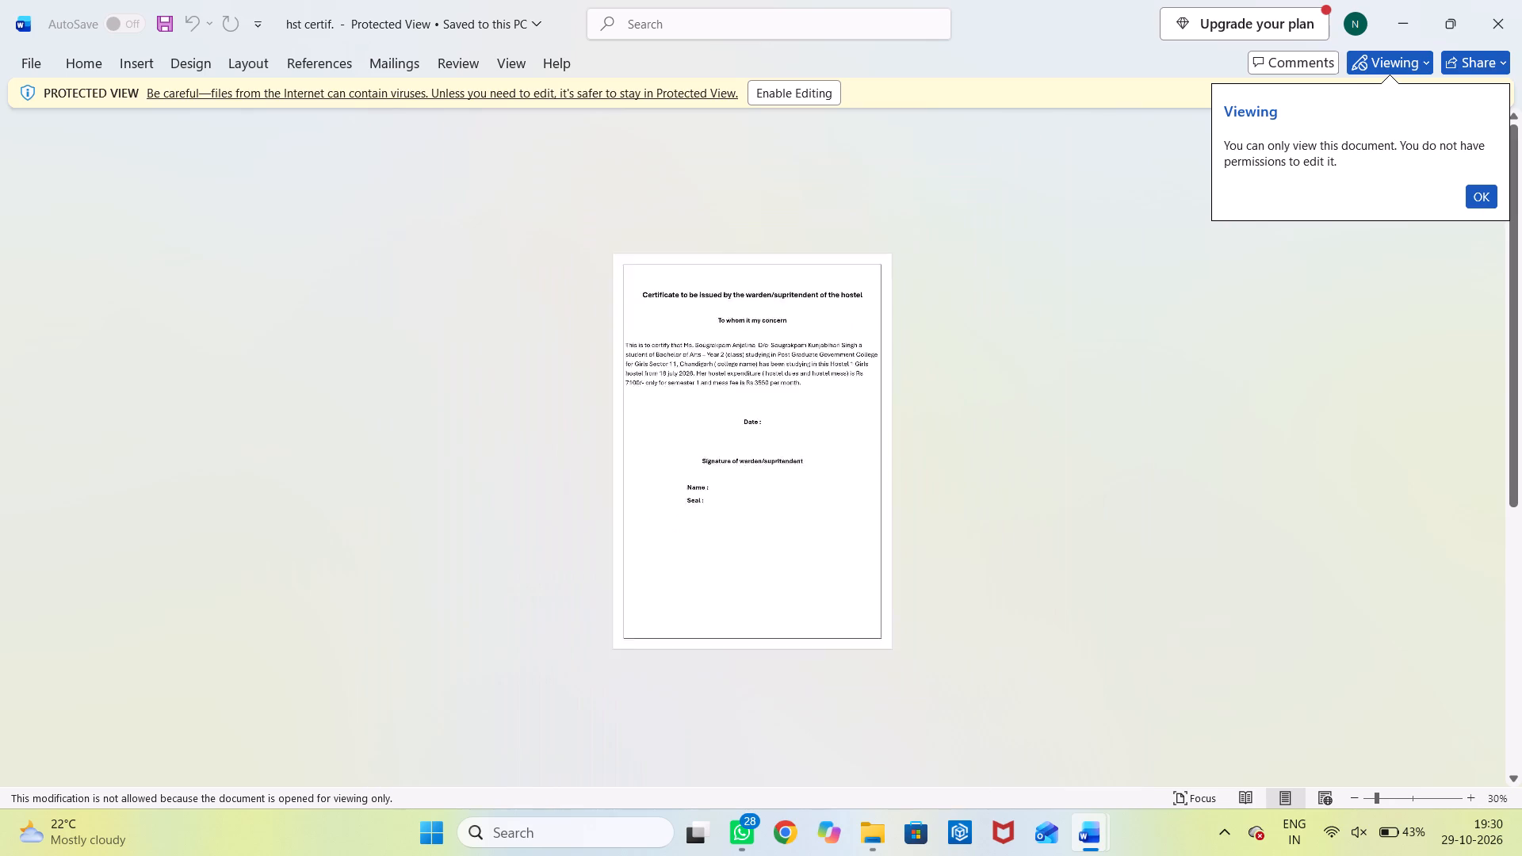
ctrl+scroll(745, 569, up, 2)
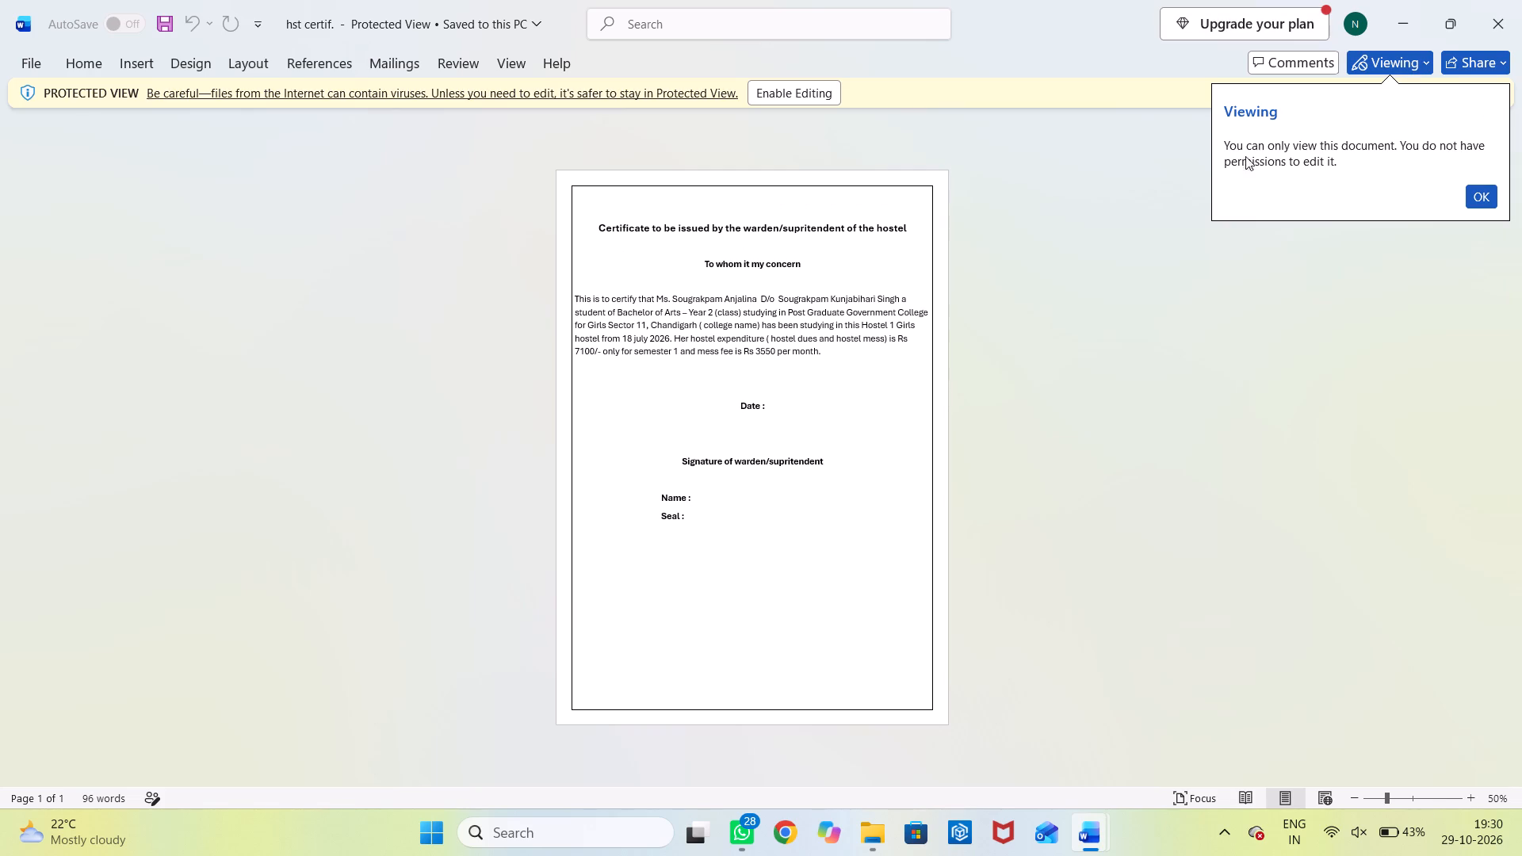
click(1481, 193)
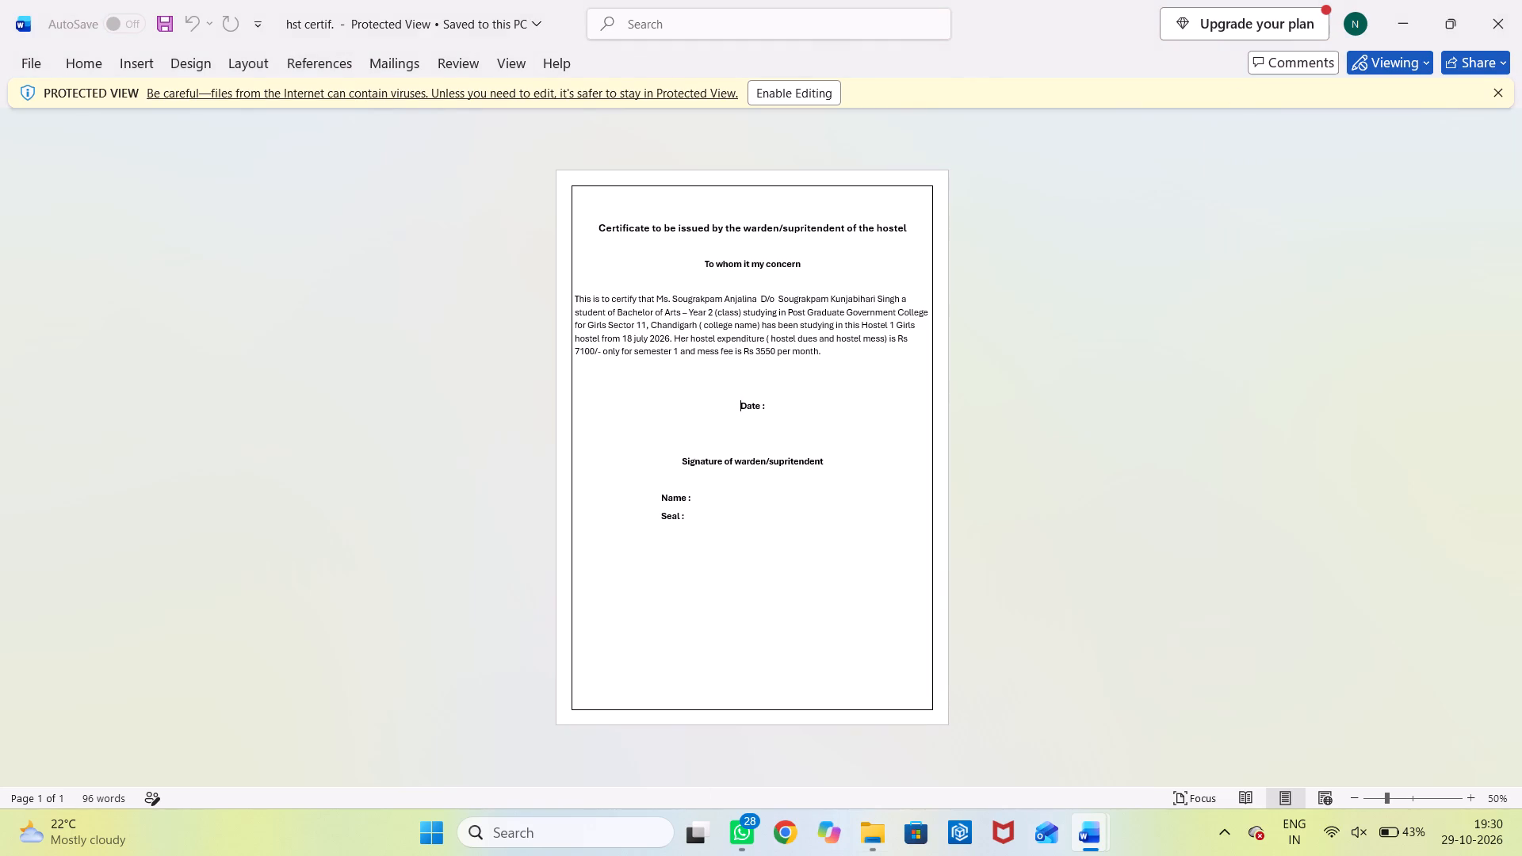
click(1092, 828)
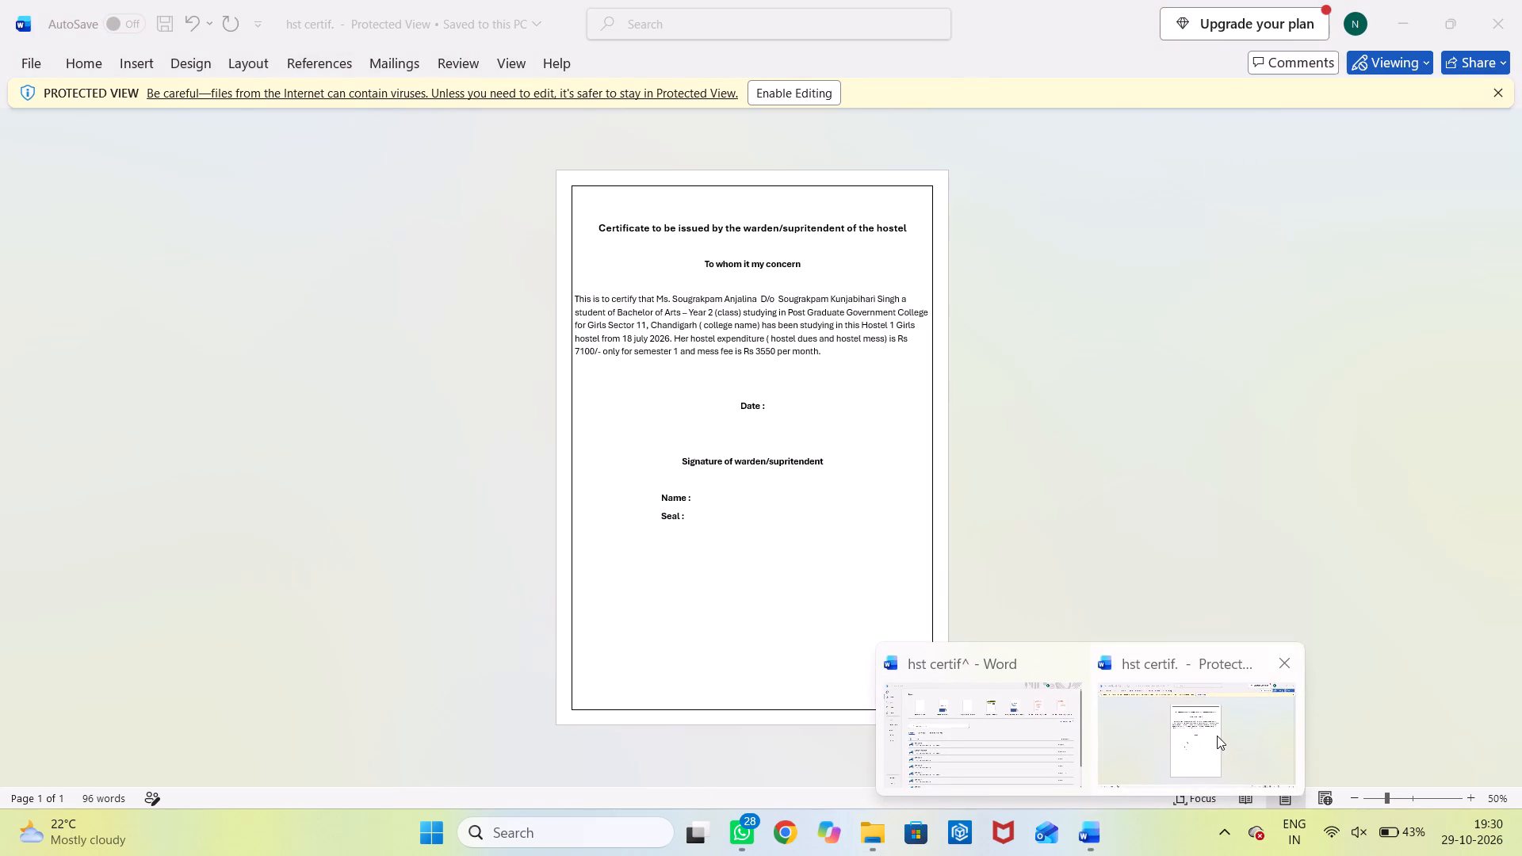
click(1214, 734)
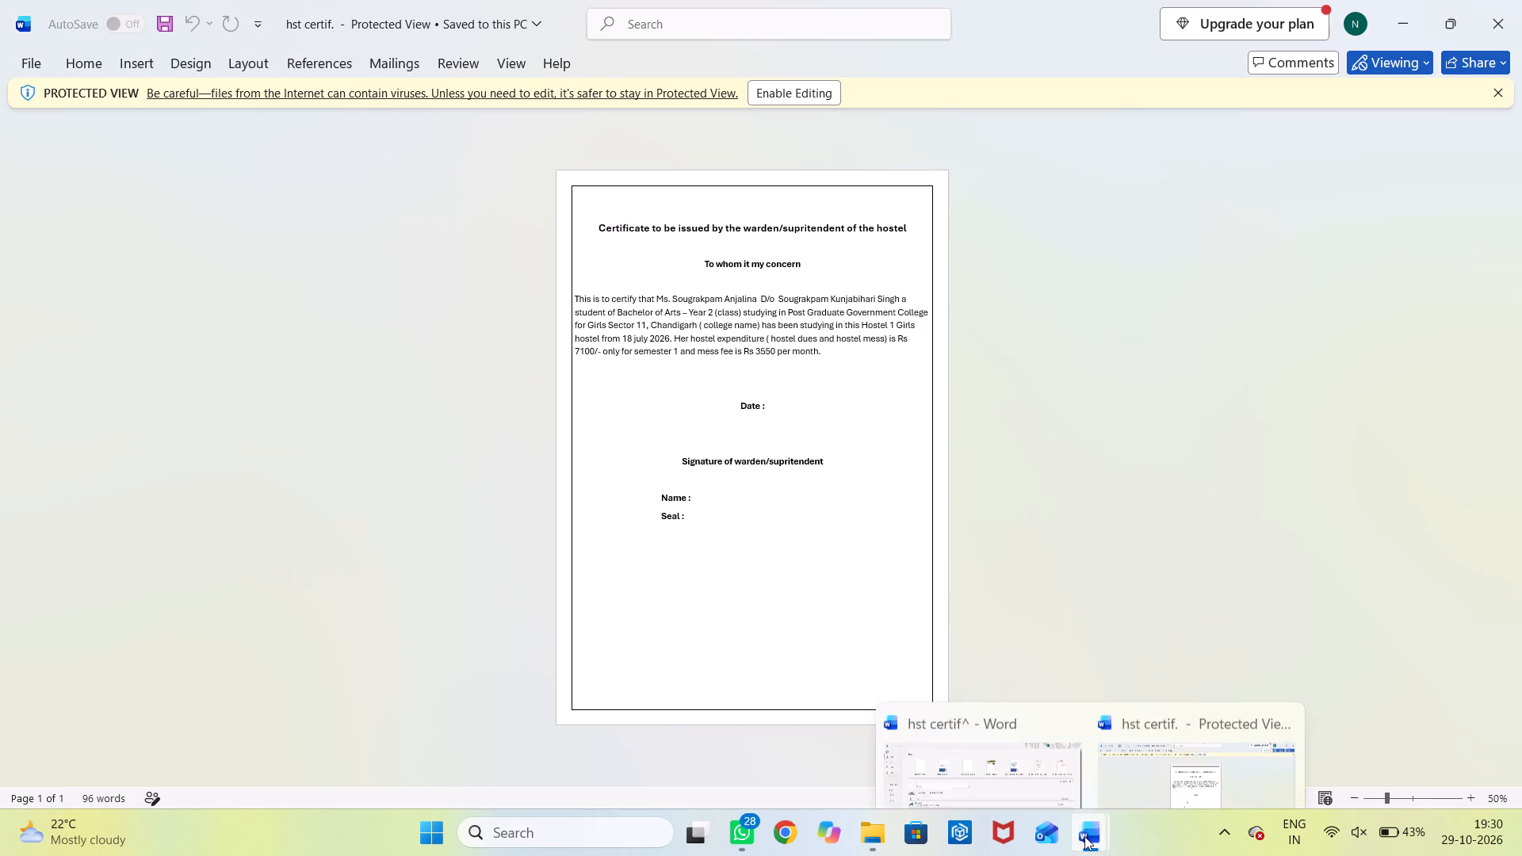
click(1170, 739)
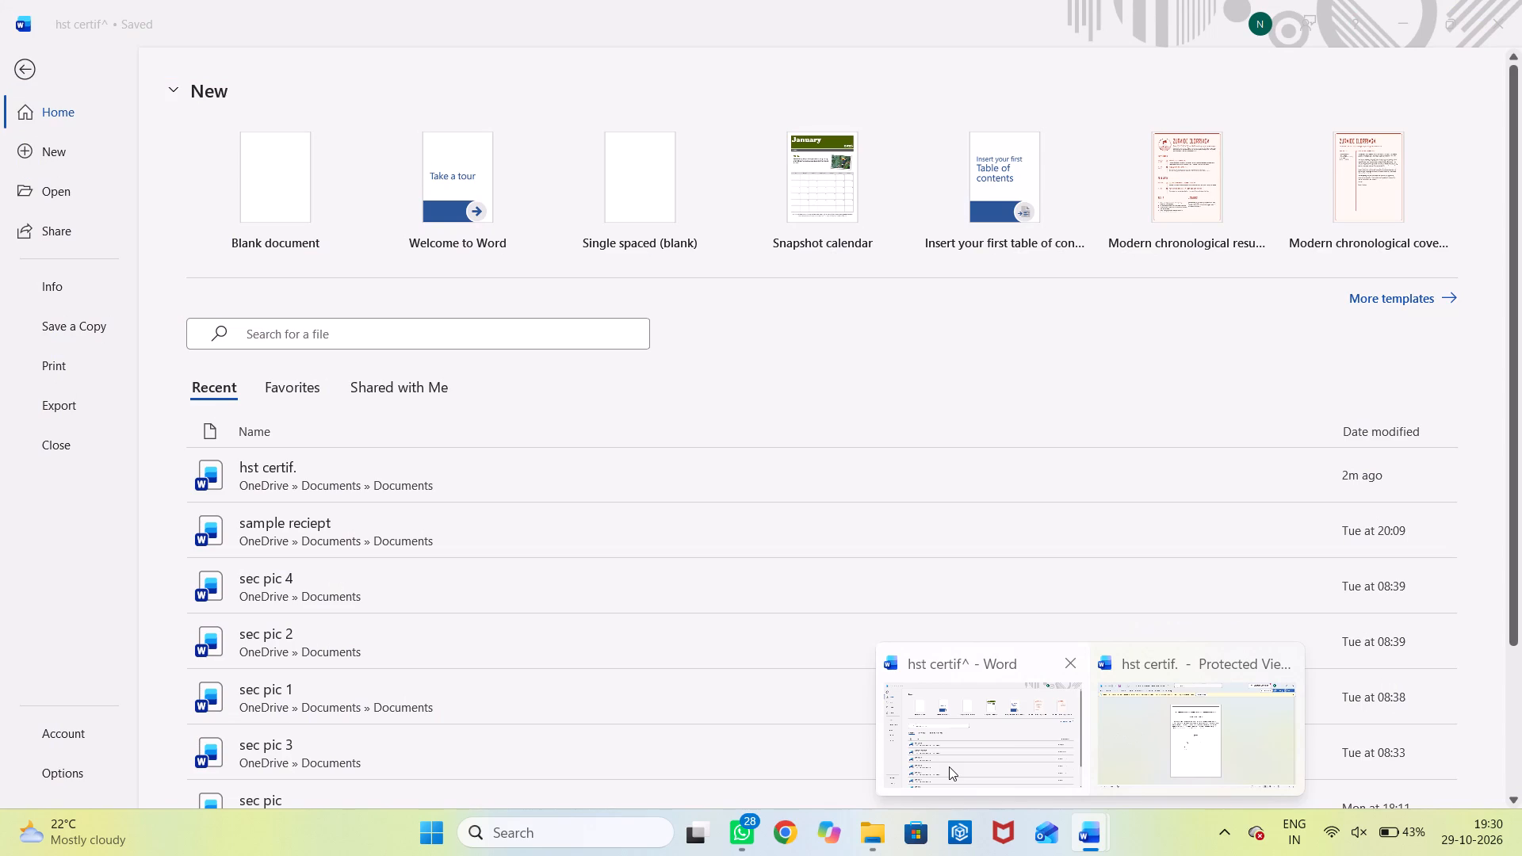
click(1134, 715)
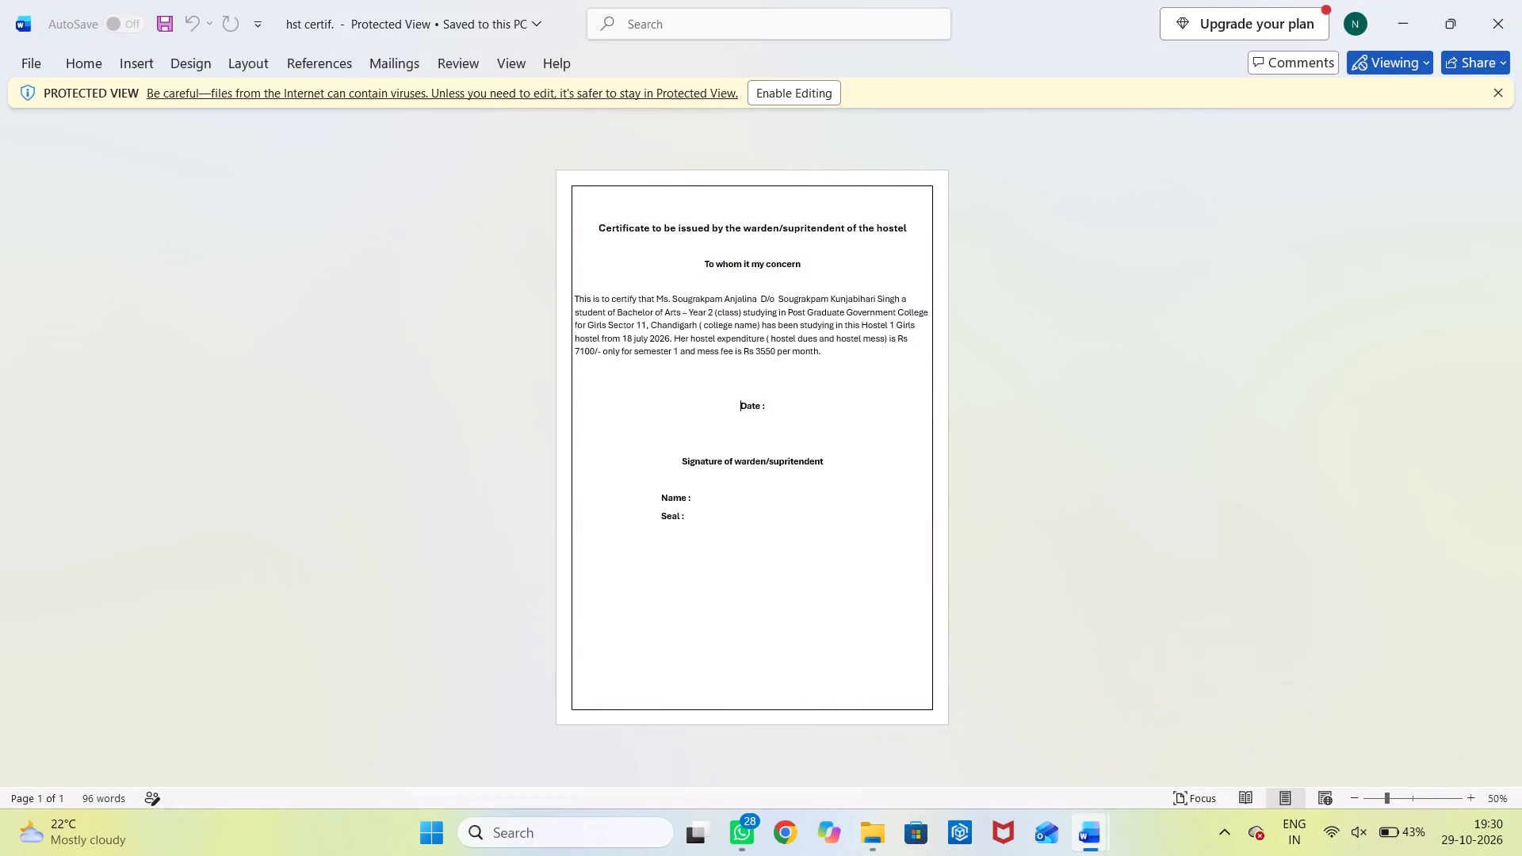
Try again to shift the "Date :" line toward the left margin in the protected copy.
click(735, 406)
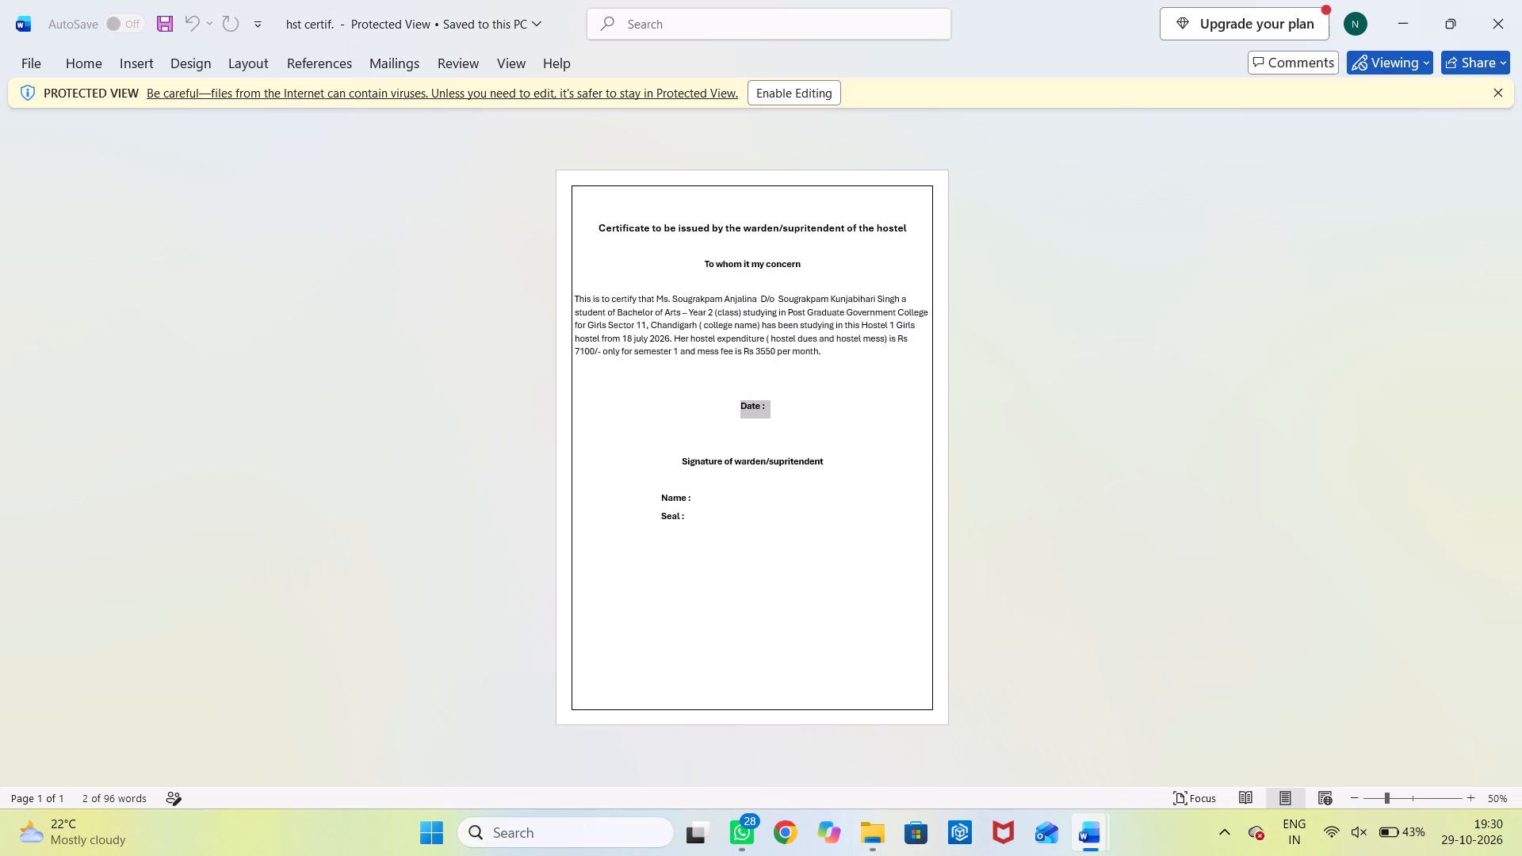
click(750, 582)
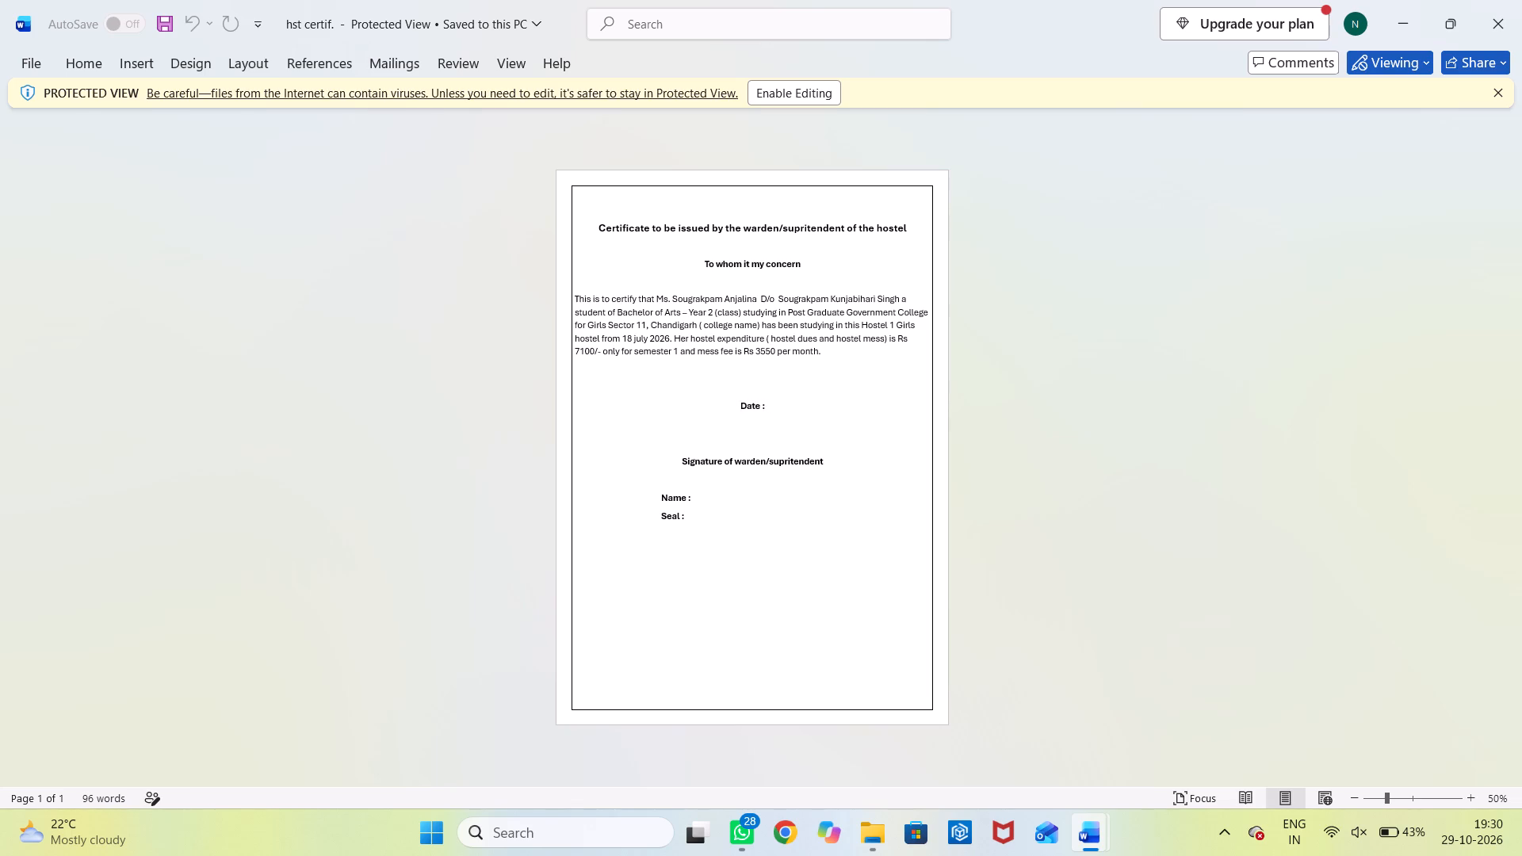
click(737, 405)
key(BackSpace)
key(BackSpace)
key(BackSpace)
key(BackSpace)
Switch to the other Word window and open the recent "hst certif." document from the OneDrive Documents folder.
click(1084, 832)
click(1025, 738)
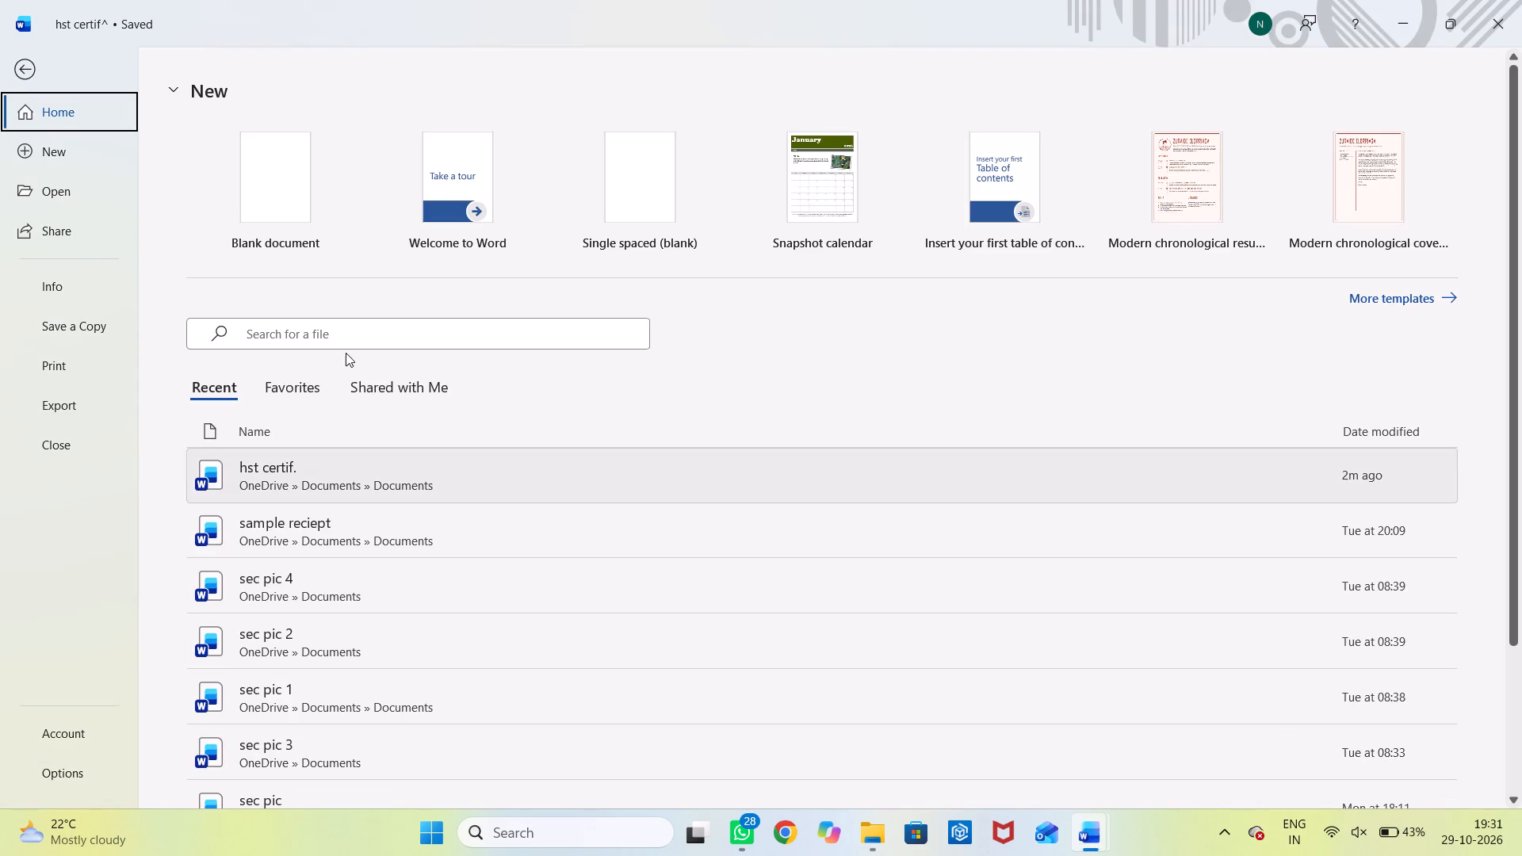
click(329, 459)
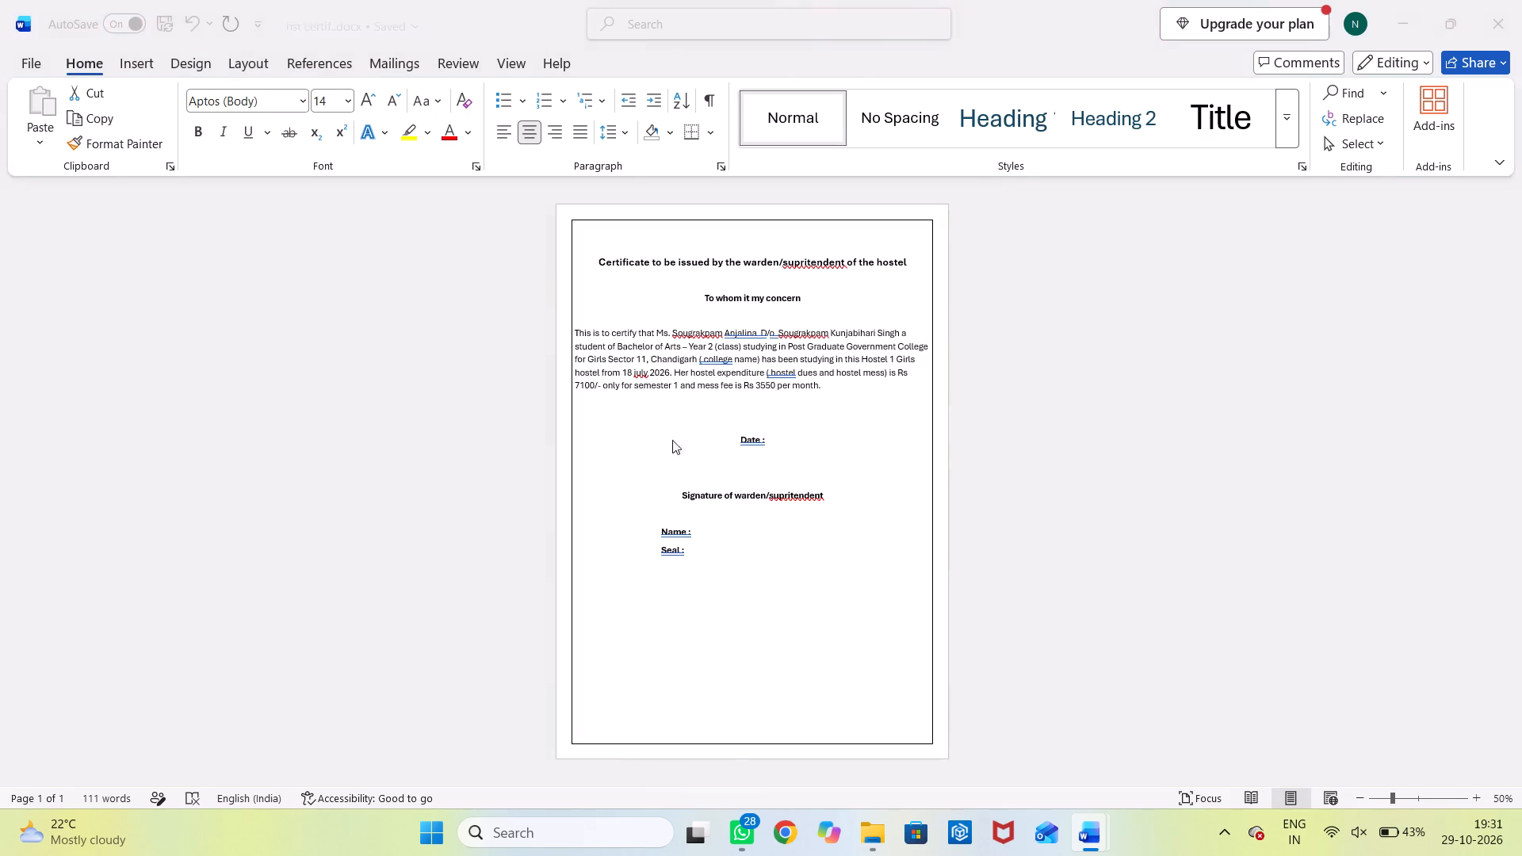
Remove the centering of the "Date :" line so it sits at the left margin, and indent it with six spaces.
click(736, 439)
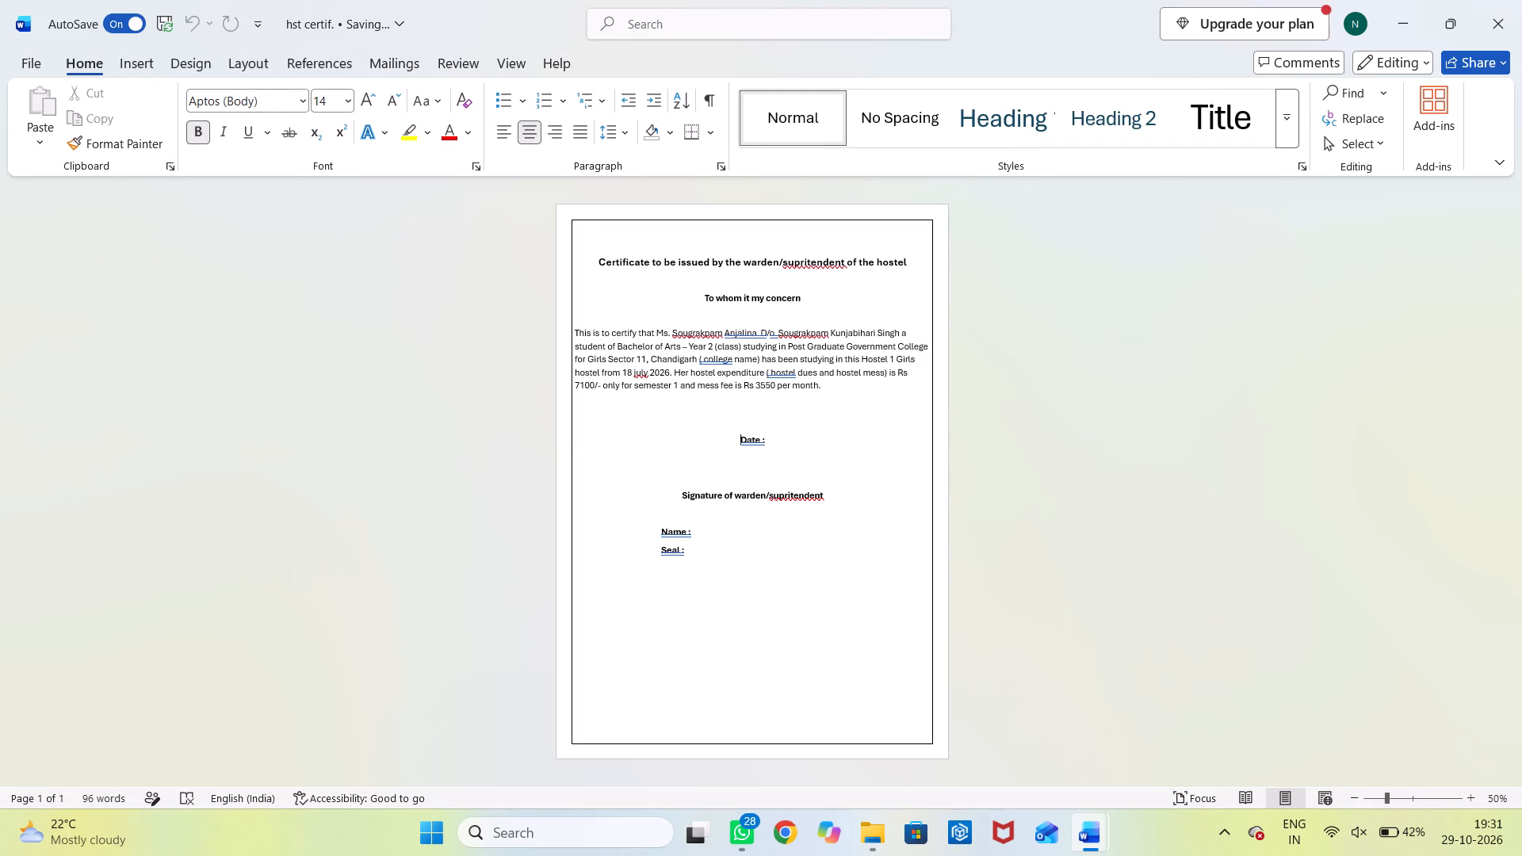
key(BackSpace)
click(572, 437)
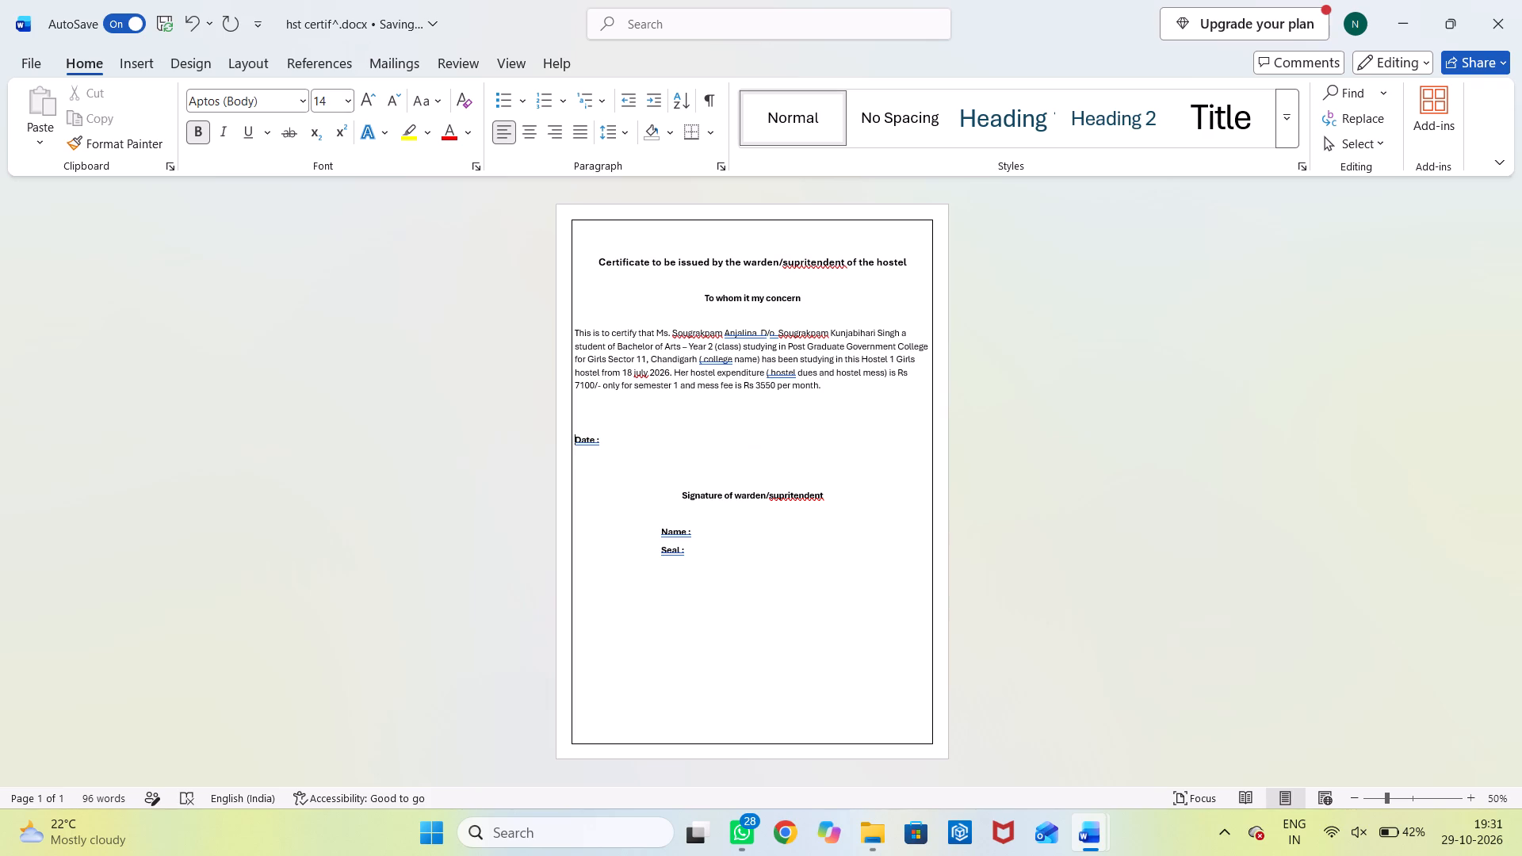
key(space)
key(space)
key(space)
key(space)
key(space)
key(space)
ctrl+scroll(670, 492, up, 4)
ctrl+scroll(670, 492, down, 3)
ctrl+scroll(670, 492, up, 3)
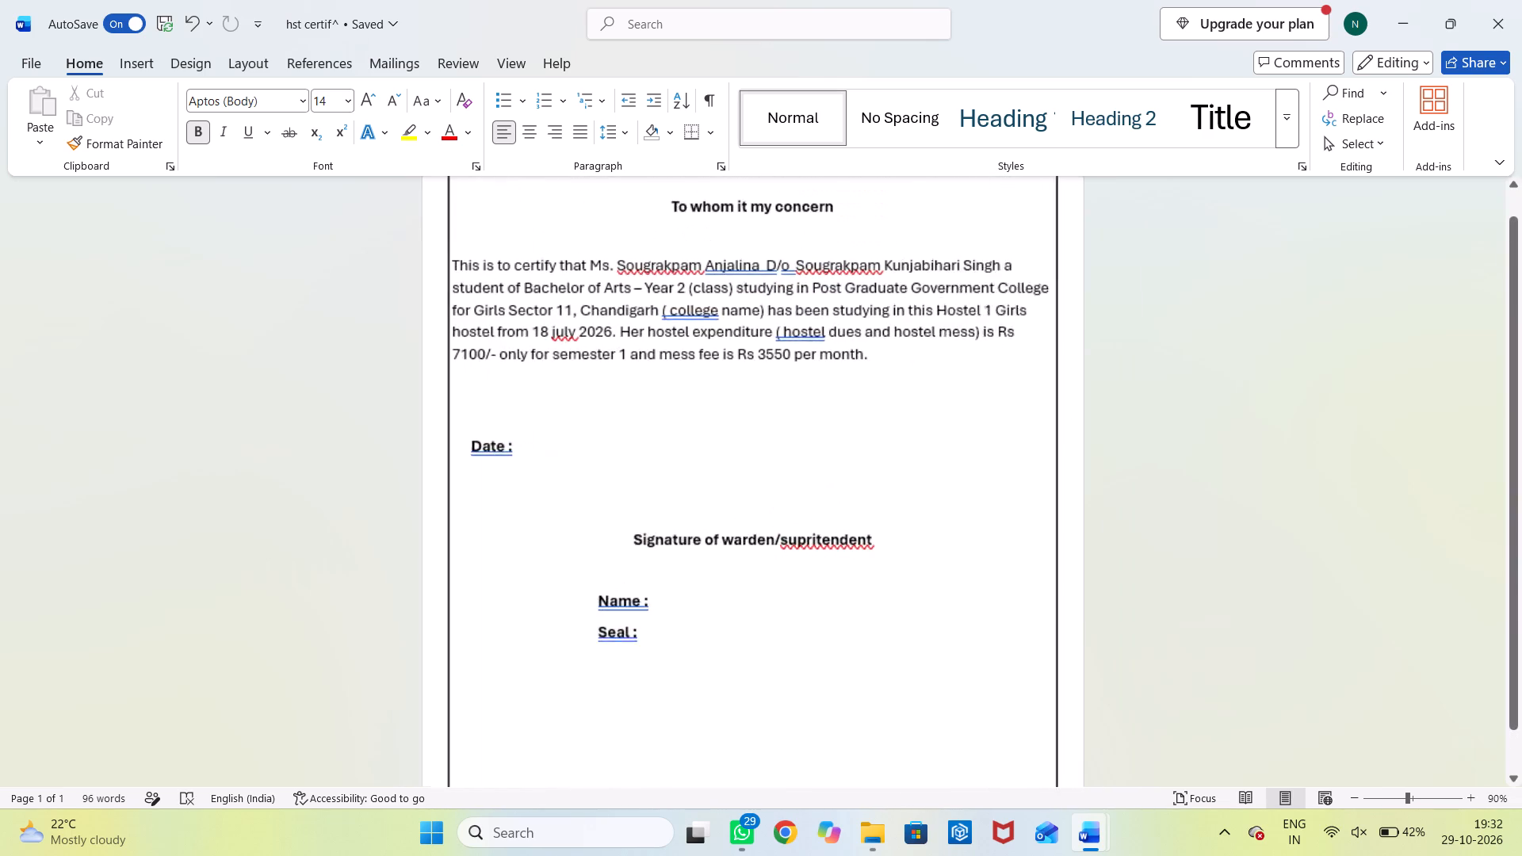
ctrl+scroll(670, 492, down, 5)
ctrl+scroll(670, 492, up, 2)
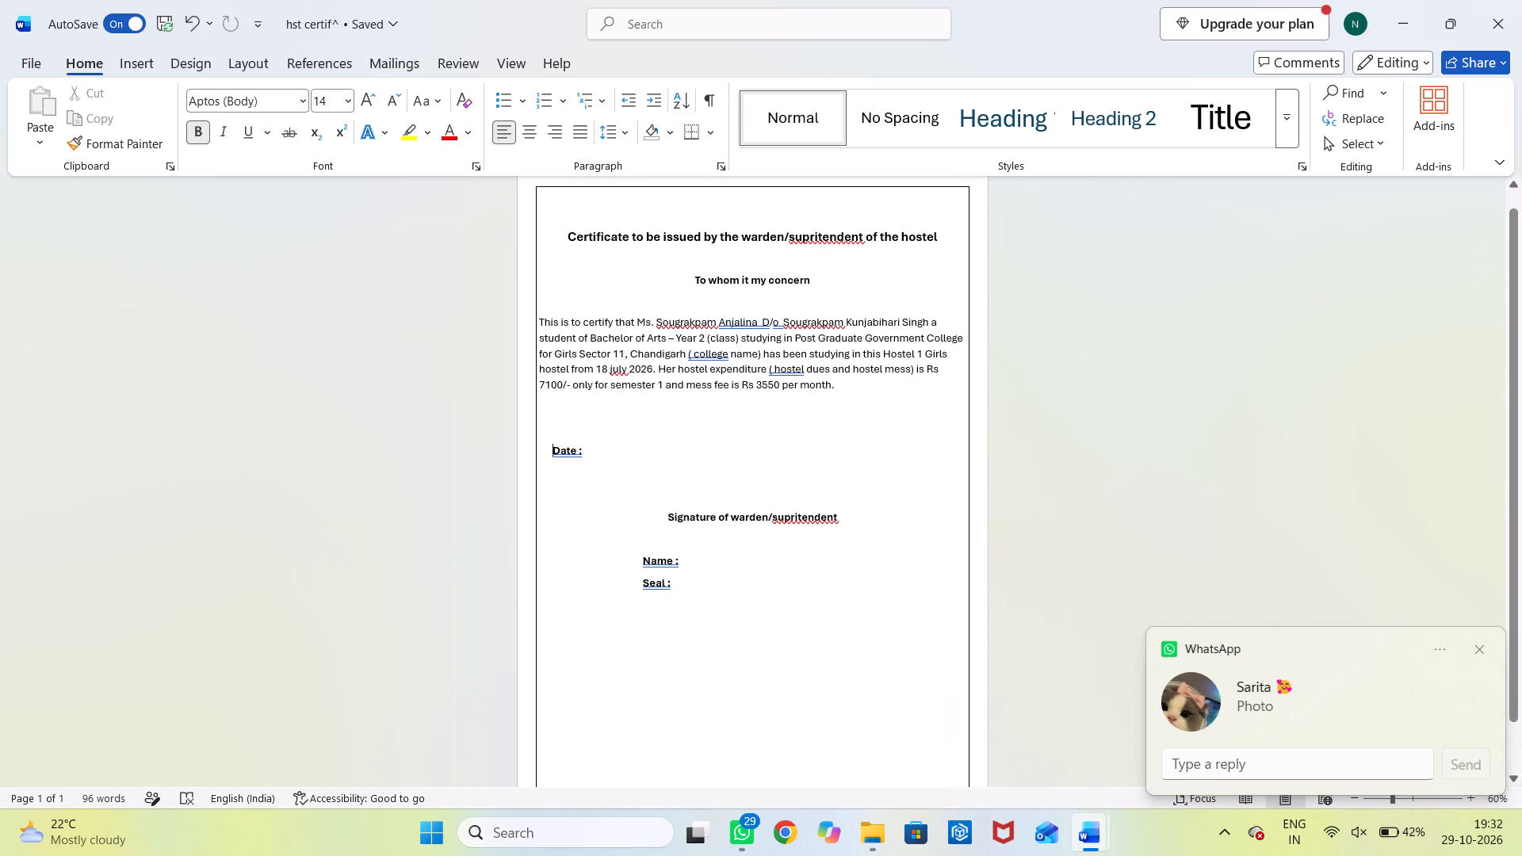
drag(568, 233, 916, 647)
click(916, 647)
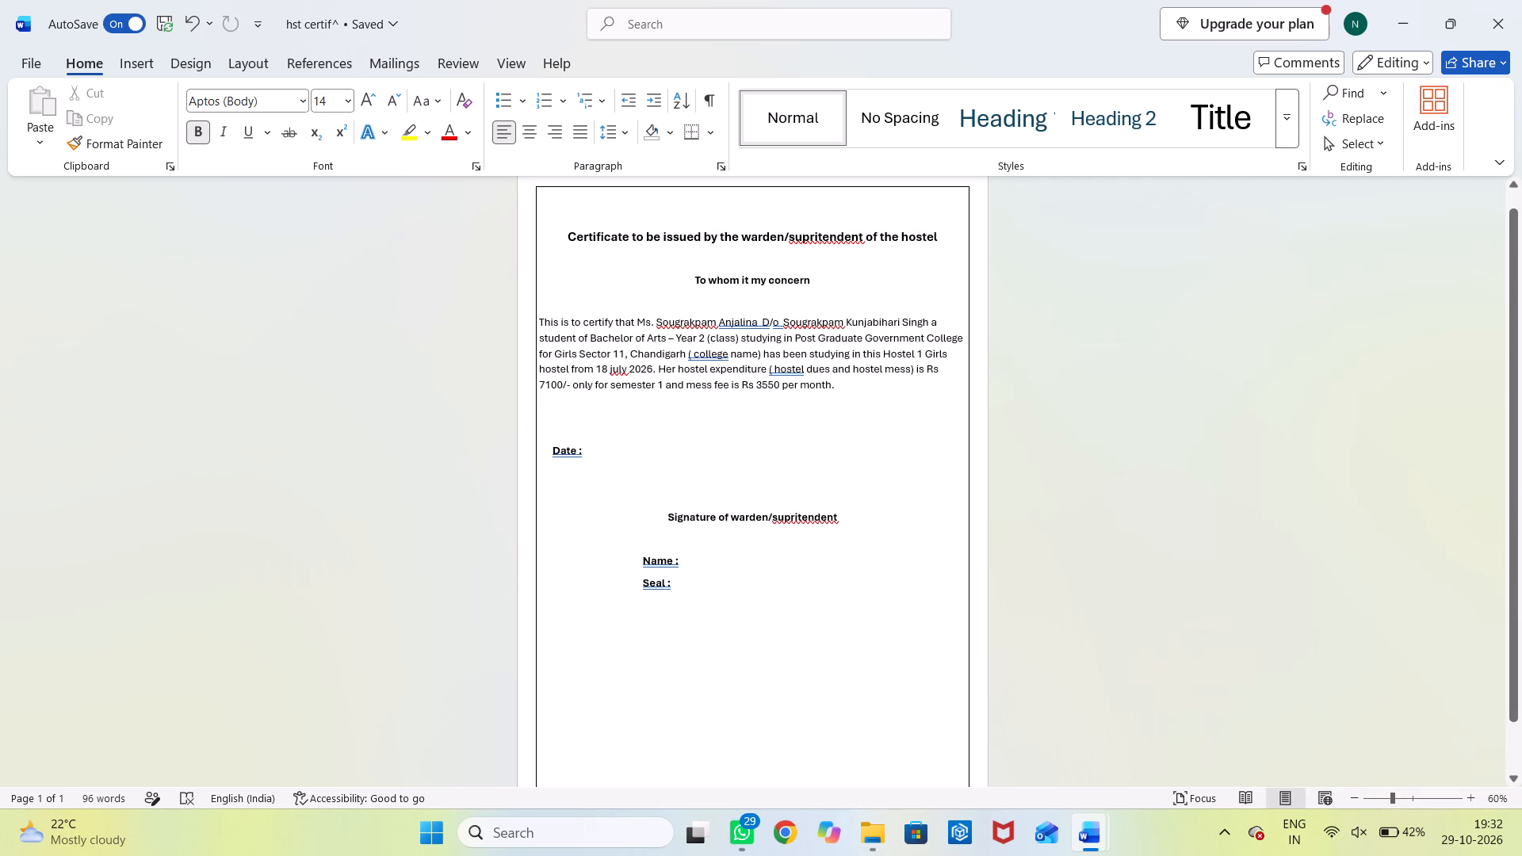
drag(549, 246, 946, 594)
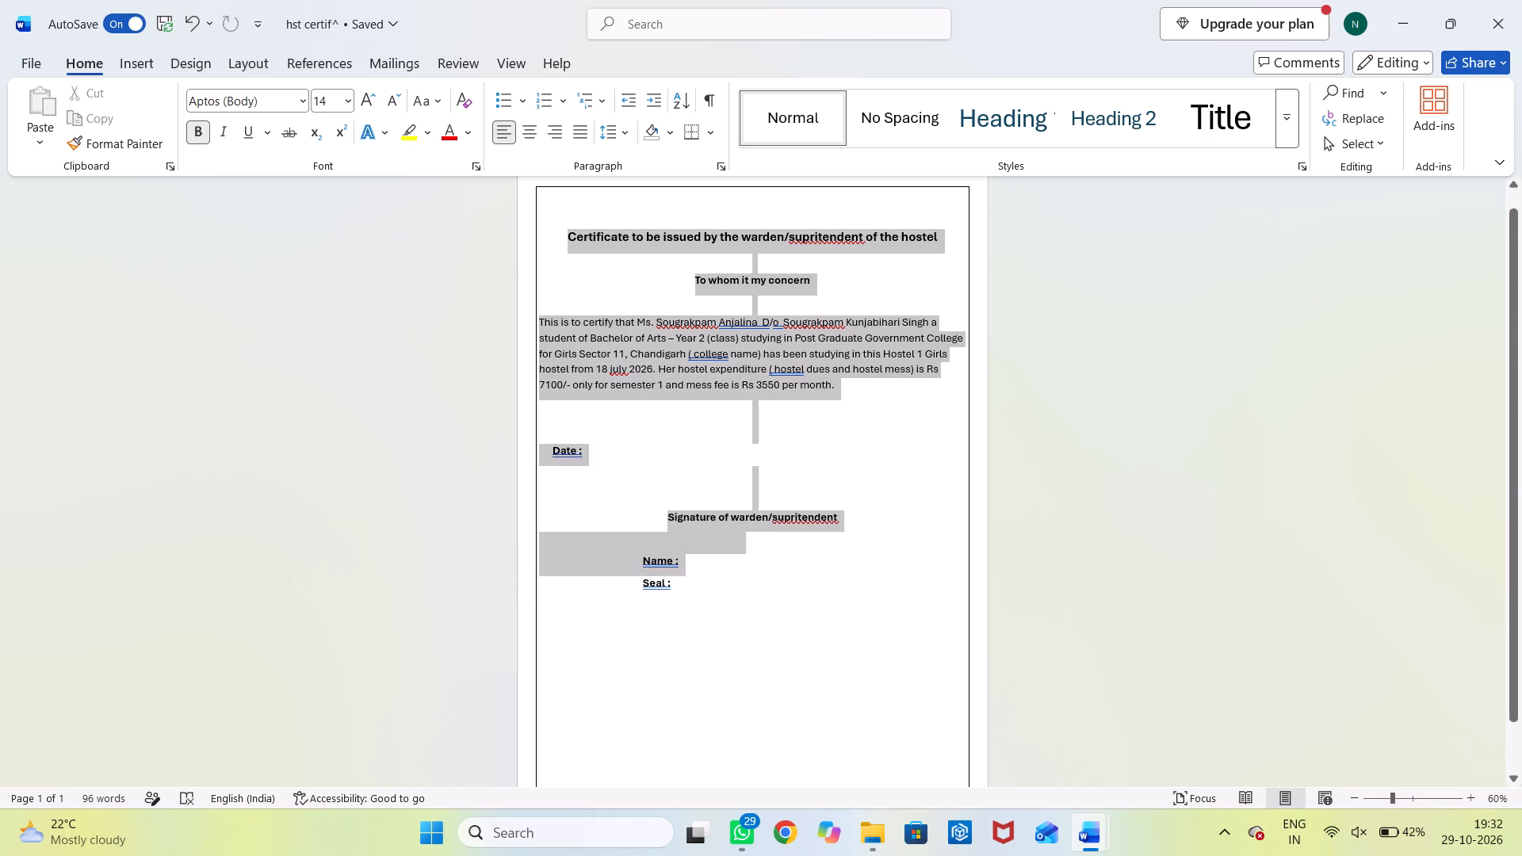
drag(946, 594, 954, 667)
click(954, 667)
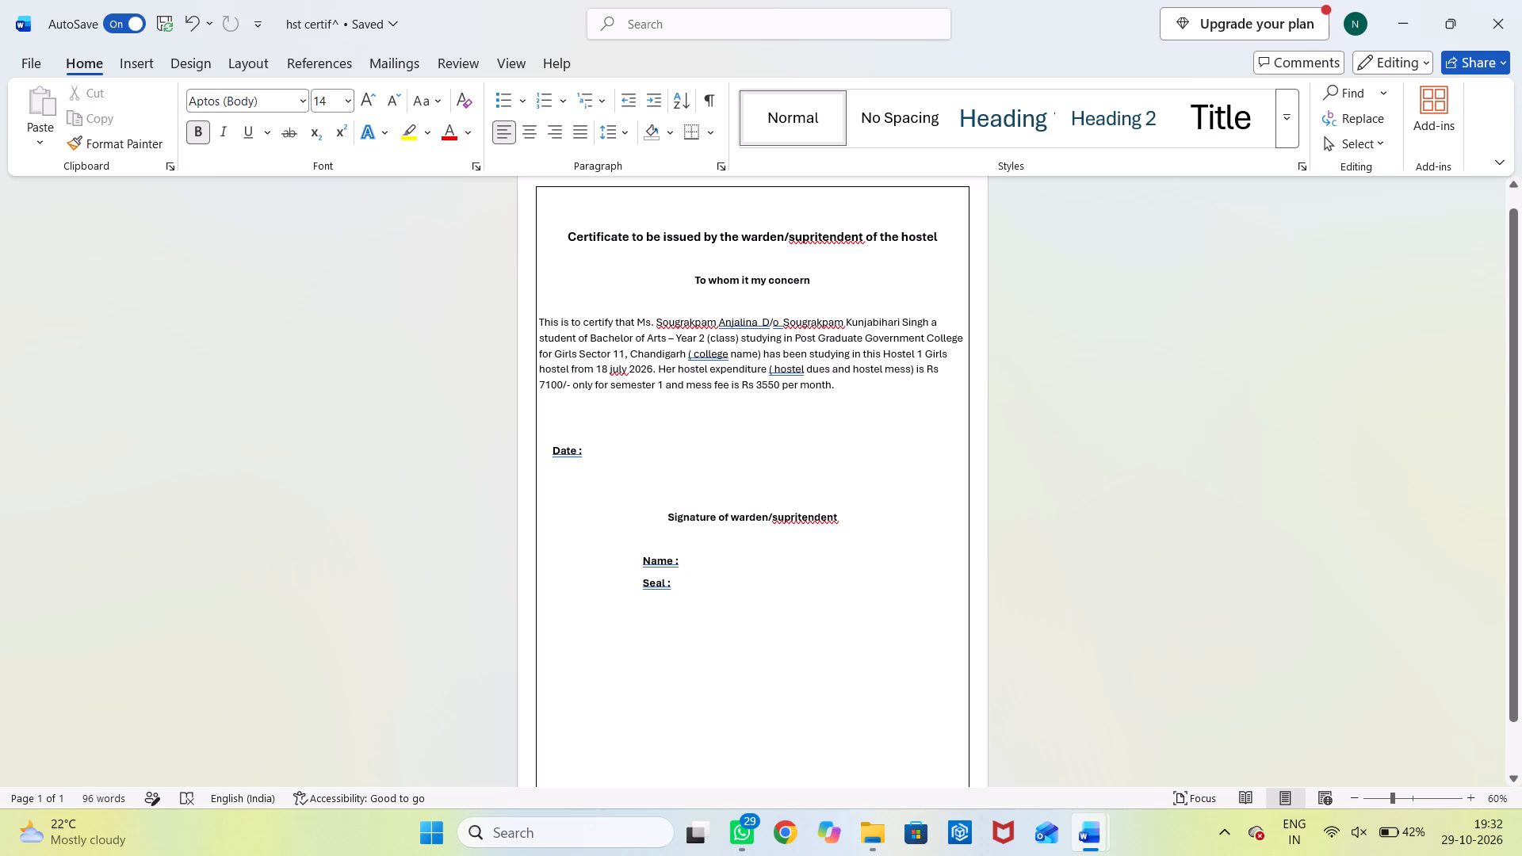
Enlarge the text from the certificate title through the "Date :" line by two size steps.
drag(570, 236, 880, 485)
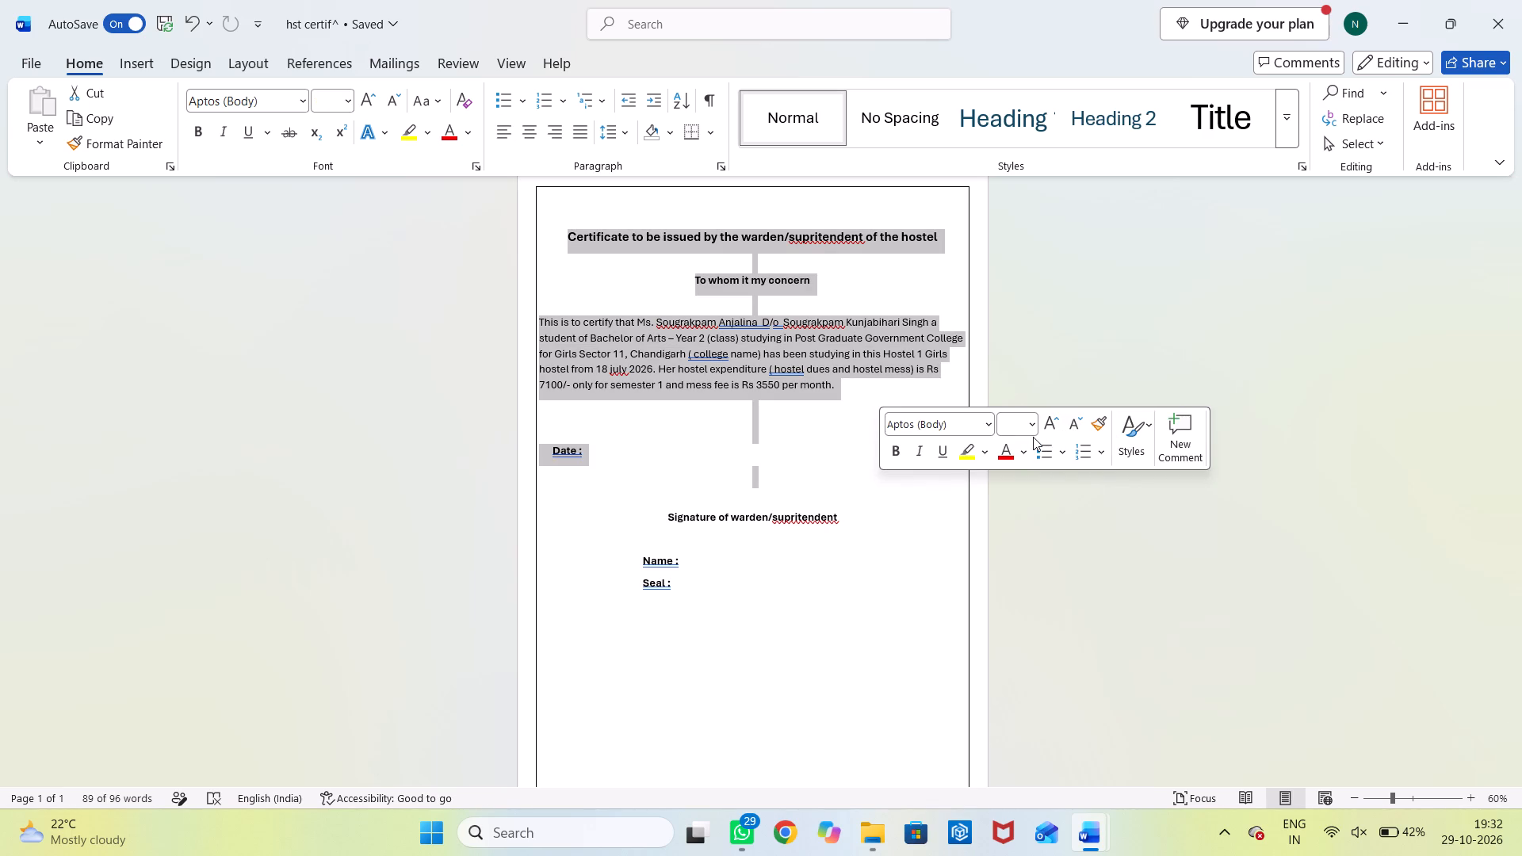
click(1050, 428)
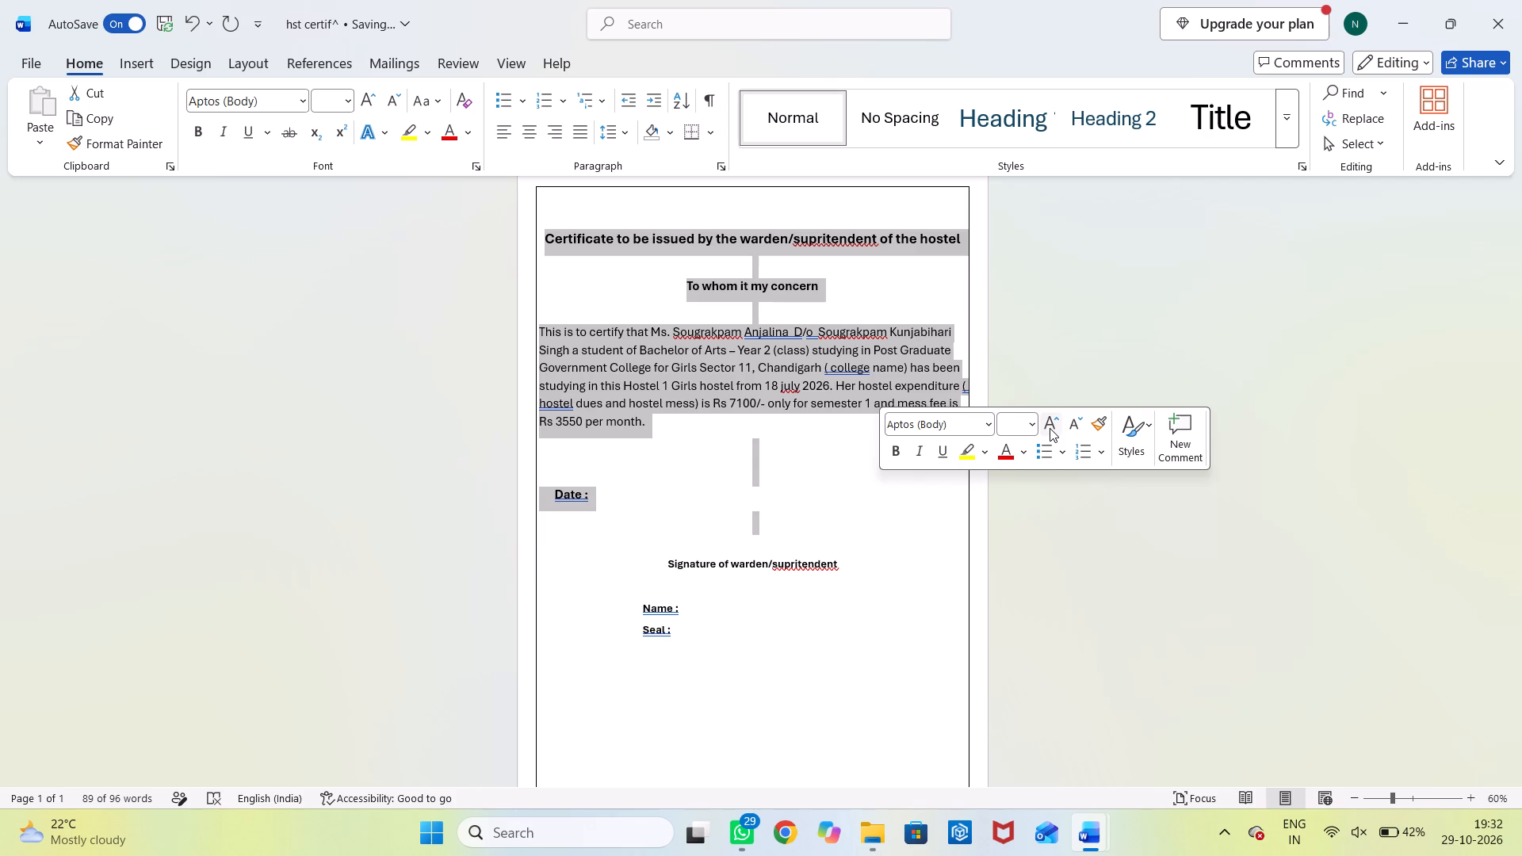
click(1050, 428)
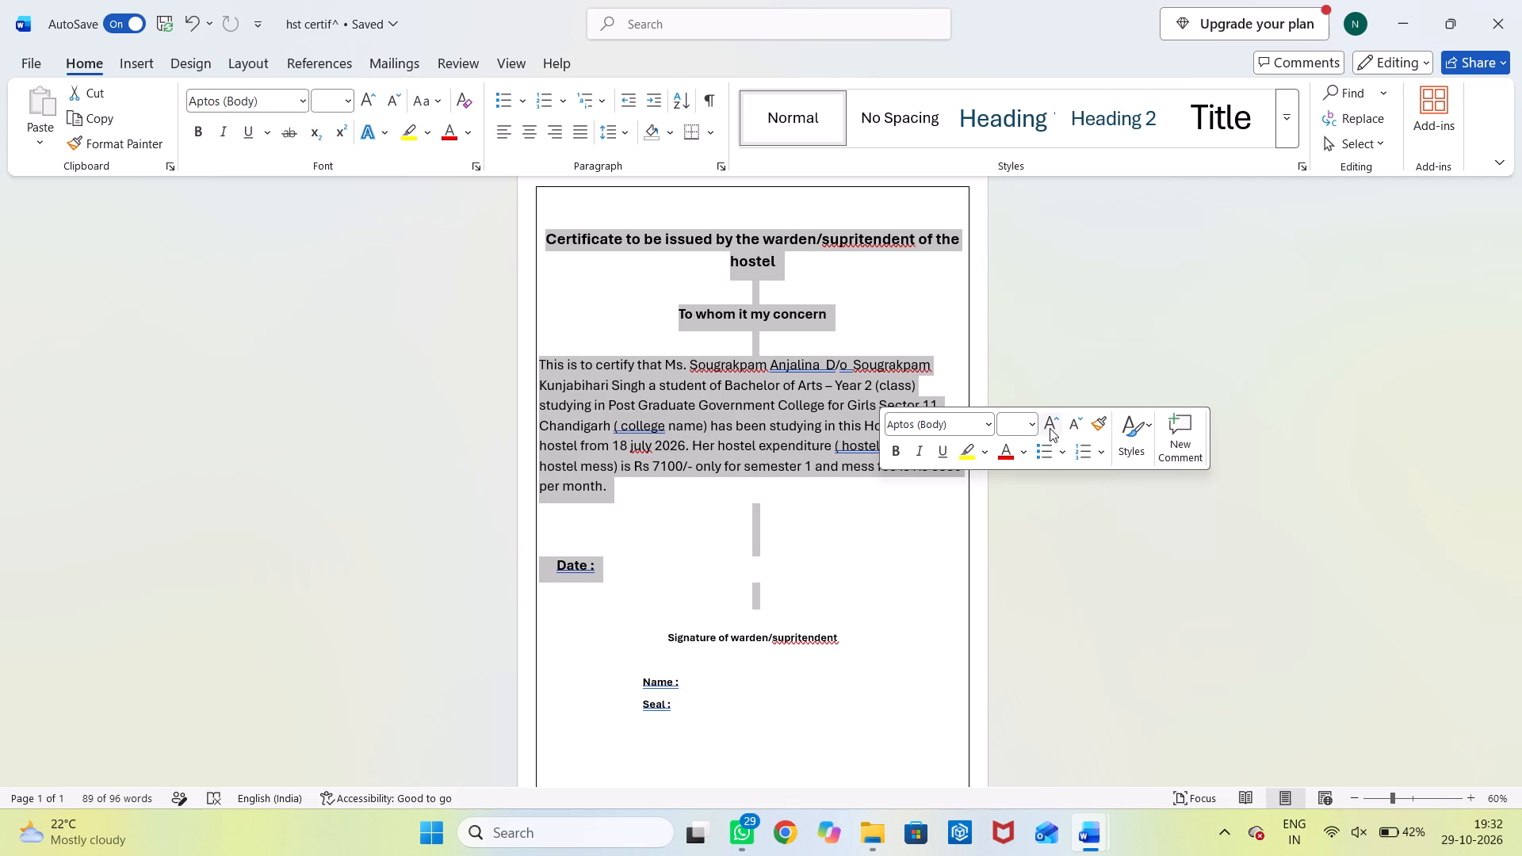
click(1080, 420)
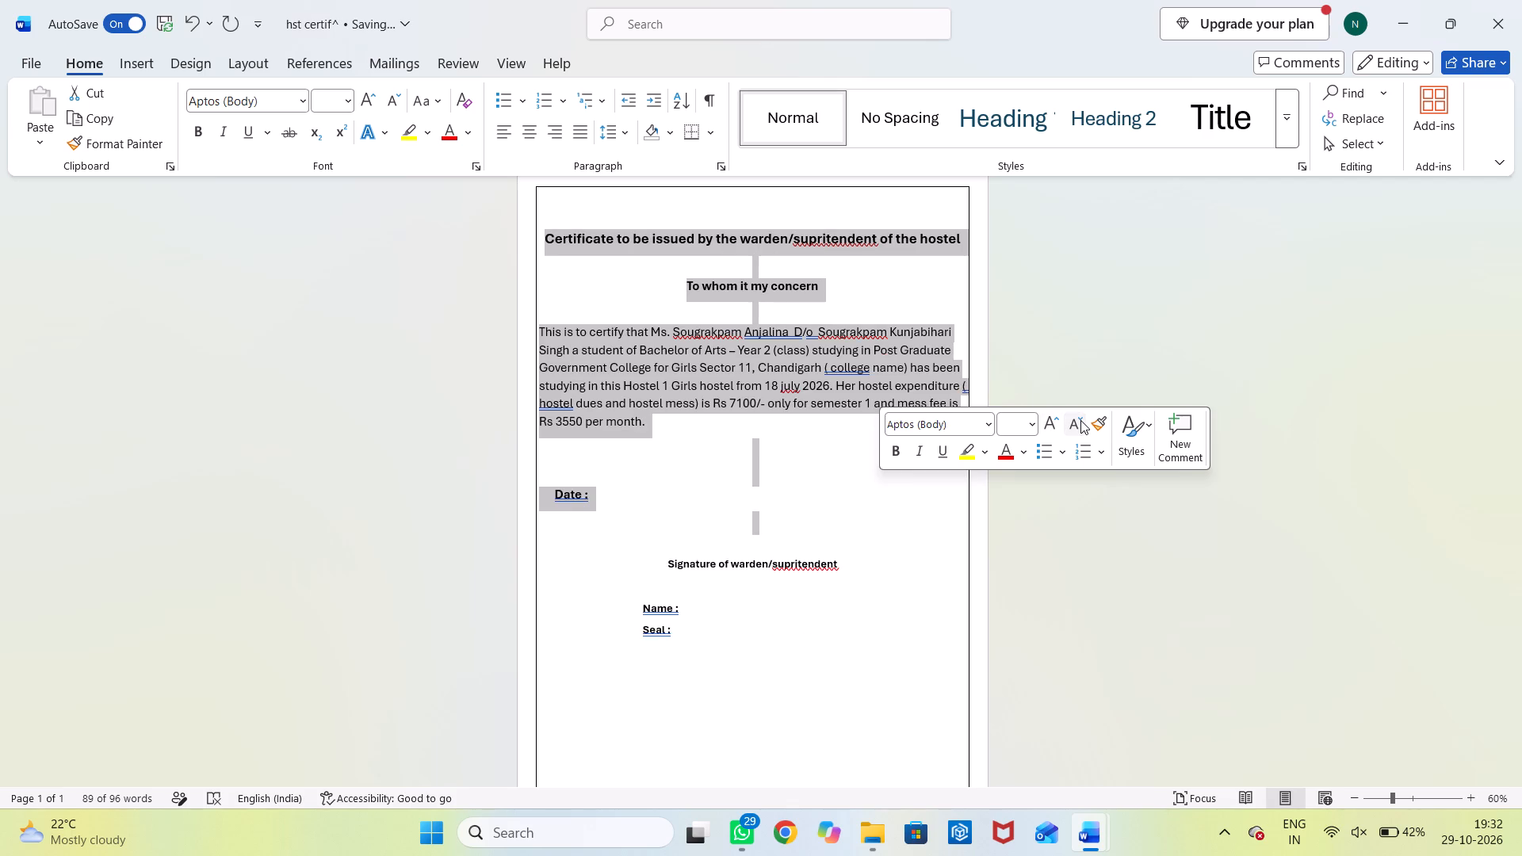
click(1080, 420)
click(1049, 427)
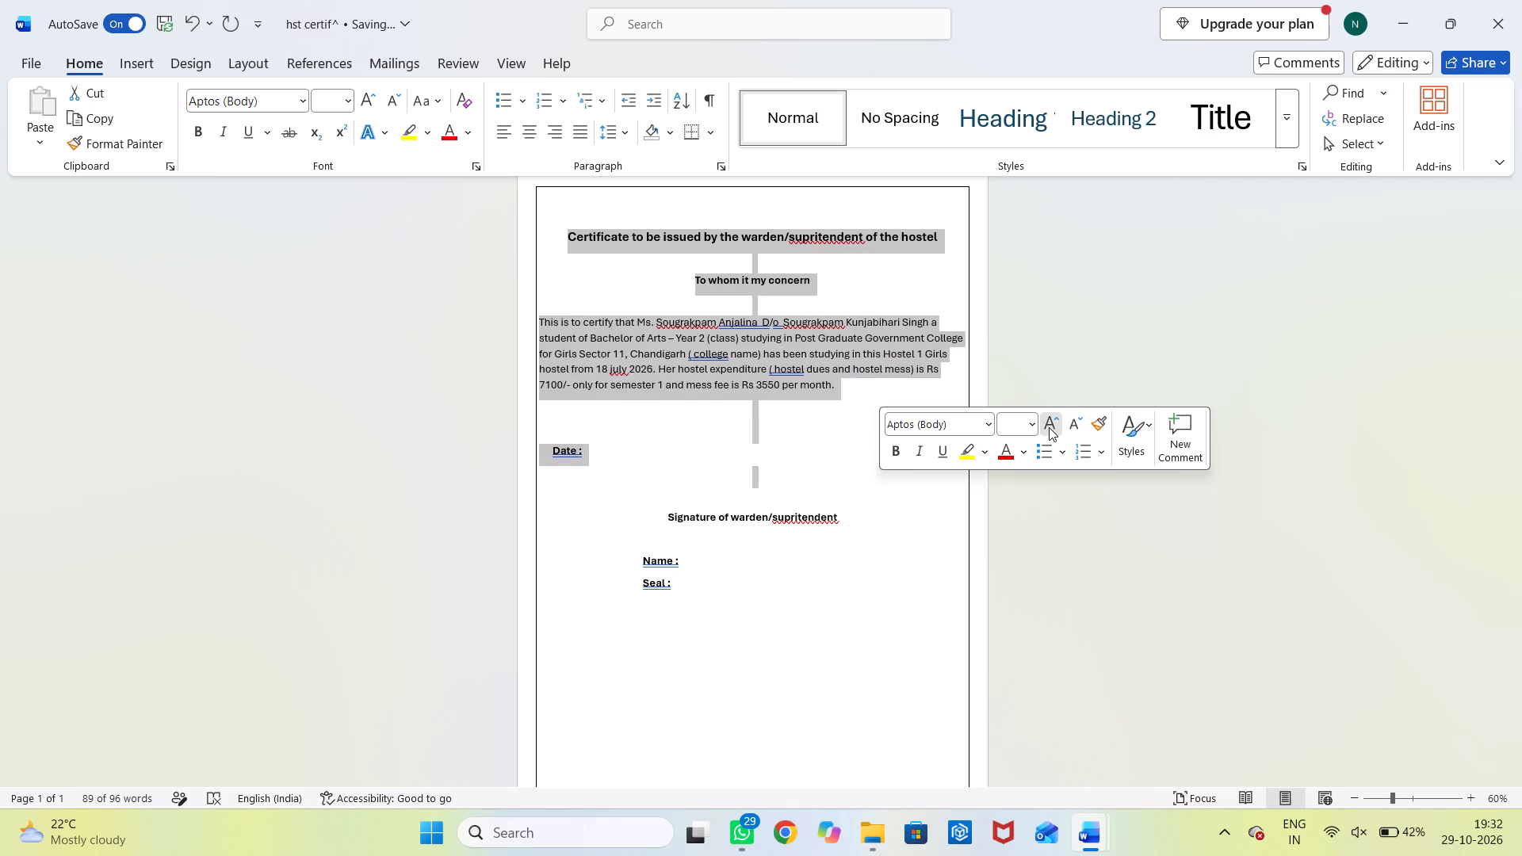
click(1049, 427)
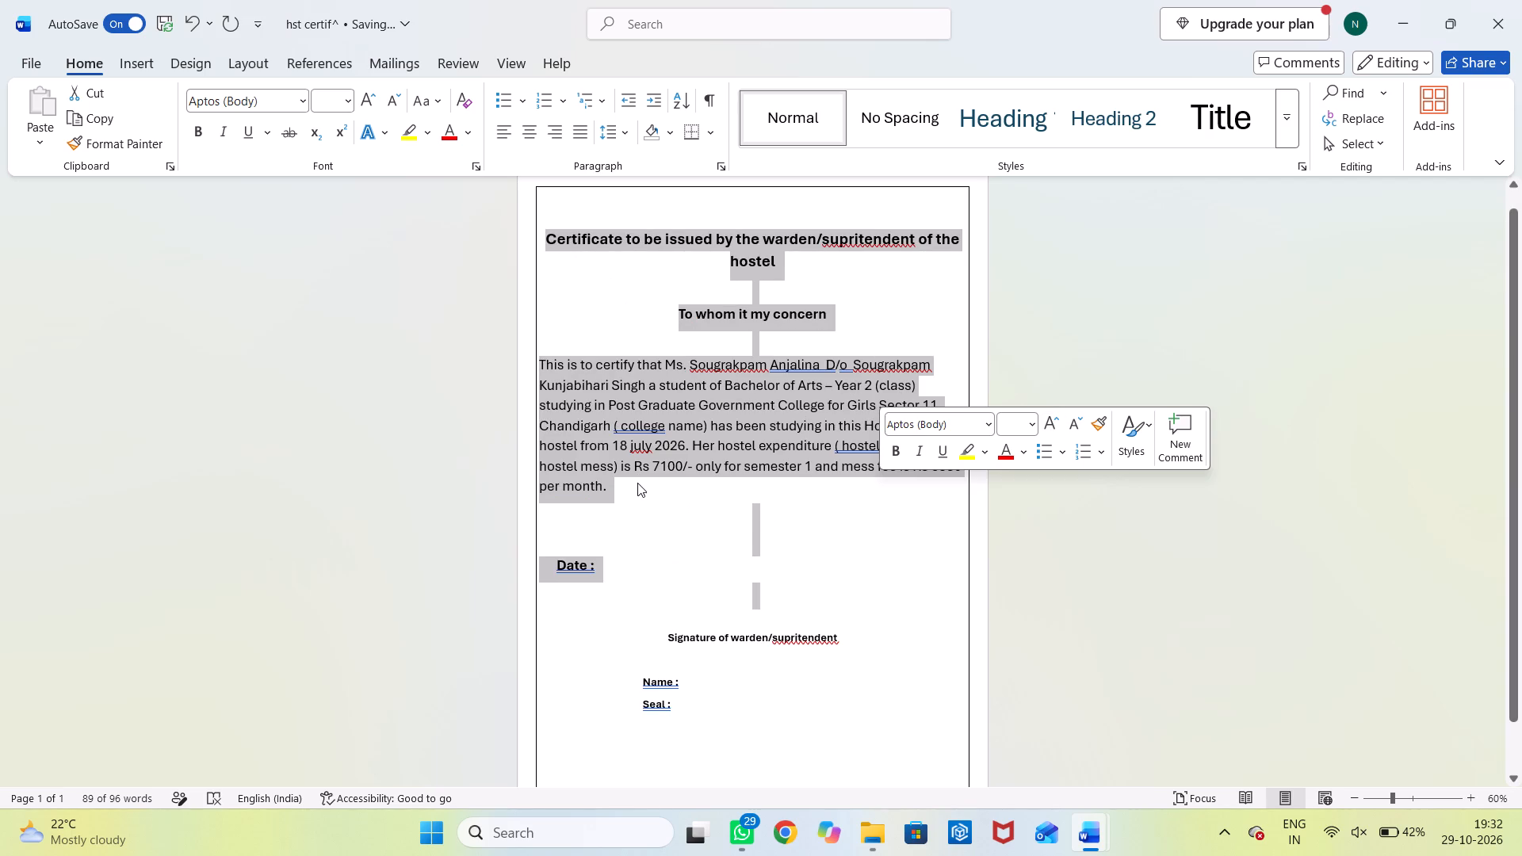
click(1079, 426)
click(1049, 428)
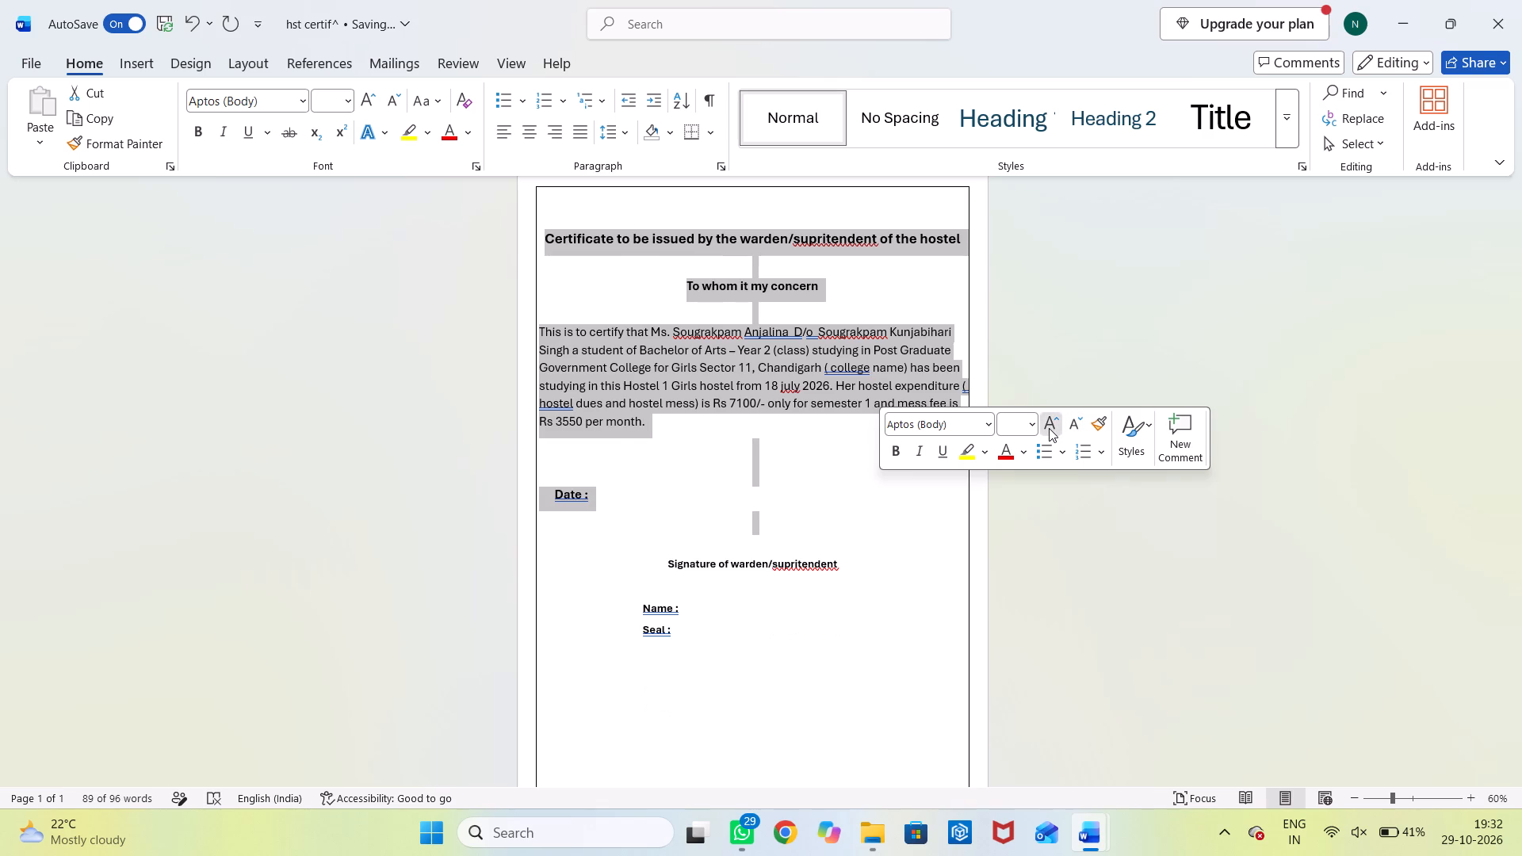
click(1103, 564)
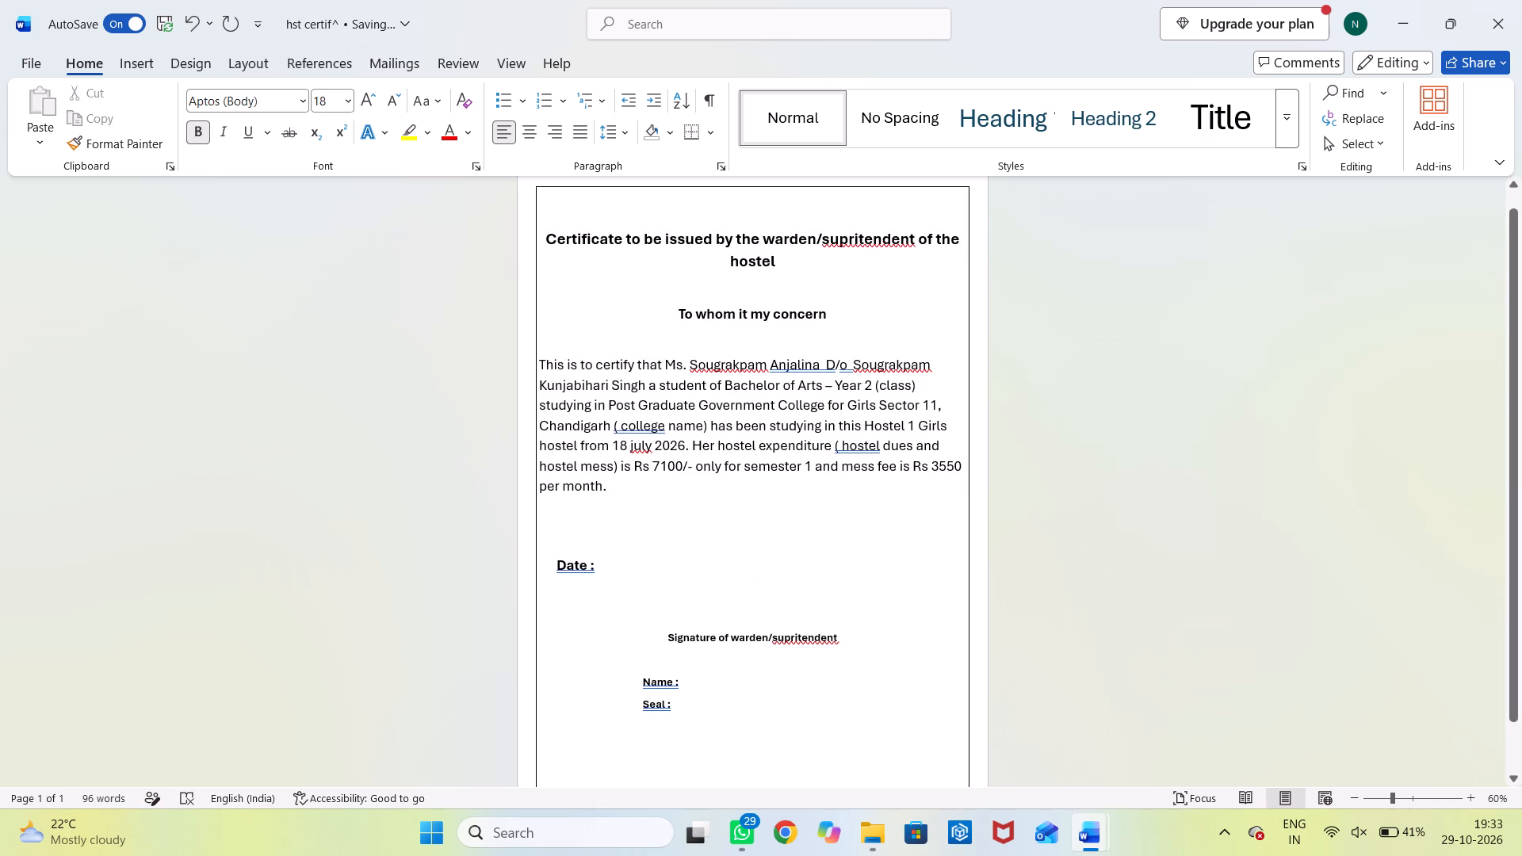
Enlarge the text from the warden signature line through the "Name :" and "Seal :" lines to 18 pt.
drag(667, 632, 870, 663)
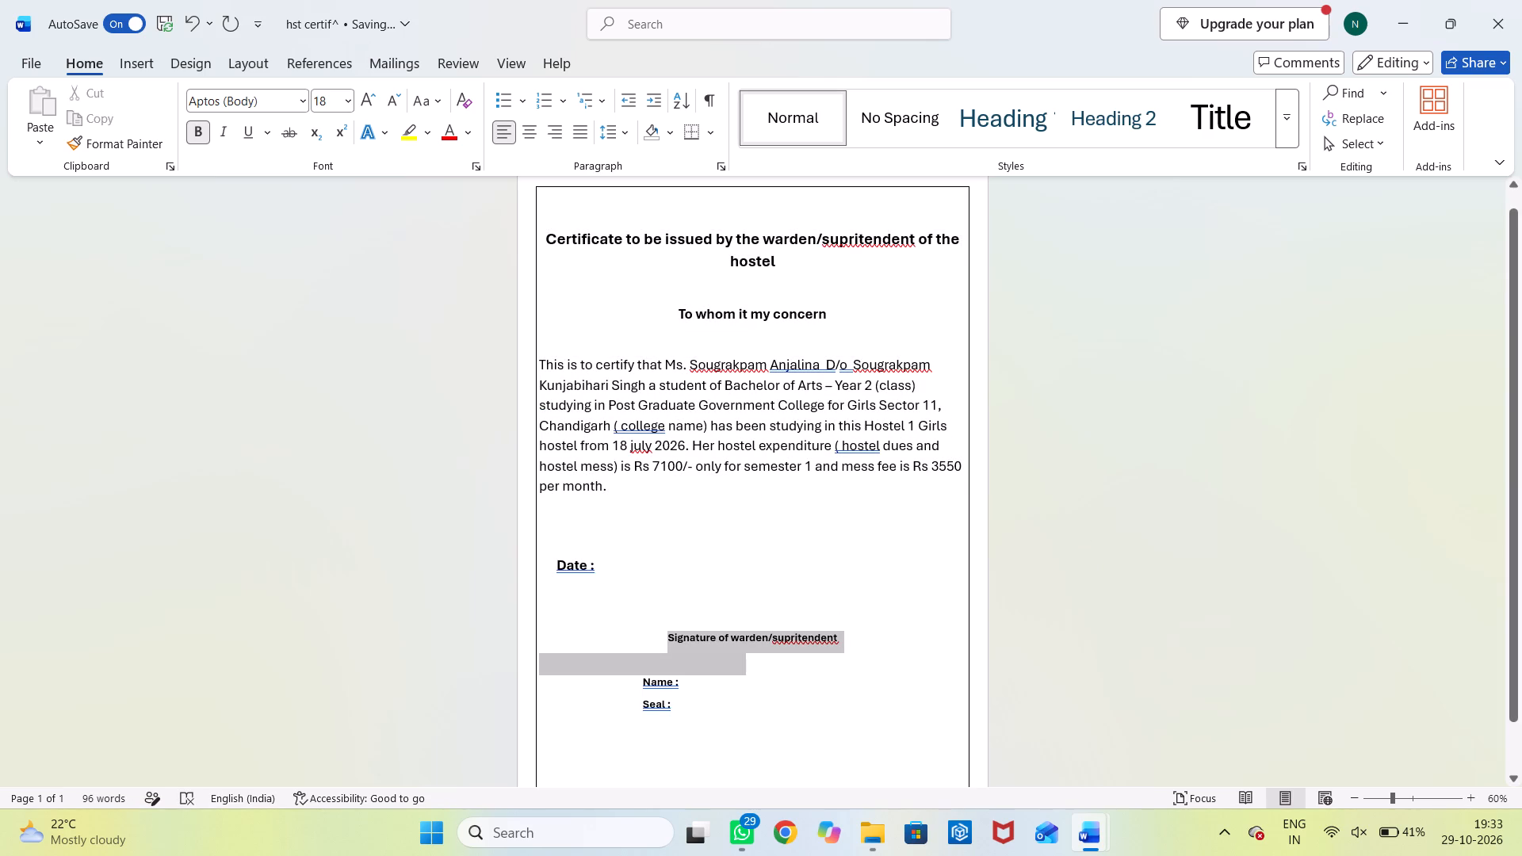
drag(870, 663, 895, 743)
click(895, 743)
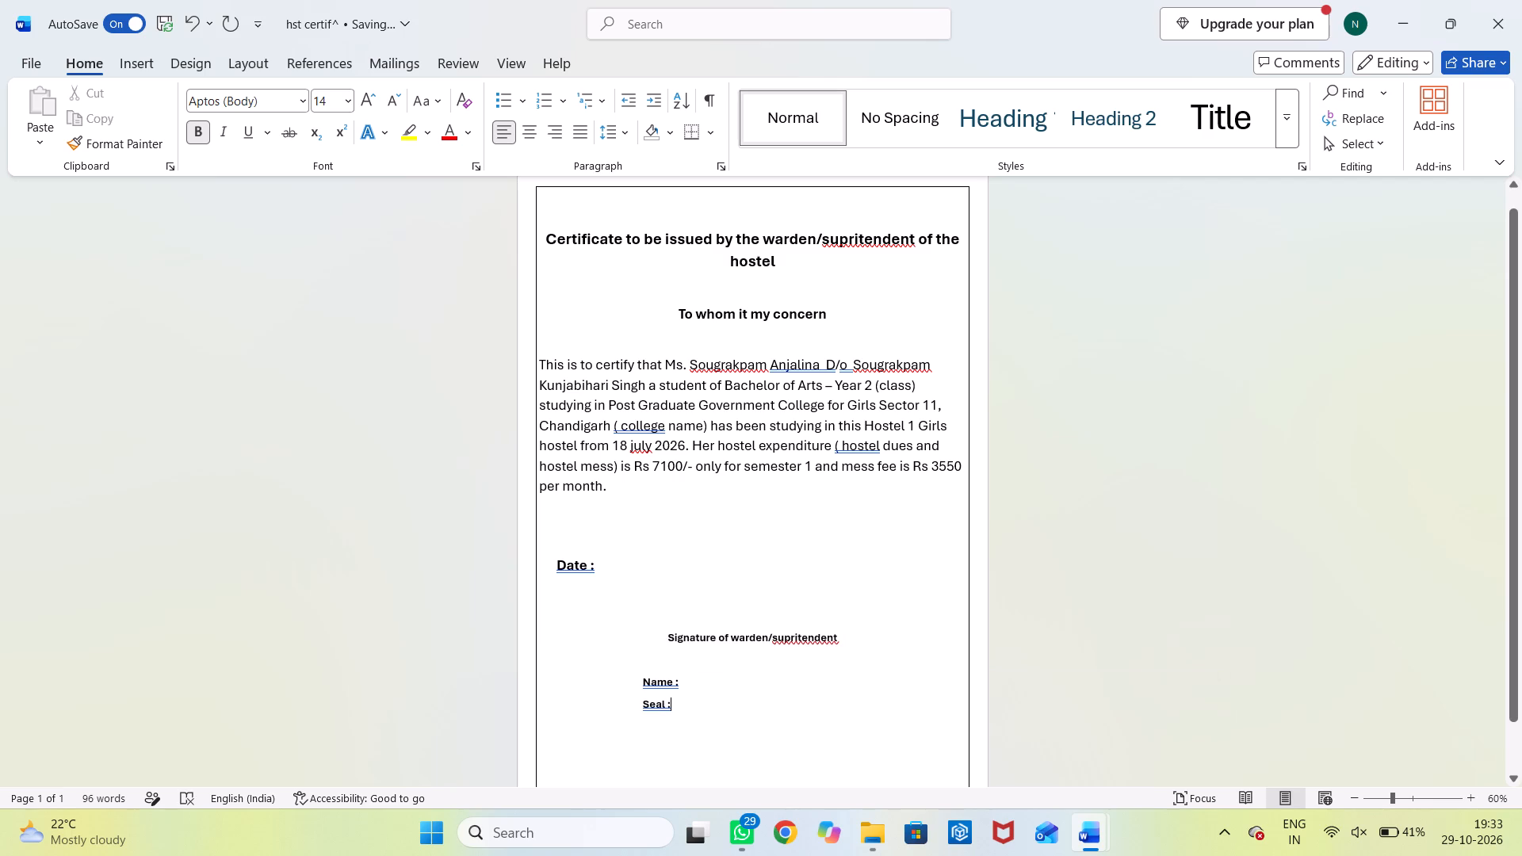
drag(663, 641, 881, 683)
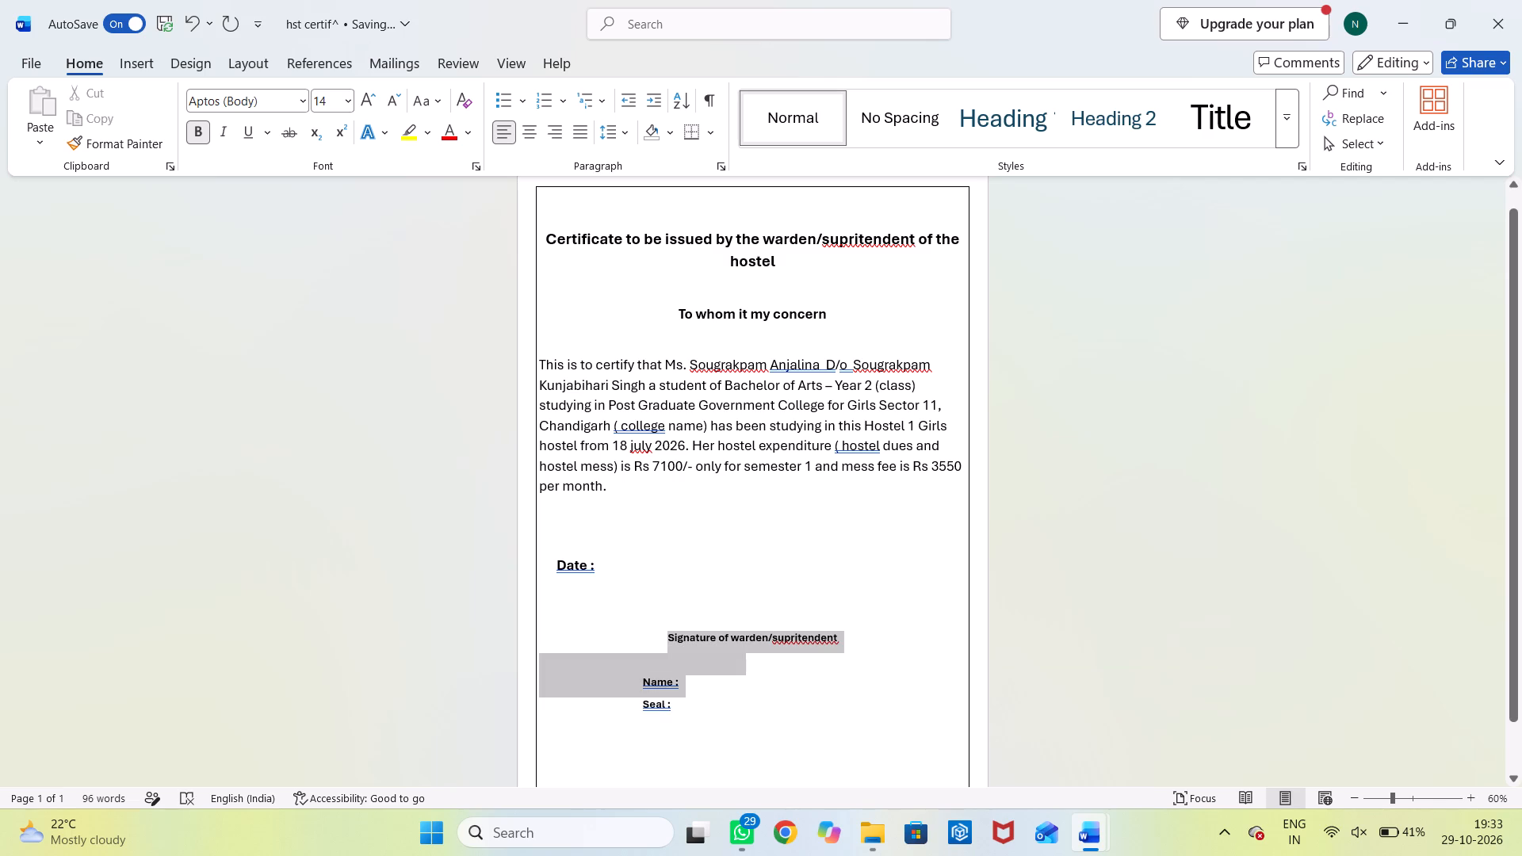
drag(881, 683, 889, 729)
click(889, 729)
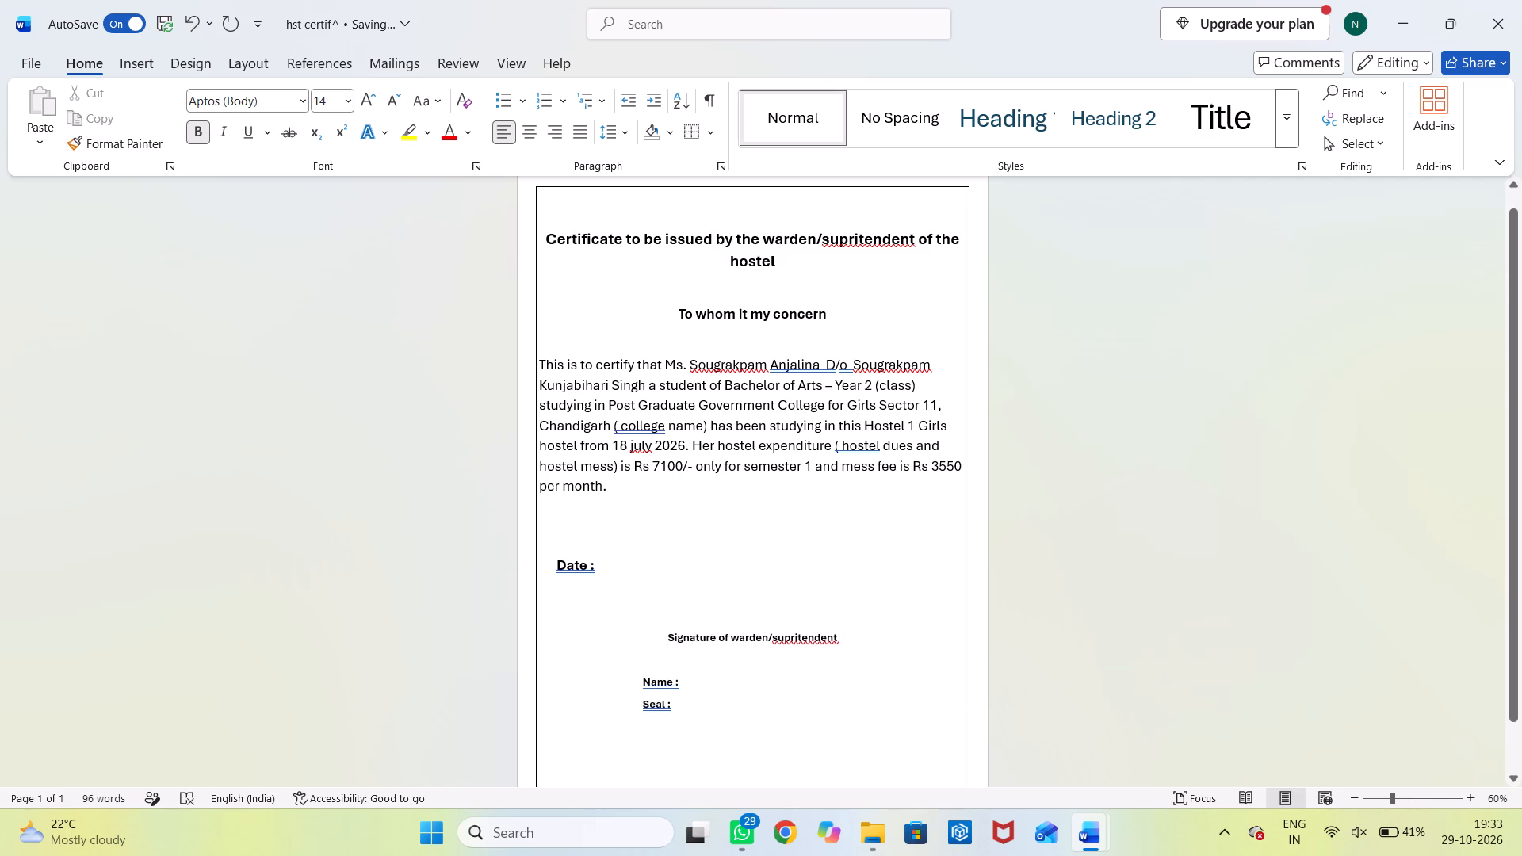
drag(668, 638, 866, 721)
click(866, 721)
drag(668, 630, 849, 728)
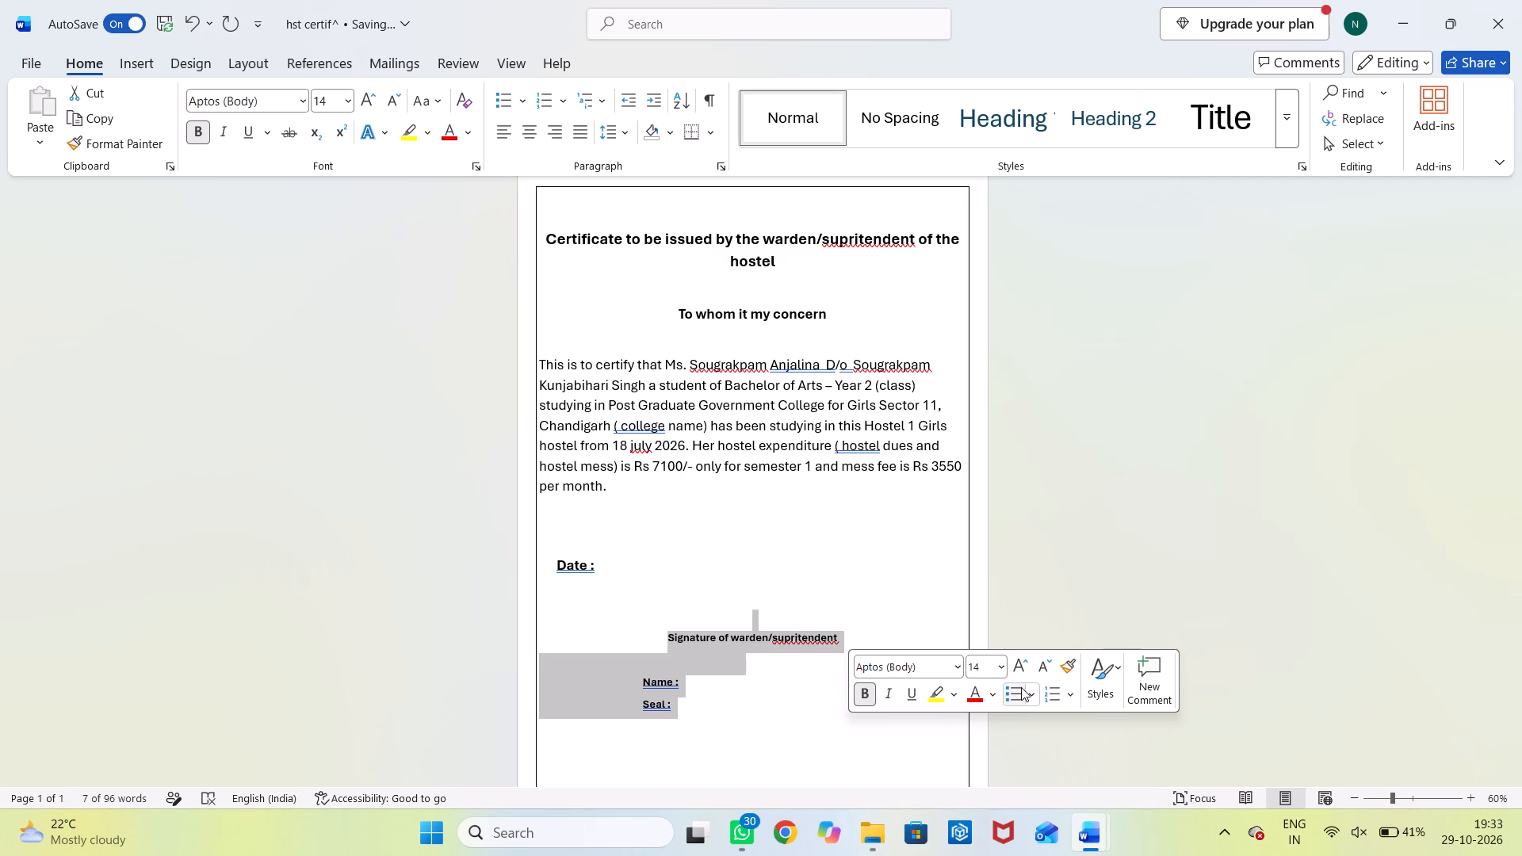
click(1018, 671)
click(1018, 671)
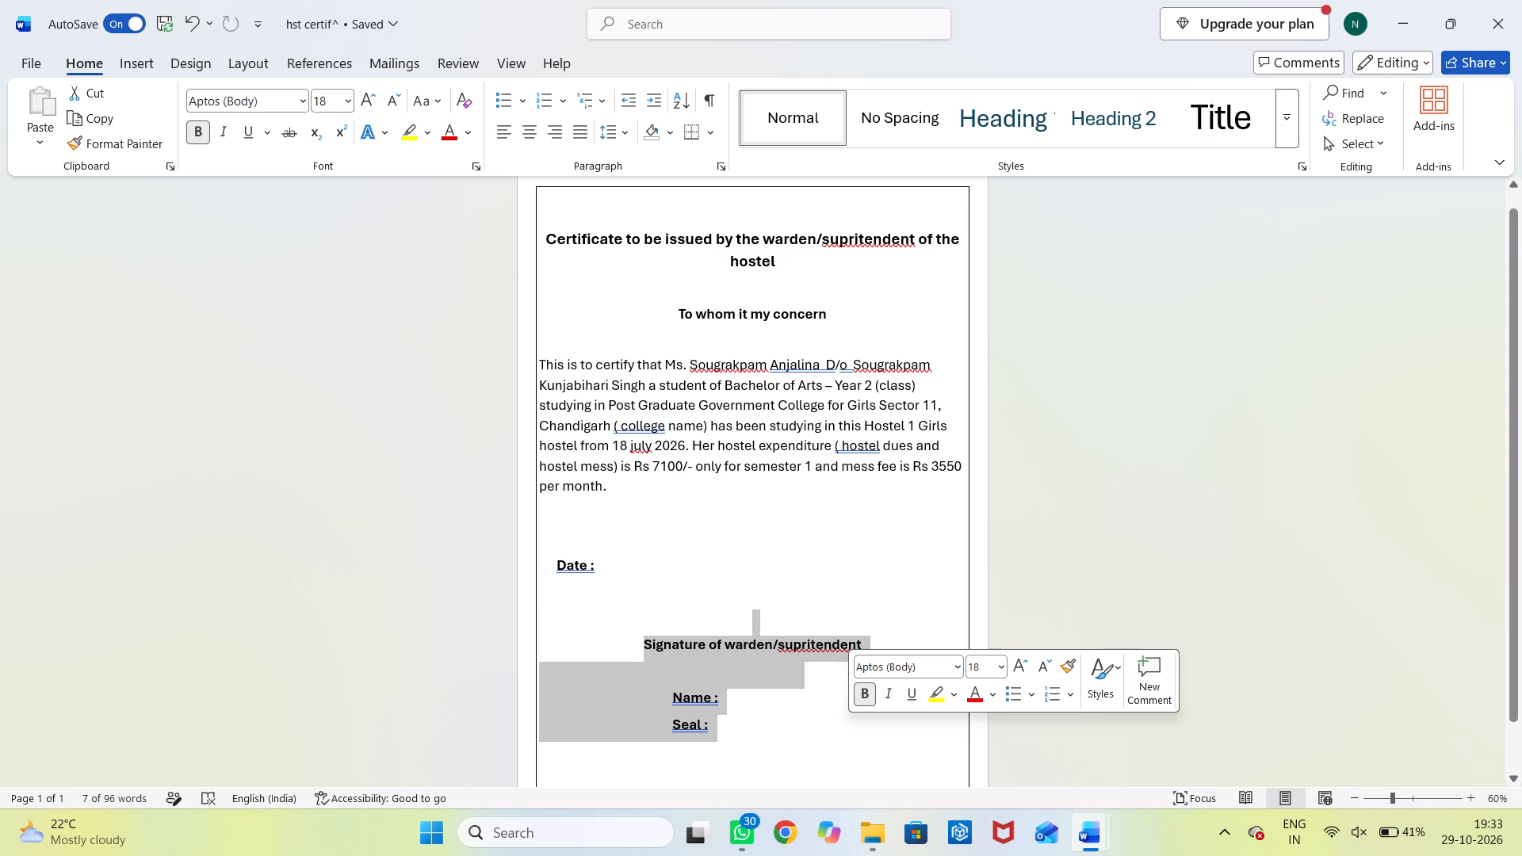
Save the updated certificate document.
ctrl+scroll(964, 511, down, 1)
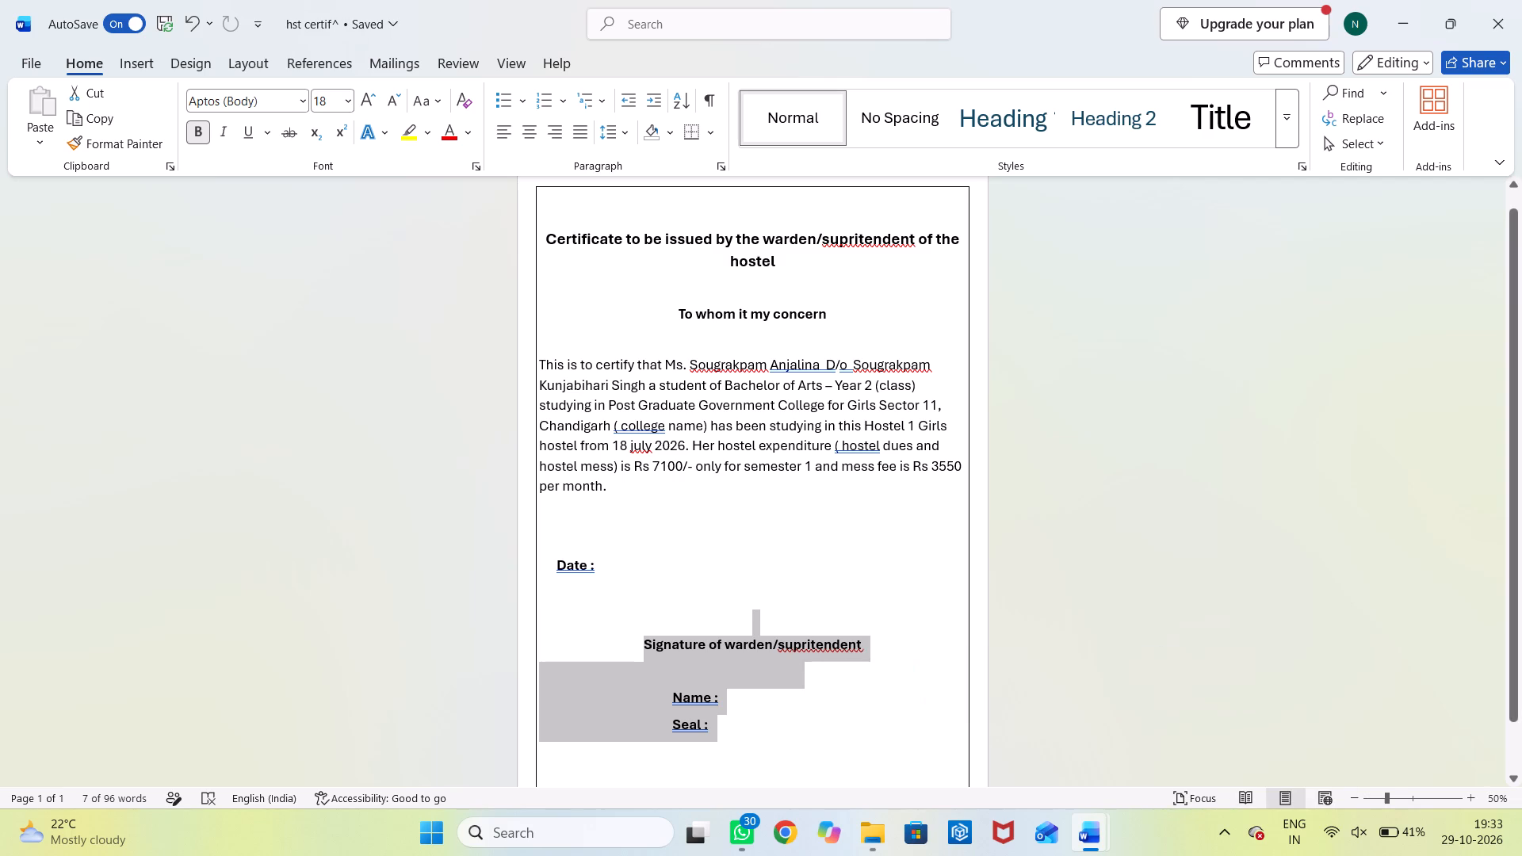
ctrl+scroll(964, 511, down, 1)
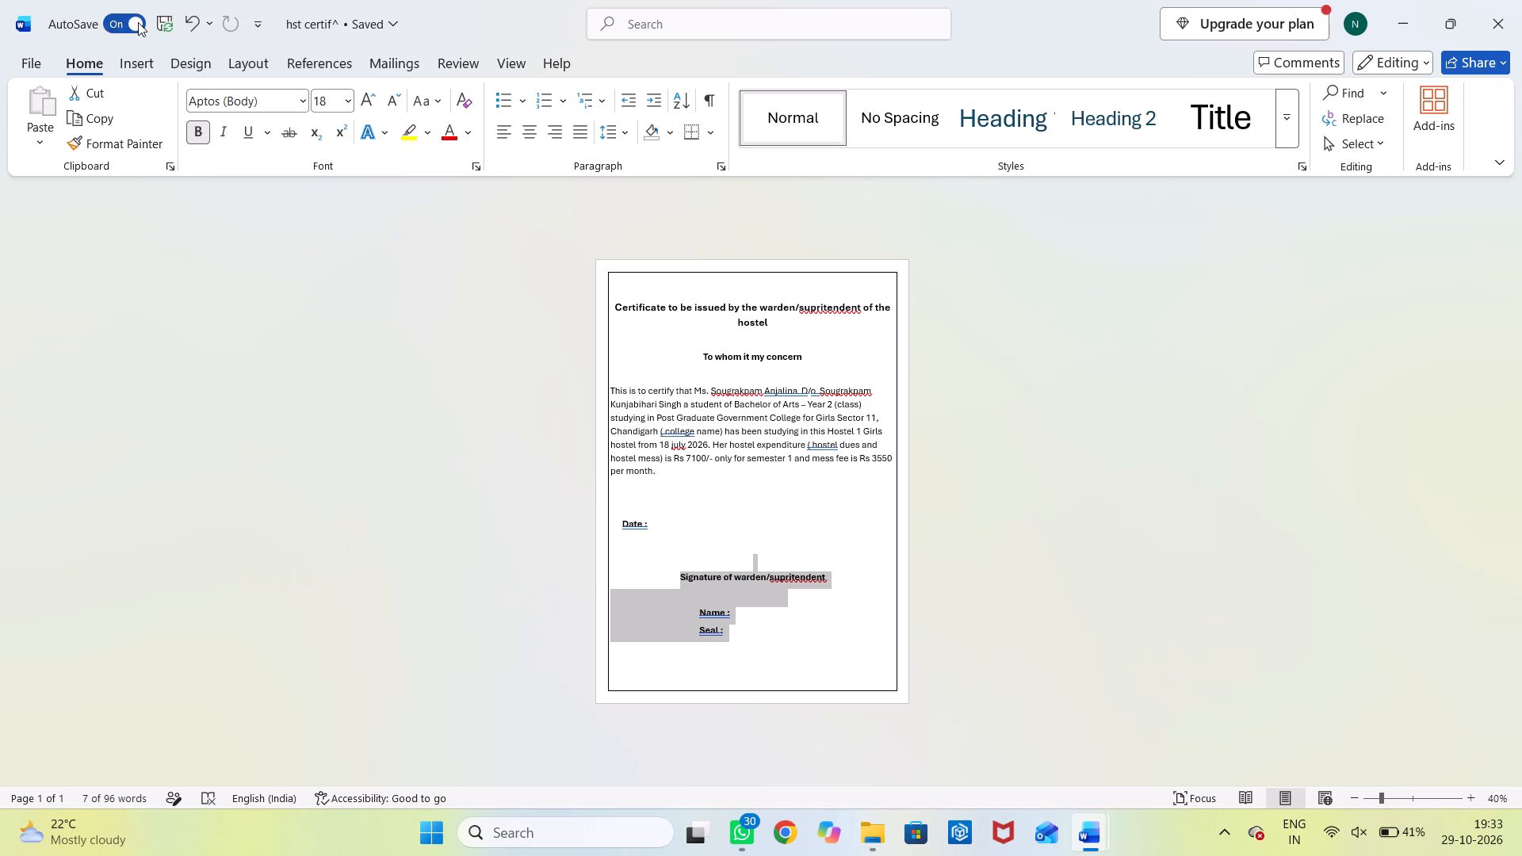
click(174, 21)
click(159, 24)
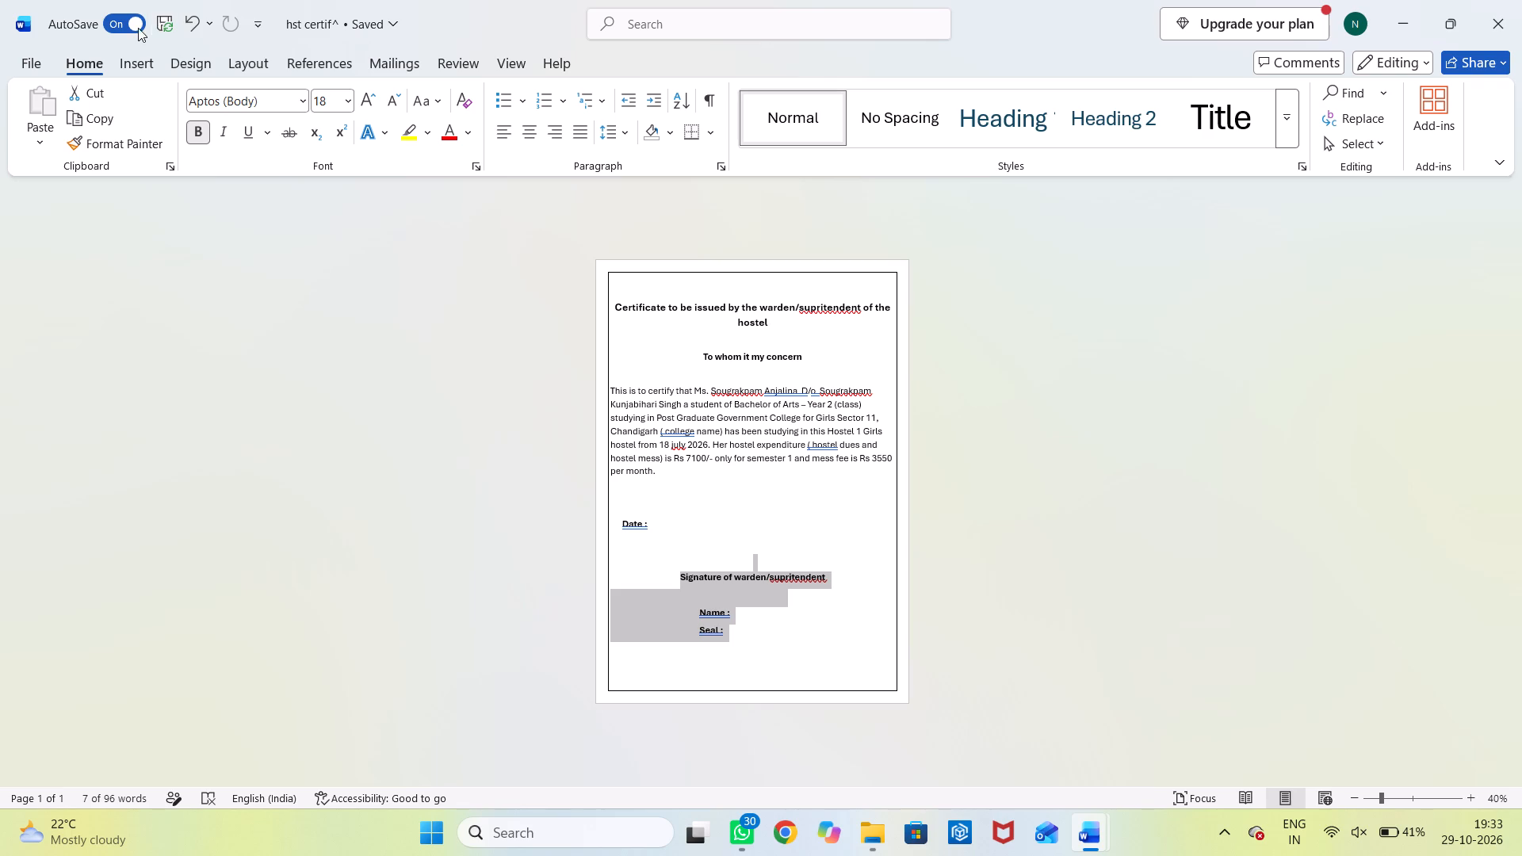
click(152, 31)
Open the recent "hst certif." document from the OneDrive Documents folder again.
click(37, 64)
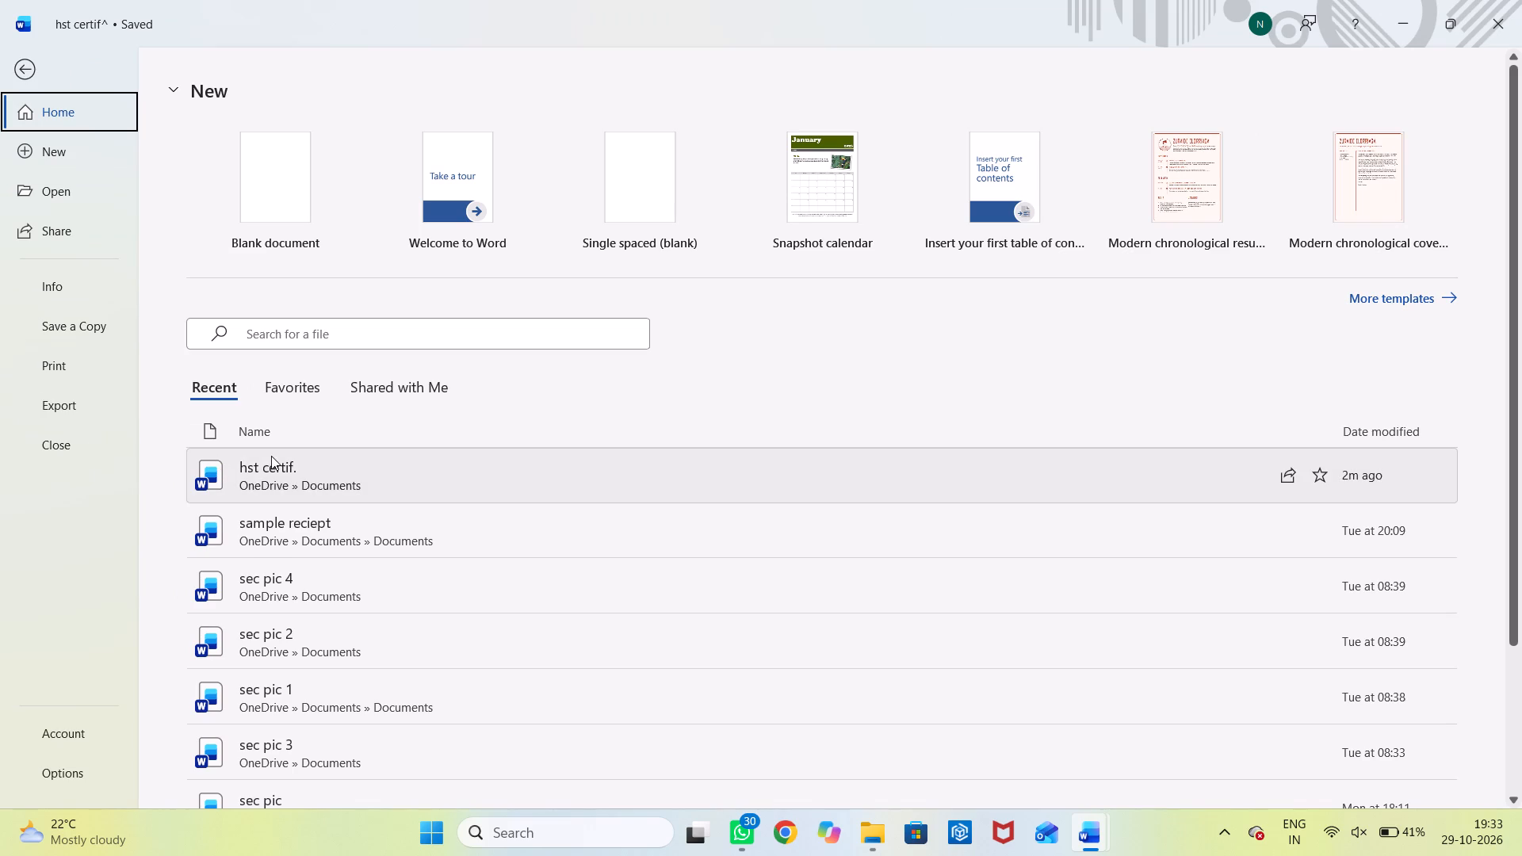
double_click(271, 456)
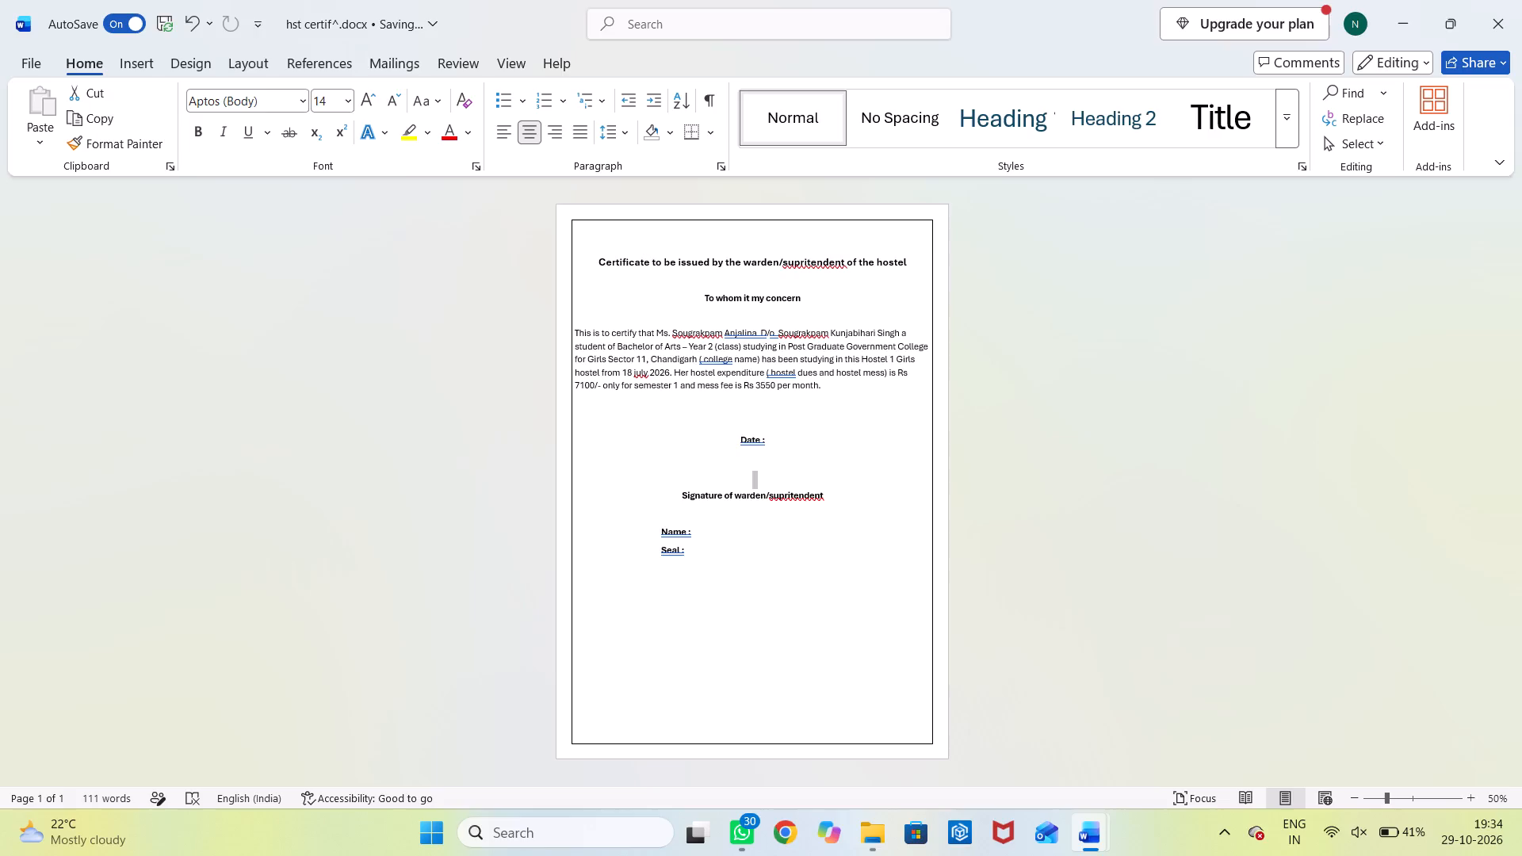
Remove the centering of the "Date :" line in the reopened certificate so it sits at the left margin.
click(738, 442)
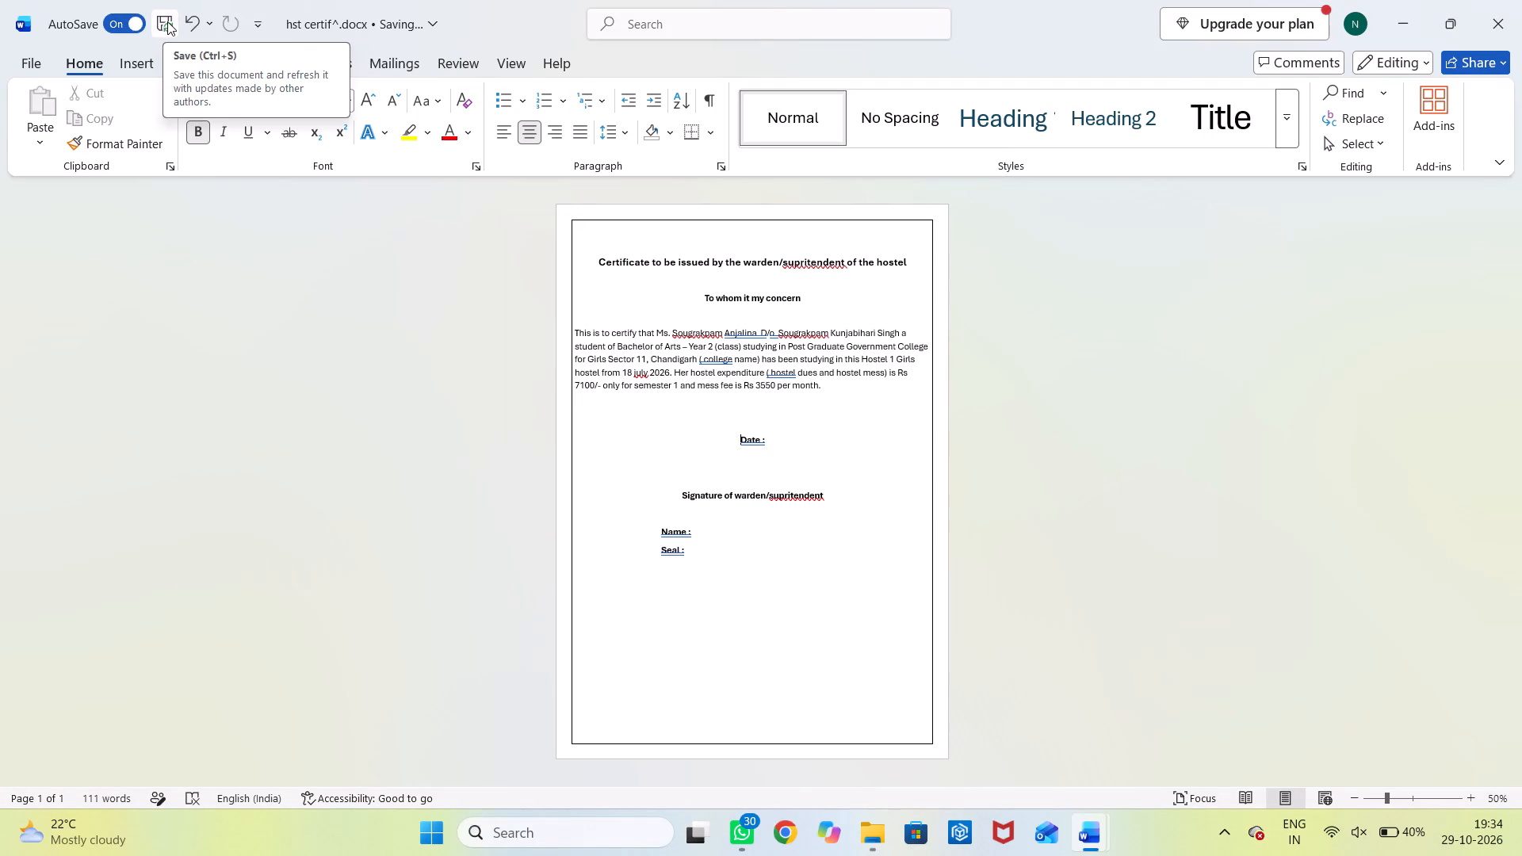
click(441, 24)
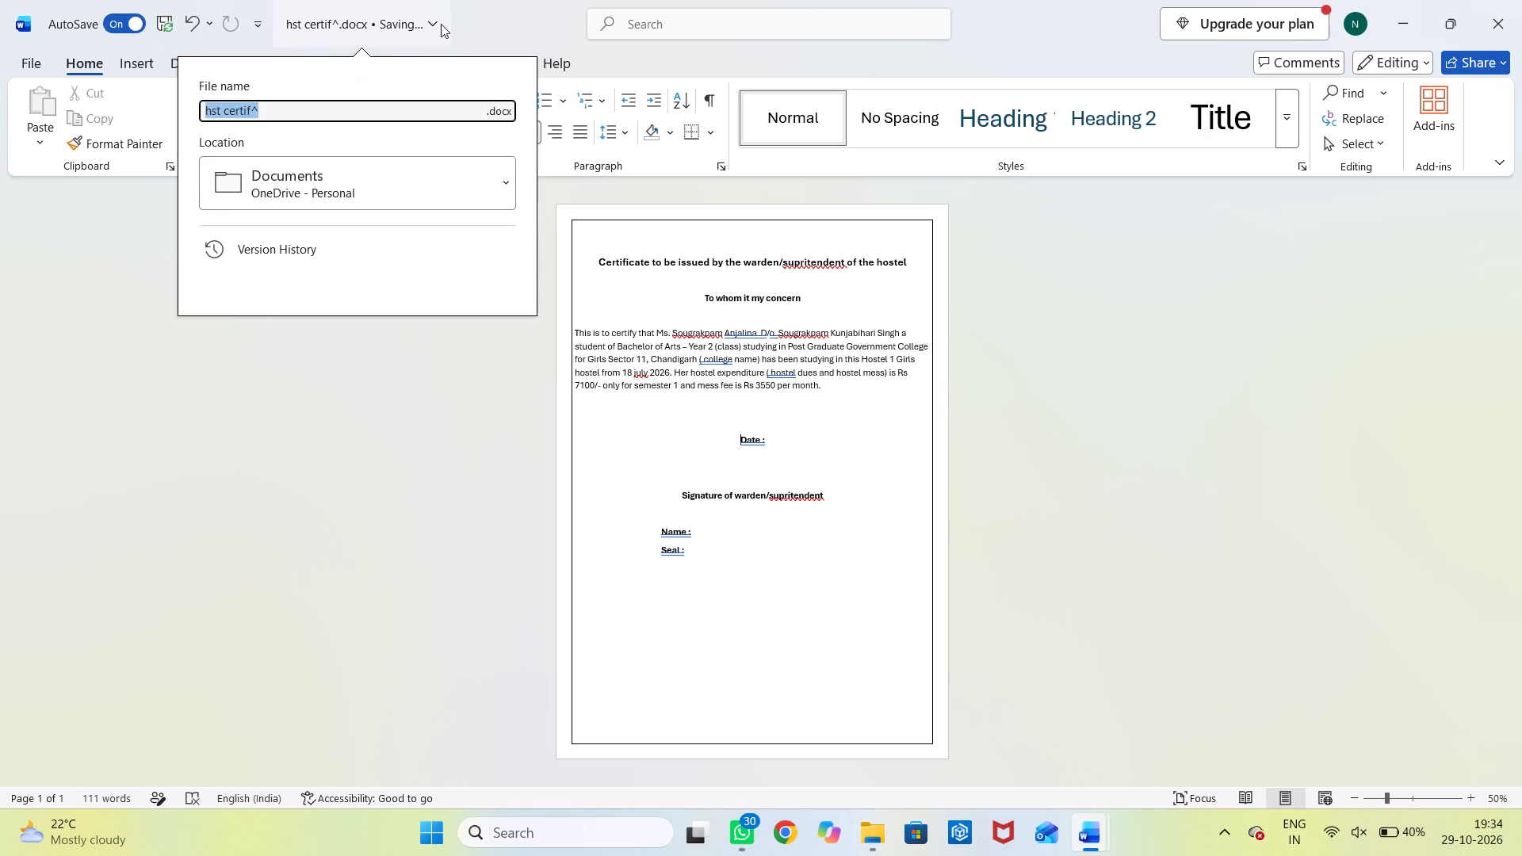
click(185, 500)
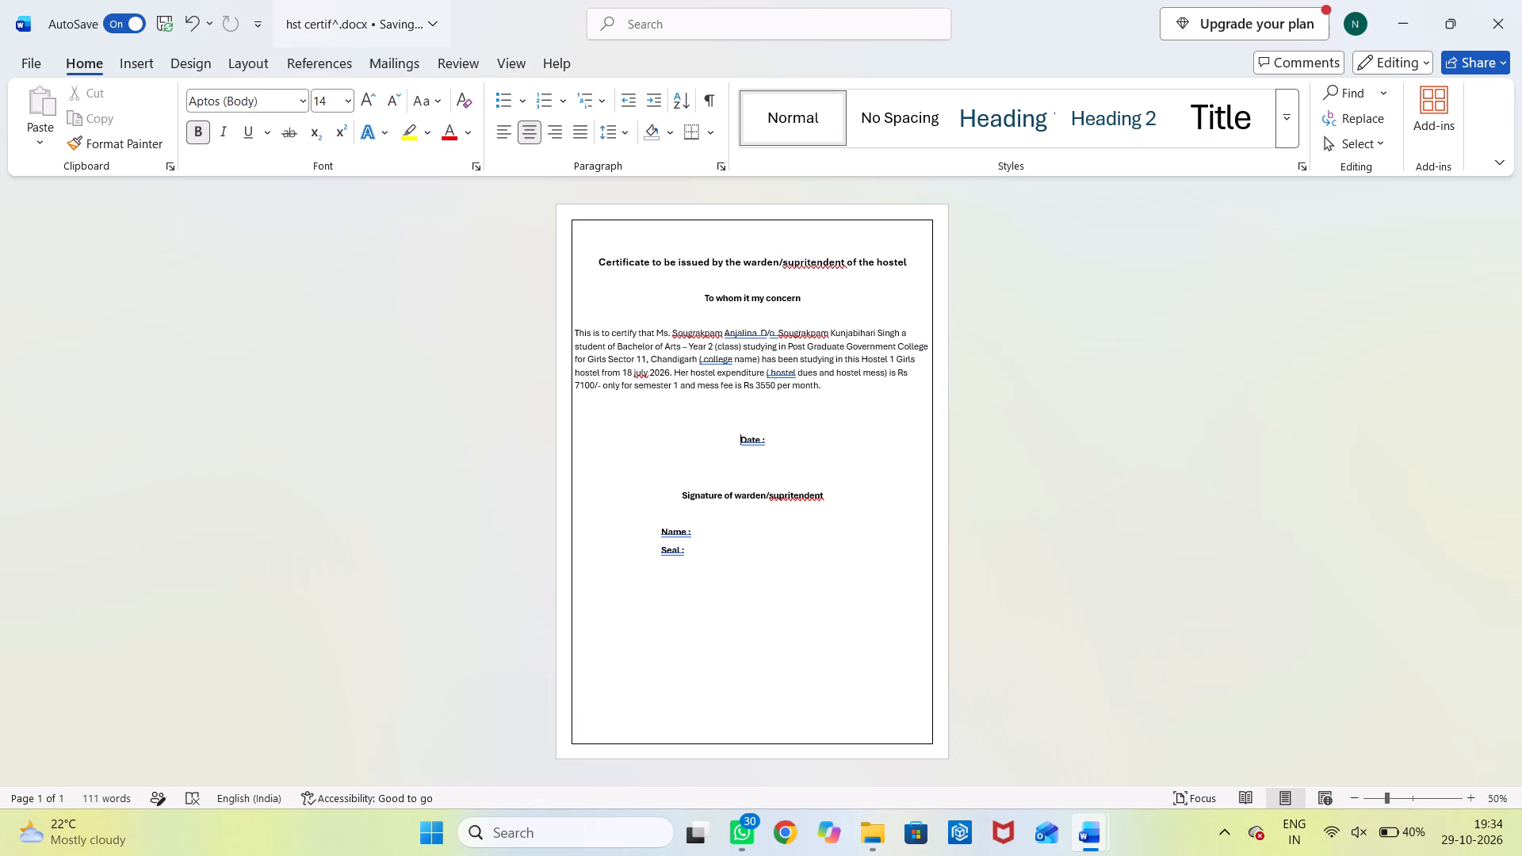
drag(746, 445, 728, 423)
drag(728, 423, 735, 443)
click(735, 443)
key(BackSpace)
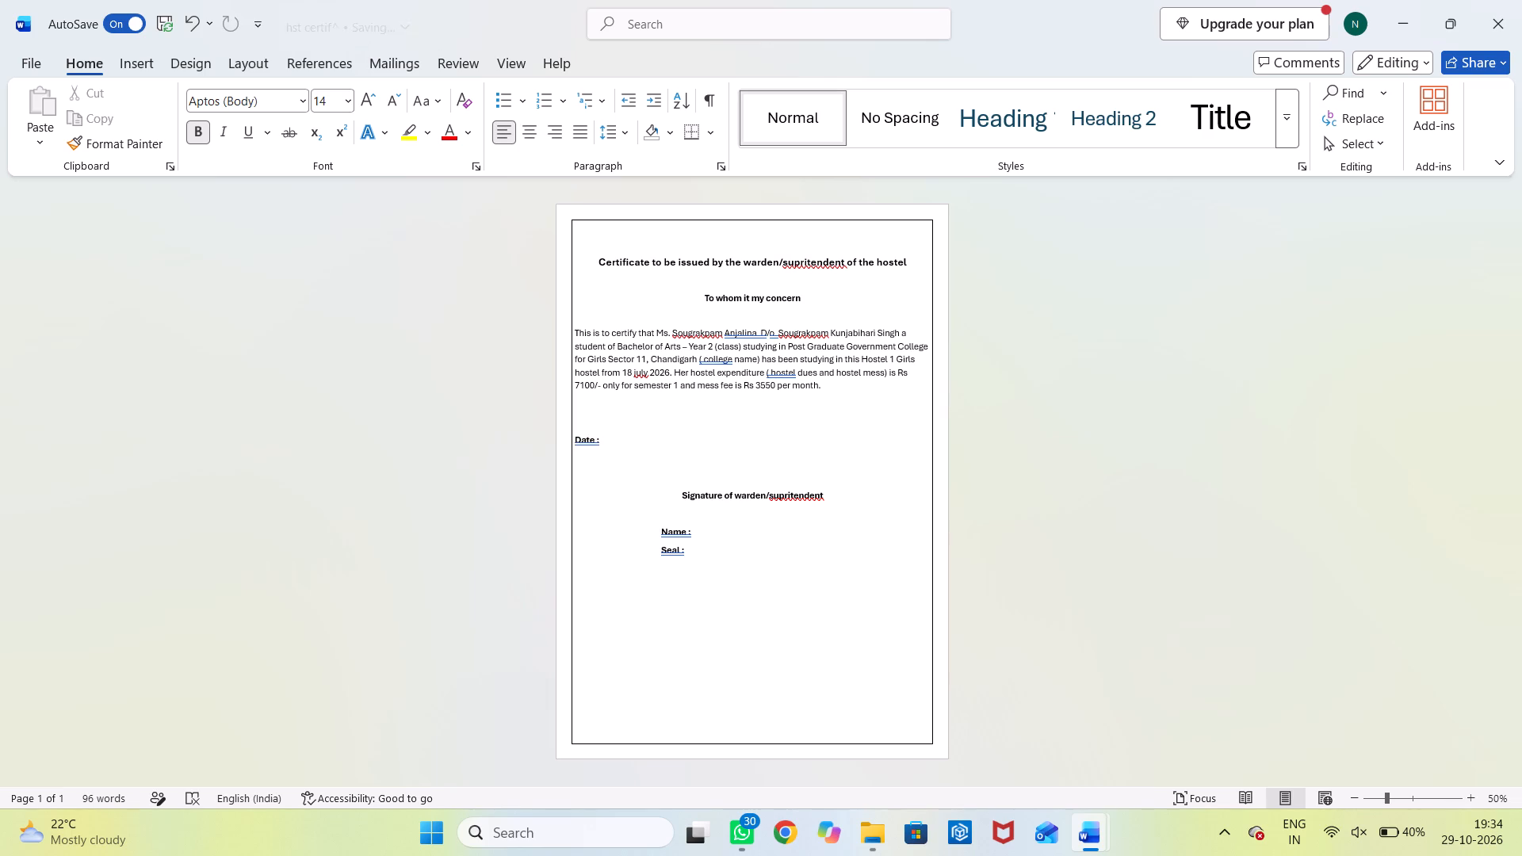
Enlarge all the certificate text, from the title through the "Seal :" line, by two size steps.
drag(595, 263, 726, 293)
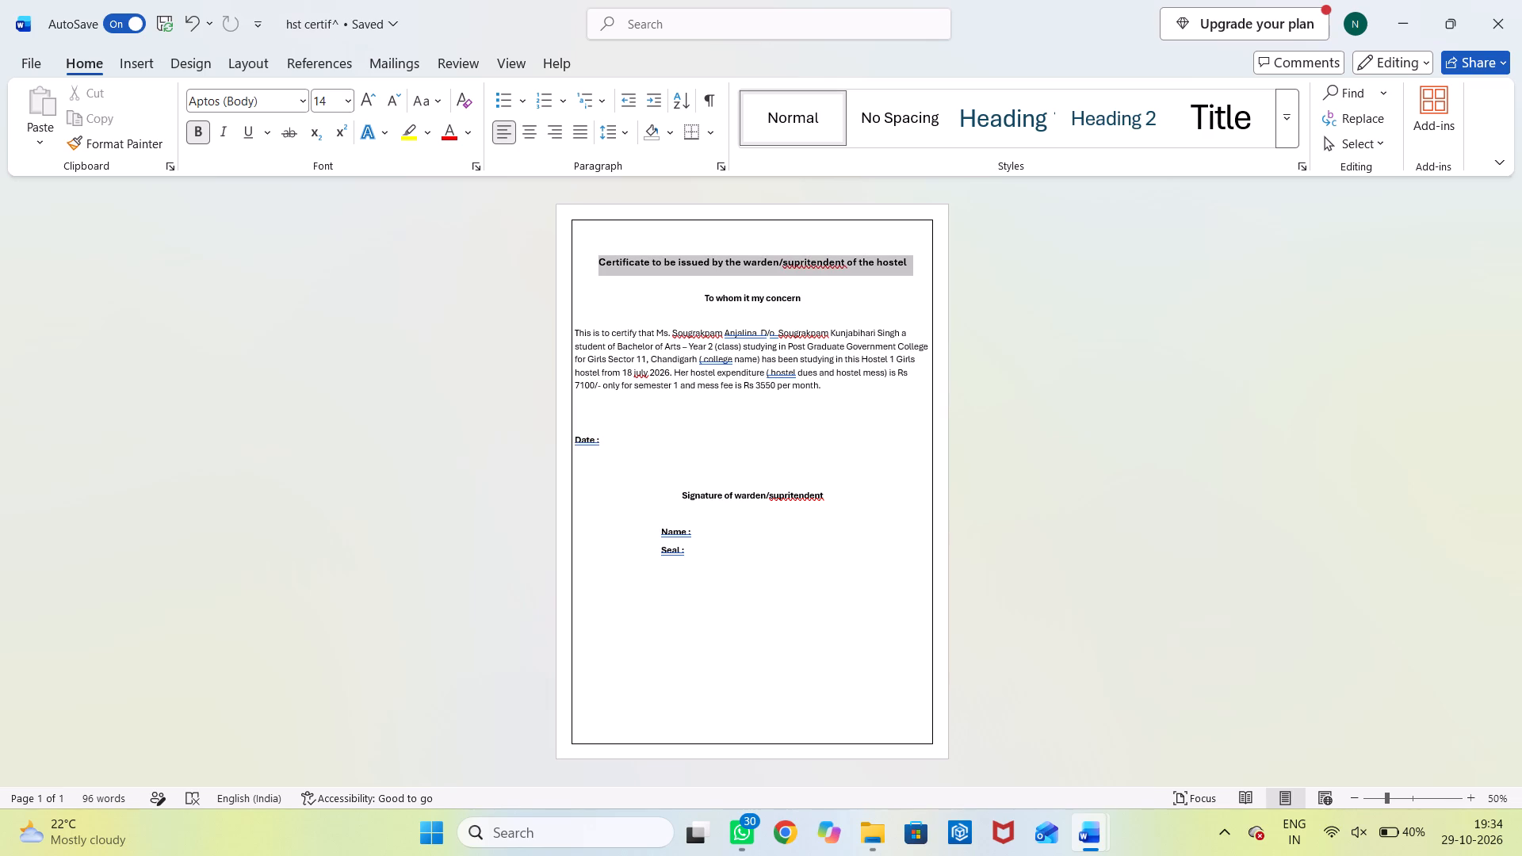
drag(726, 293, 894, 566)
click(894, 566)
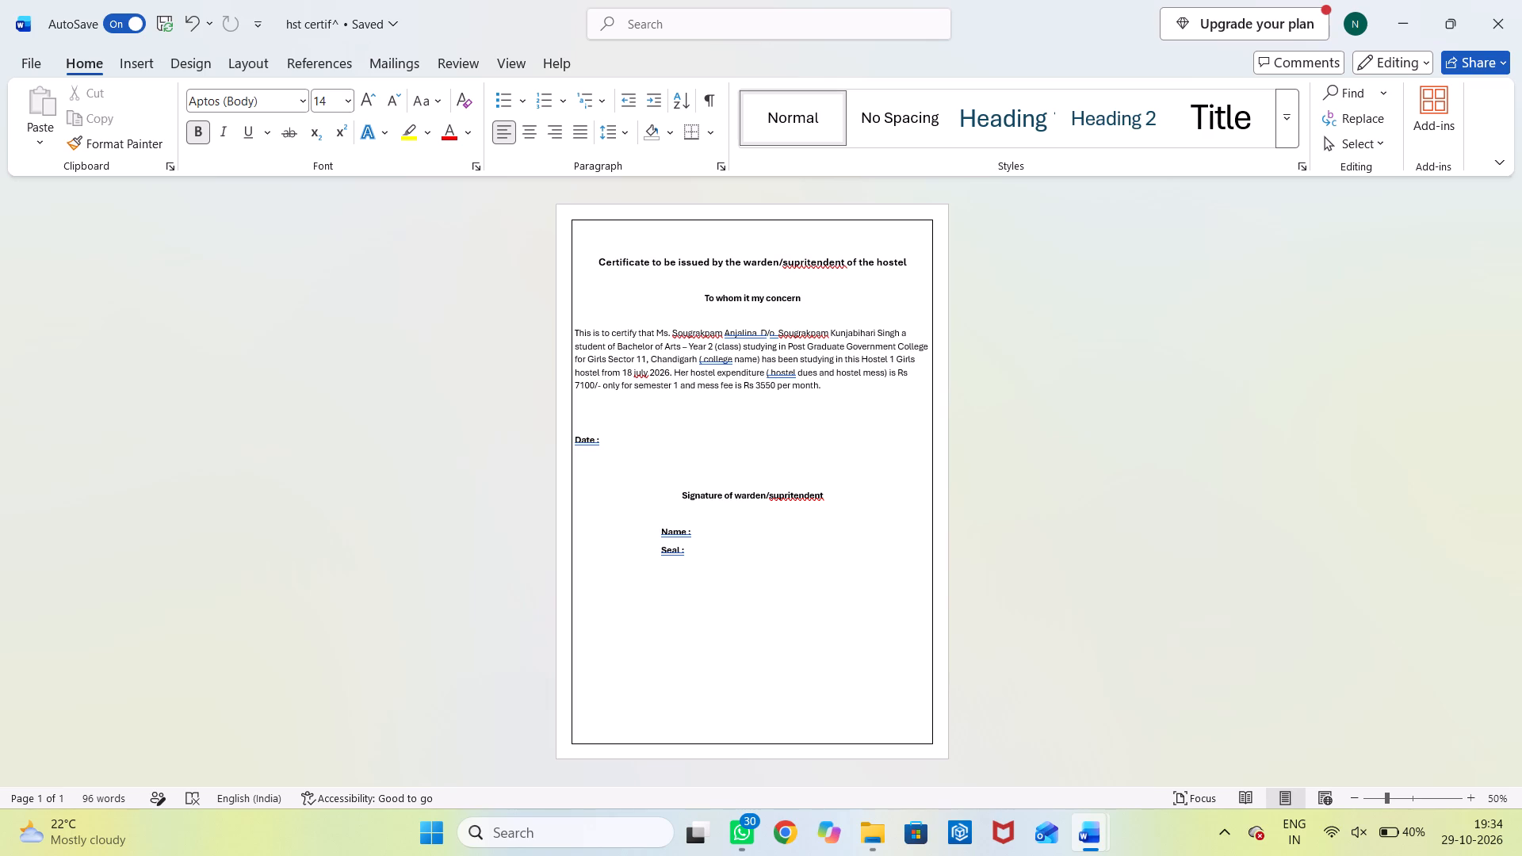
drag(592, 266, 910, 573)
scroll(1003, 545, right, 1)
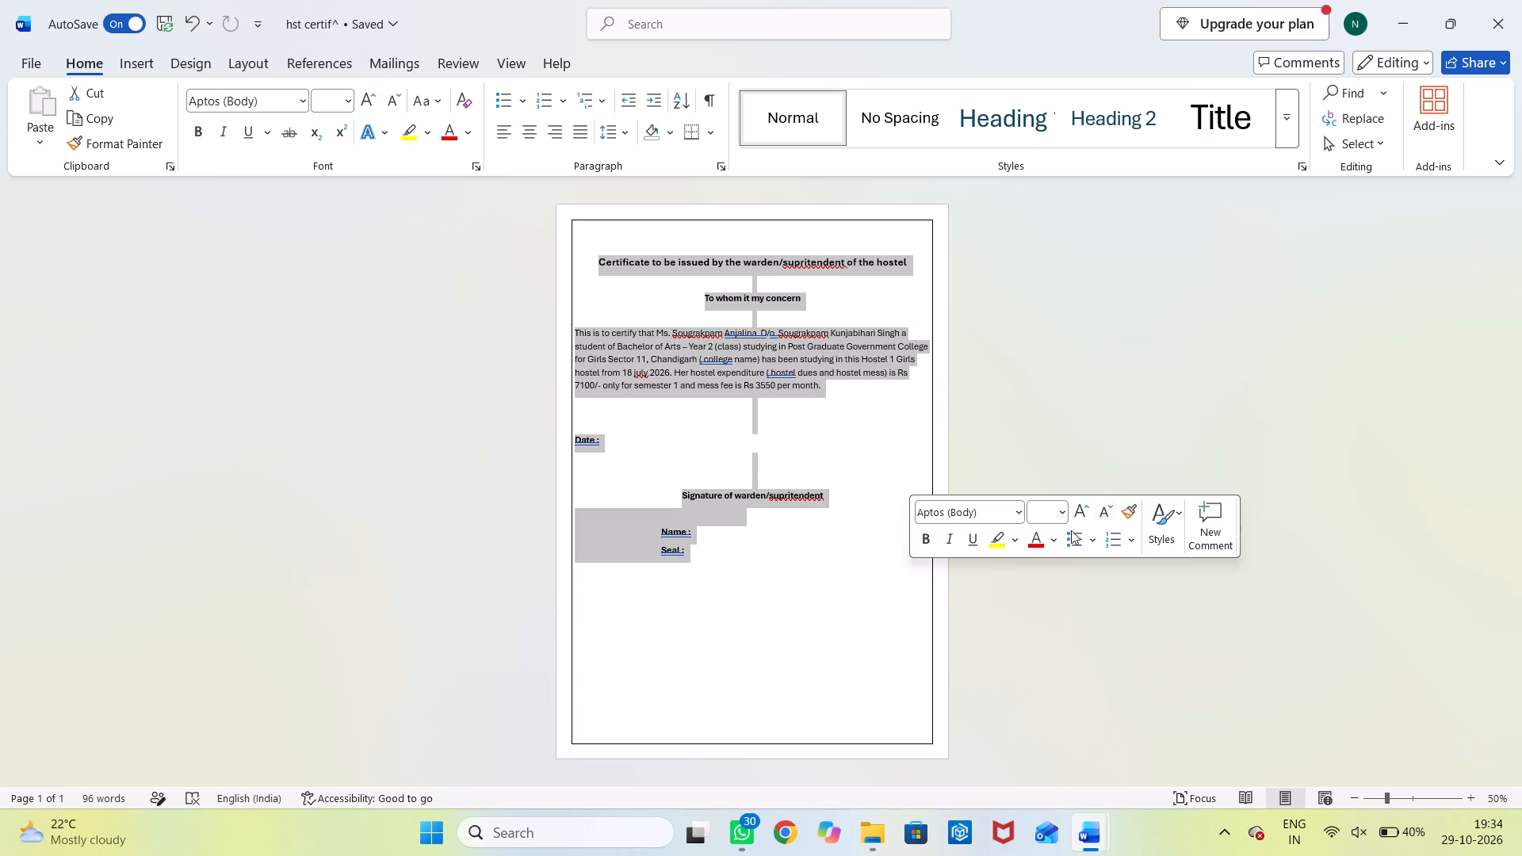
click(1086, 515)
click(1086, 515)
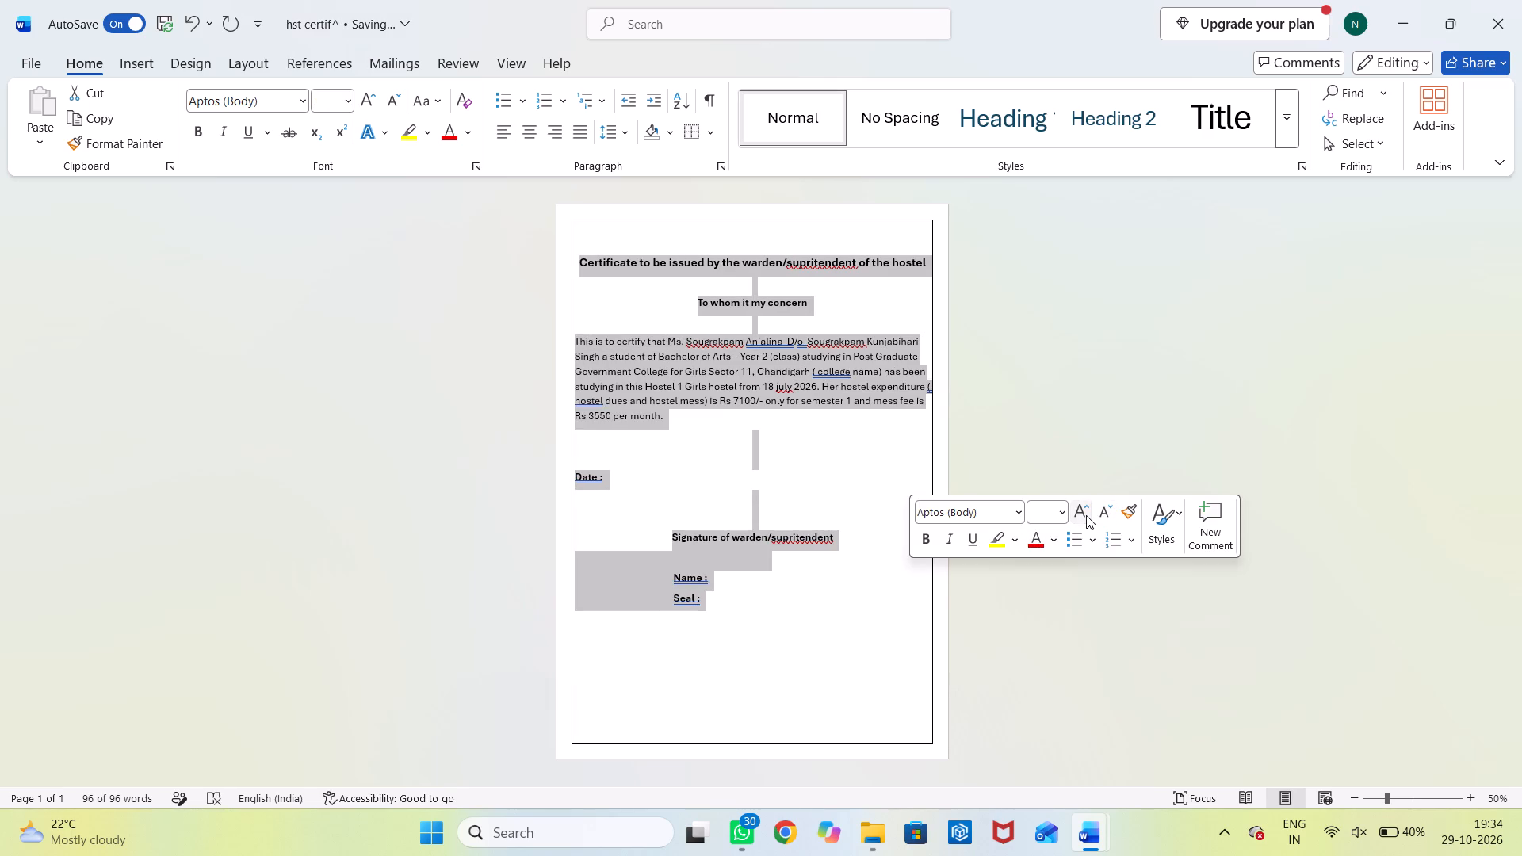
click(910, 655)
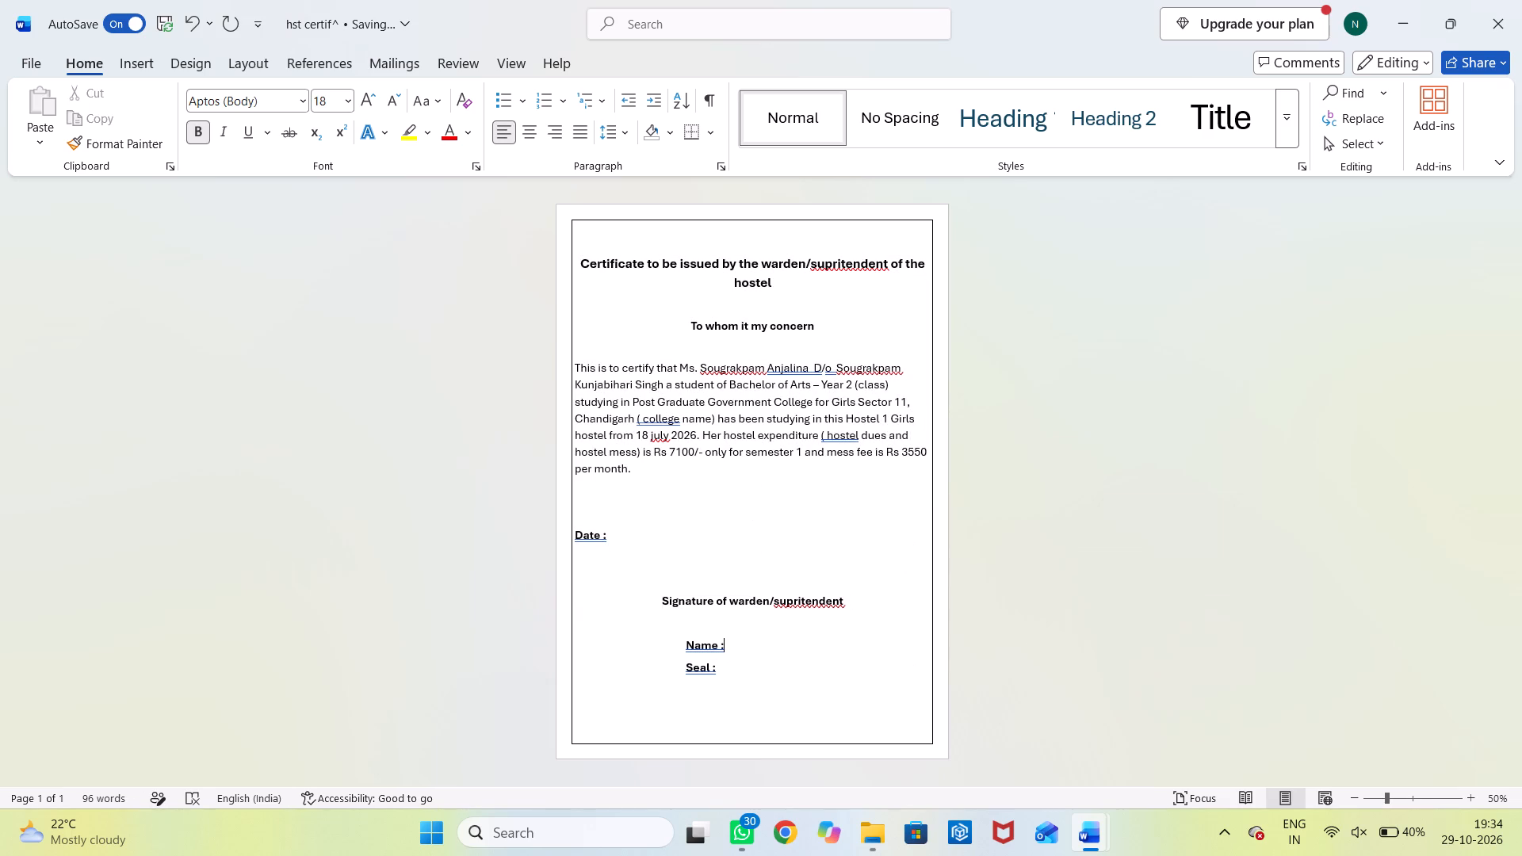
Set the box page border's line width to 1 ½ pt for the whole document.
click(587, 217)
click(572, 247)
click(189, 59)
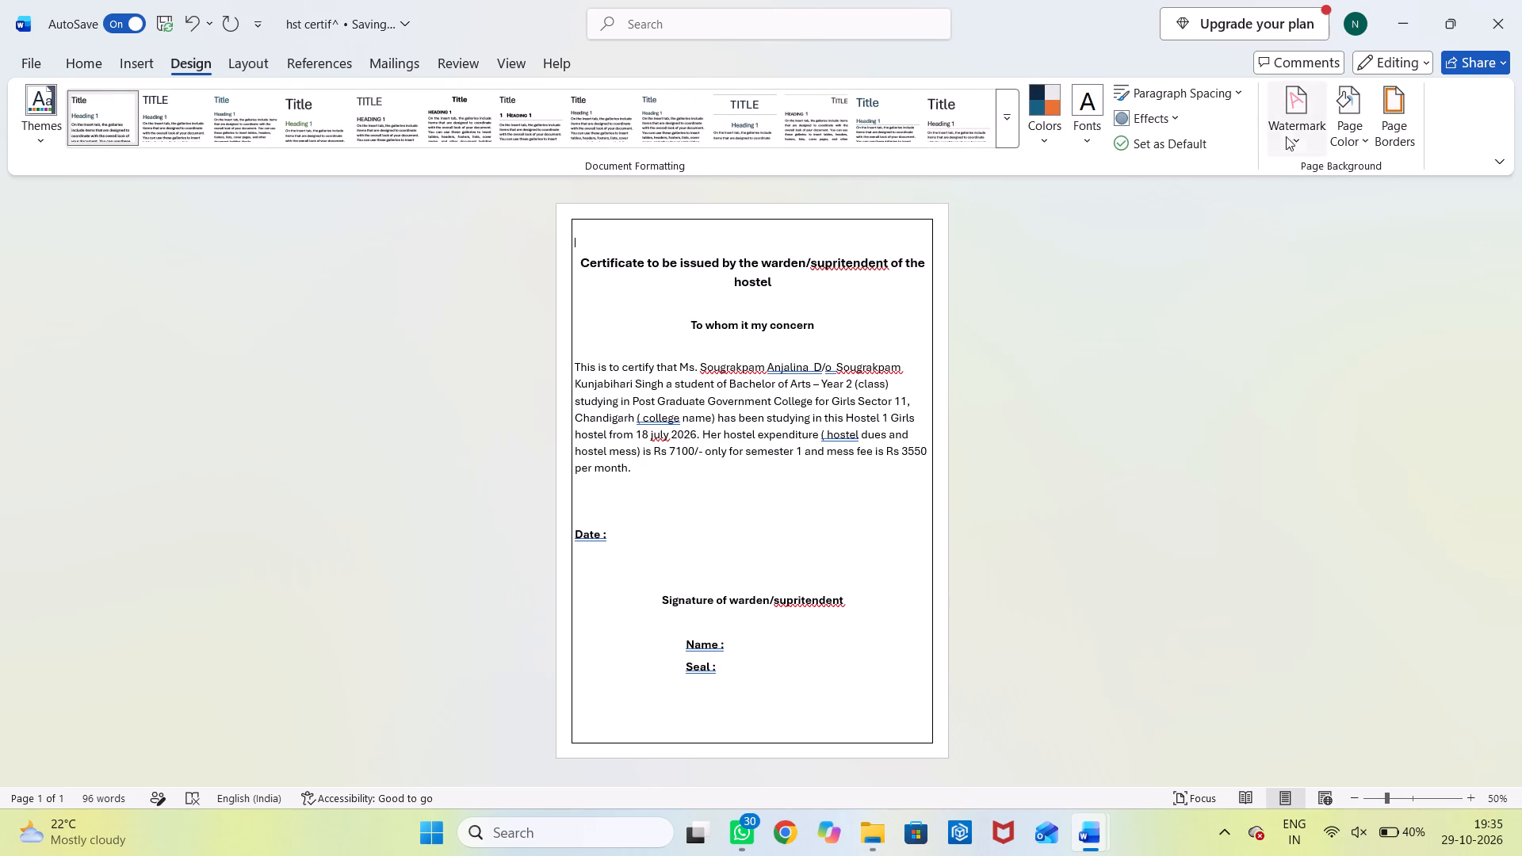
click(1393, 115)
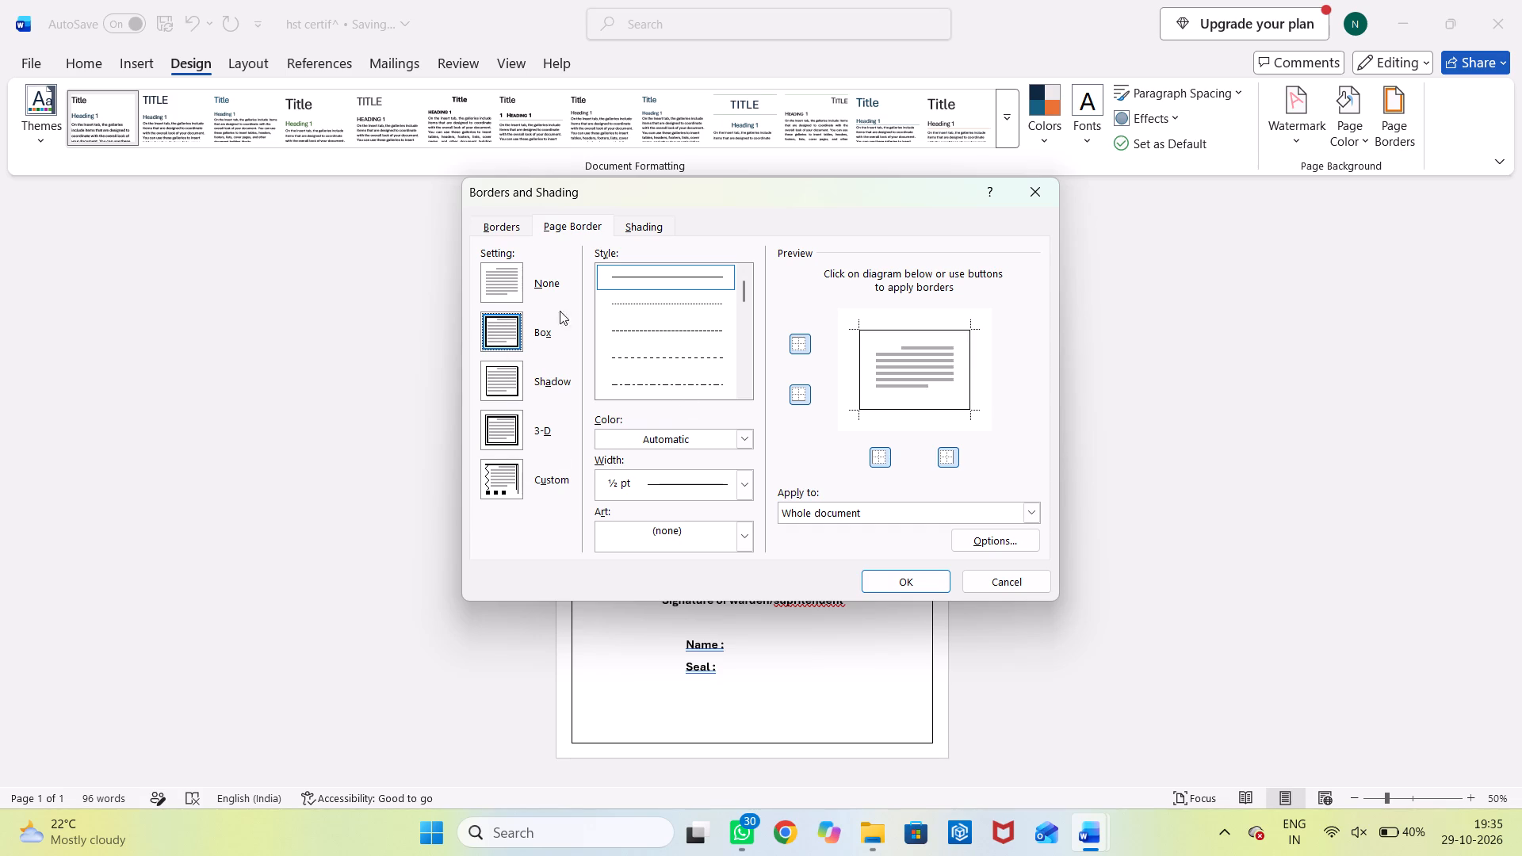
click(282, 364)
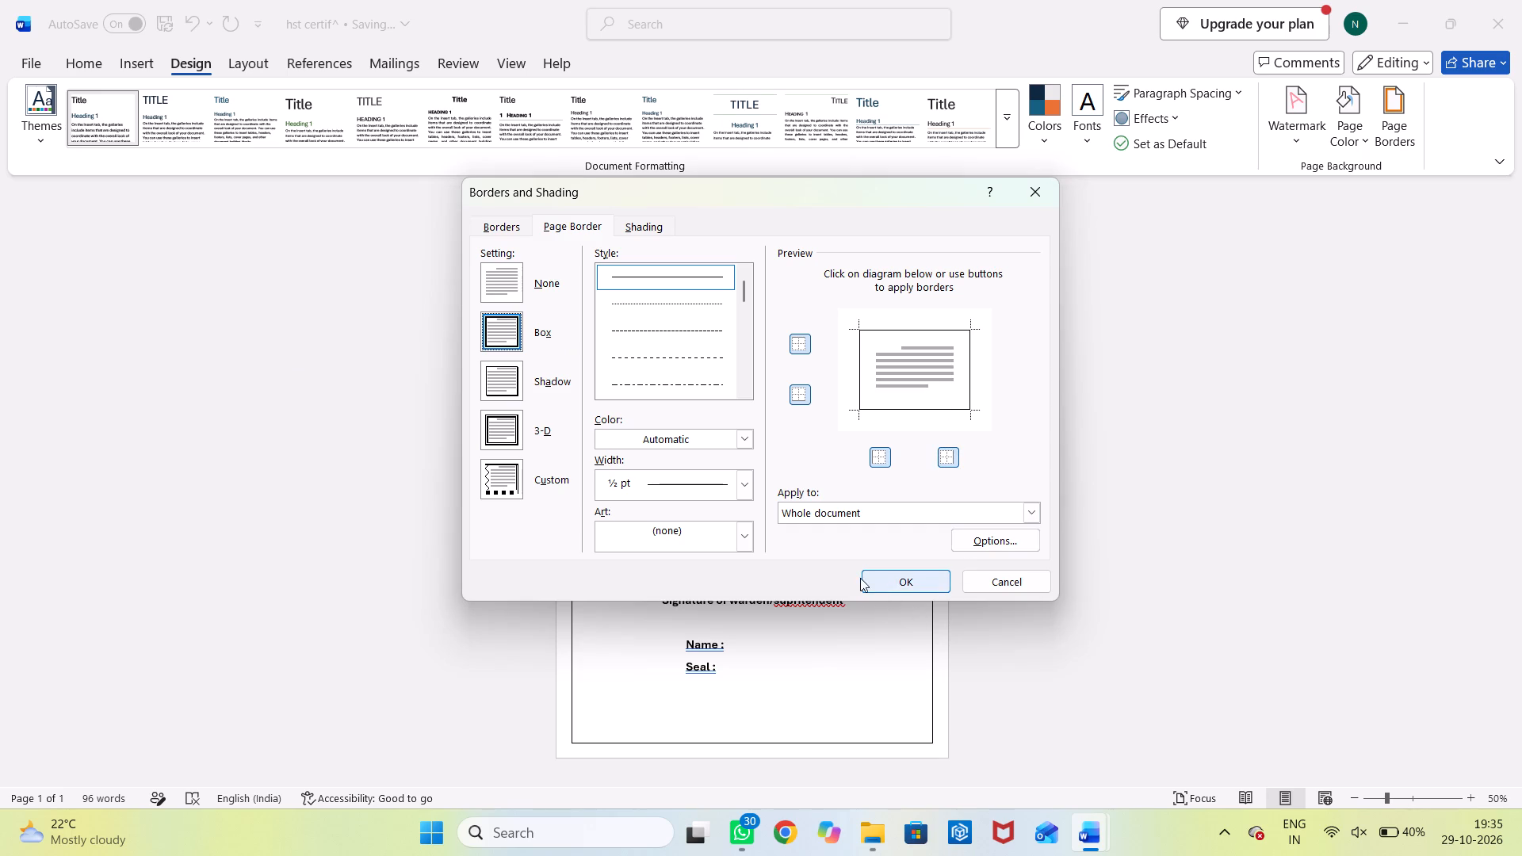
click(746, 491)
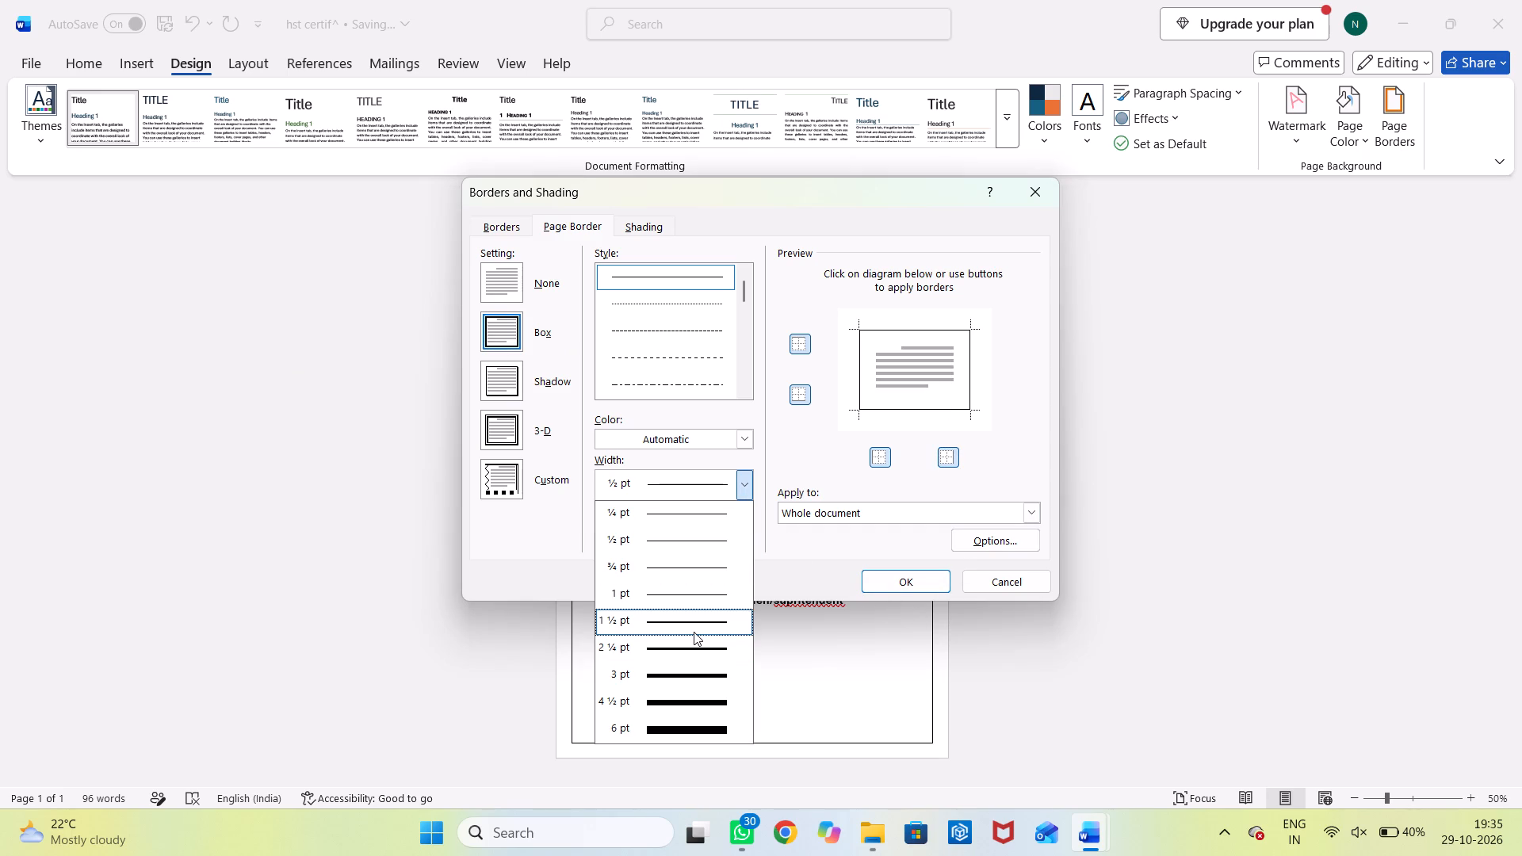
click(694, 632)
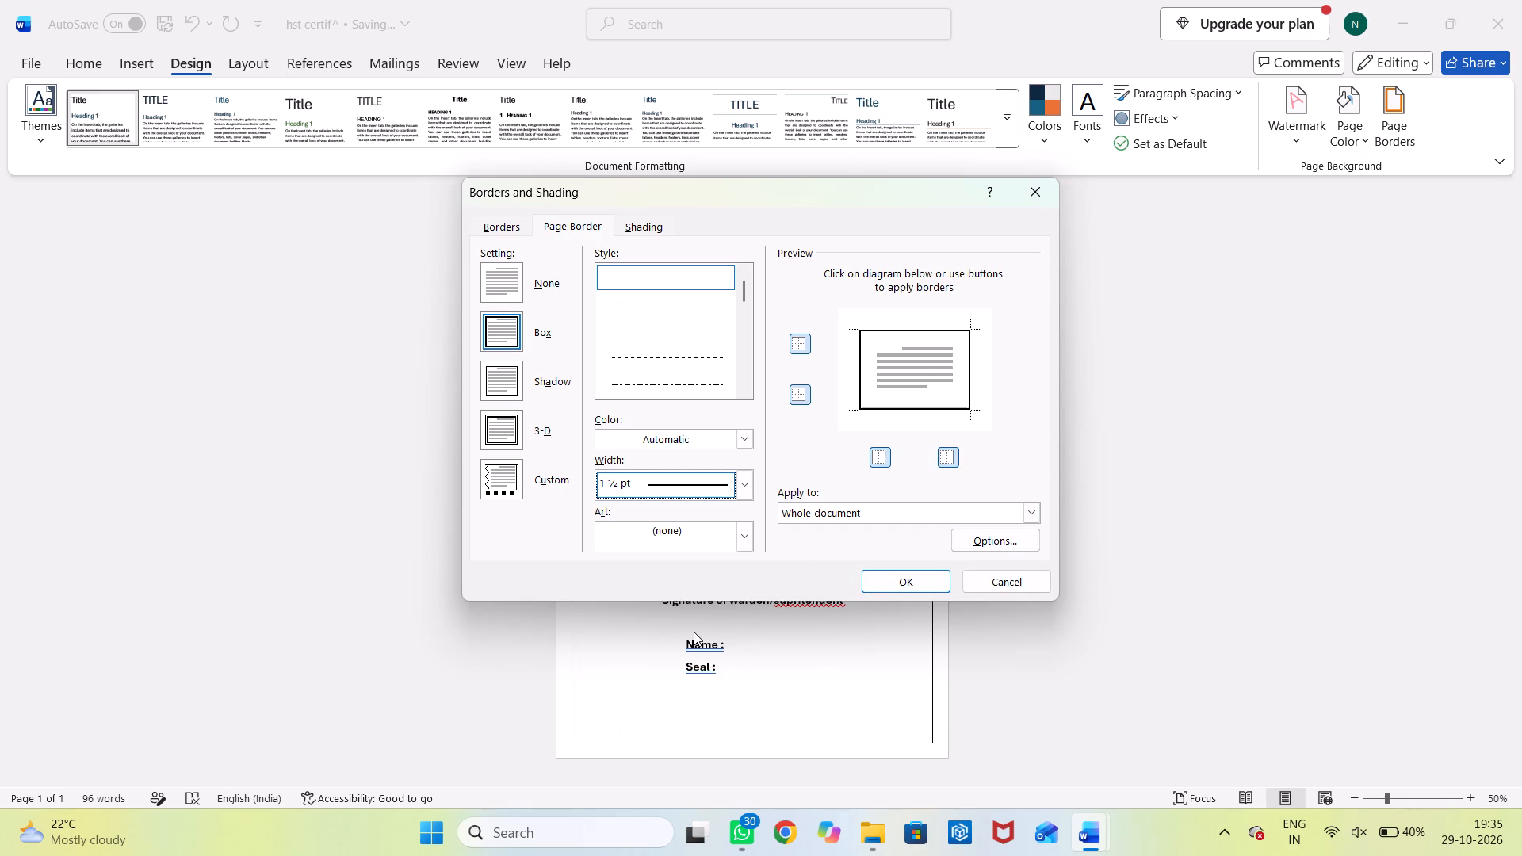
click(914, 583)
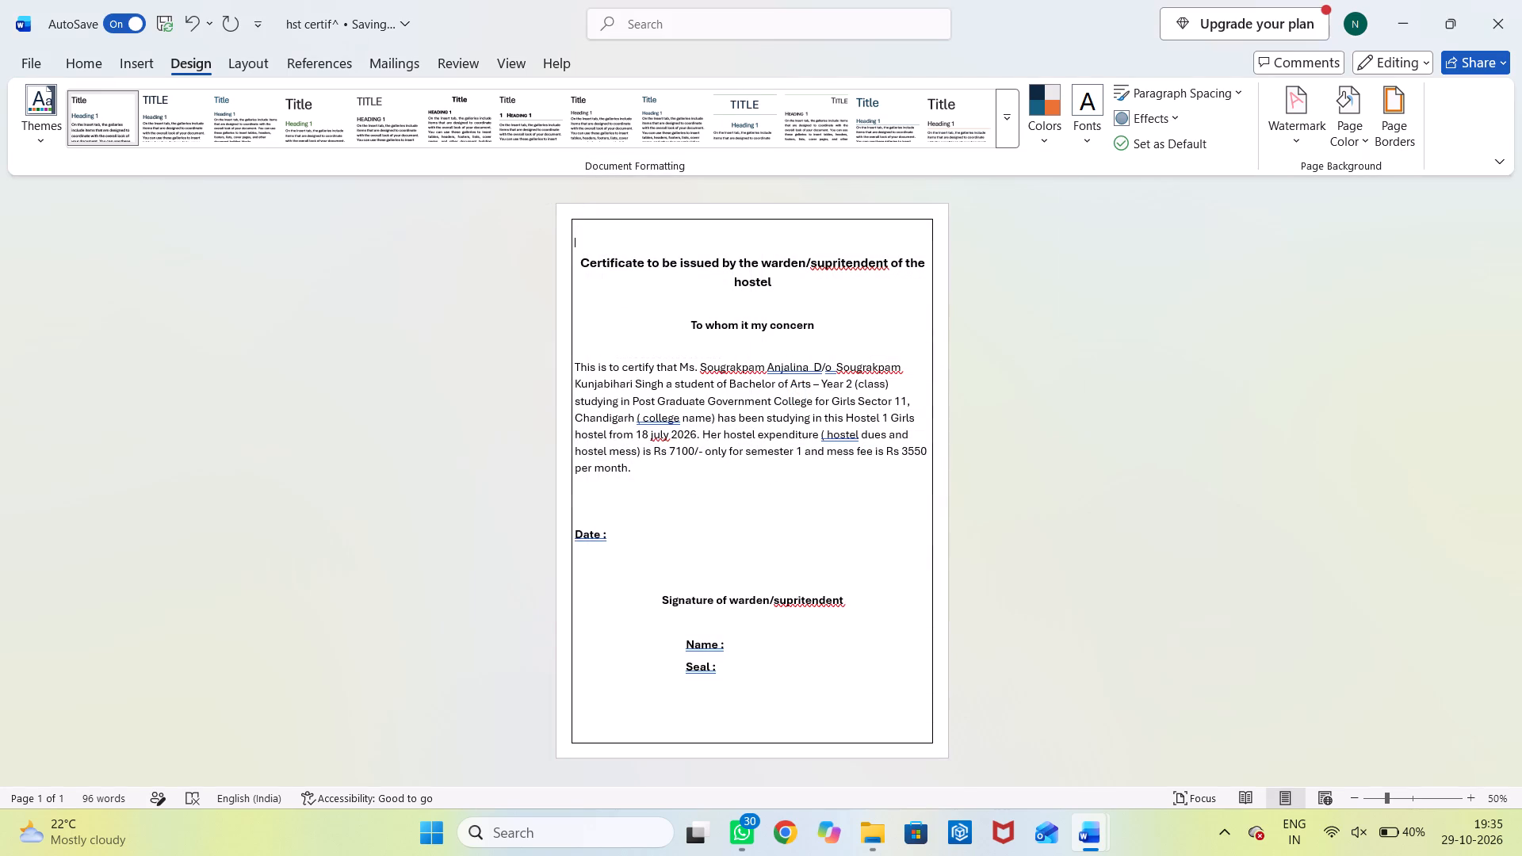
Set the box page border's line width to 2 ¼ pt for the whole document.
click(933, 556)
click(1376, 126)
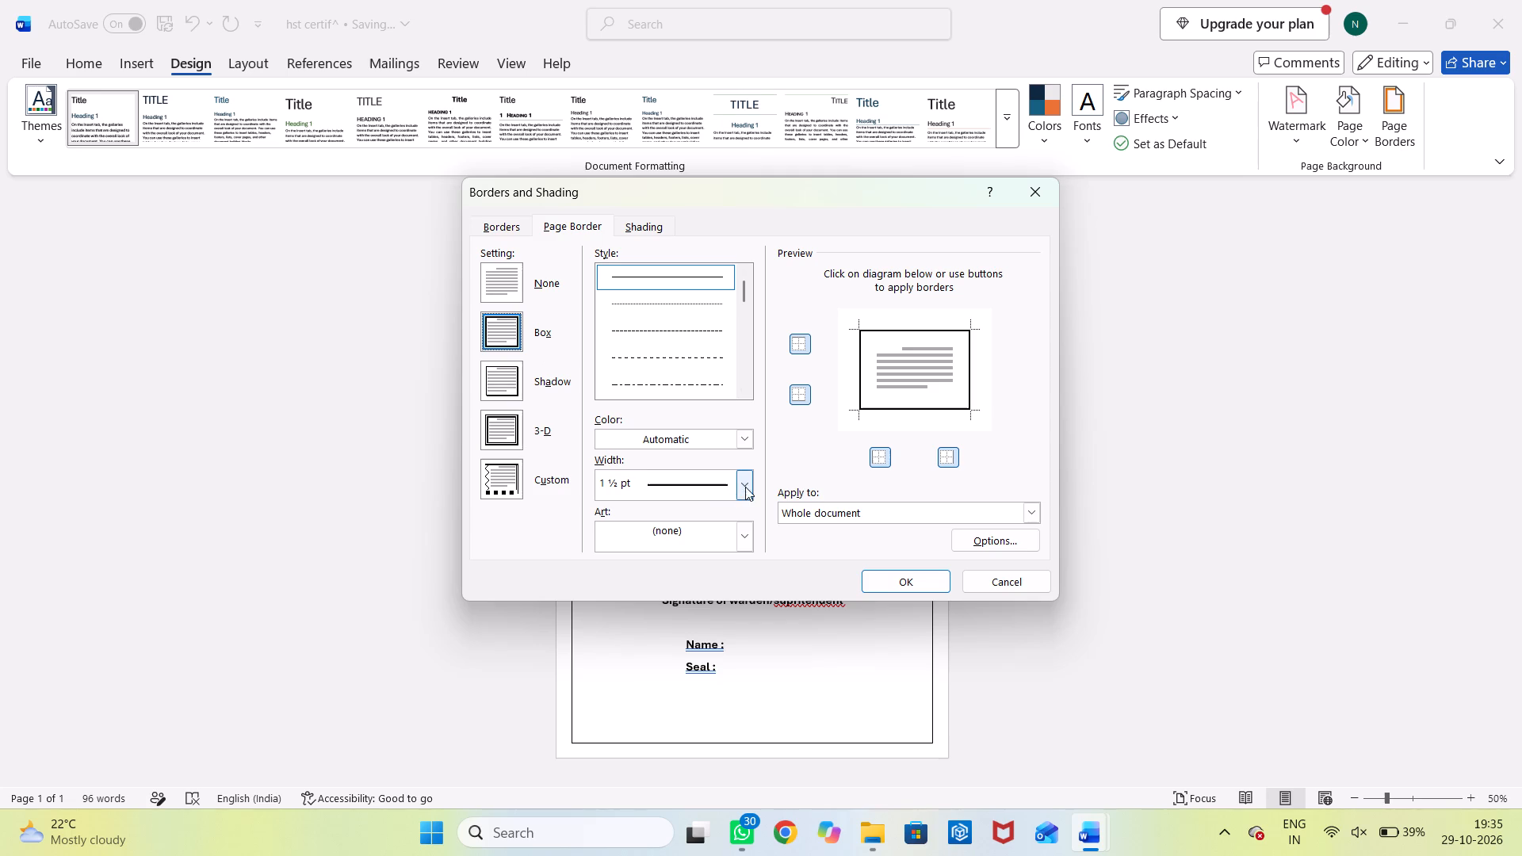
click(753, 483)
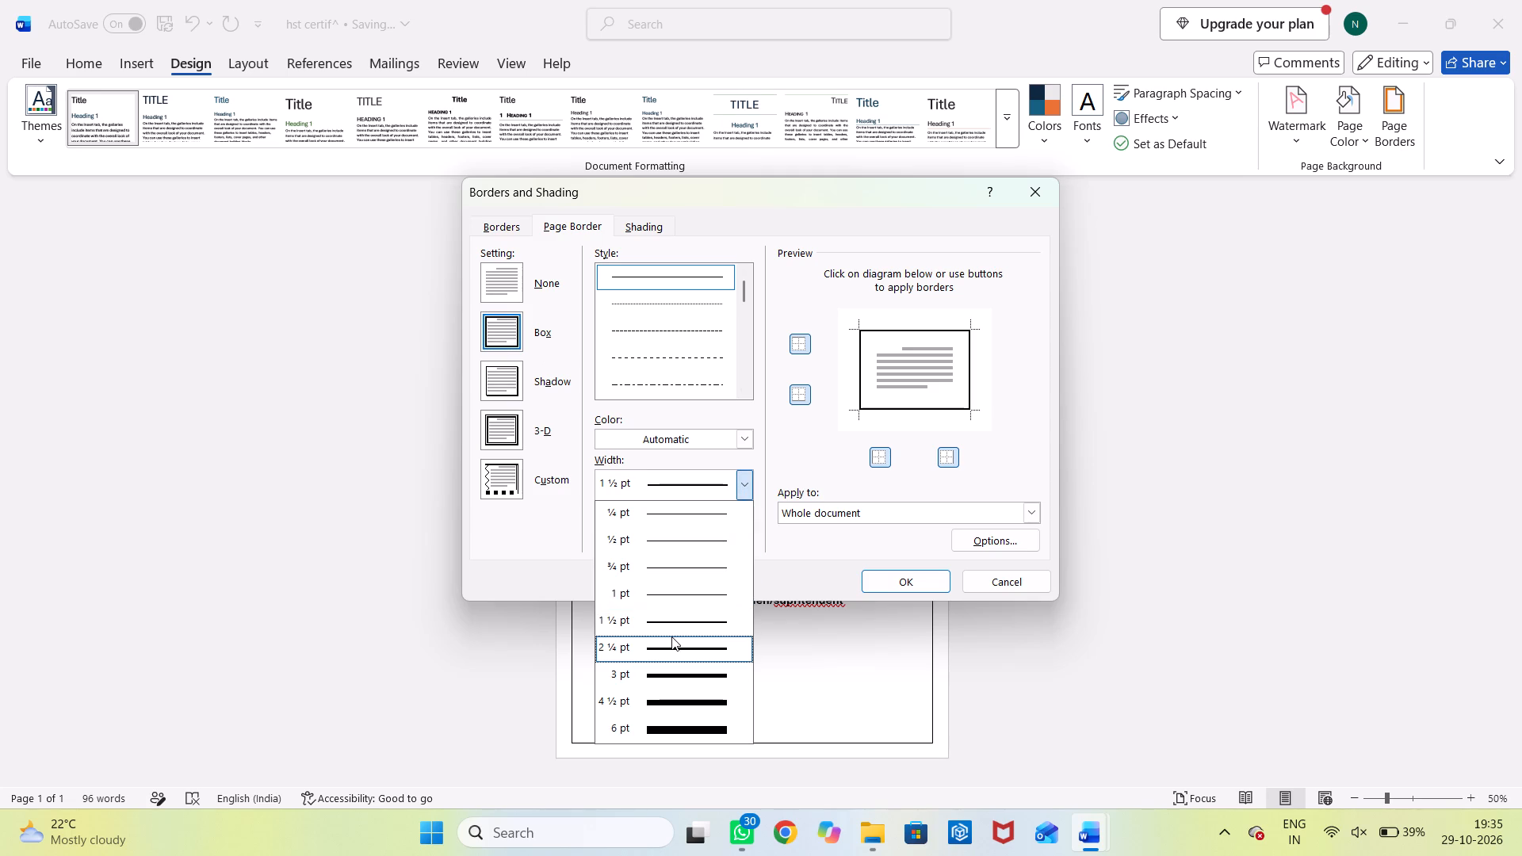
click(671, 636)
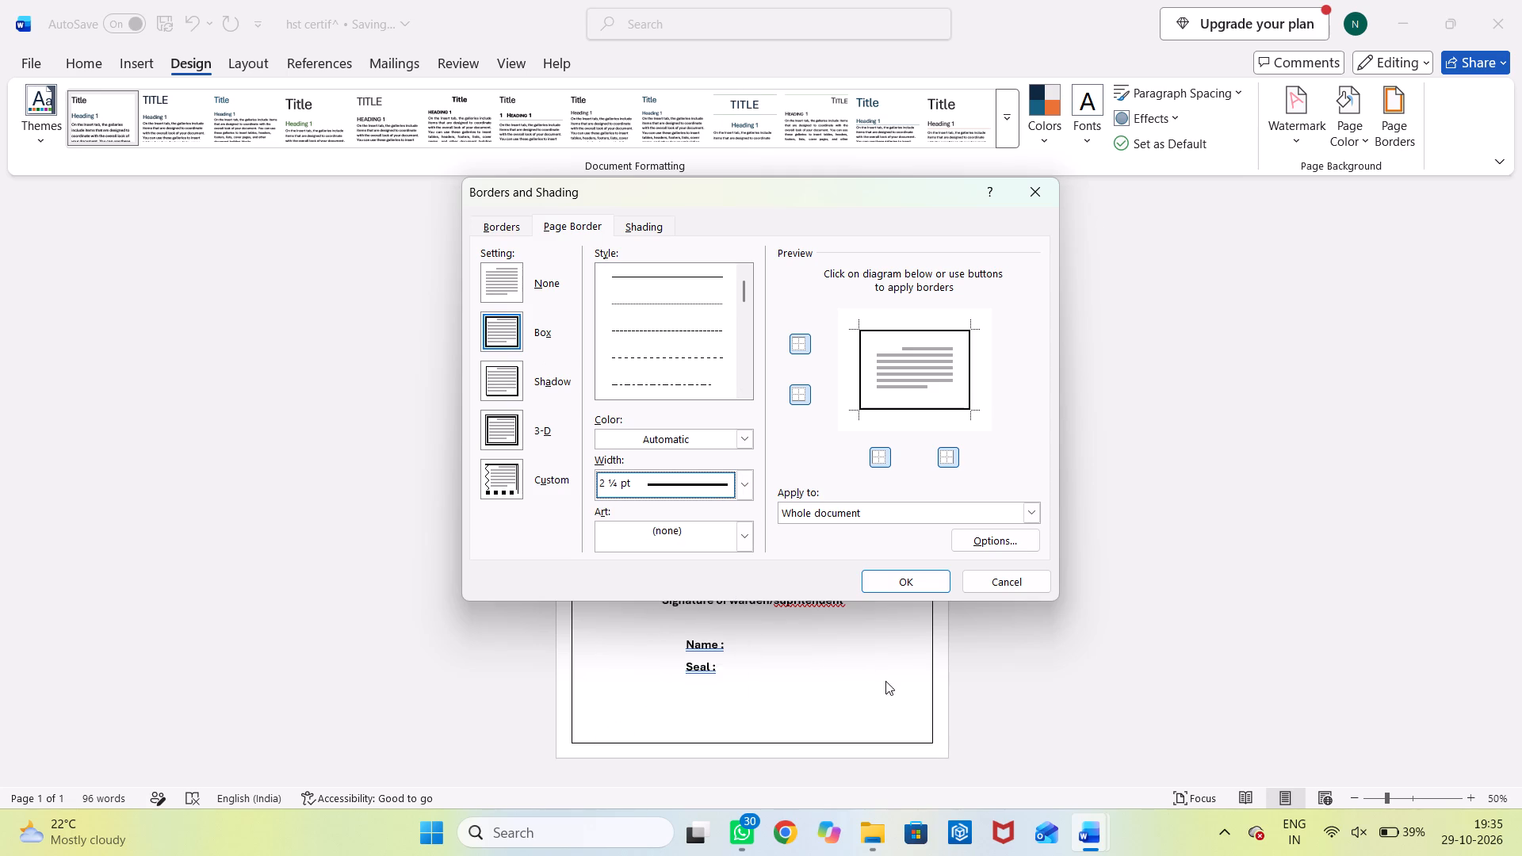
click(908, 575)
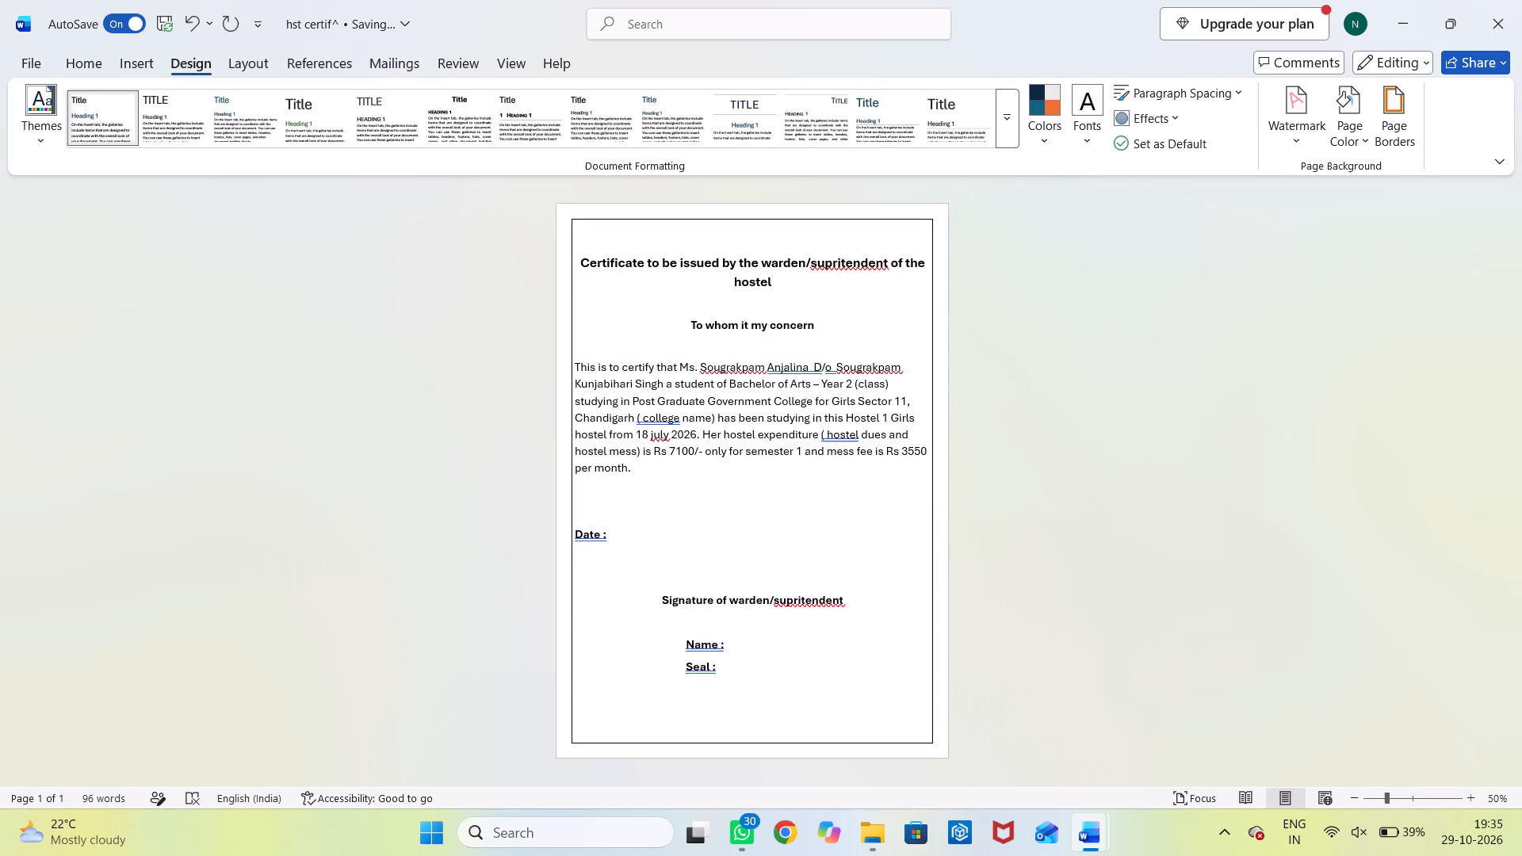
click(576, 277)
click(569, 227)
Rename the document as "hst certificate", keeping it in the OneDrive Documents folder.
click(403, 21)
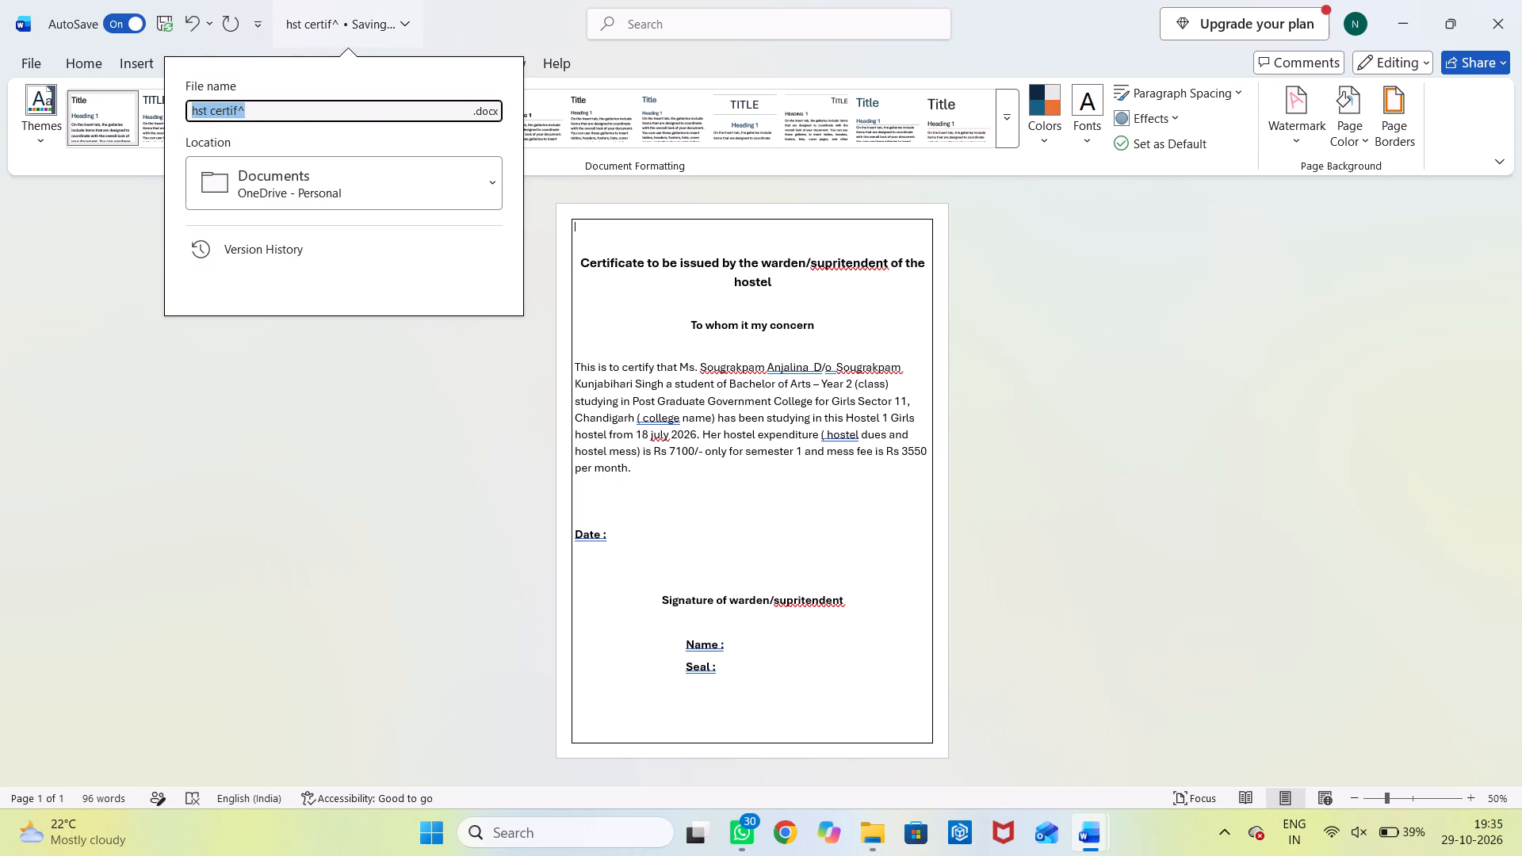
click(248, 109)
key(BackSpace)
key(BackSpace)
key(BackSpace)
key(BackSpace)
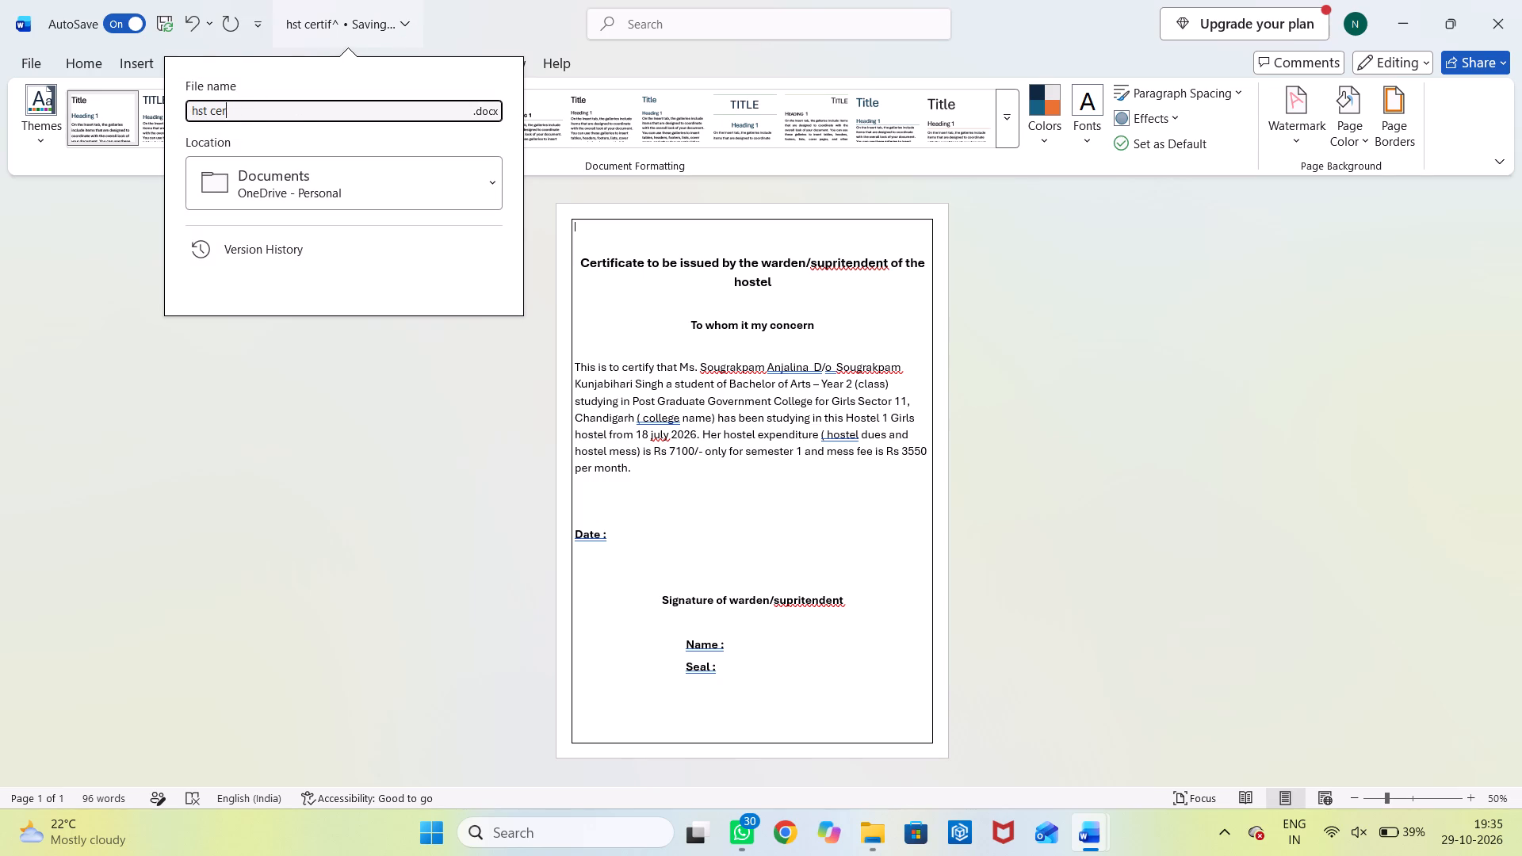
text(tifica)
text(te)
click(353, 105)
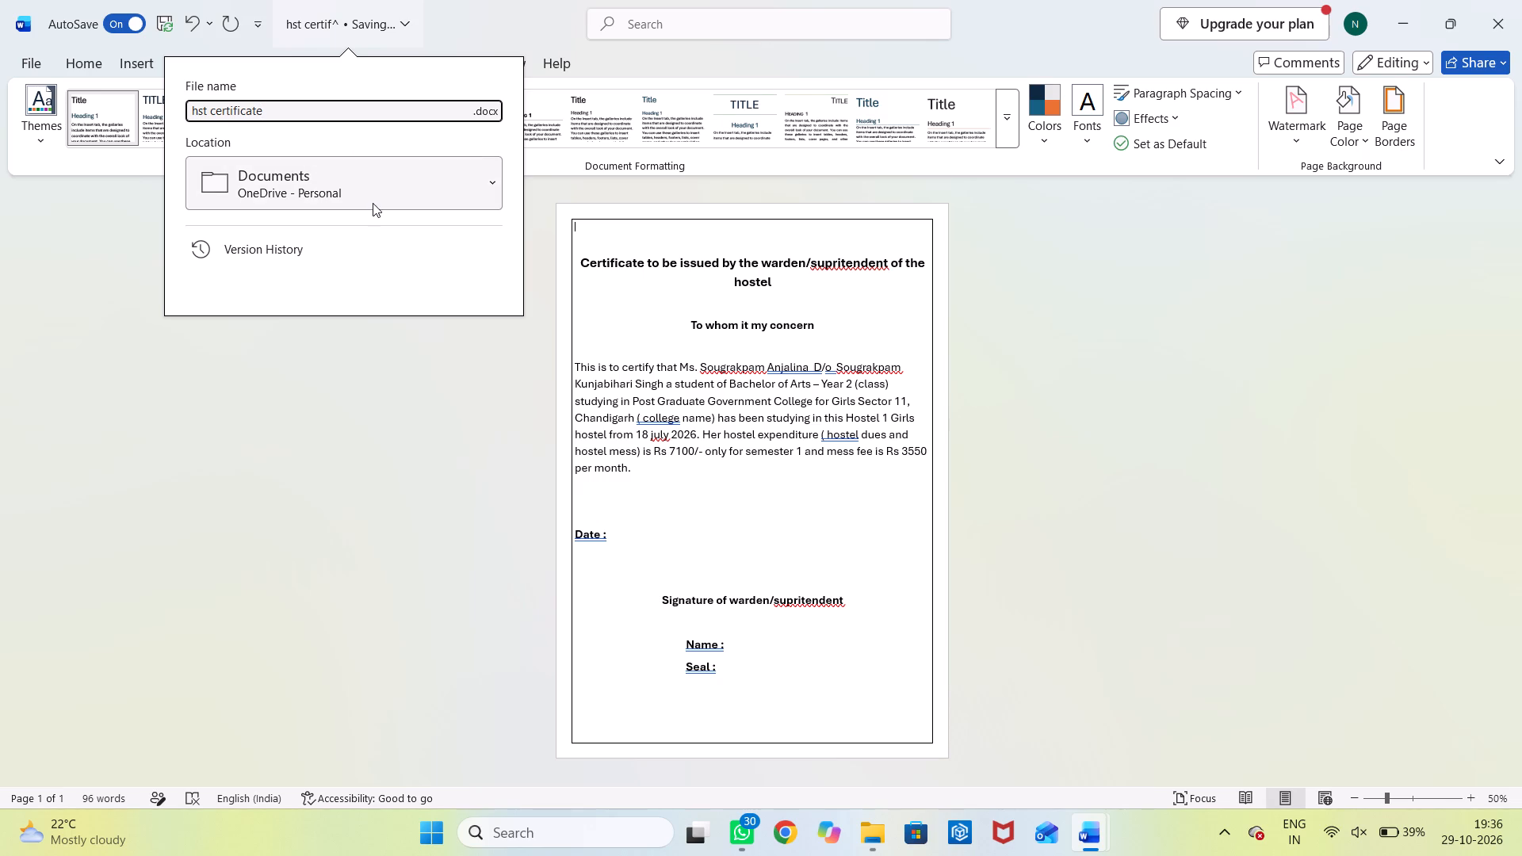
click(373, 203)
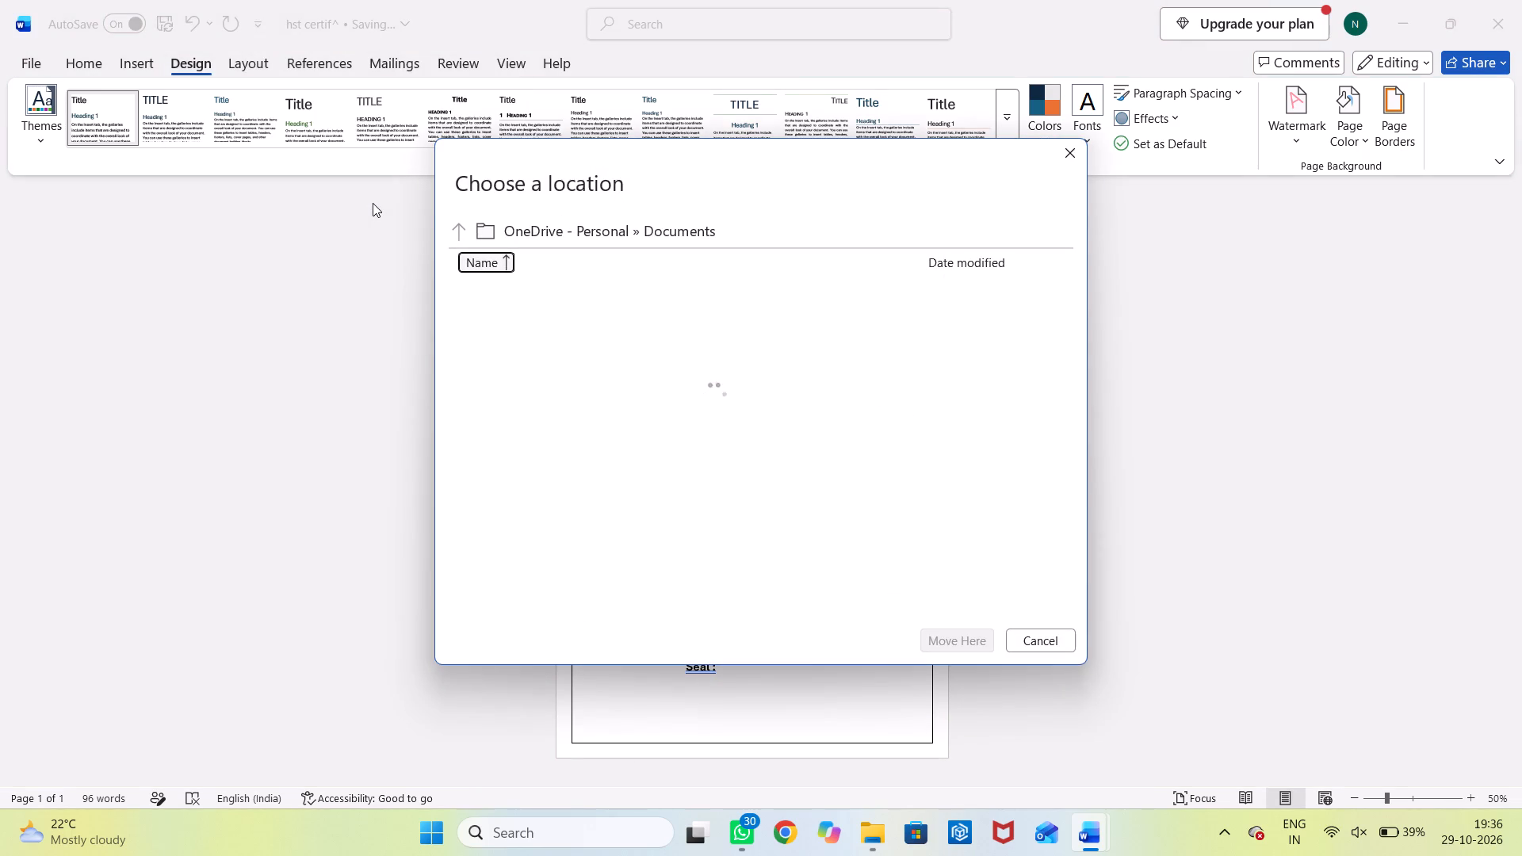
click(1080, 157)
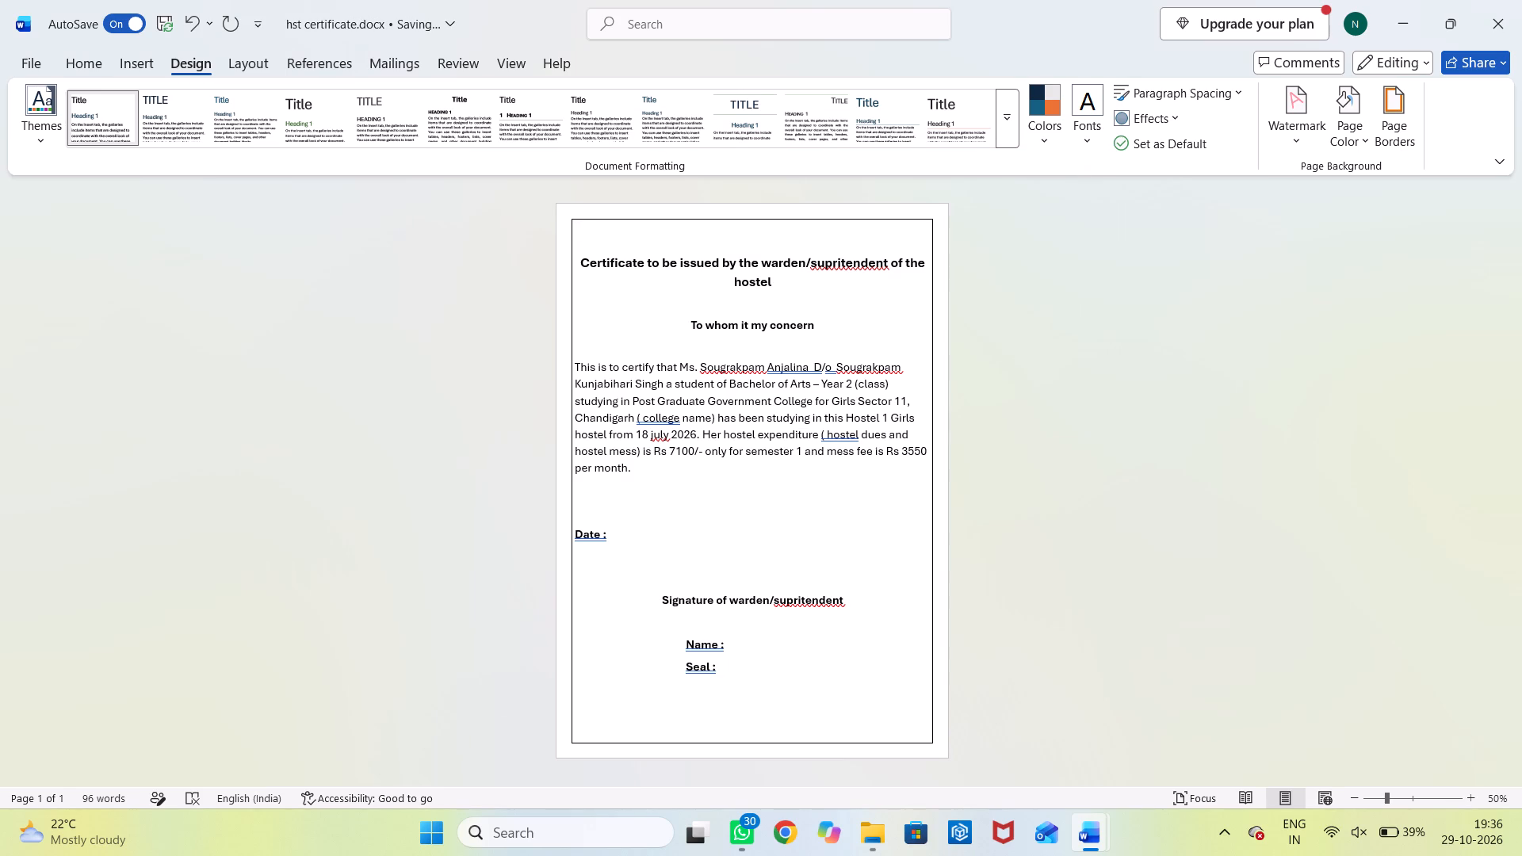
Save the renamed certificate document.
click(164, 25)
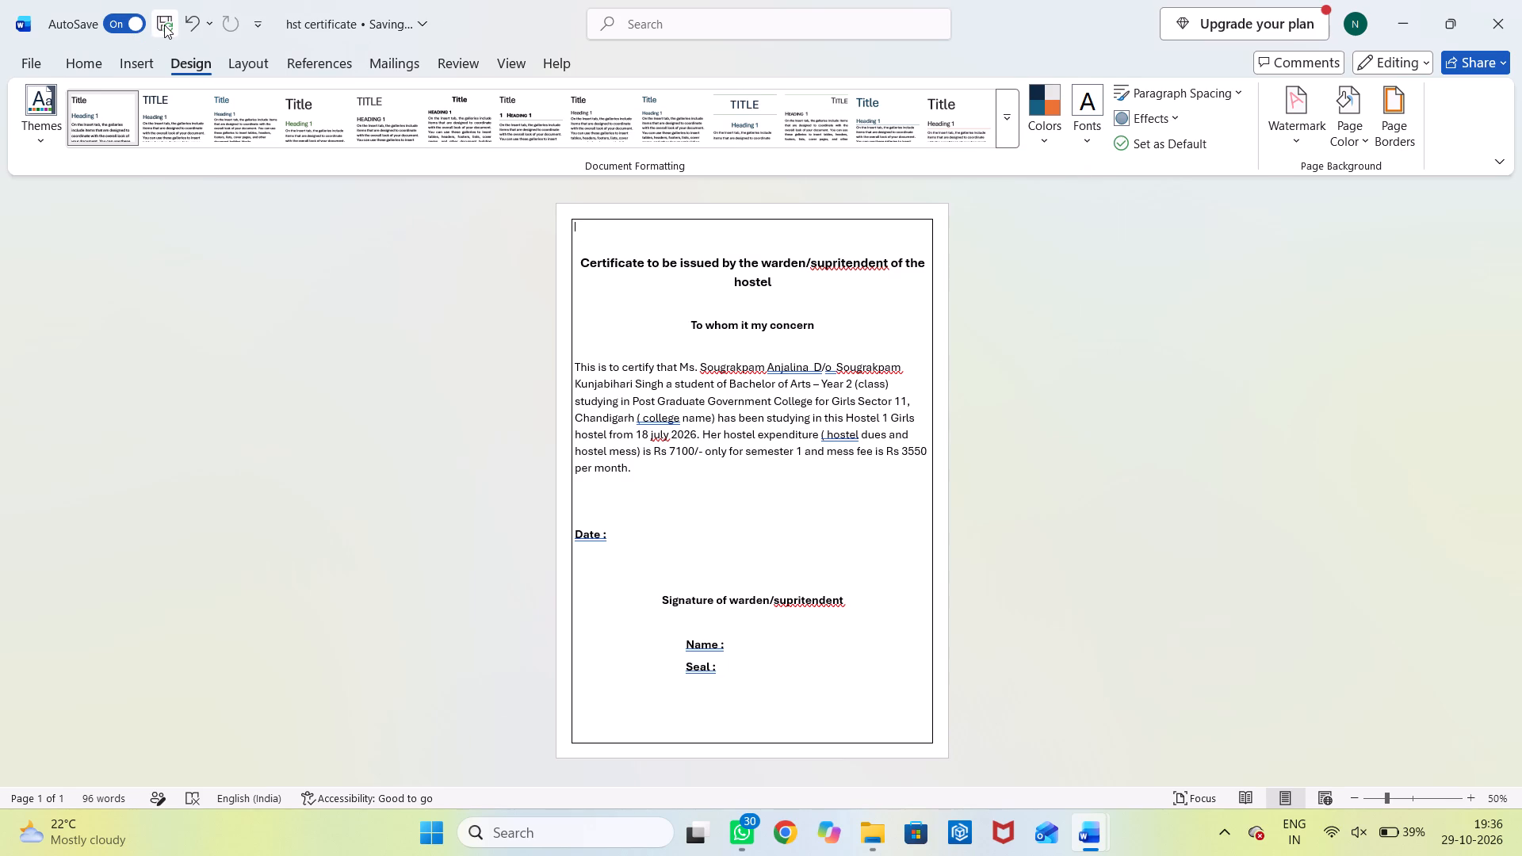
click(166, 26)
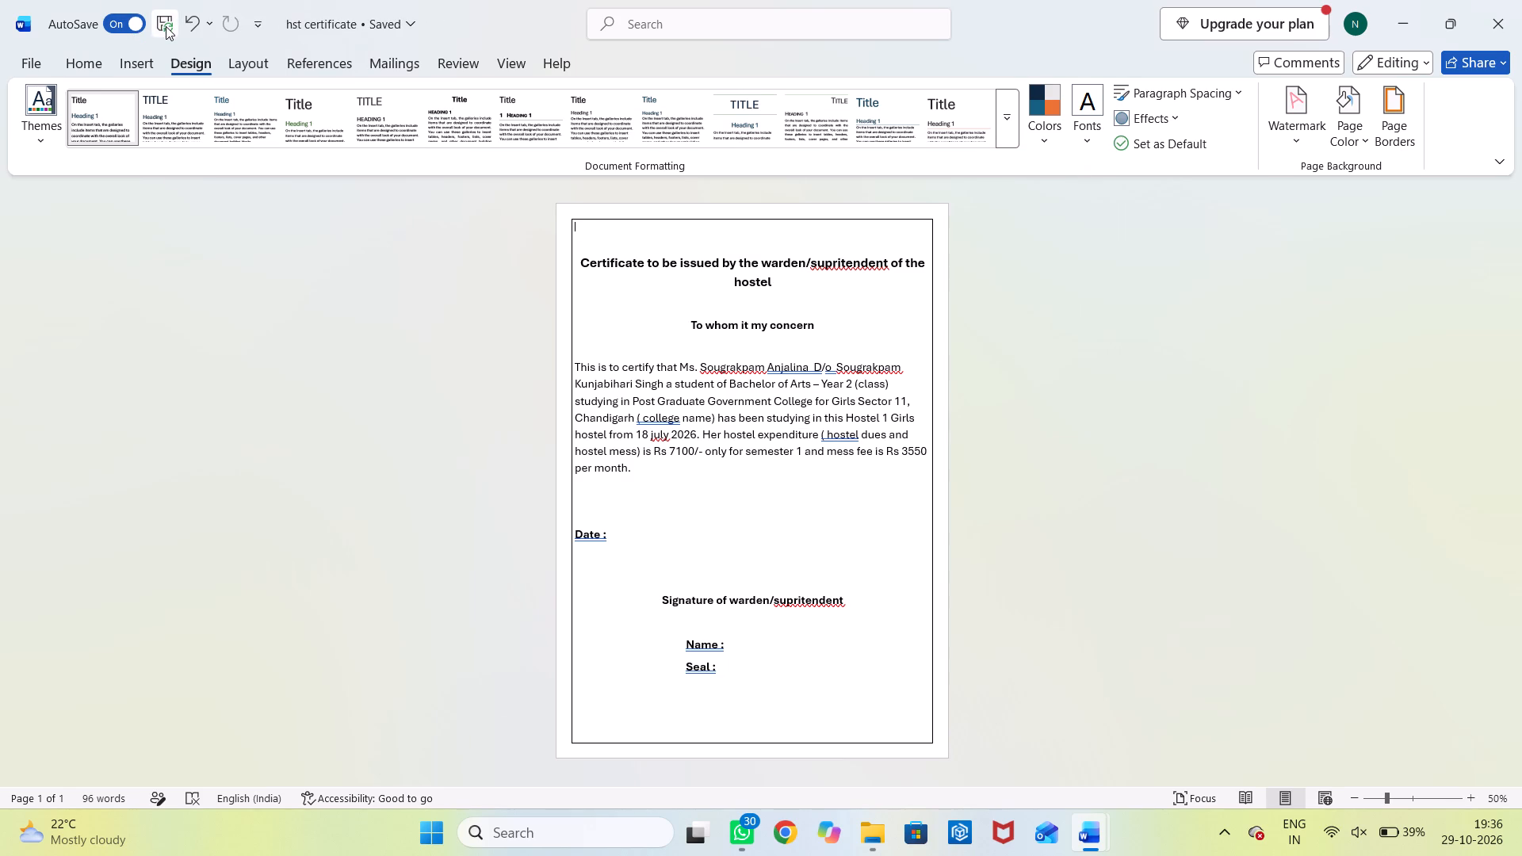
click(166, 26)
click(172, 26)
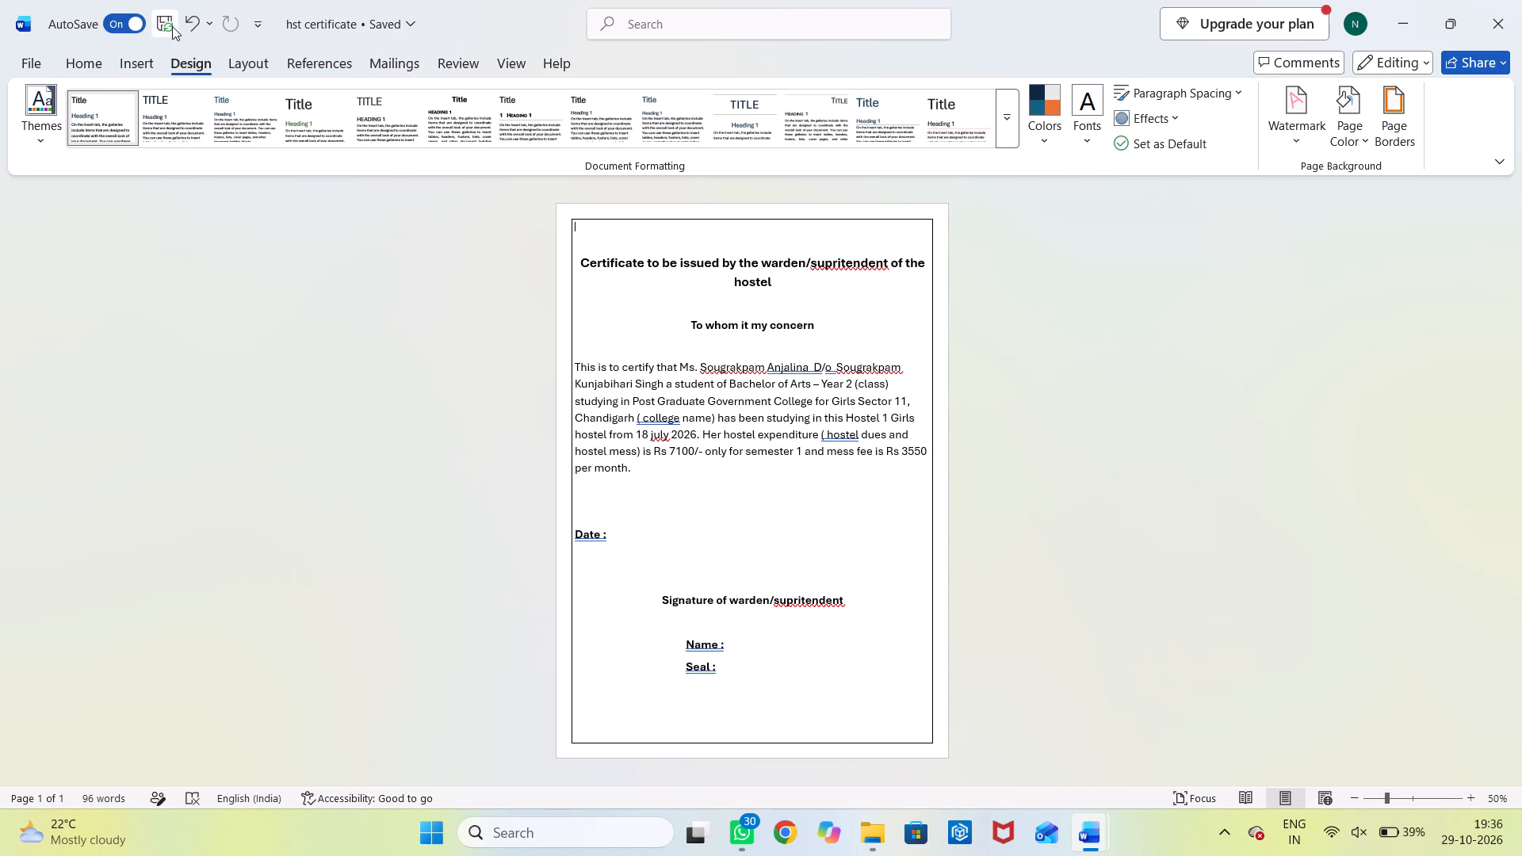
triple_click(172, 26)
Open "hst certificate" from the list of recent documents.
click(142, 67)
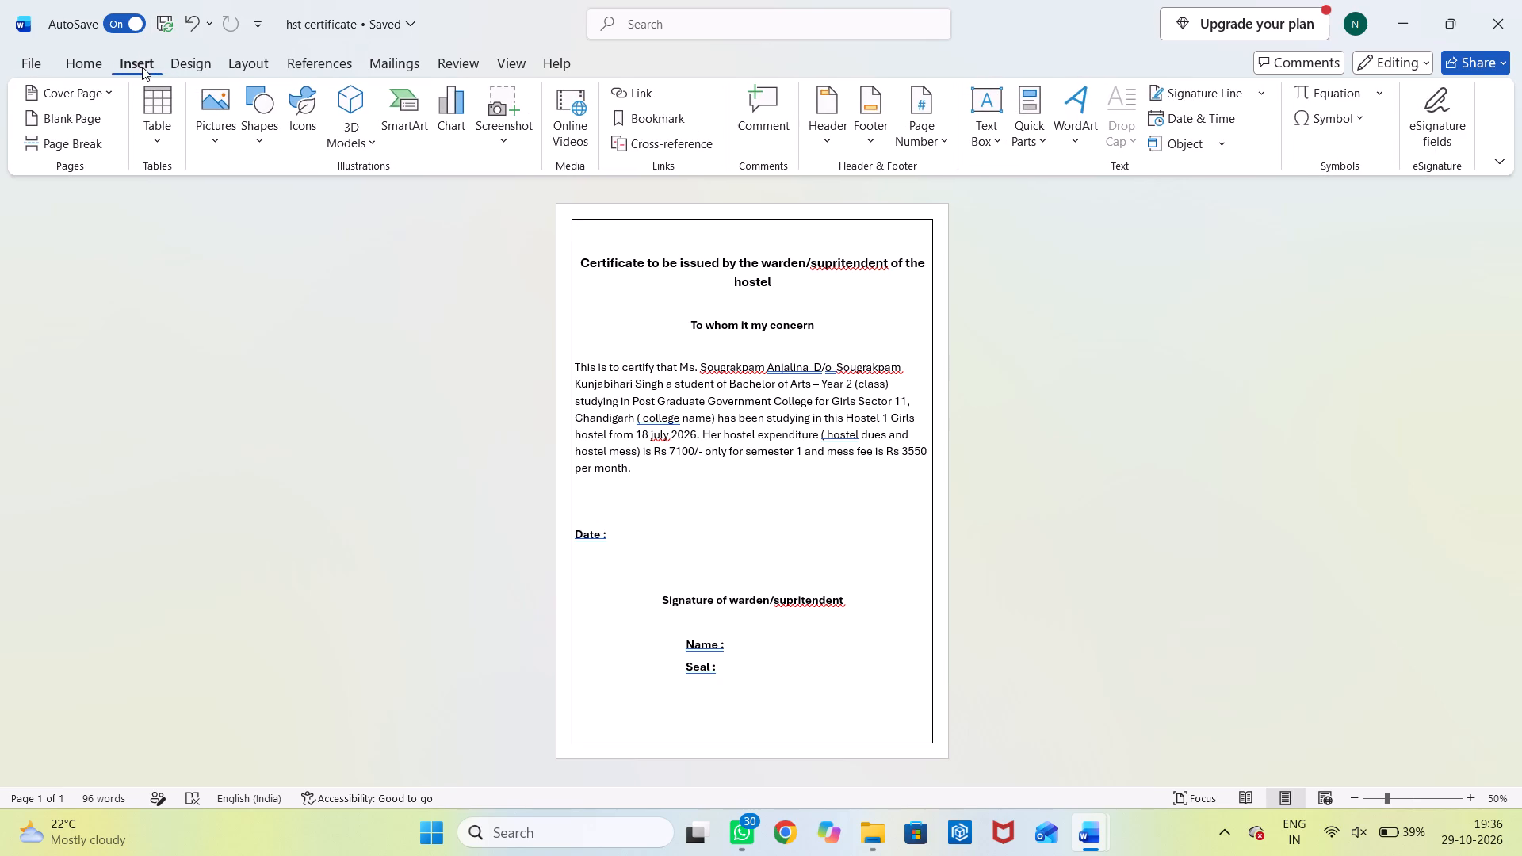
click(97, 69)
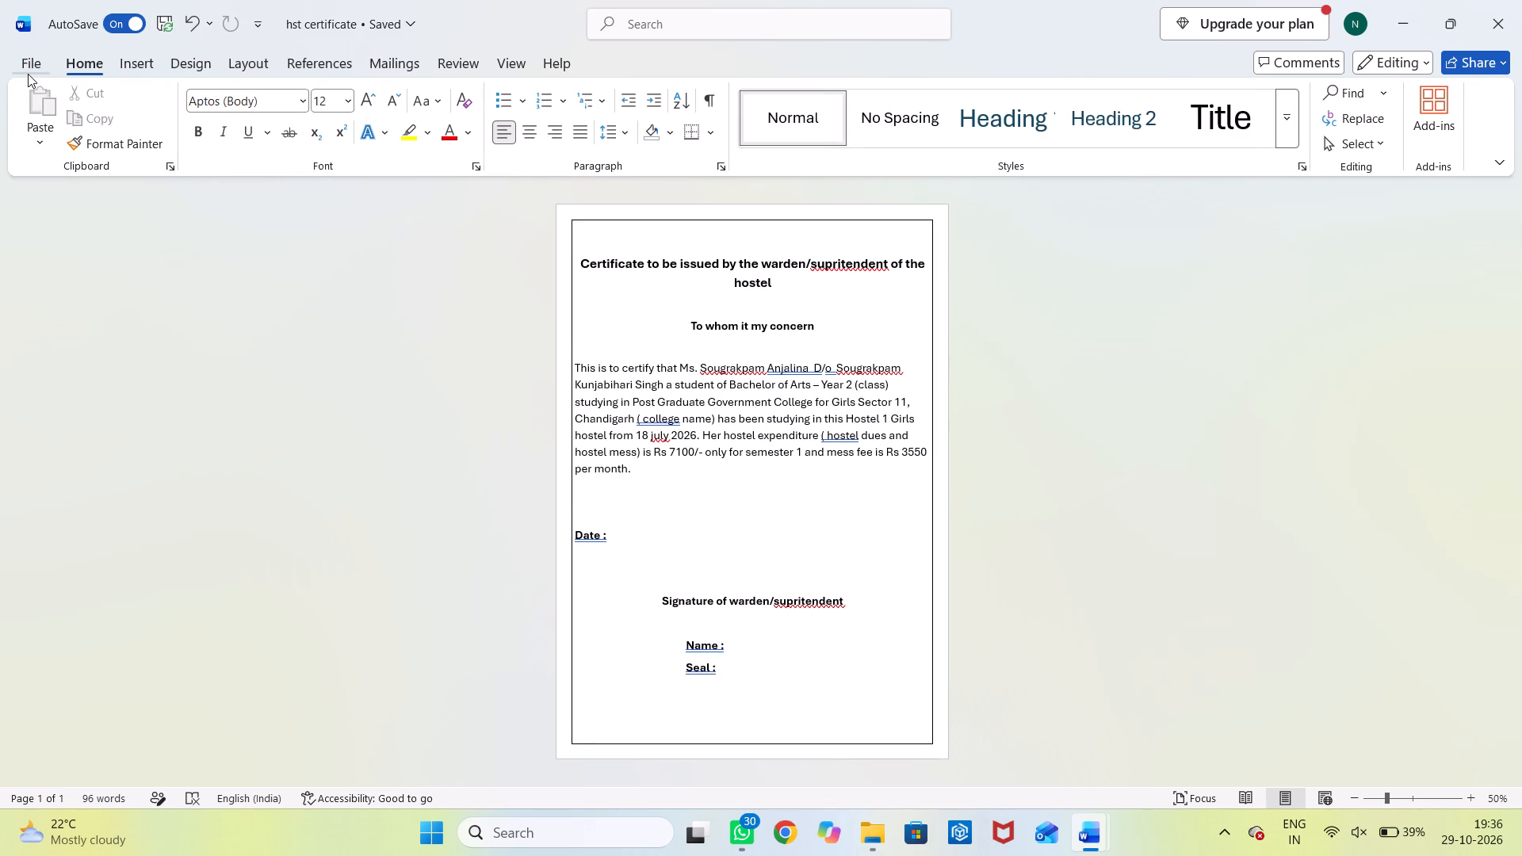
click(28, 74)
double_click(316, 460)
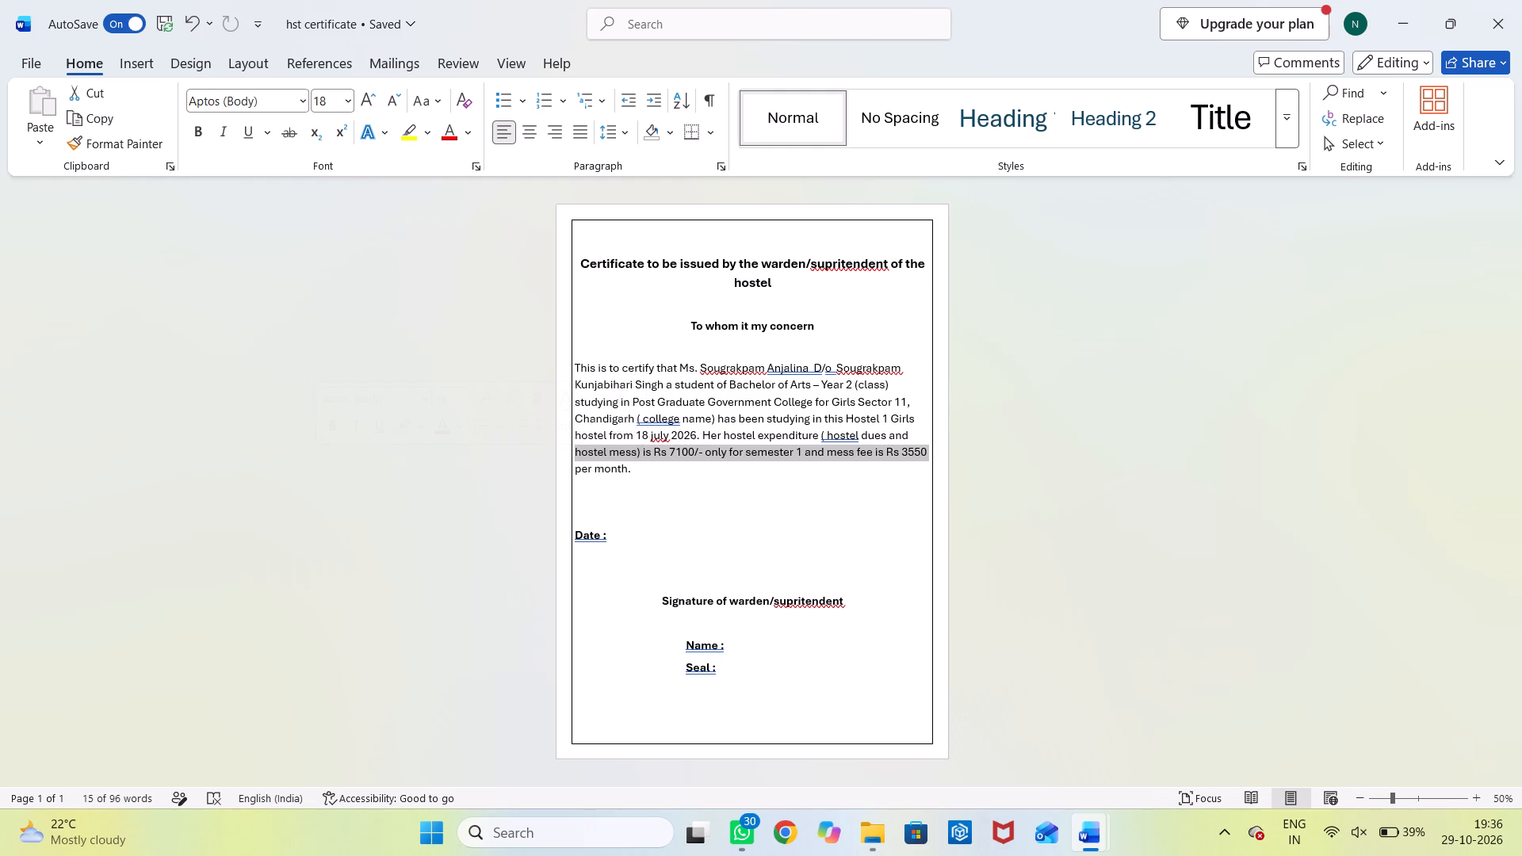
click(35, 57)
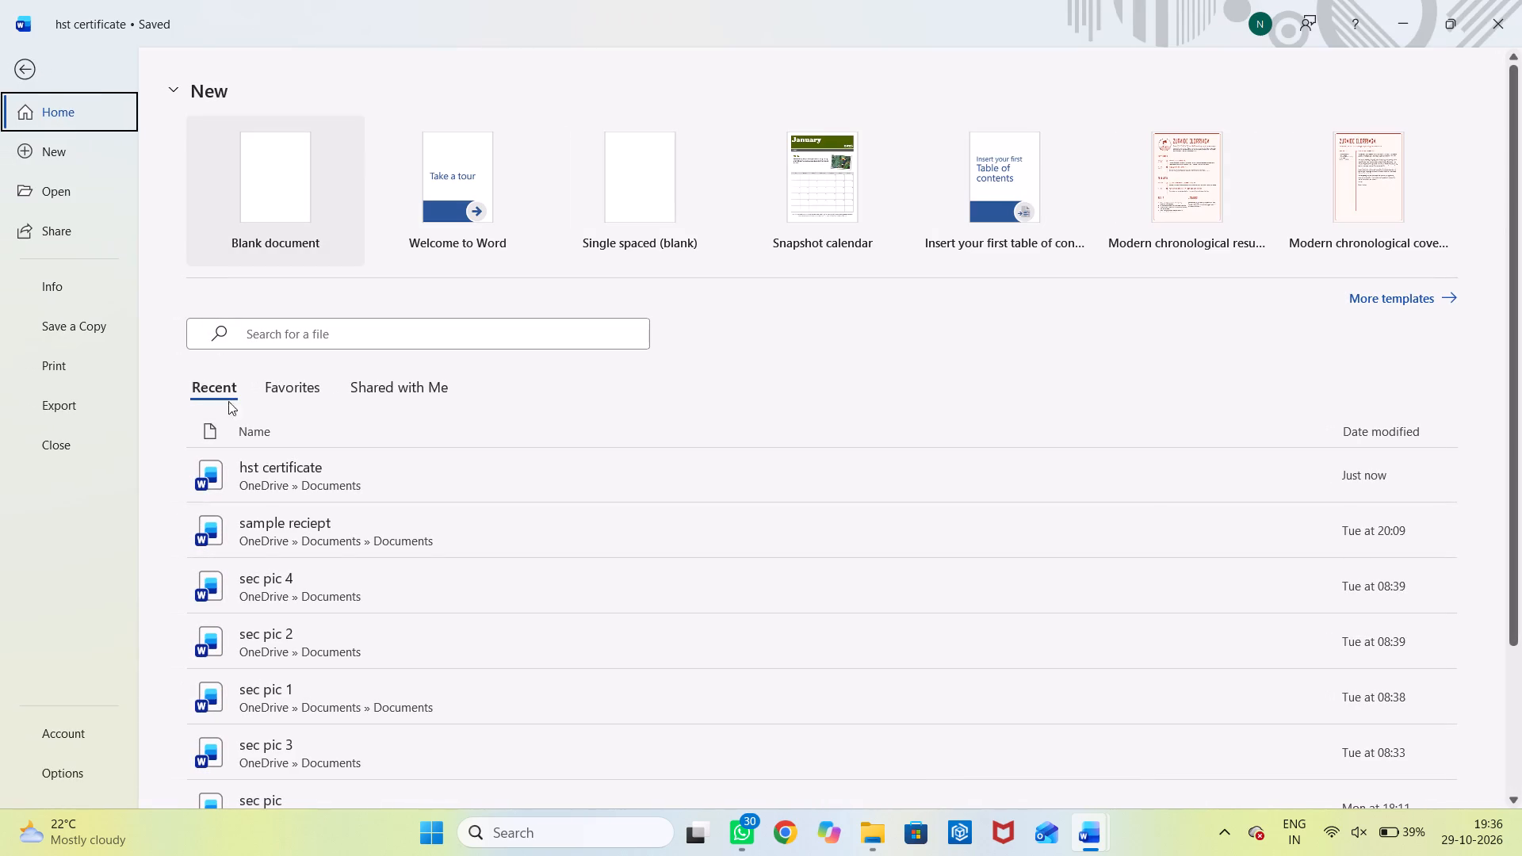
click(255, 463)
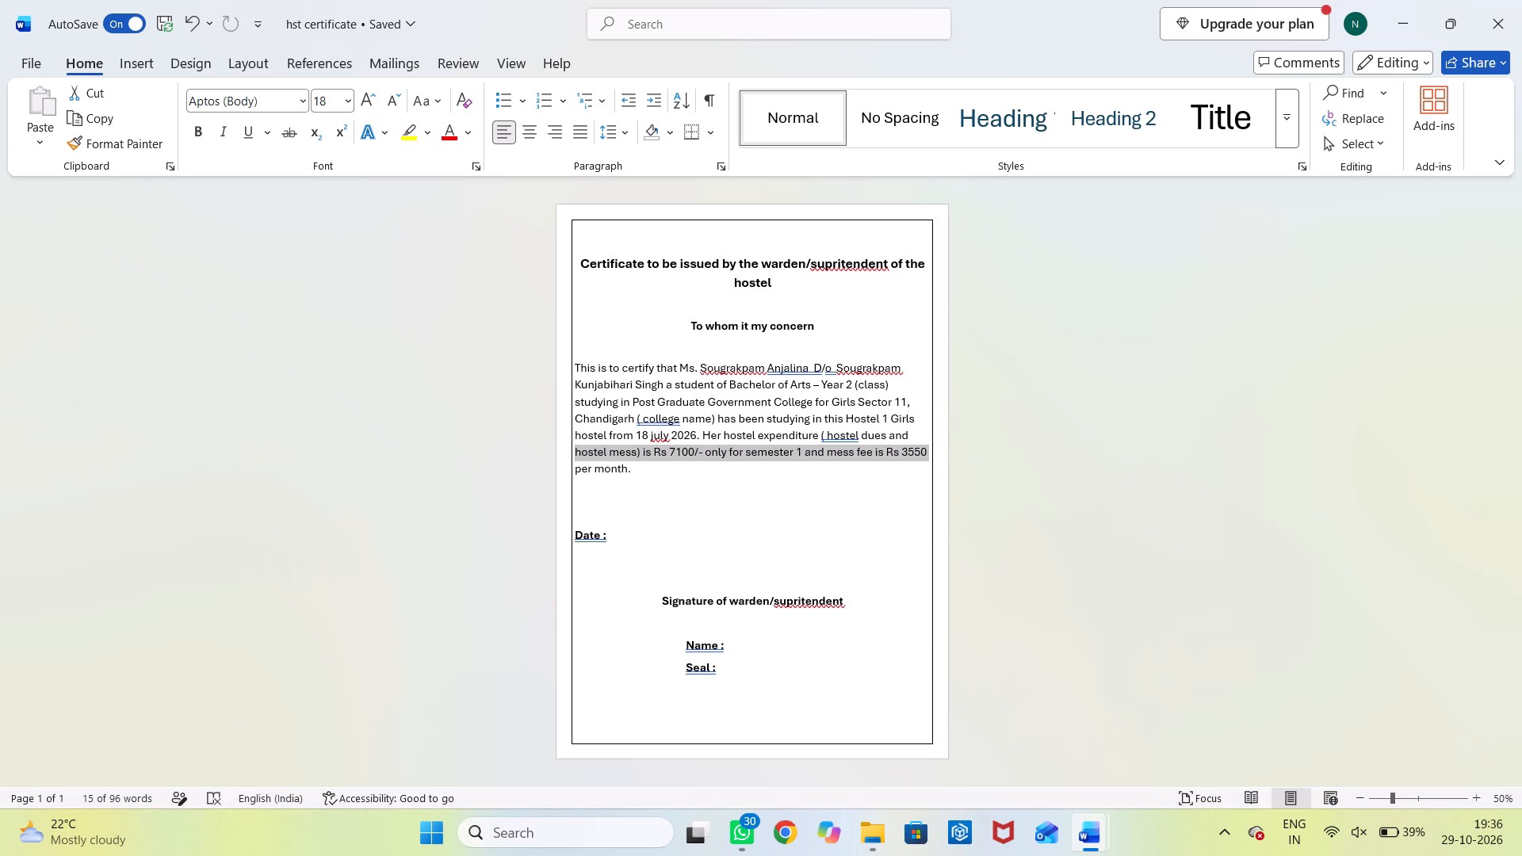
Switch to File Explorer and open "hst certif." from the OneDrive Documents folder.
click(882, 839)
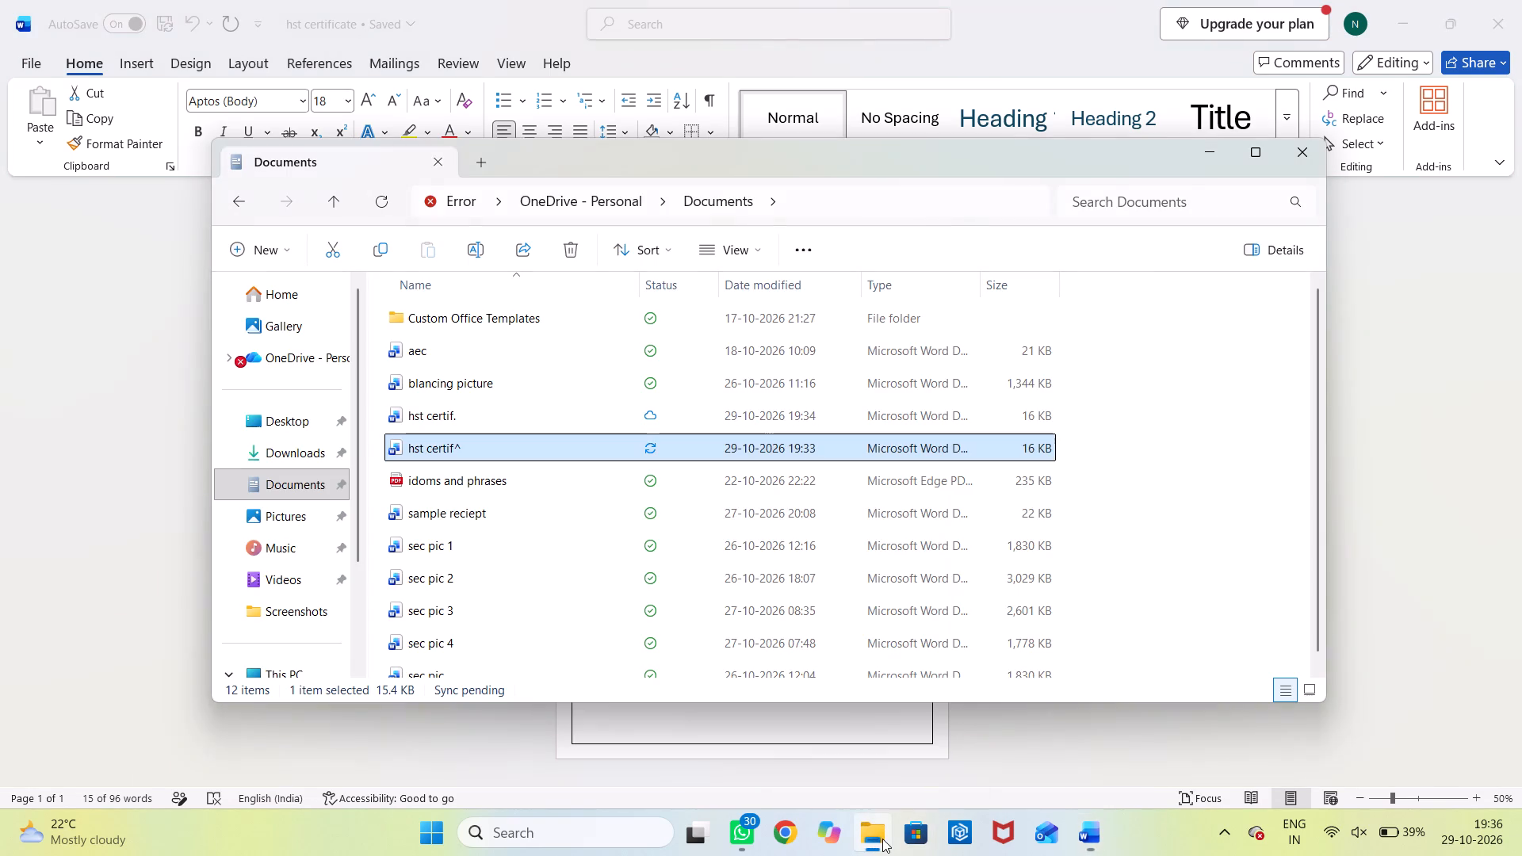
click(535, 426)
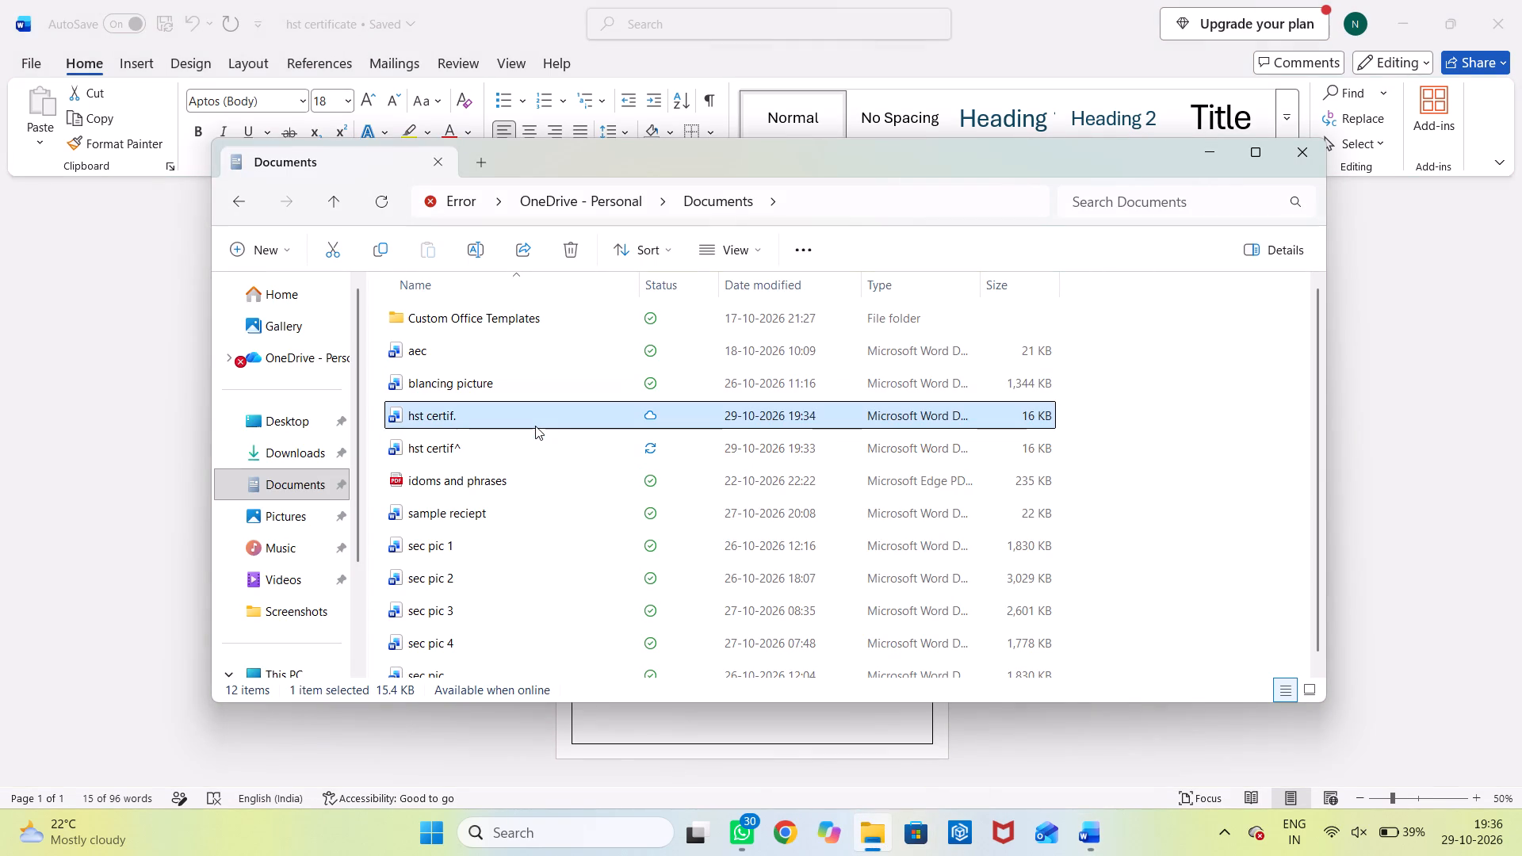
double_click(536, 414)
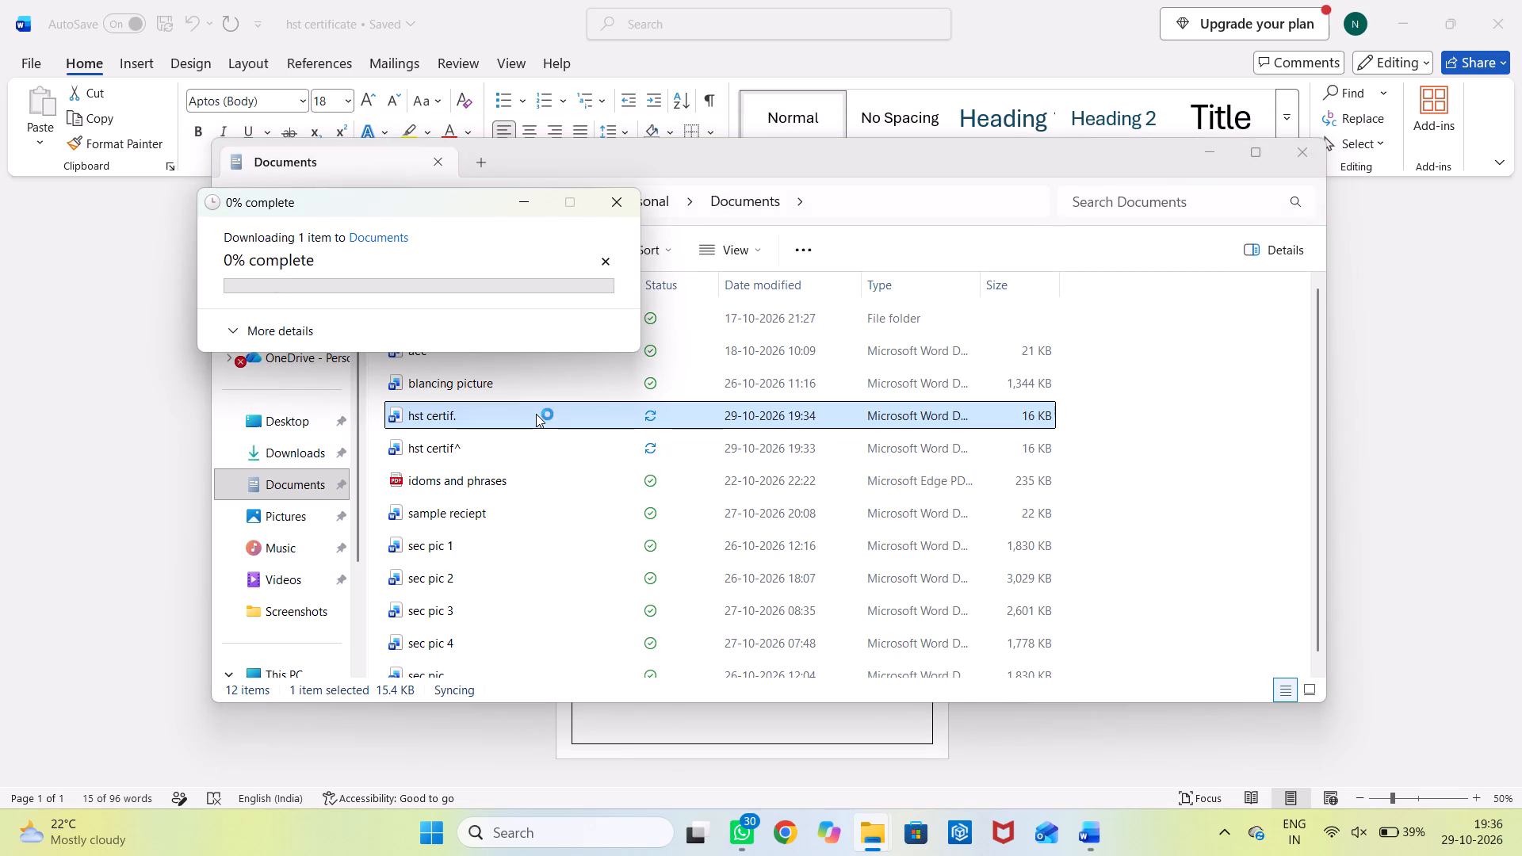
click(630, 194)
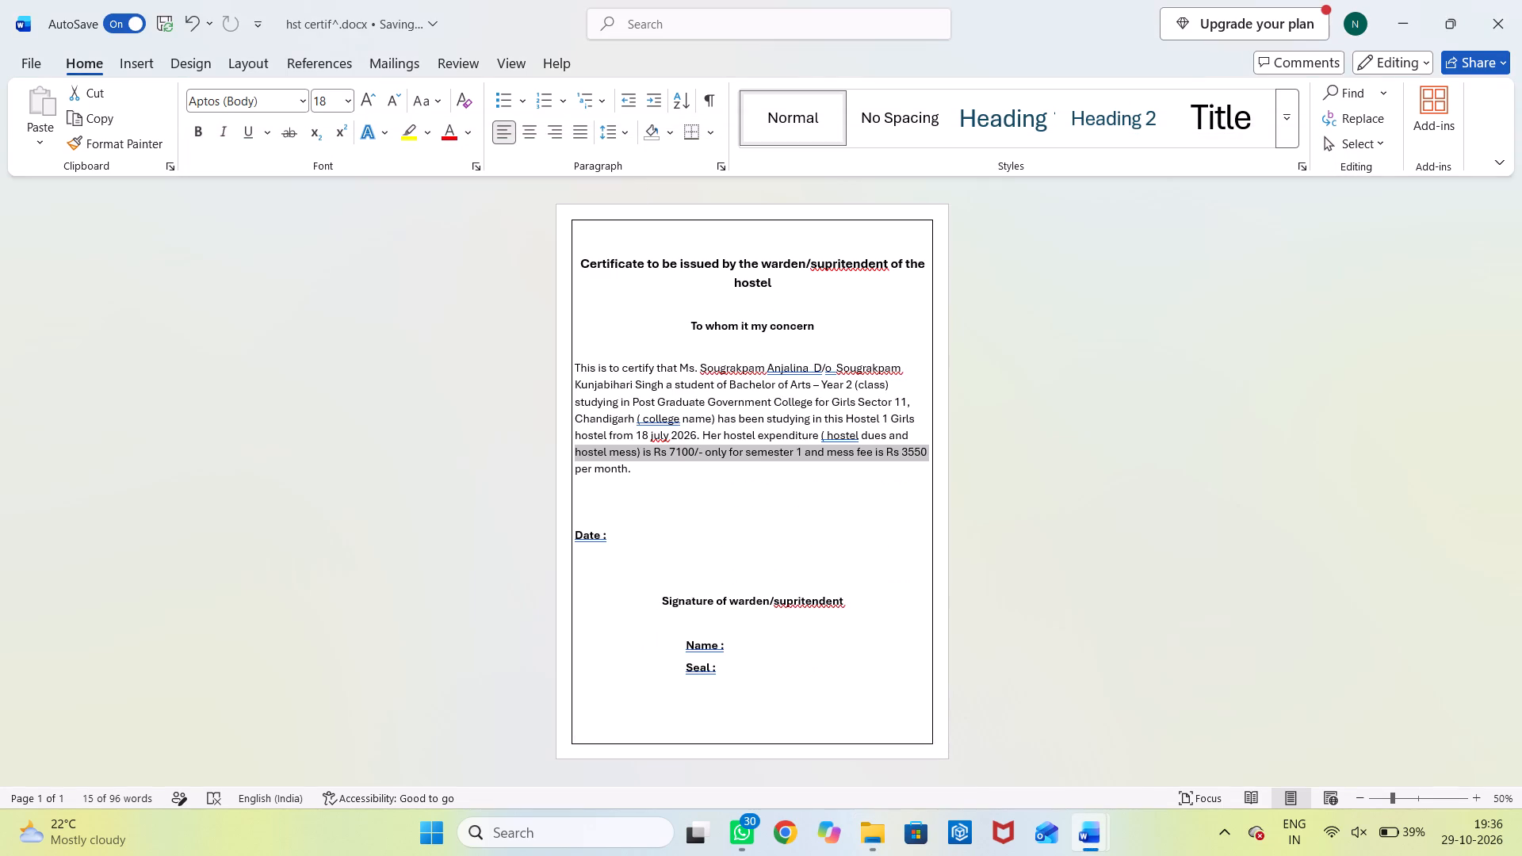
click(868, 841)
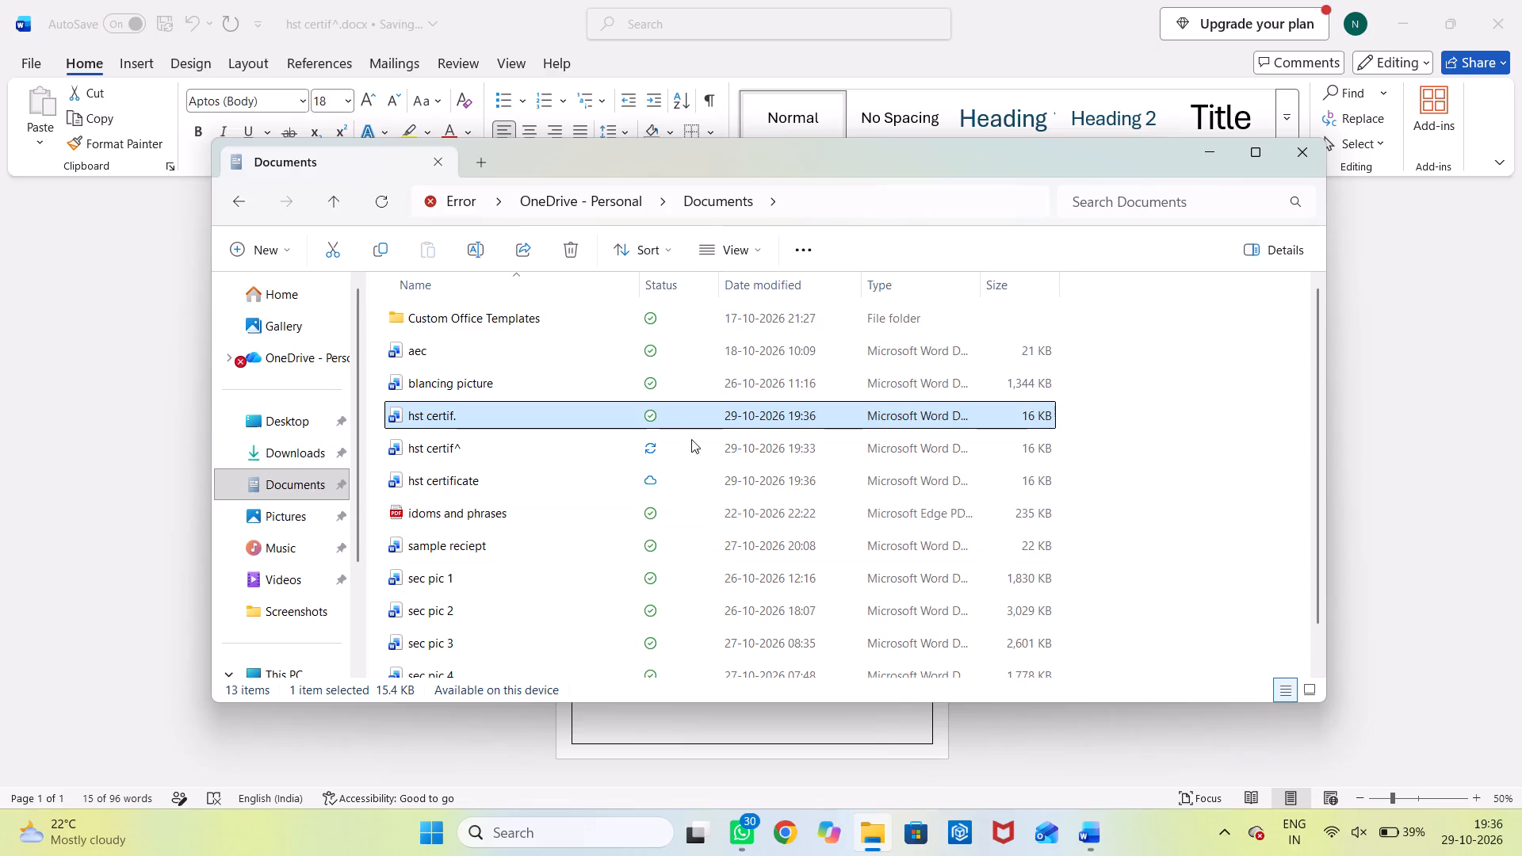
click(685, 407)
double_click(685, 407)
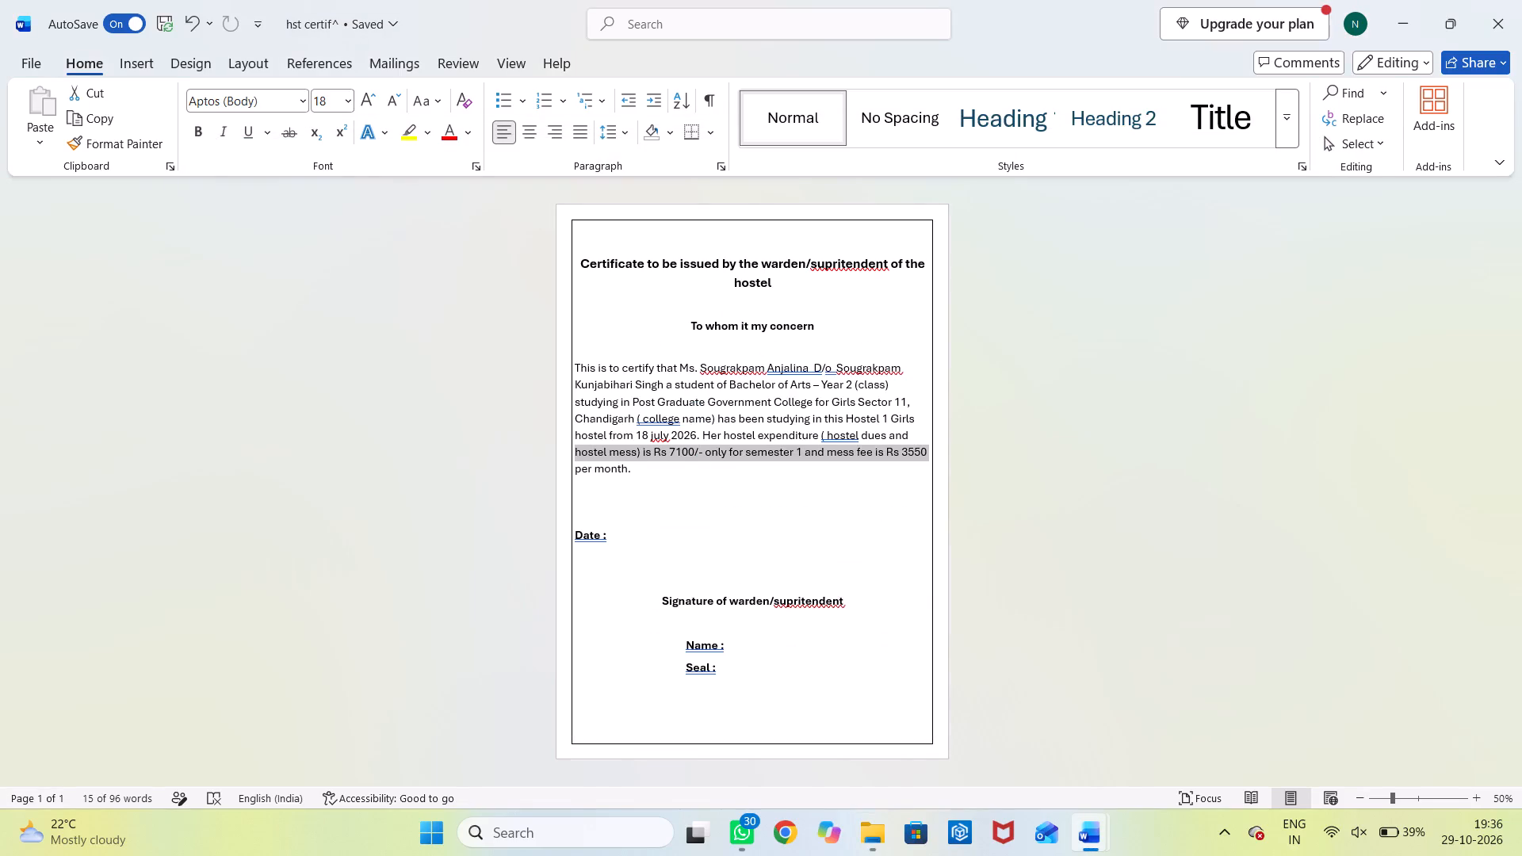
Return to File Explorer and open "hst certificate" from the OneDrive Documents folder.
click(868, 837)
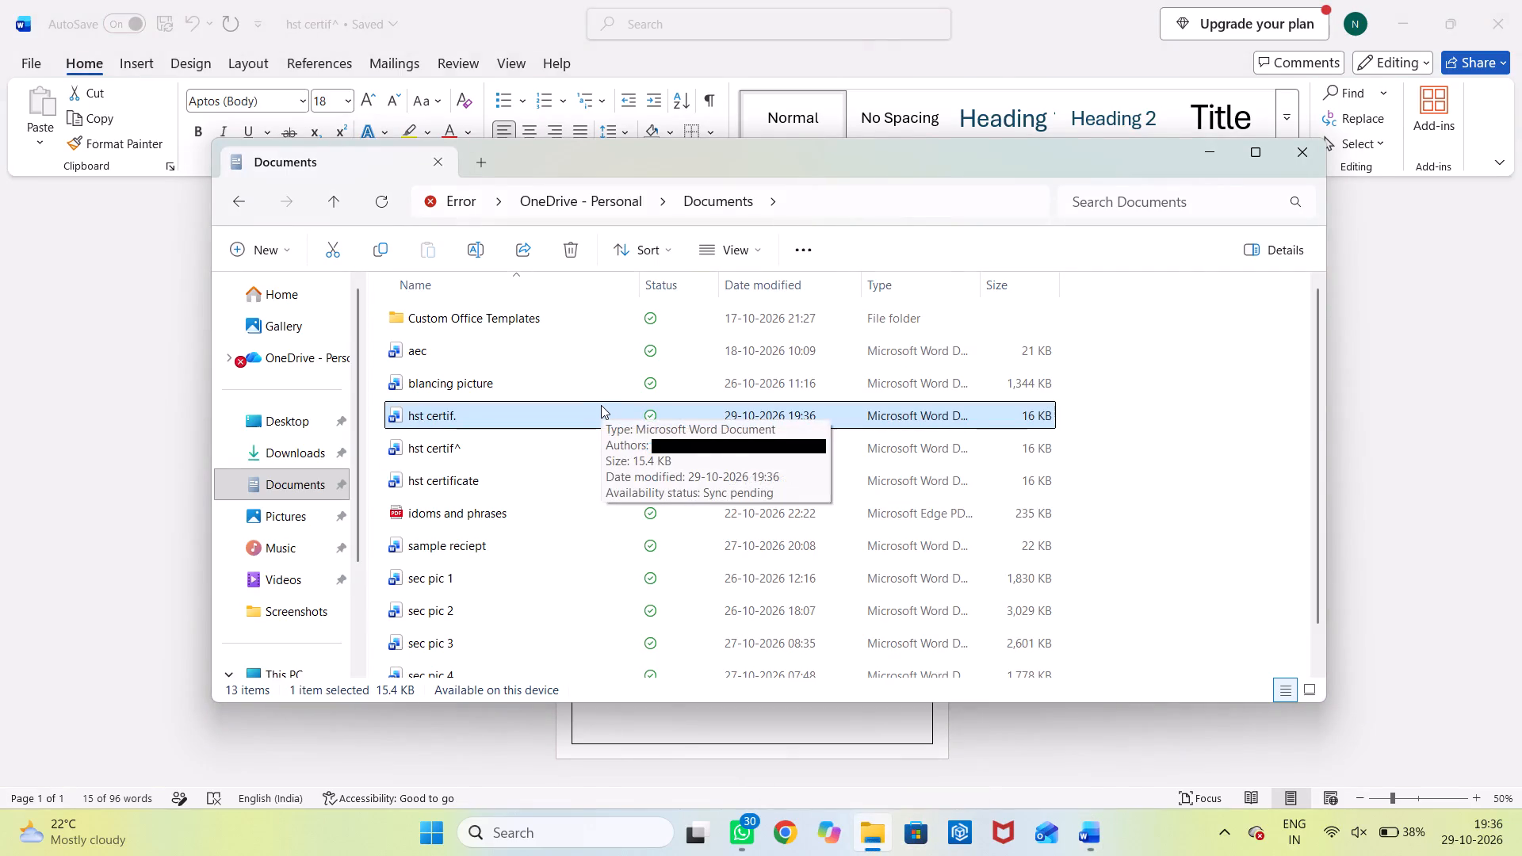
click(526, 491)
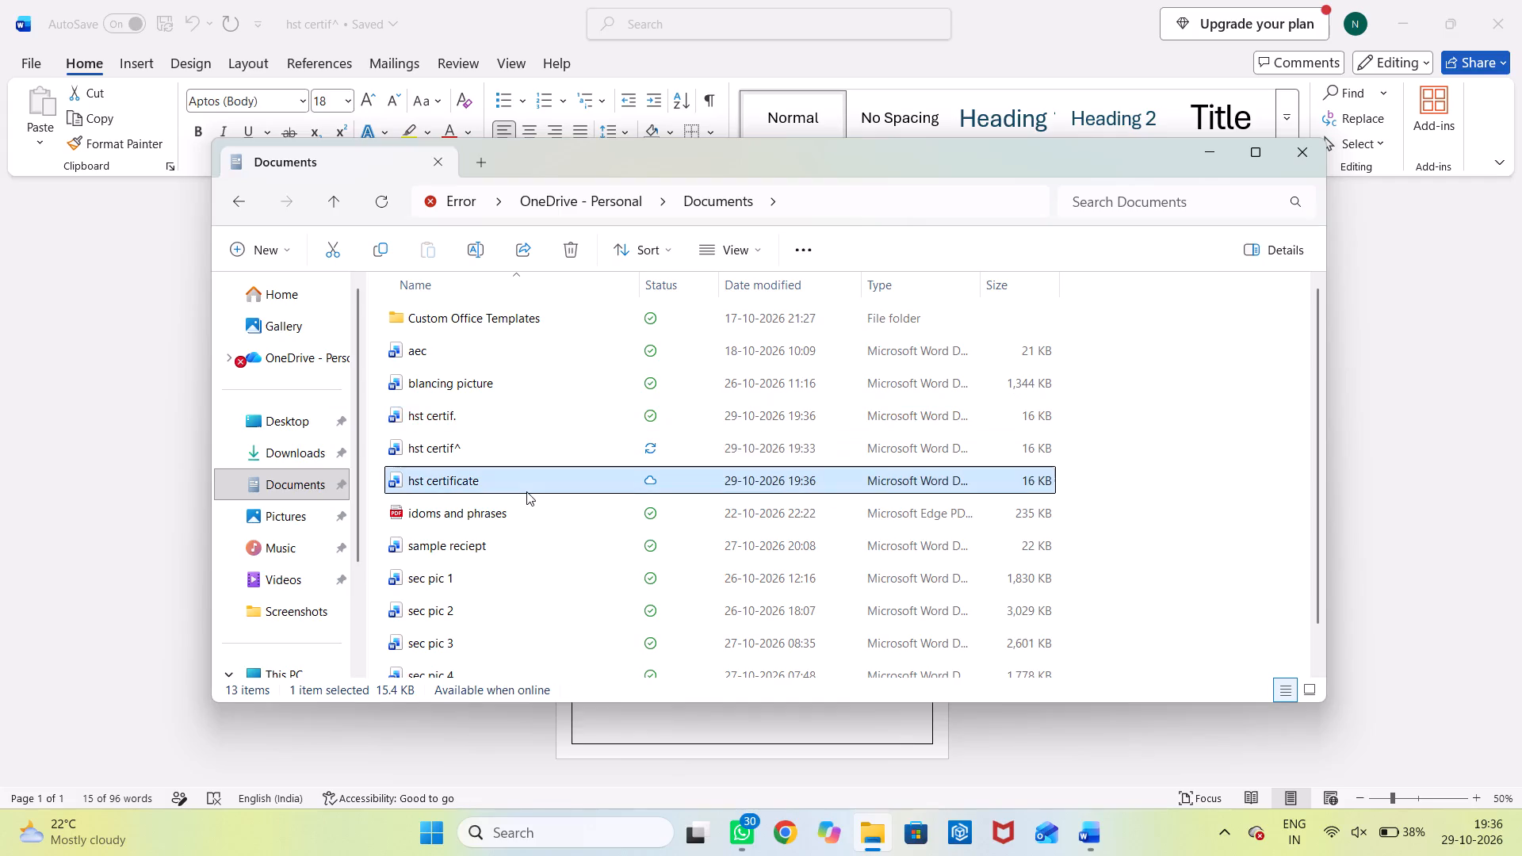
double_click(526, 491)
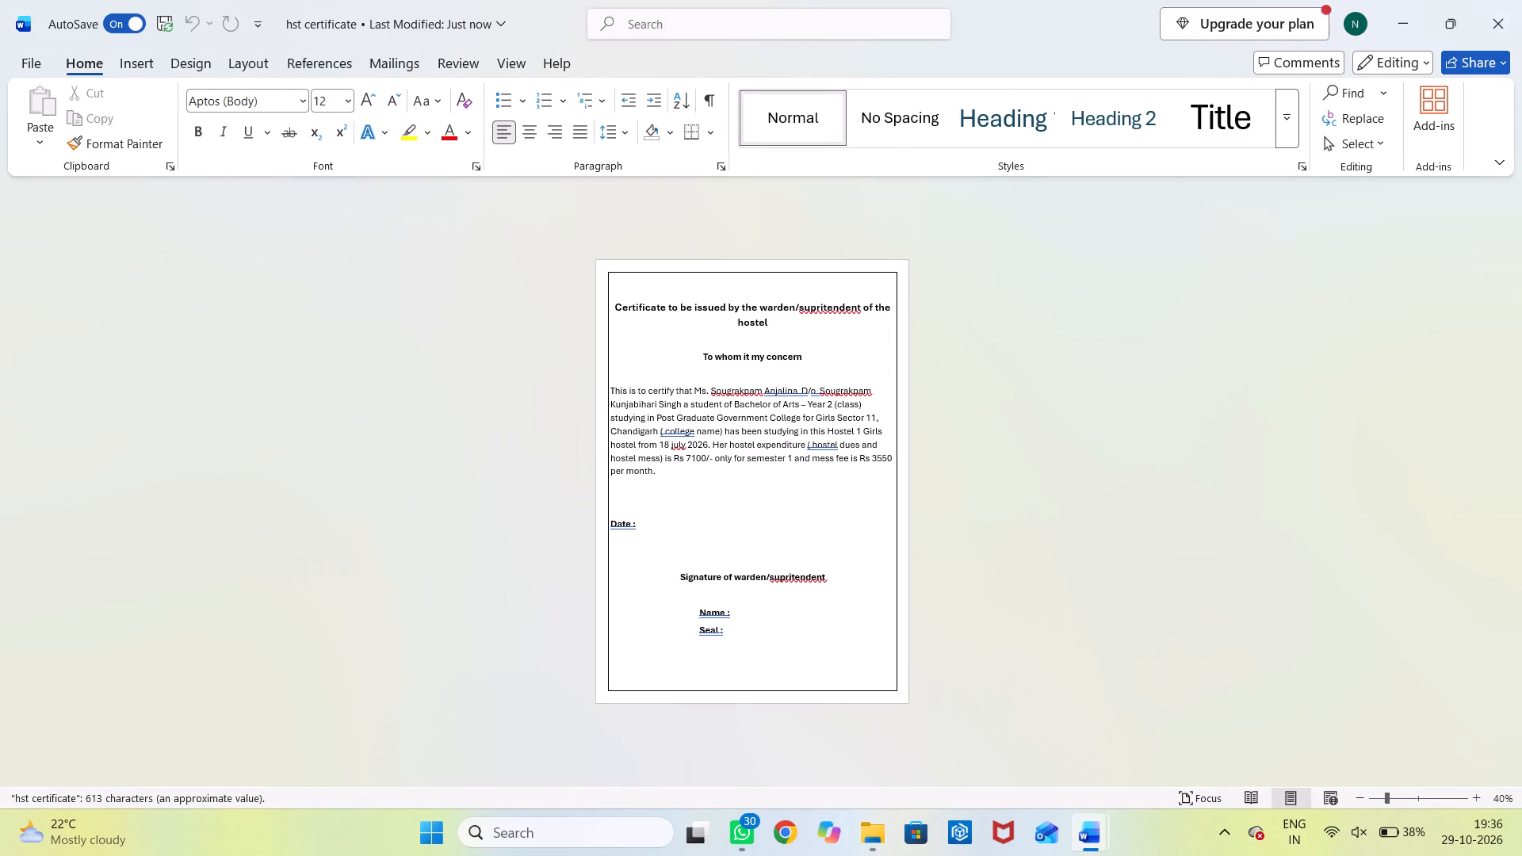
Return to File Explorer and open "hst certif." again to check that copy.
click(855, 832)
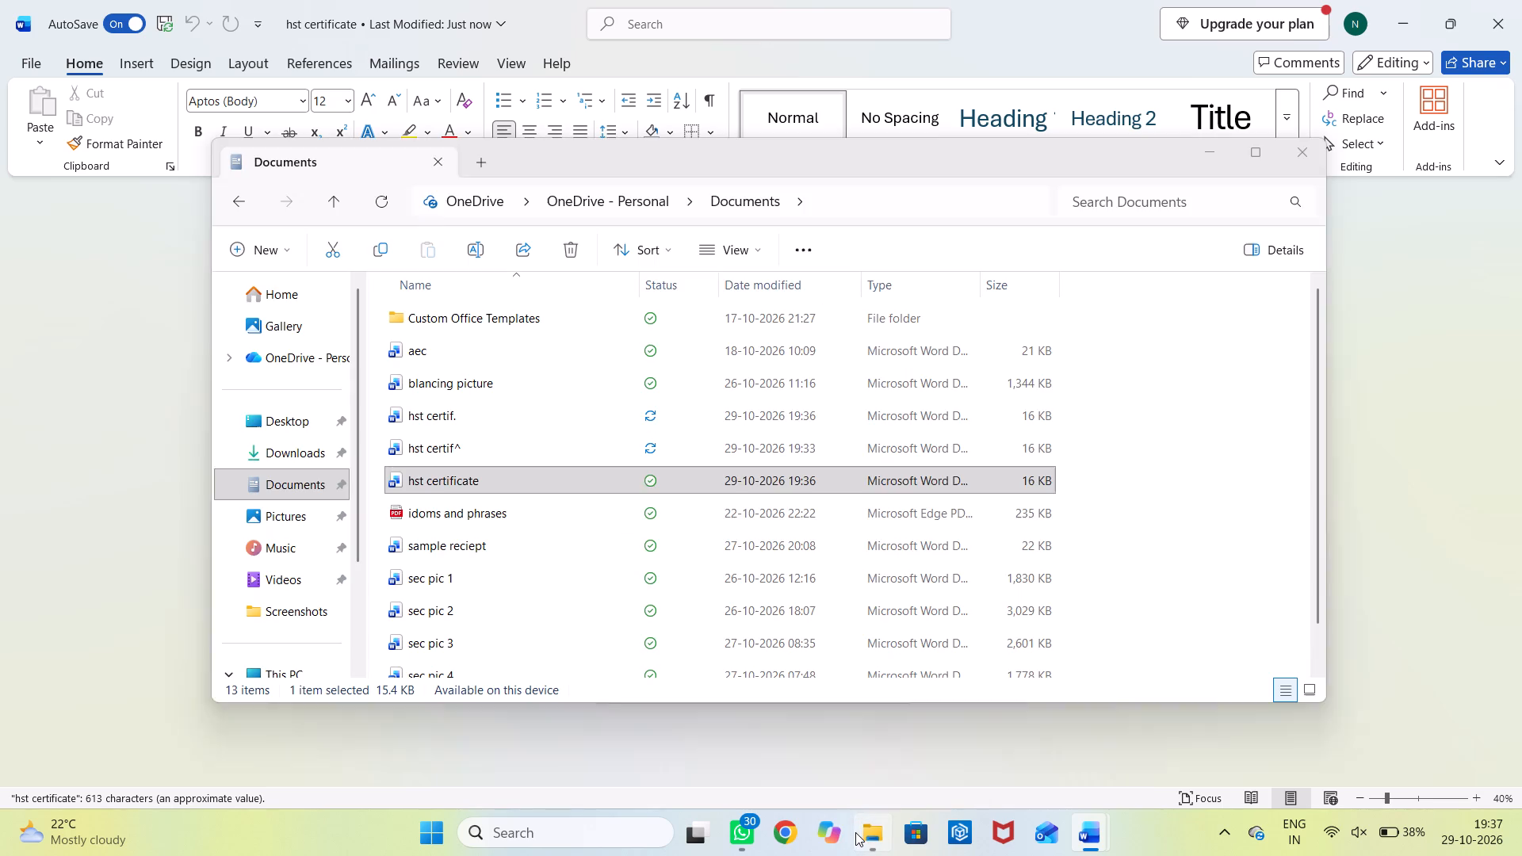
double_click(549, 413)
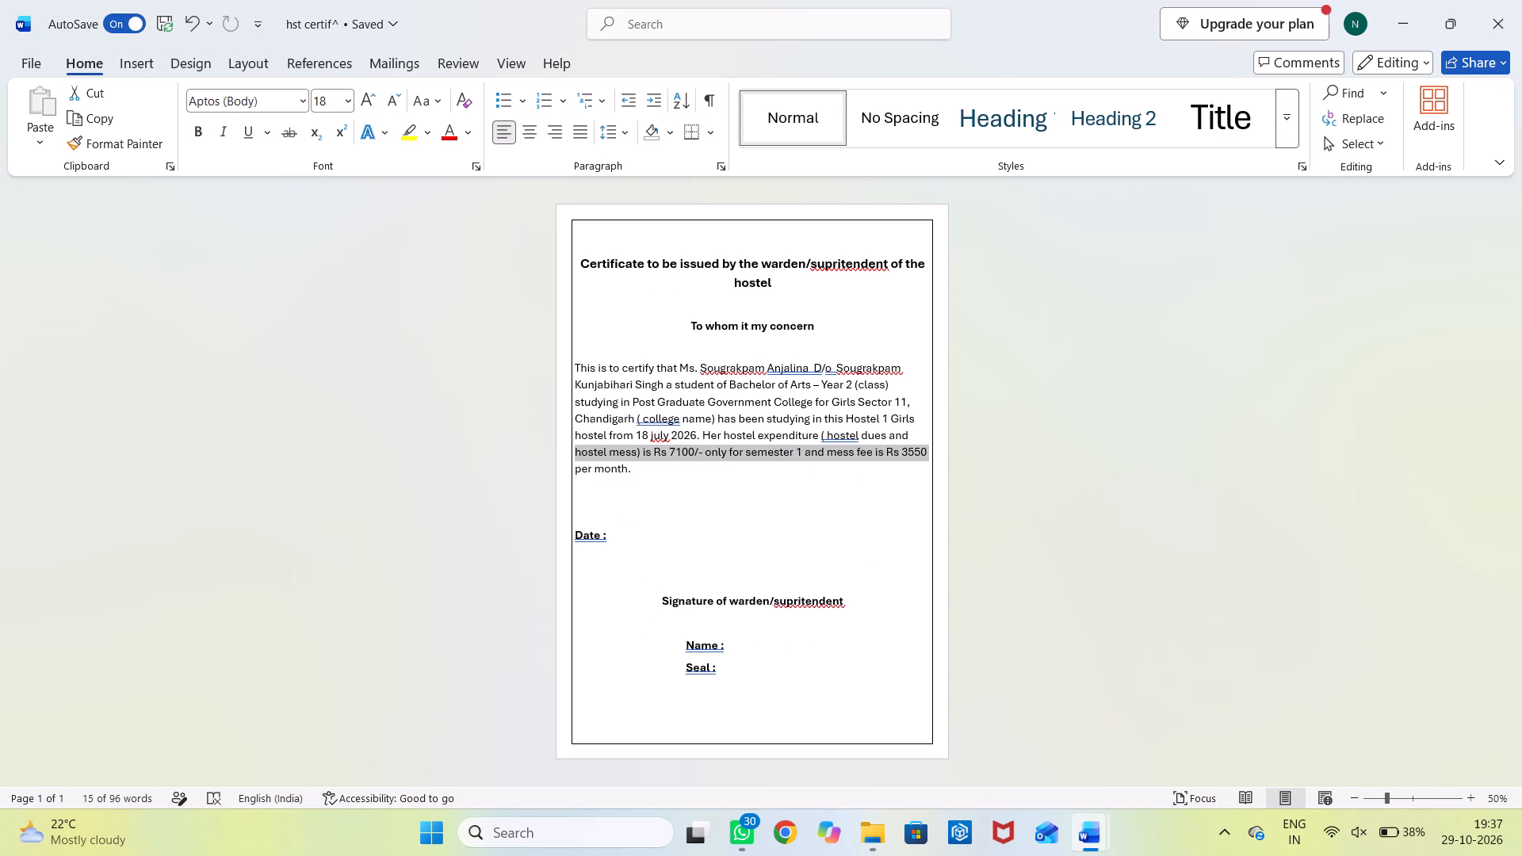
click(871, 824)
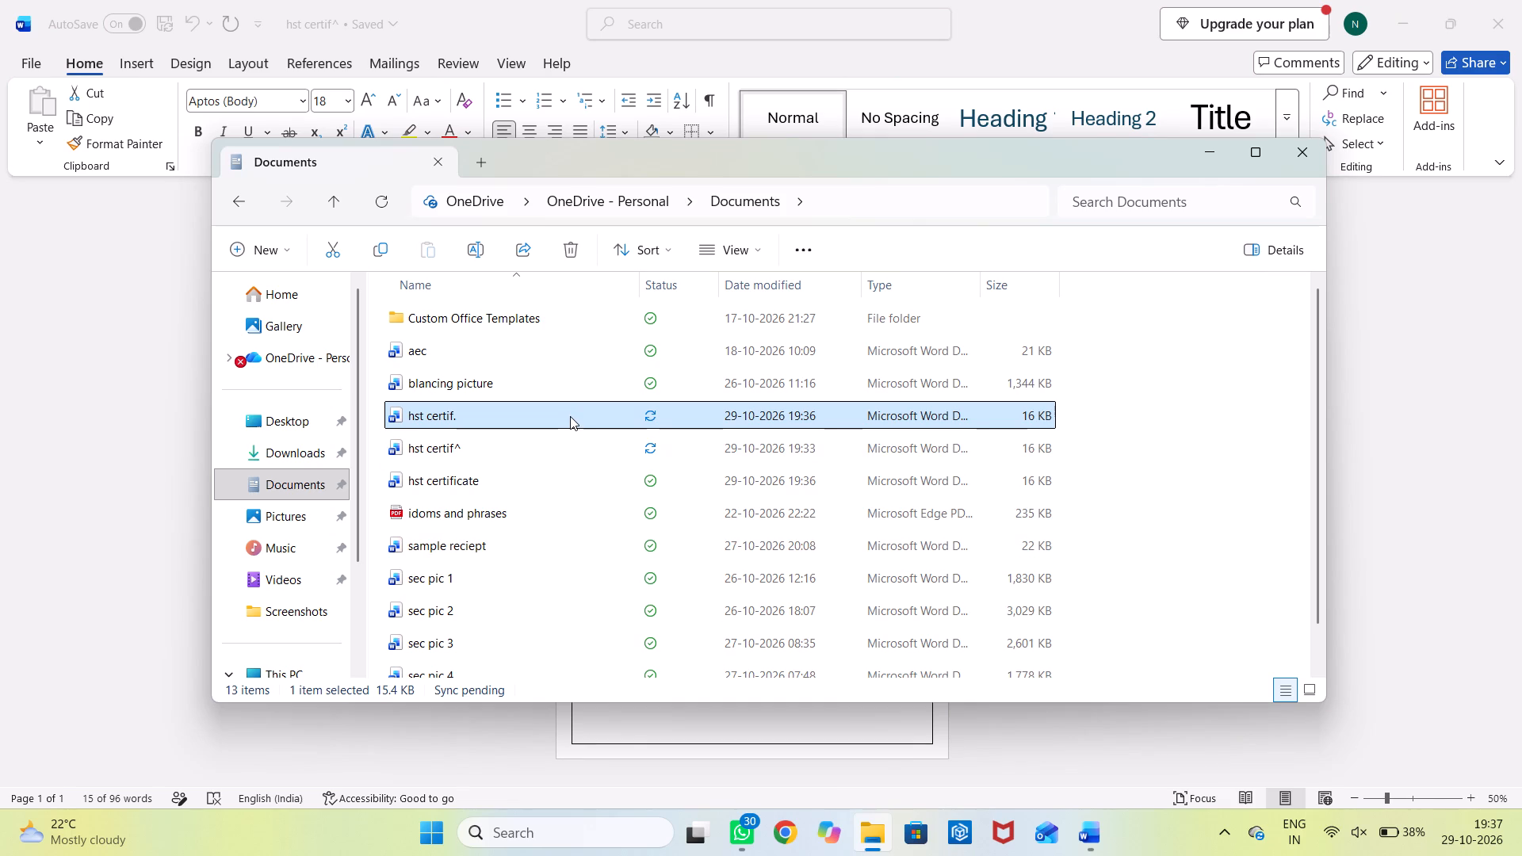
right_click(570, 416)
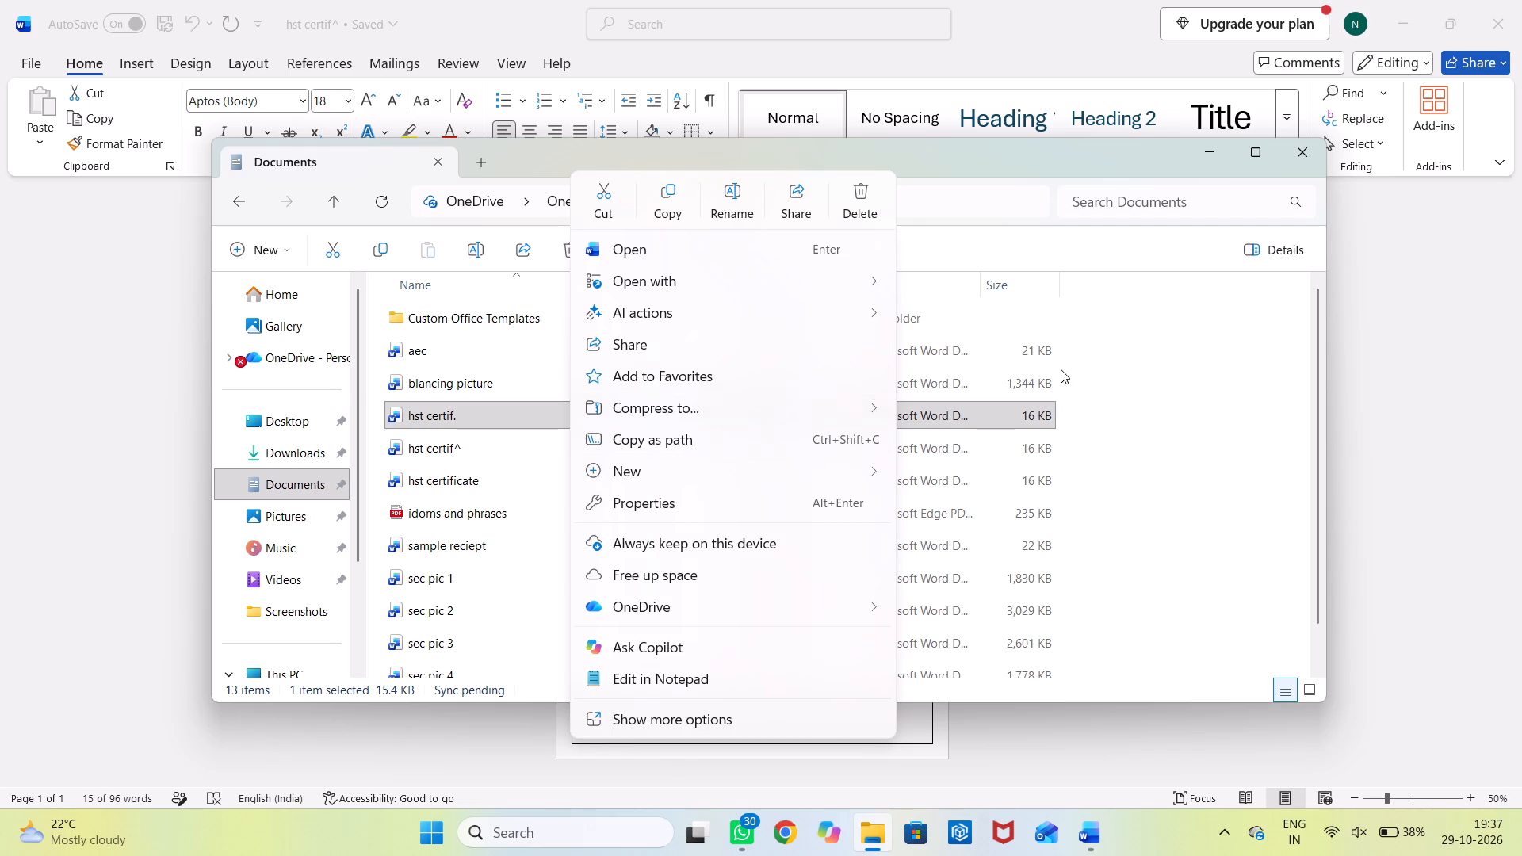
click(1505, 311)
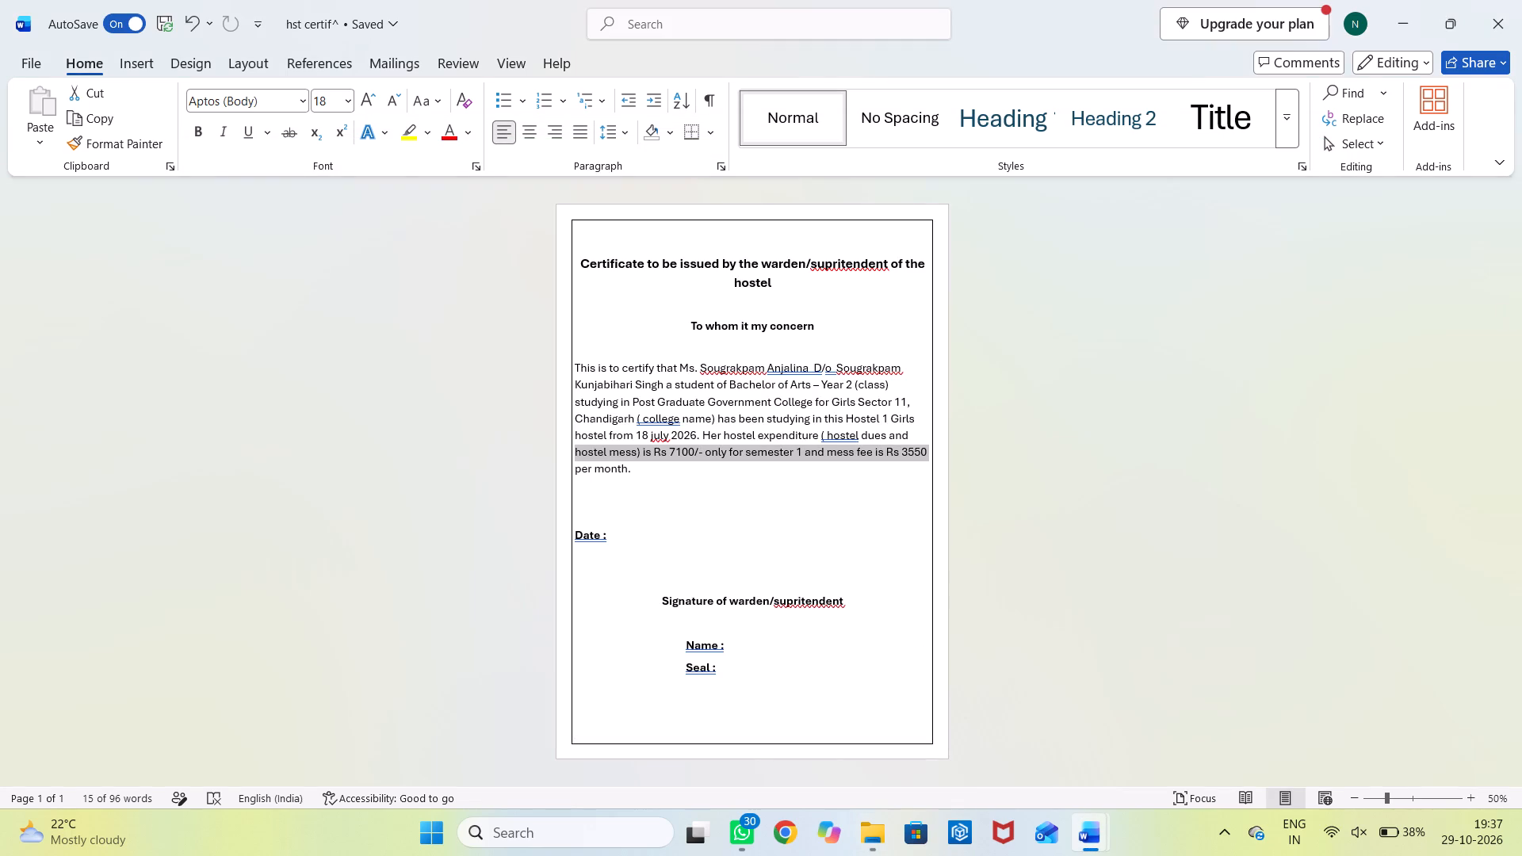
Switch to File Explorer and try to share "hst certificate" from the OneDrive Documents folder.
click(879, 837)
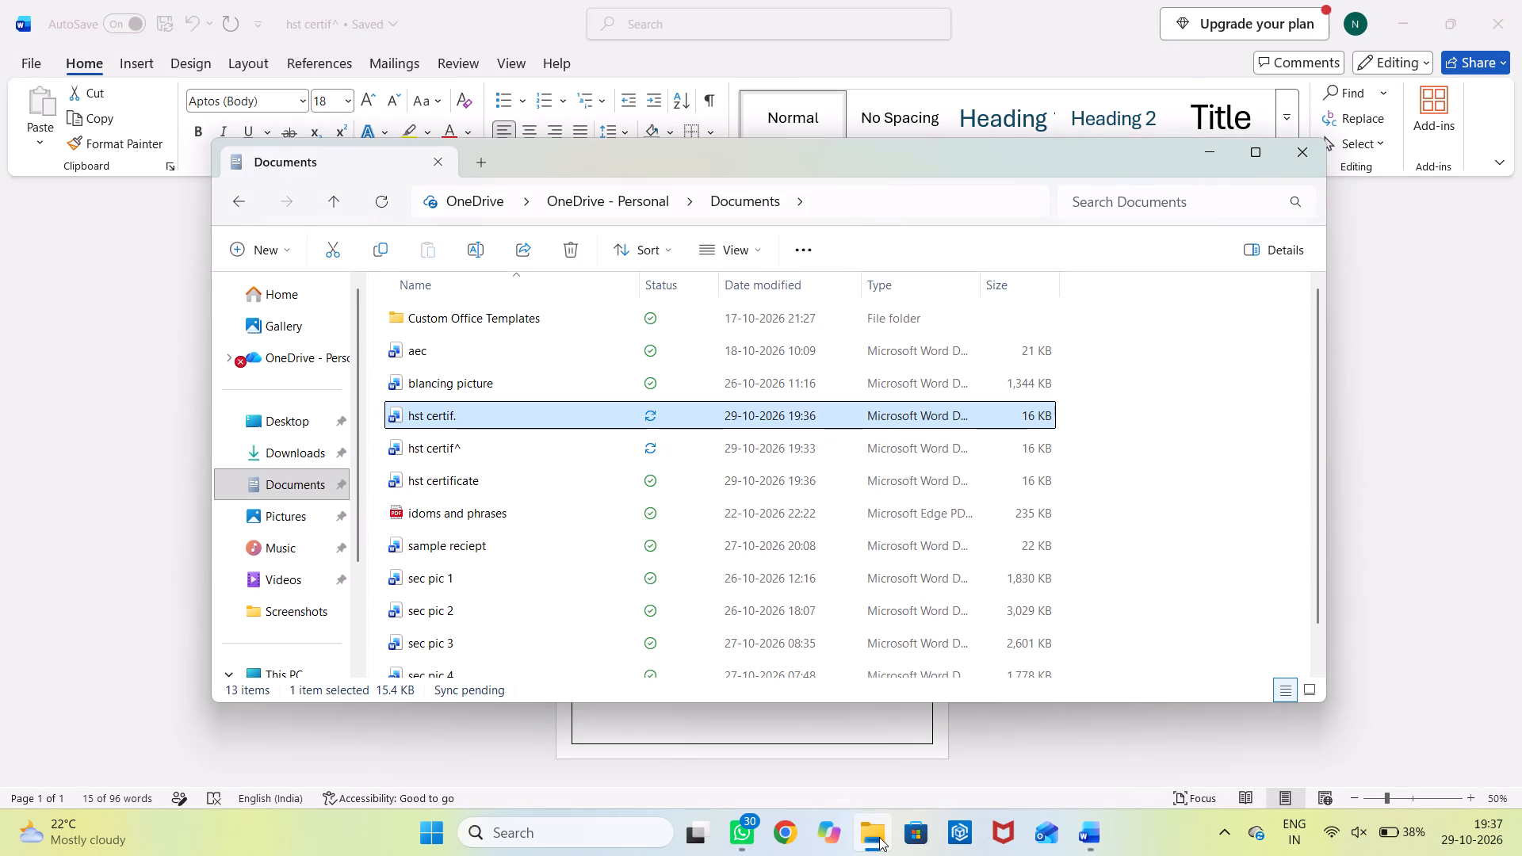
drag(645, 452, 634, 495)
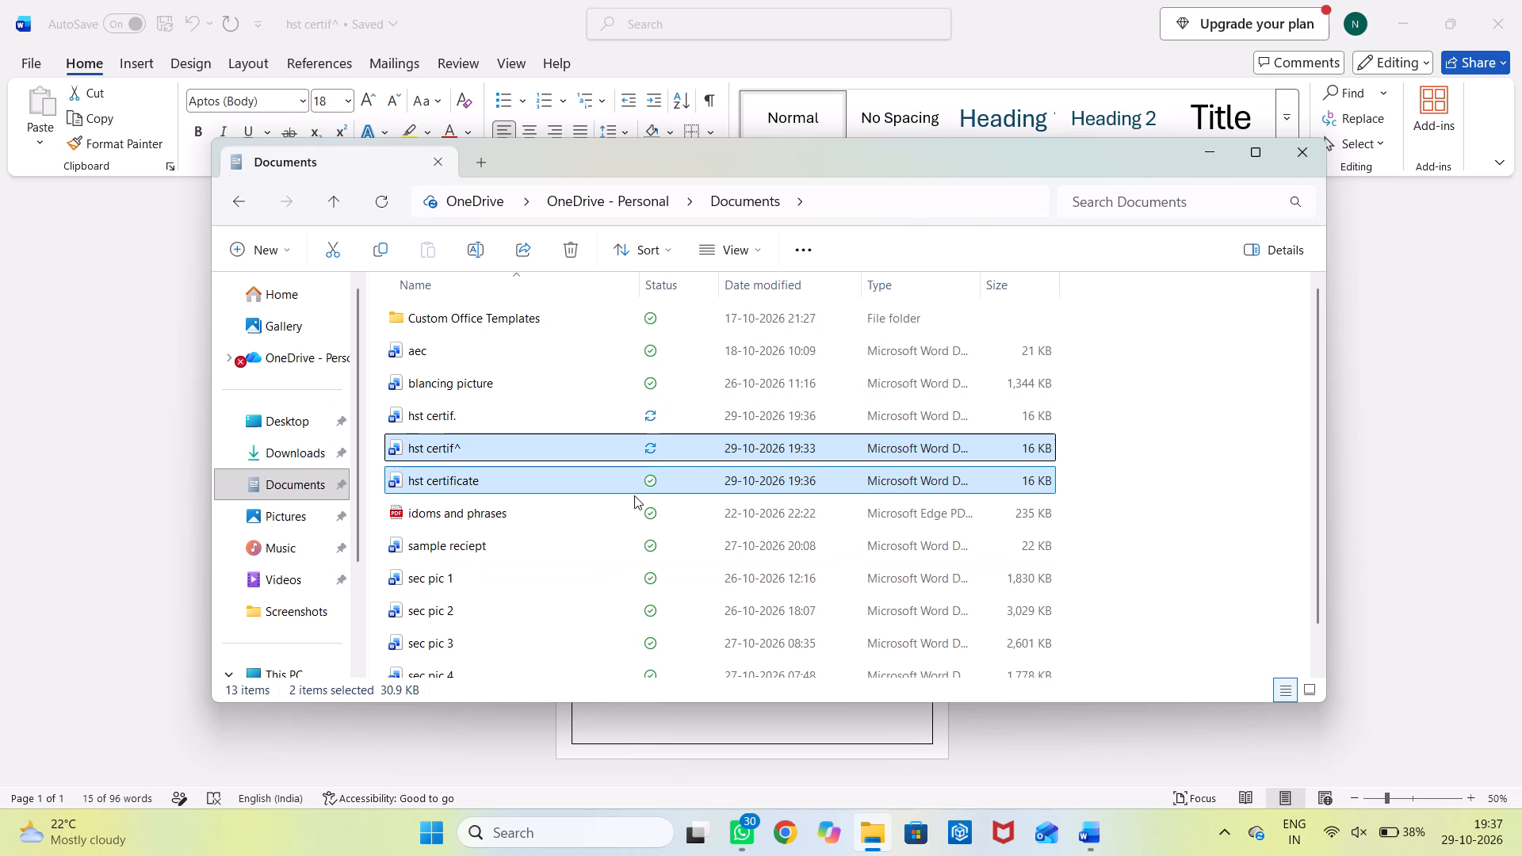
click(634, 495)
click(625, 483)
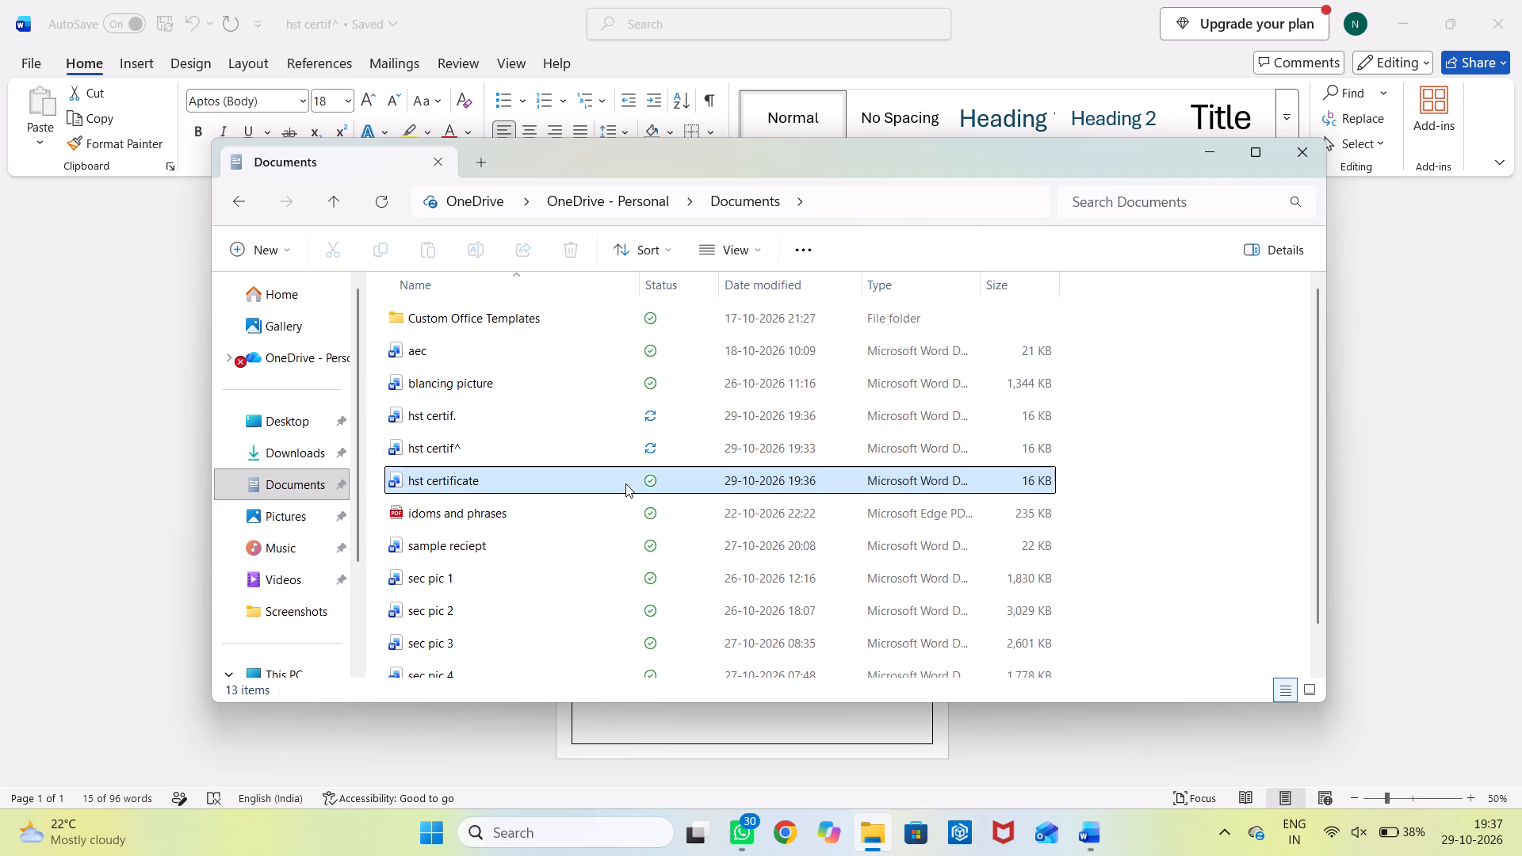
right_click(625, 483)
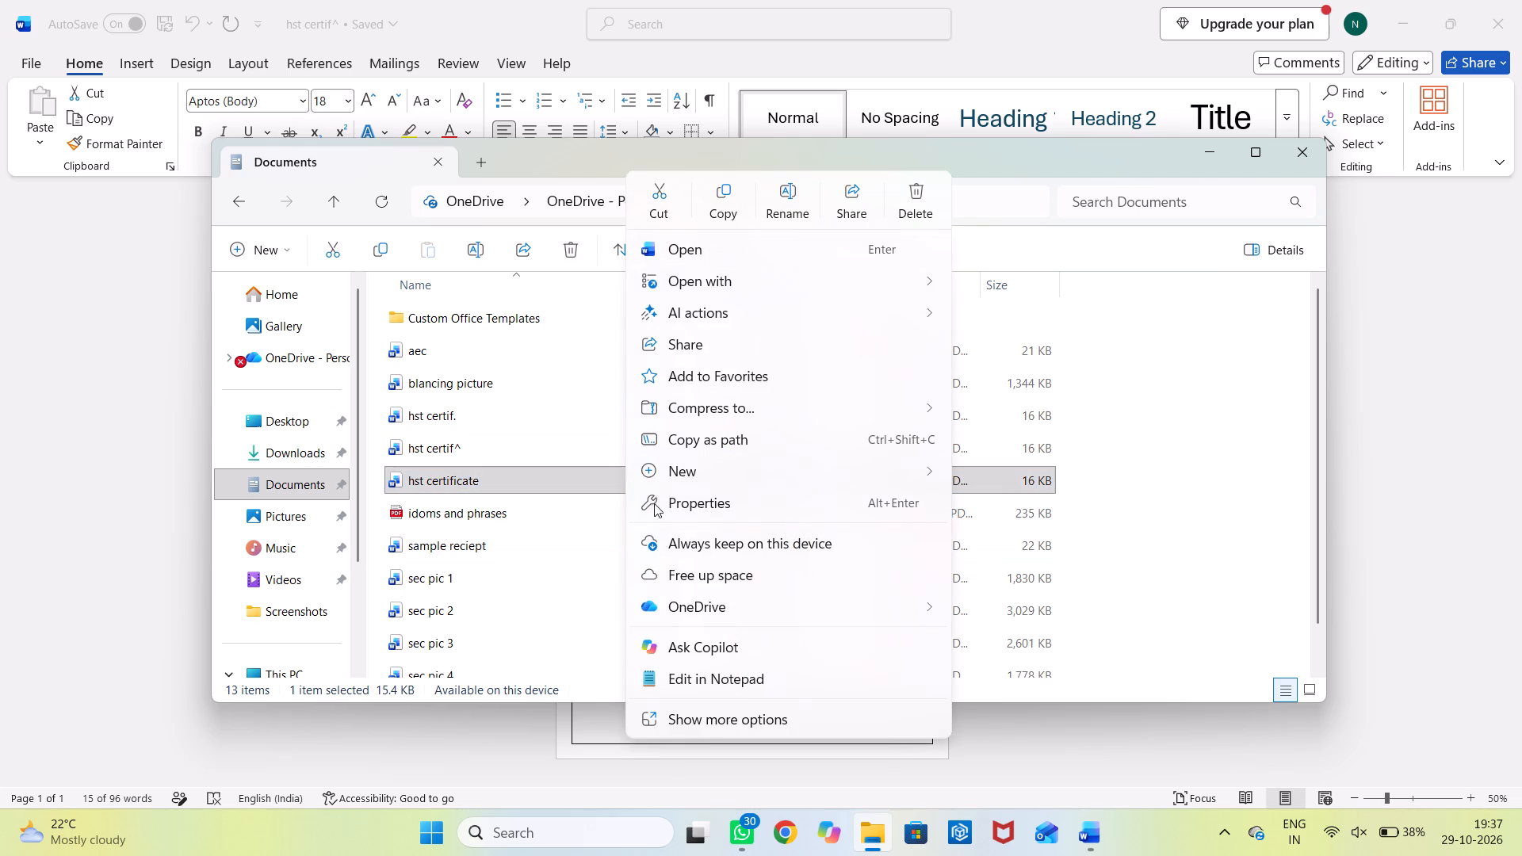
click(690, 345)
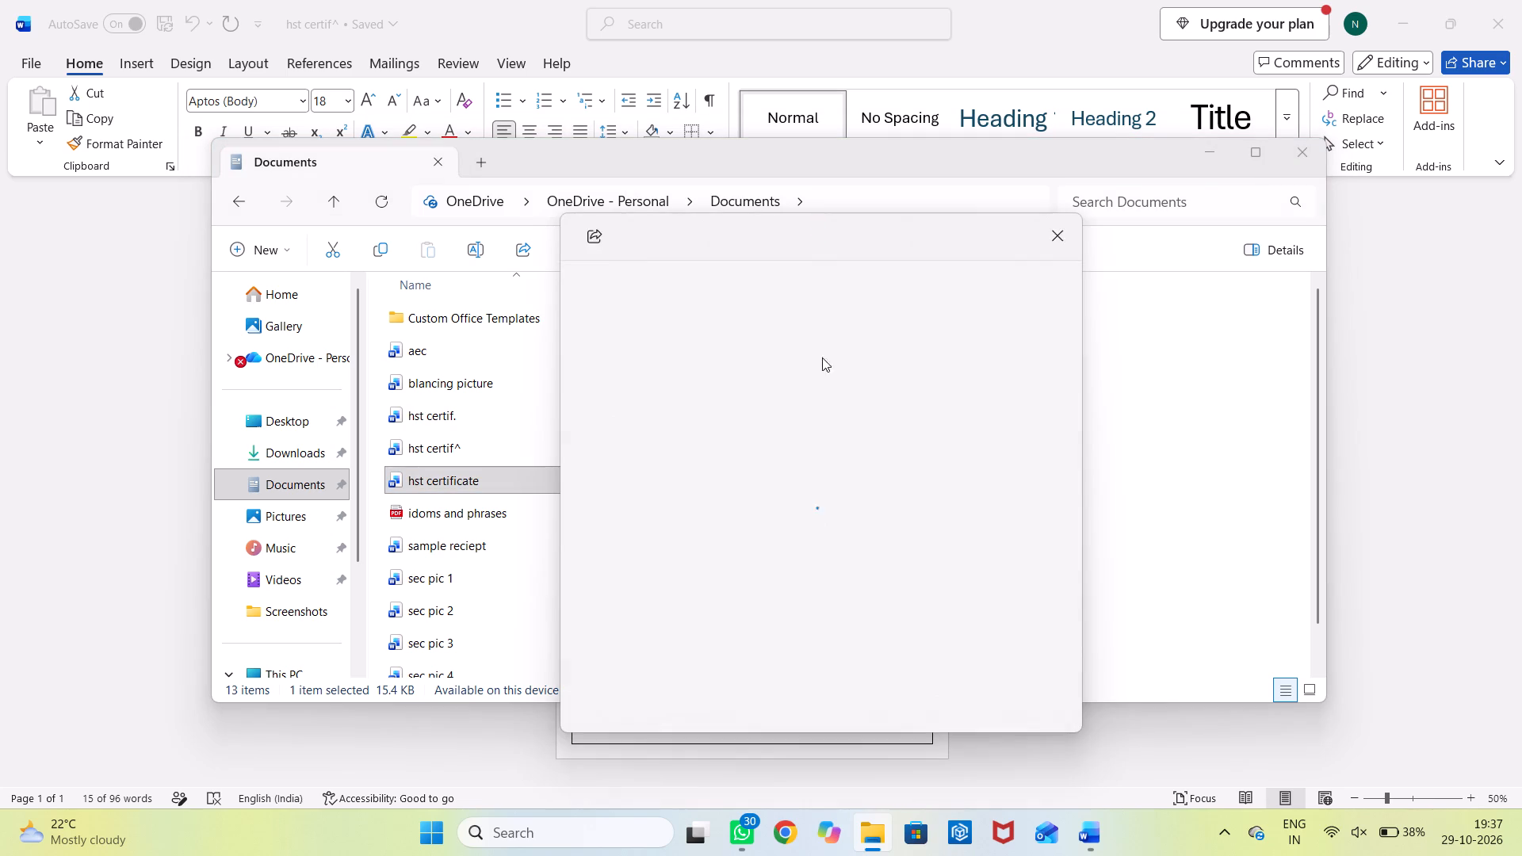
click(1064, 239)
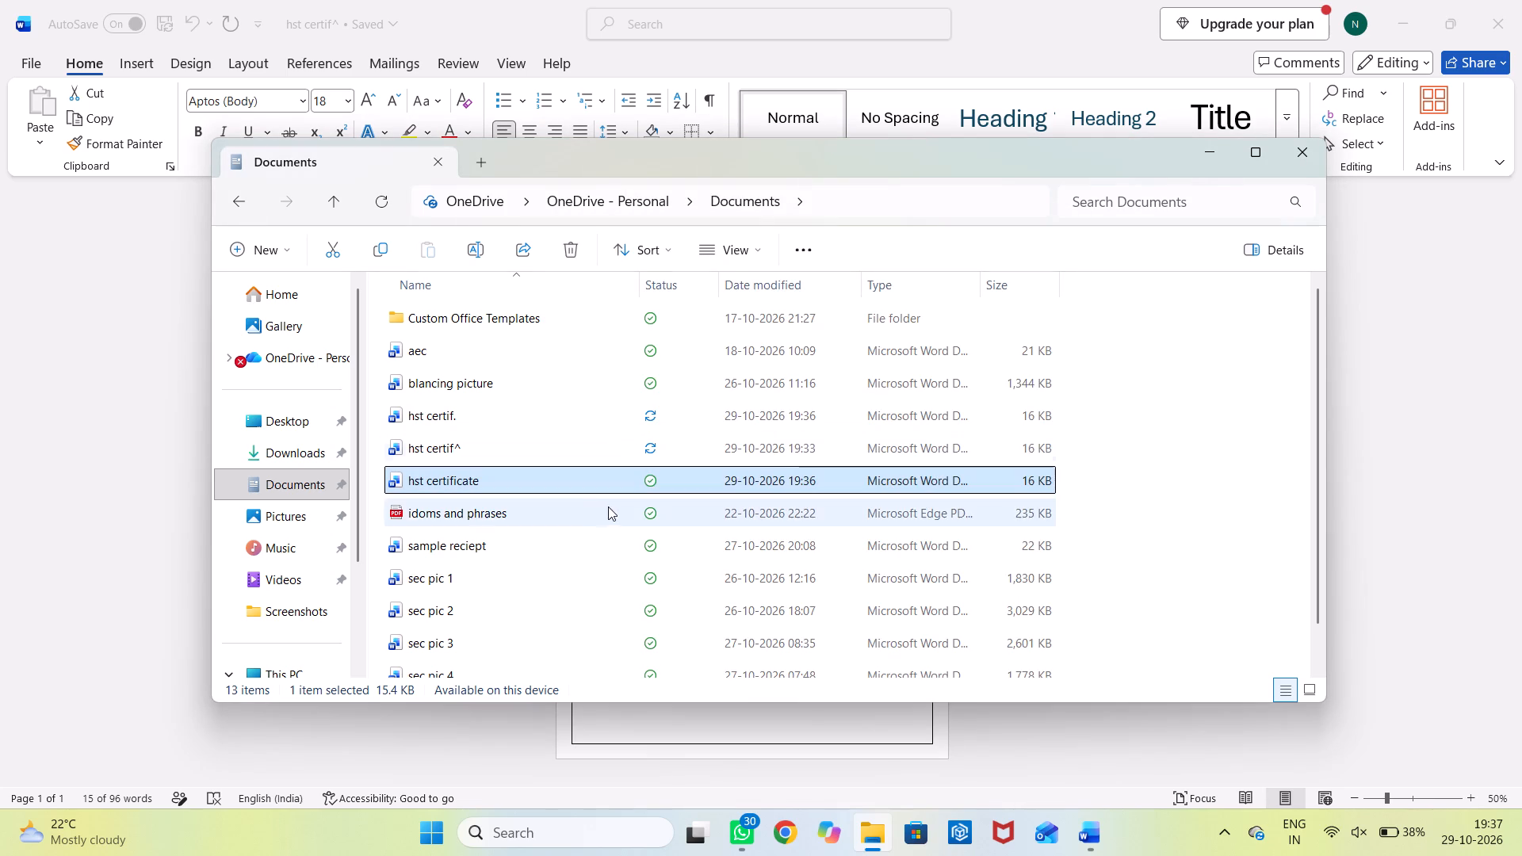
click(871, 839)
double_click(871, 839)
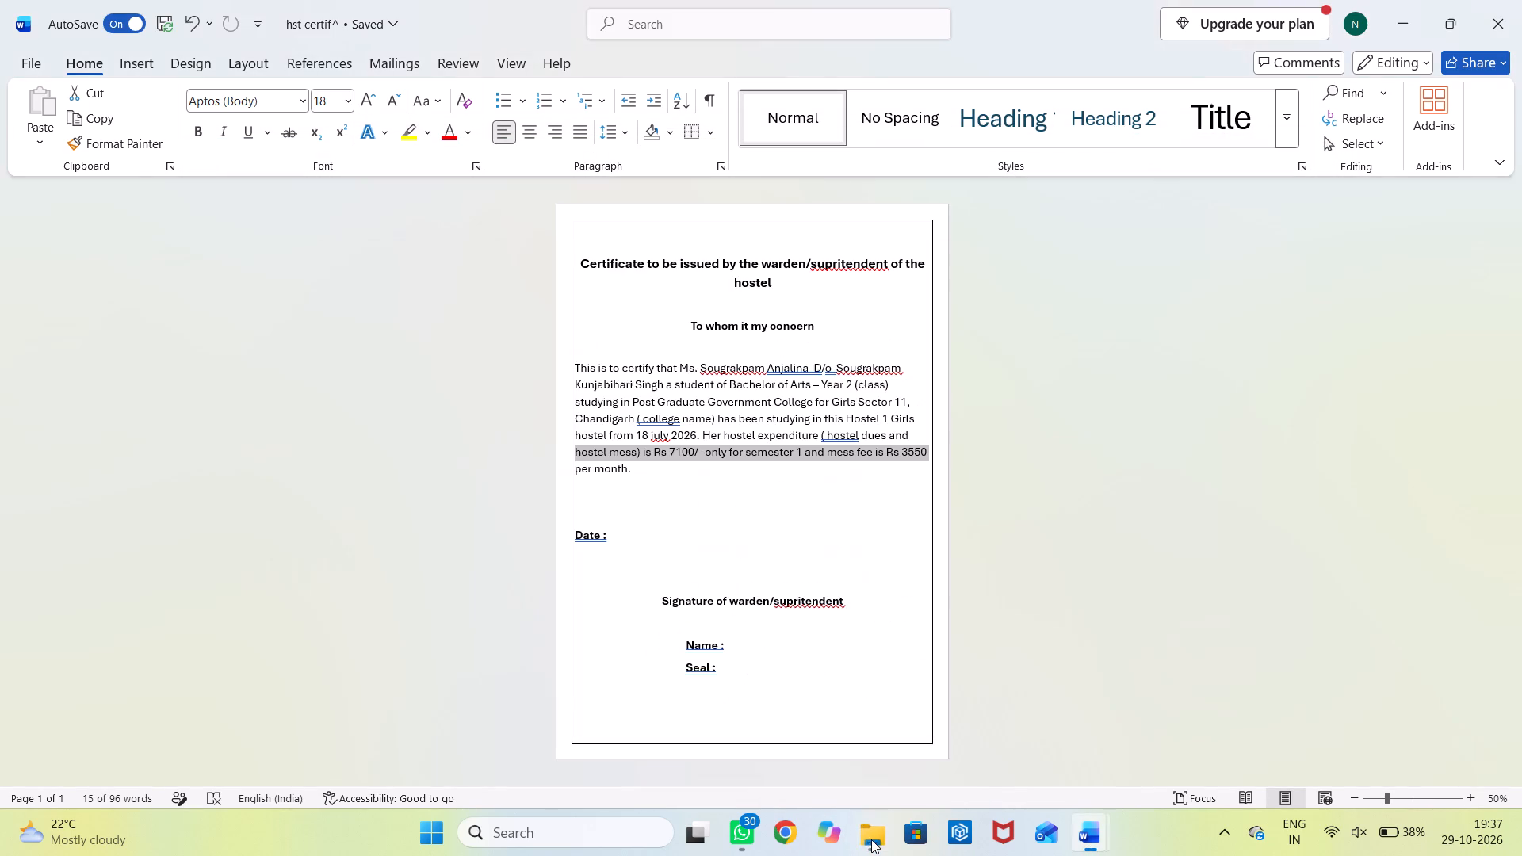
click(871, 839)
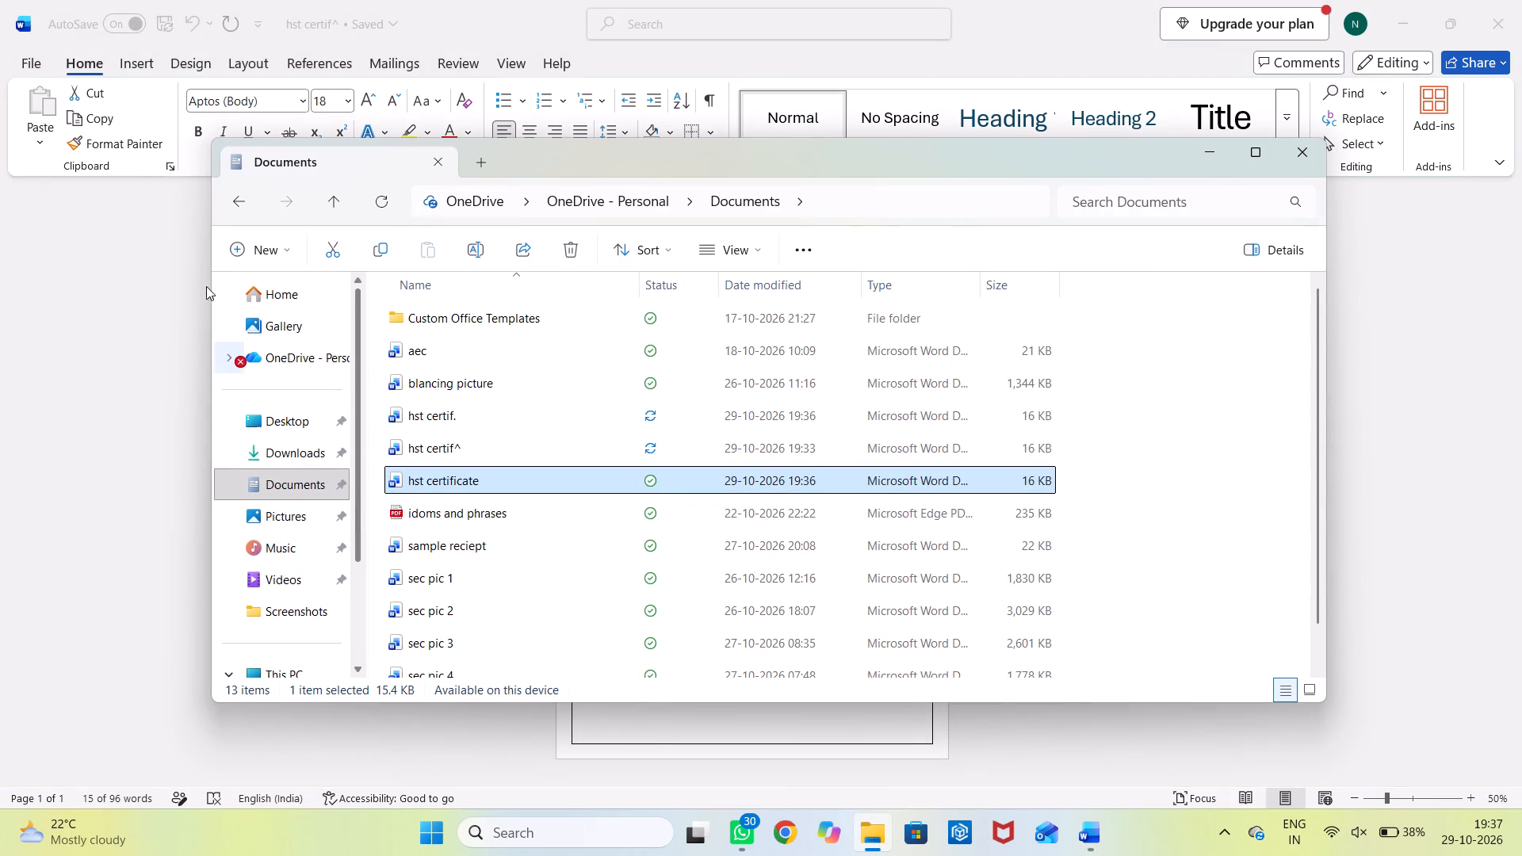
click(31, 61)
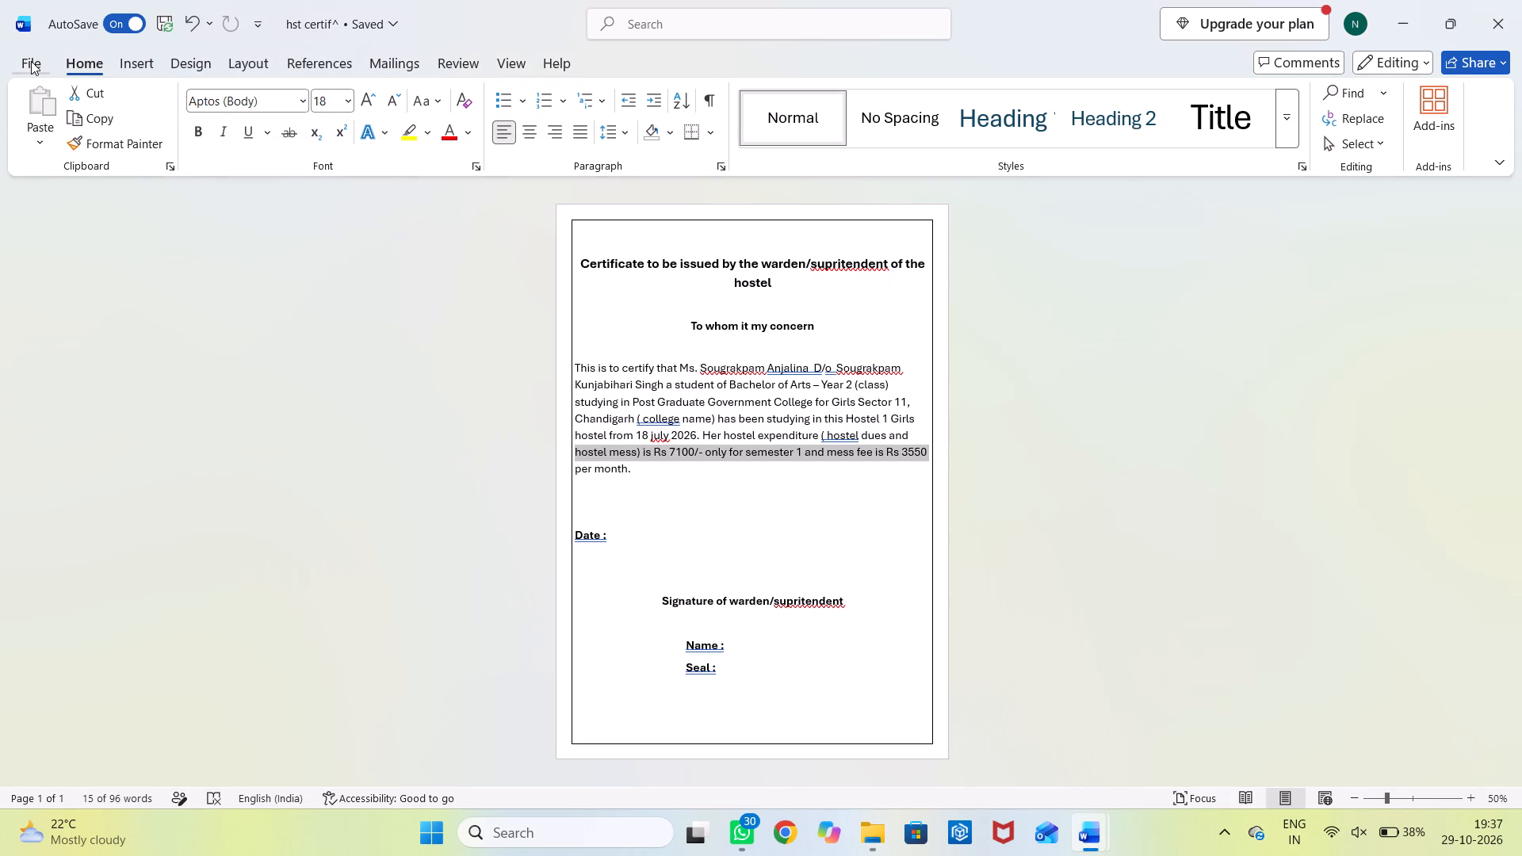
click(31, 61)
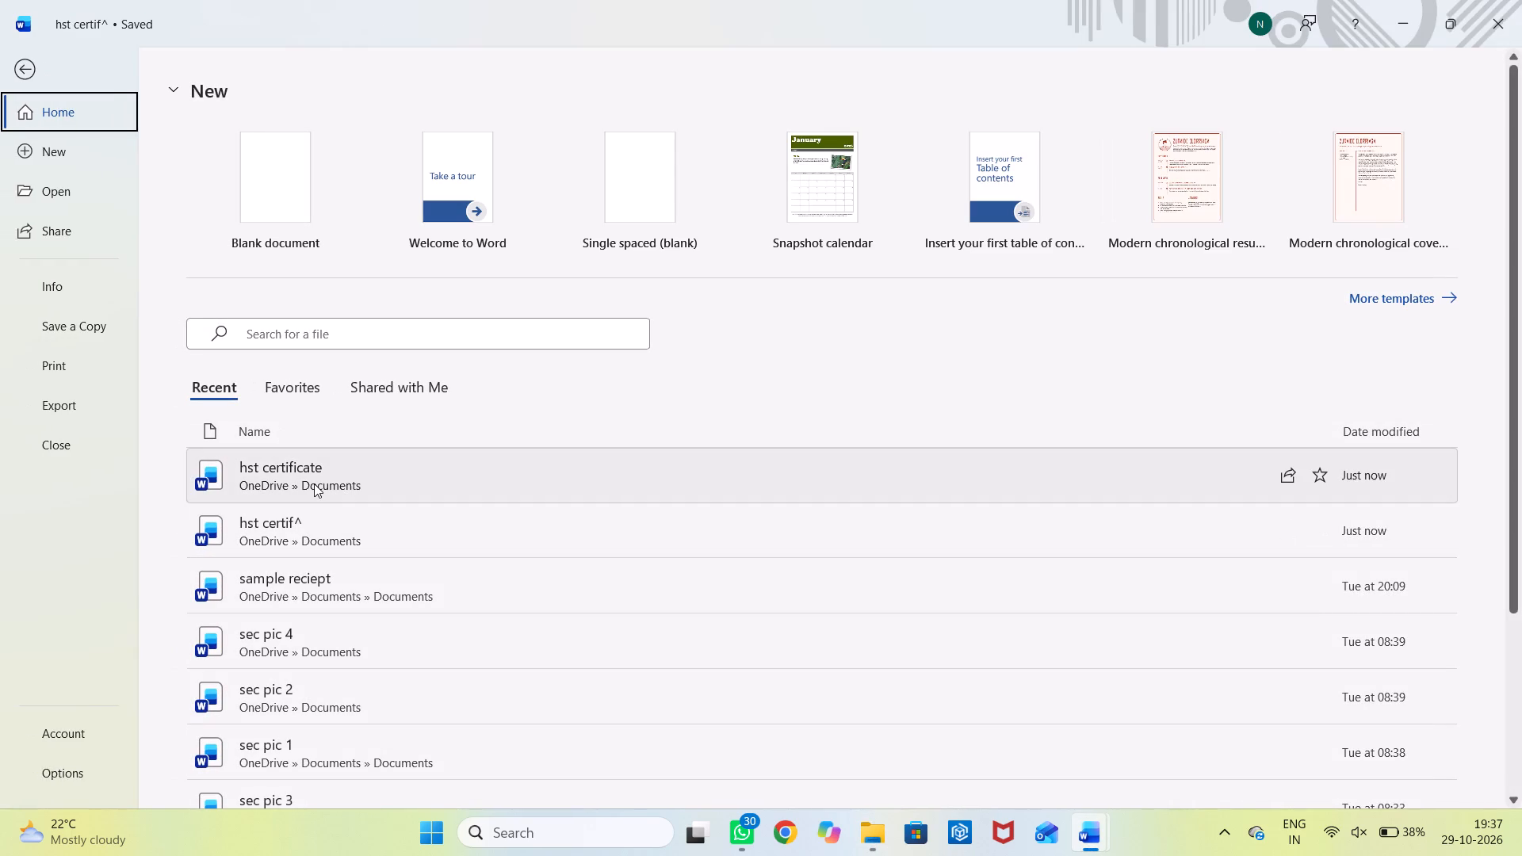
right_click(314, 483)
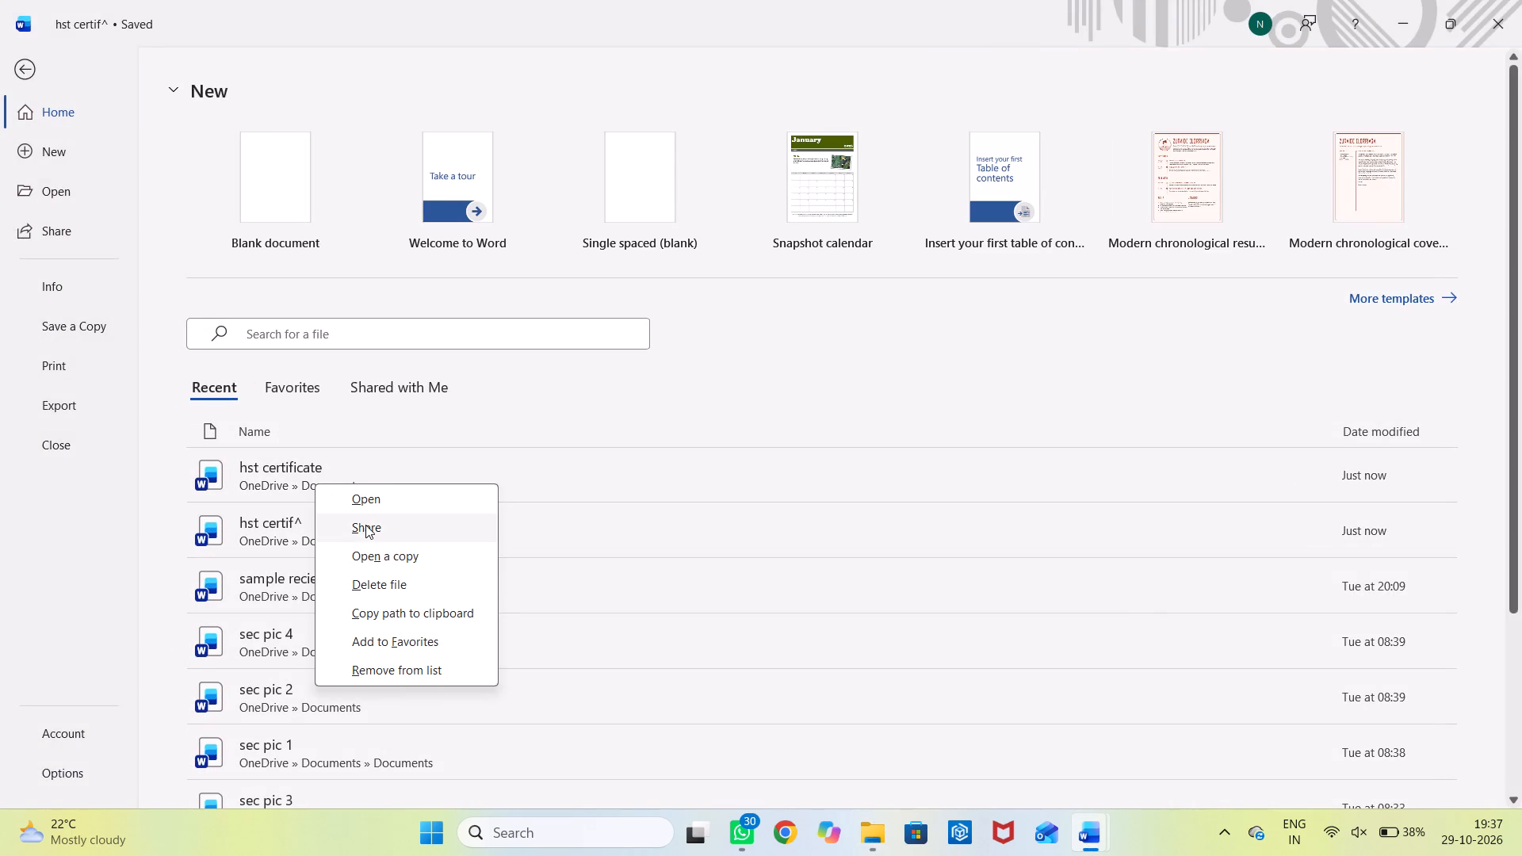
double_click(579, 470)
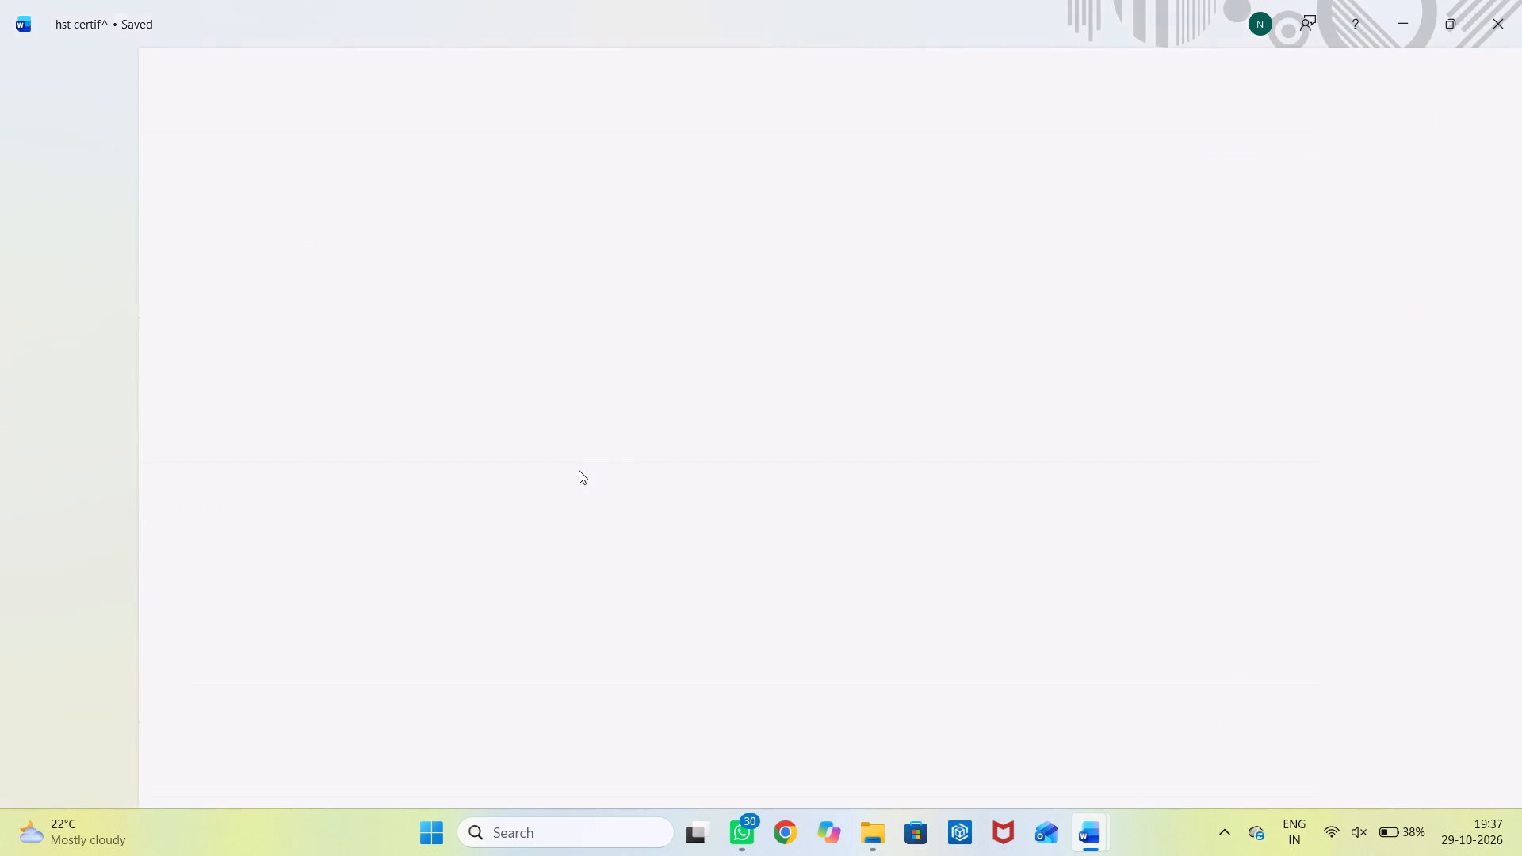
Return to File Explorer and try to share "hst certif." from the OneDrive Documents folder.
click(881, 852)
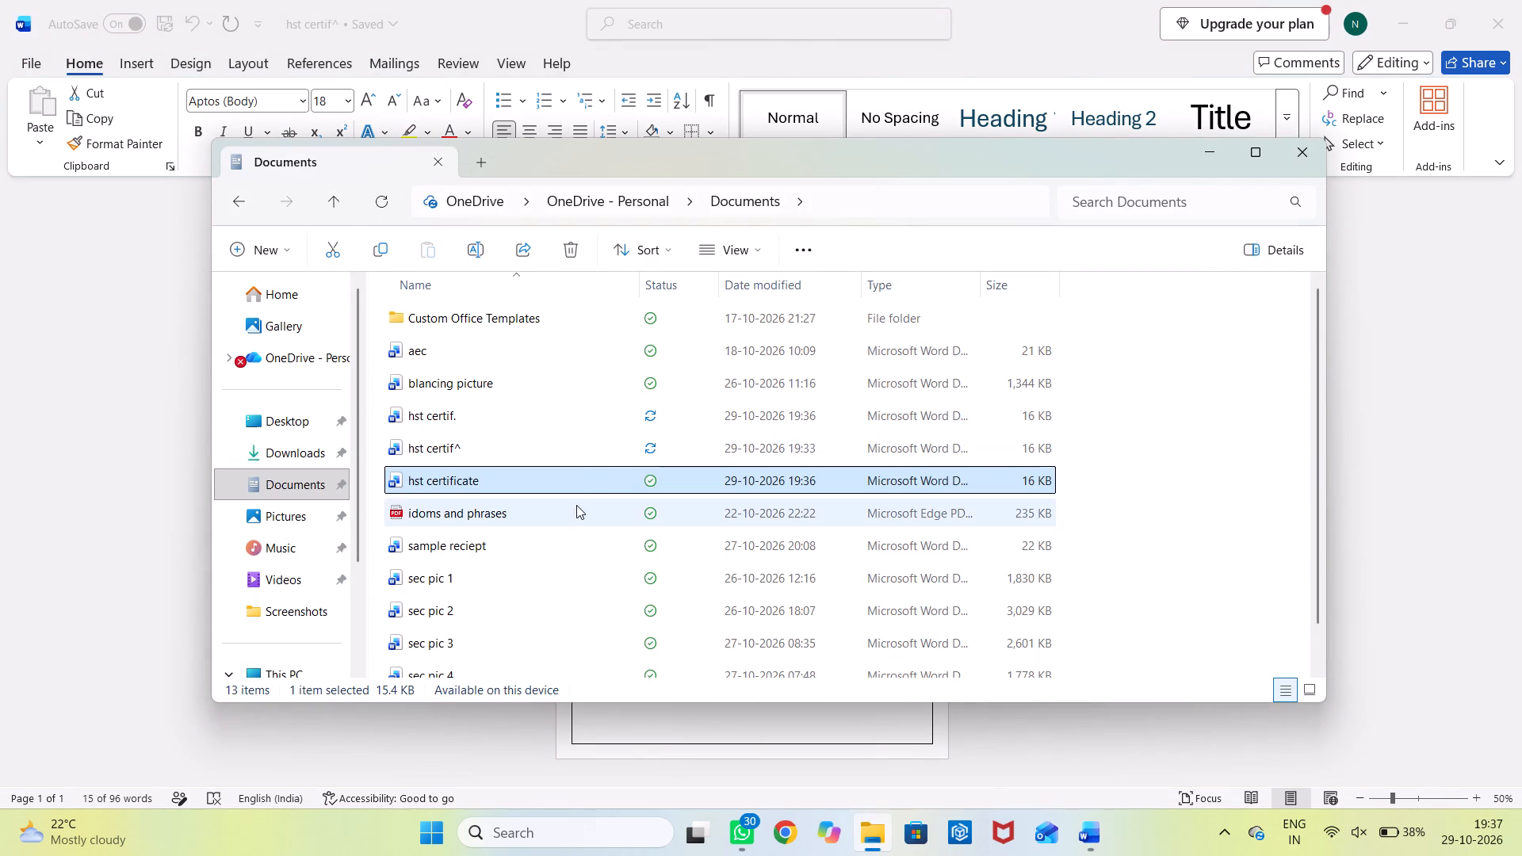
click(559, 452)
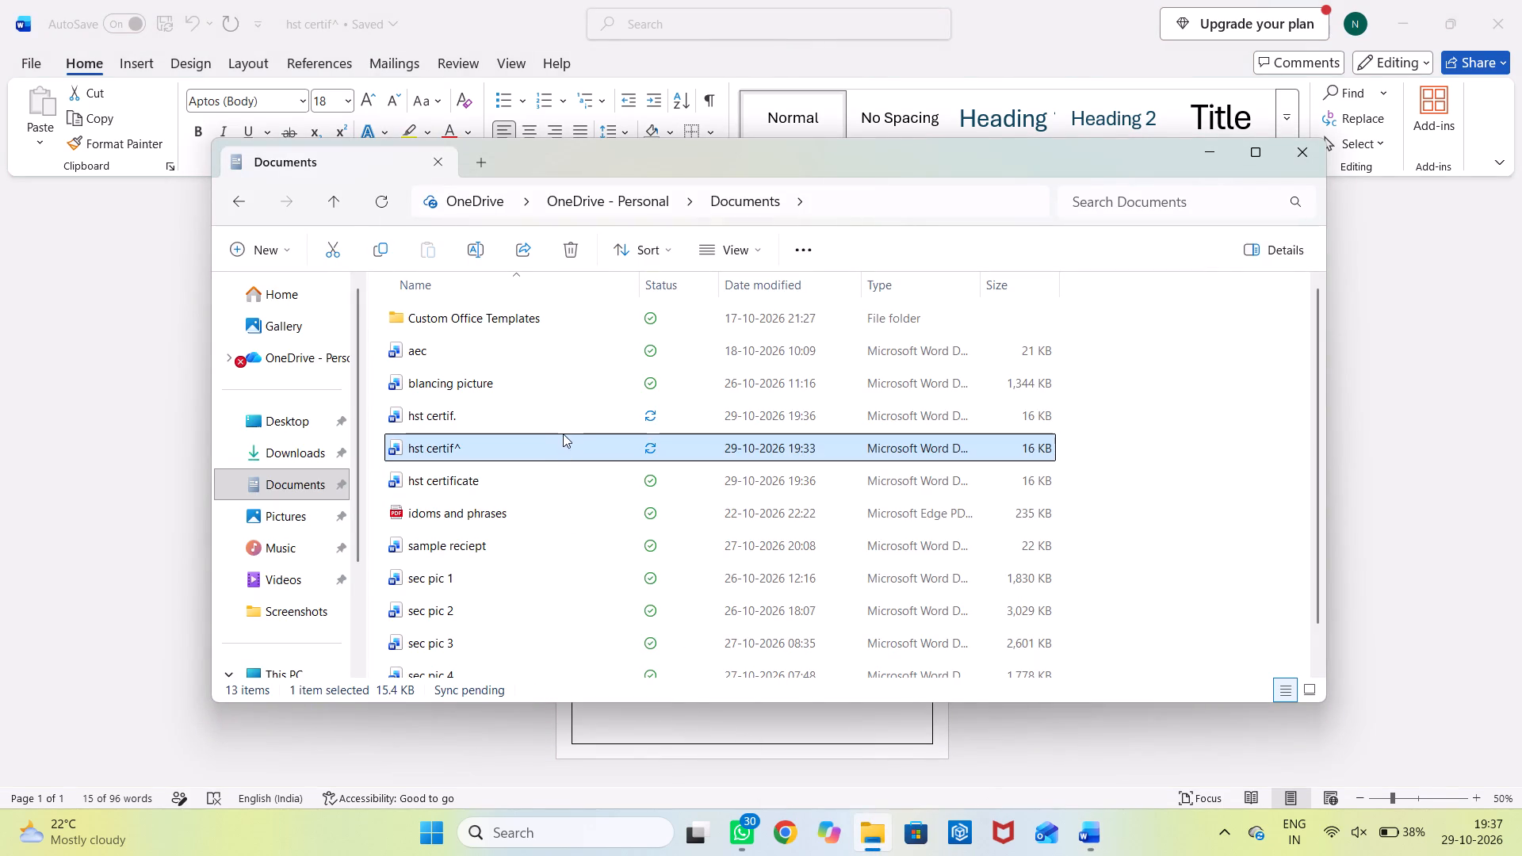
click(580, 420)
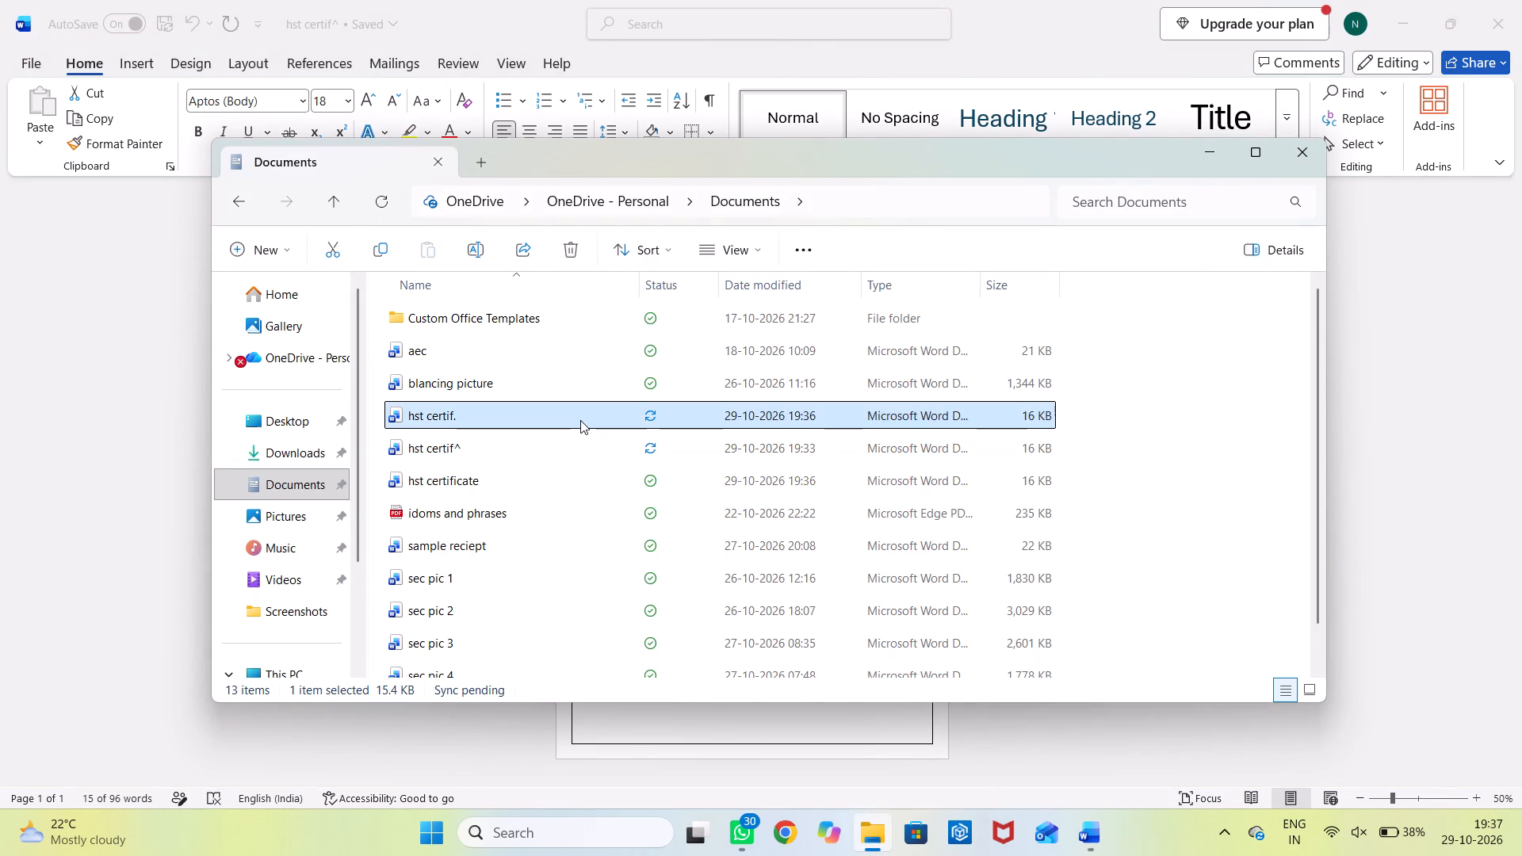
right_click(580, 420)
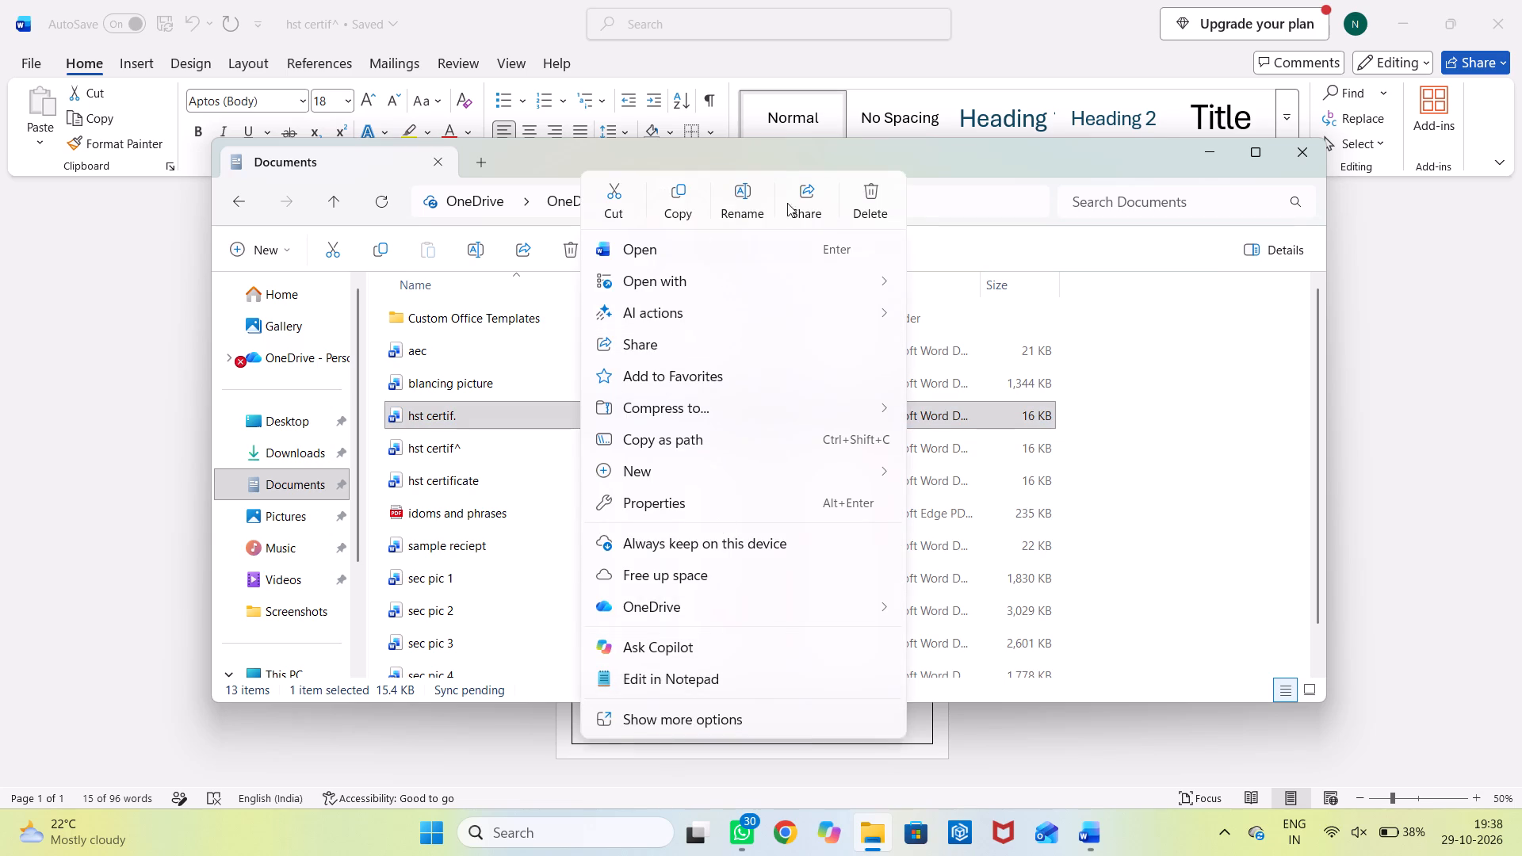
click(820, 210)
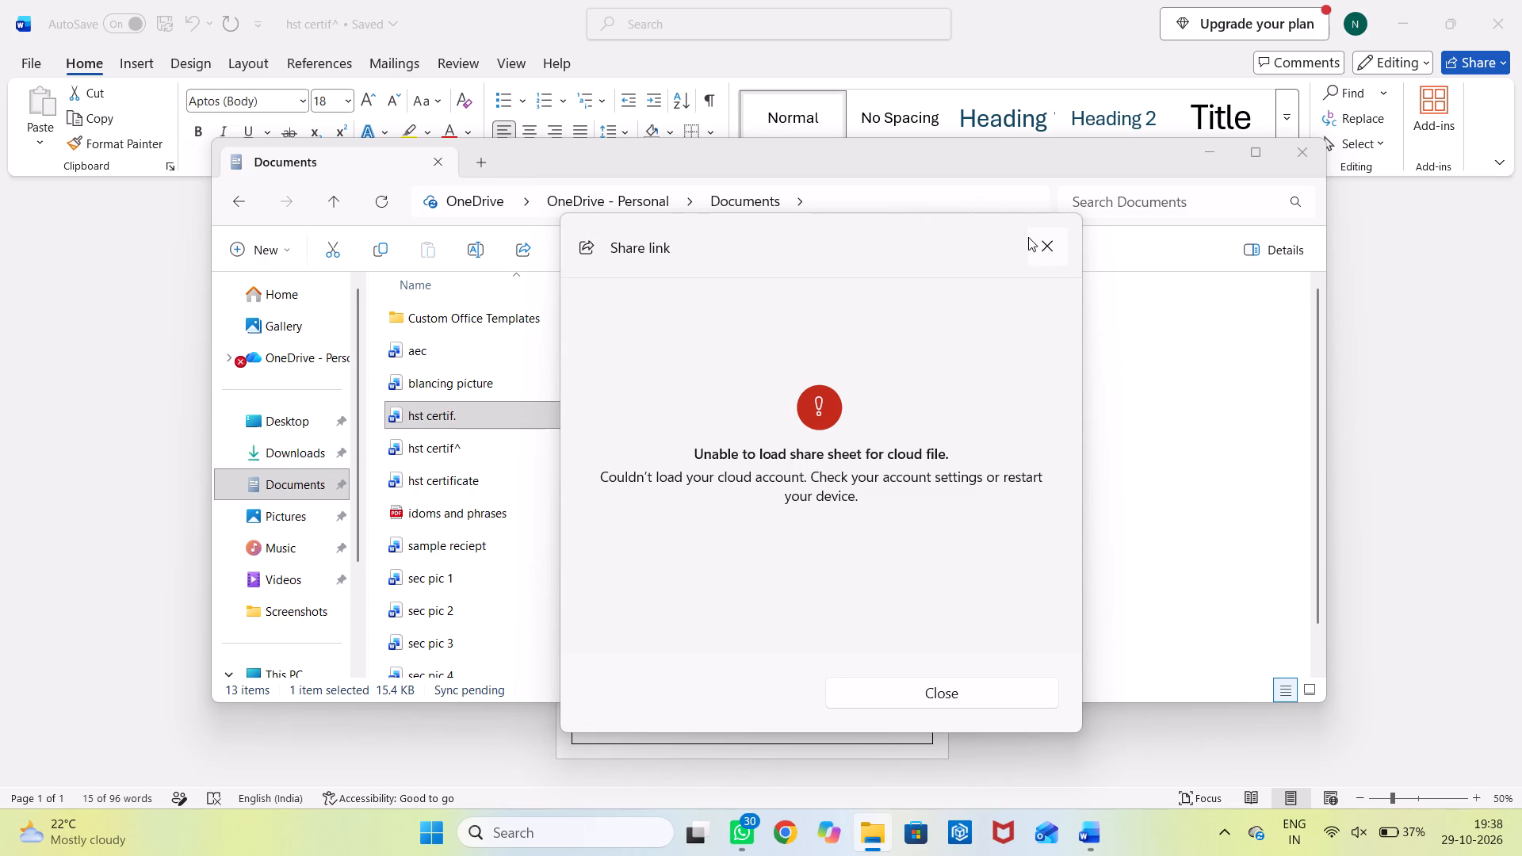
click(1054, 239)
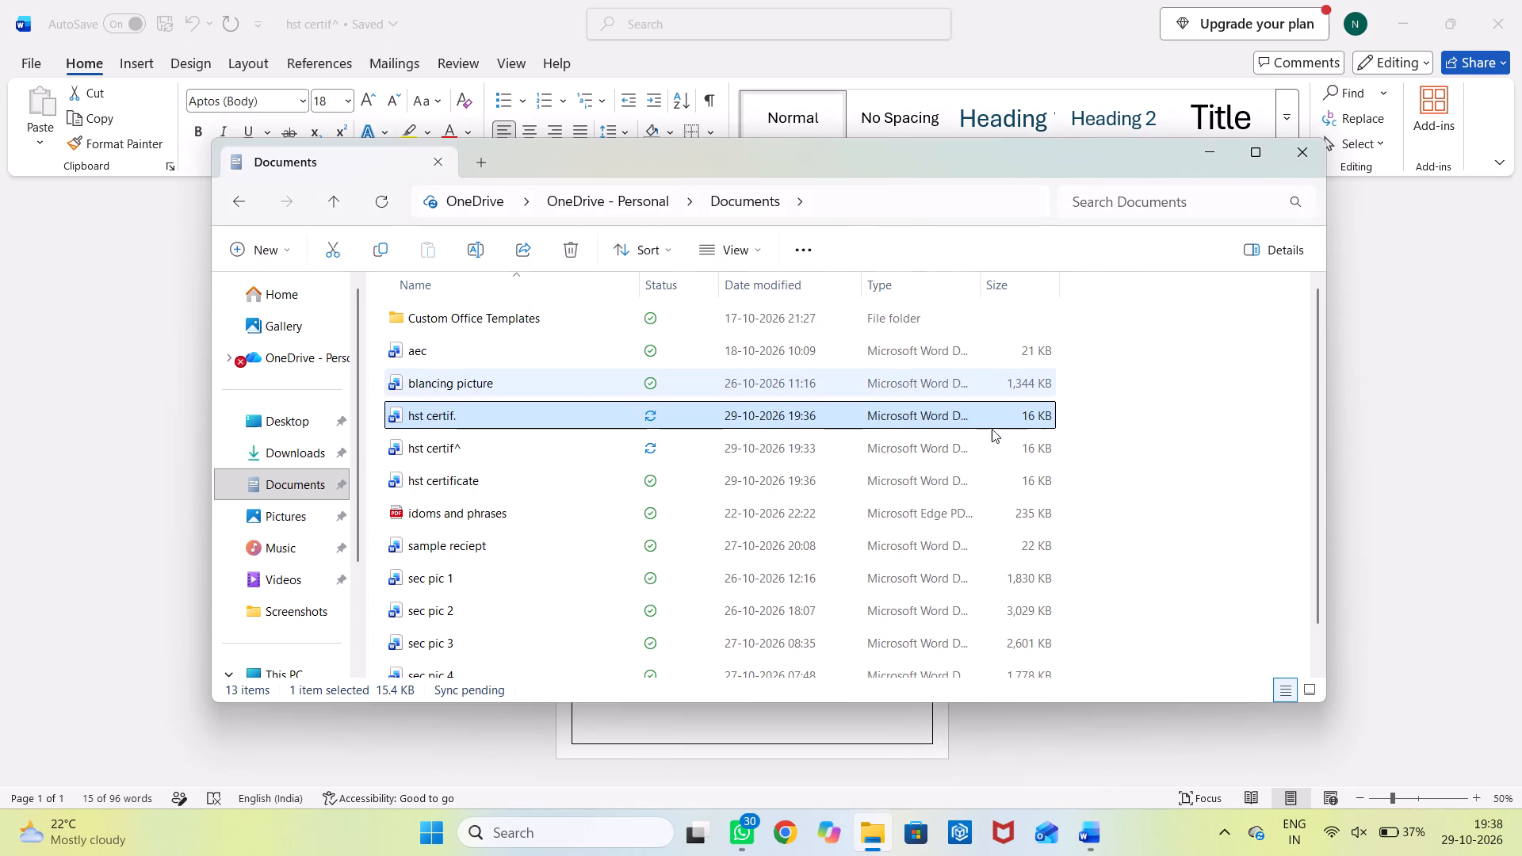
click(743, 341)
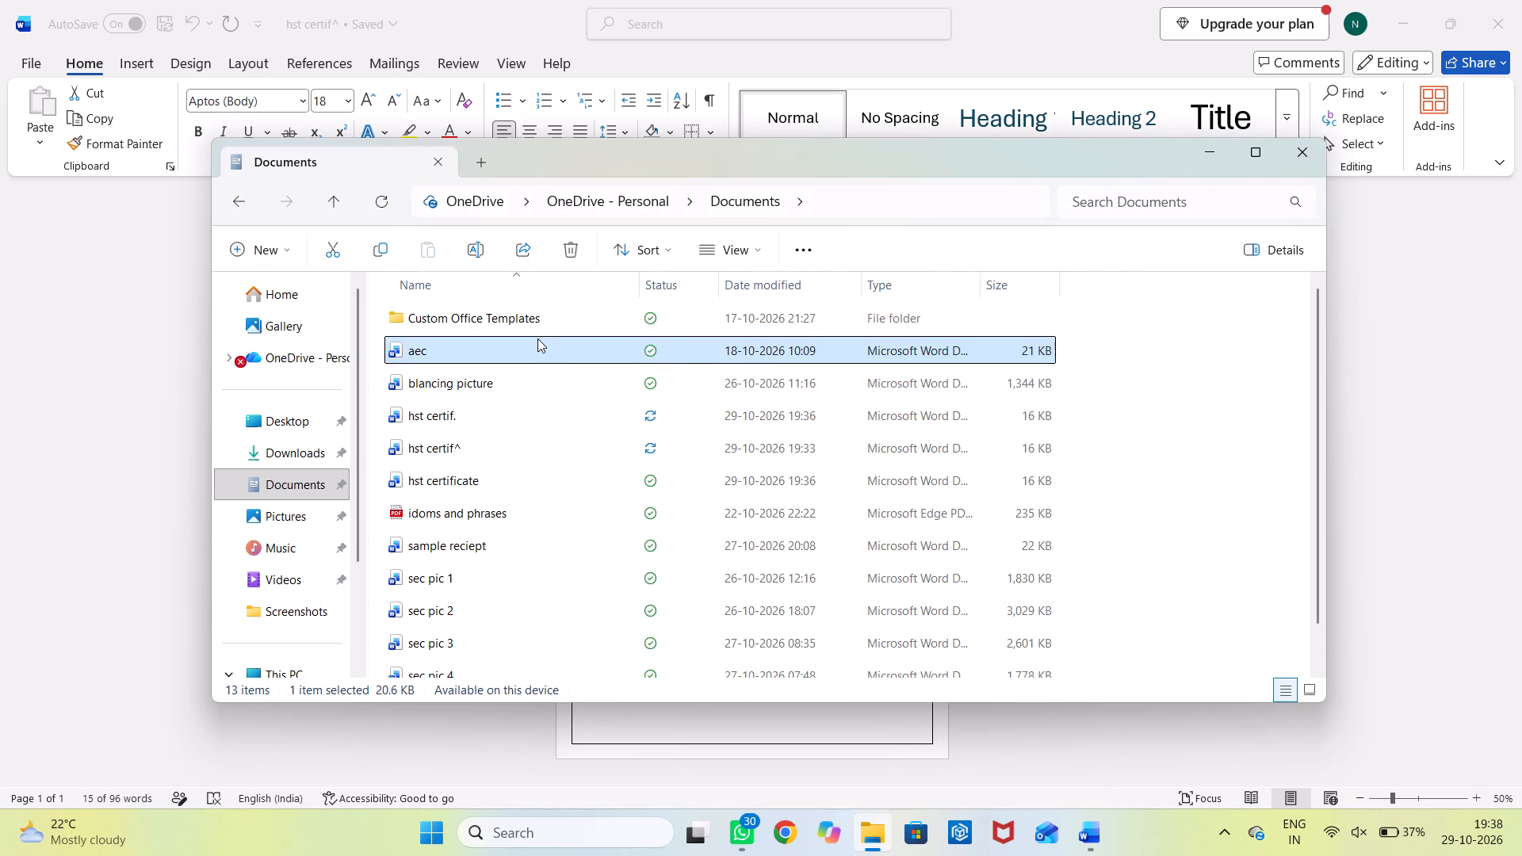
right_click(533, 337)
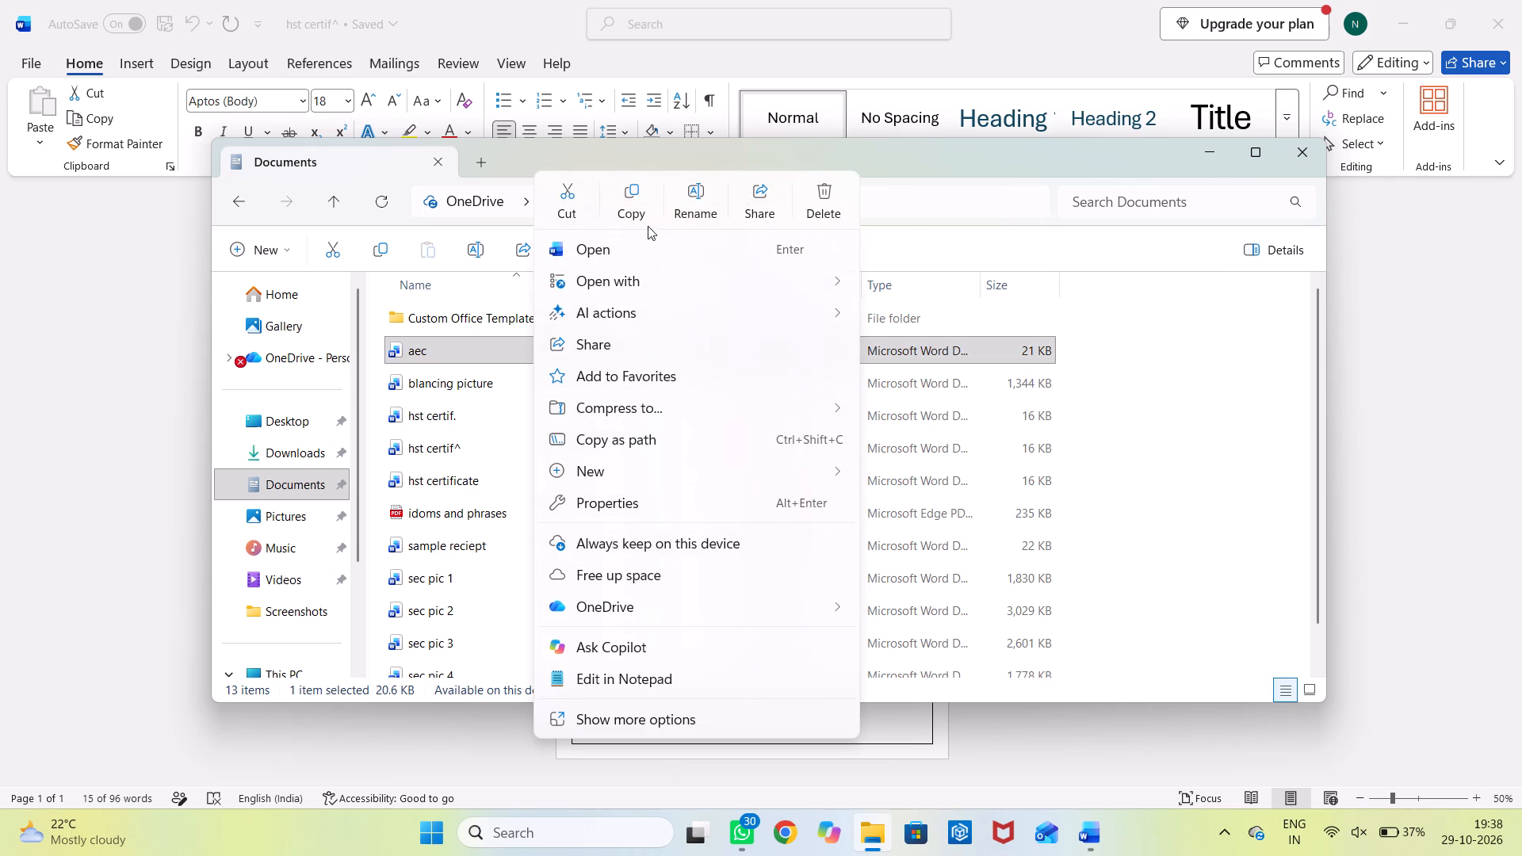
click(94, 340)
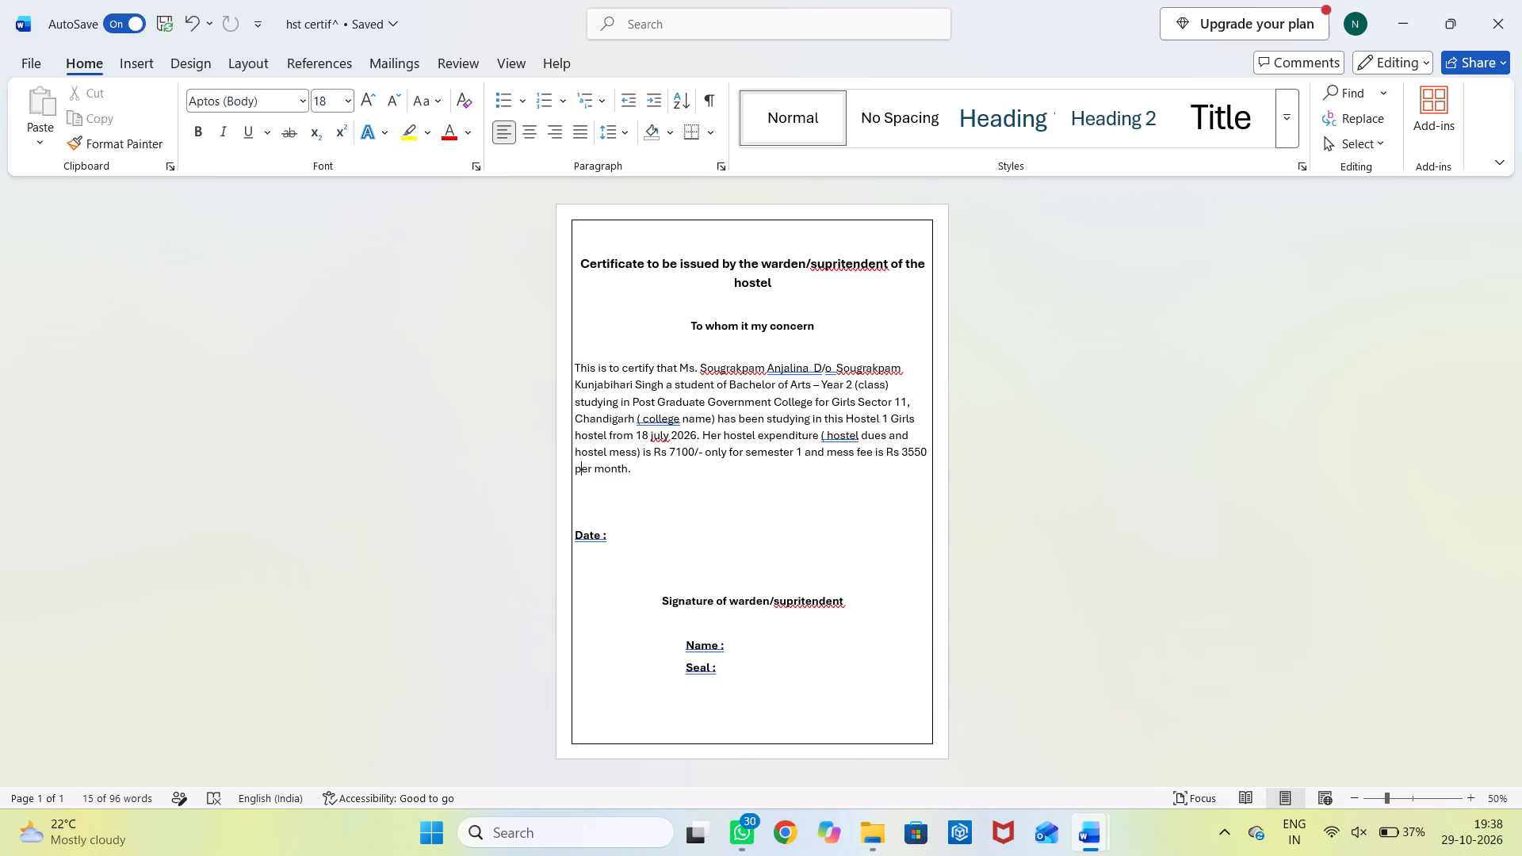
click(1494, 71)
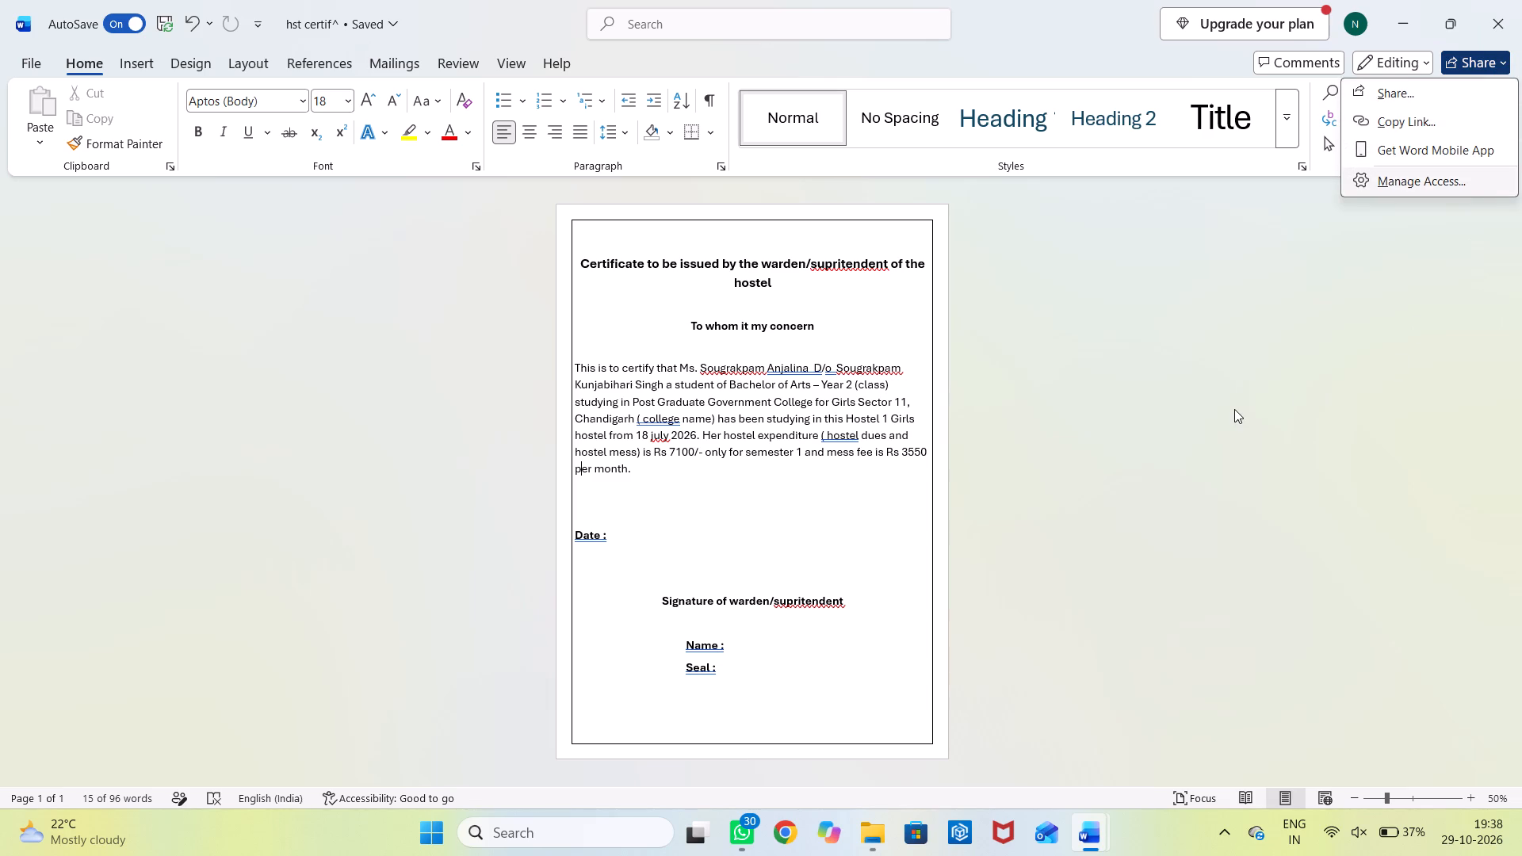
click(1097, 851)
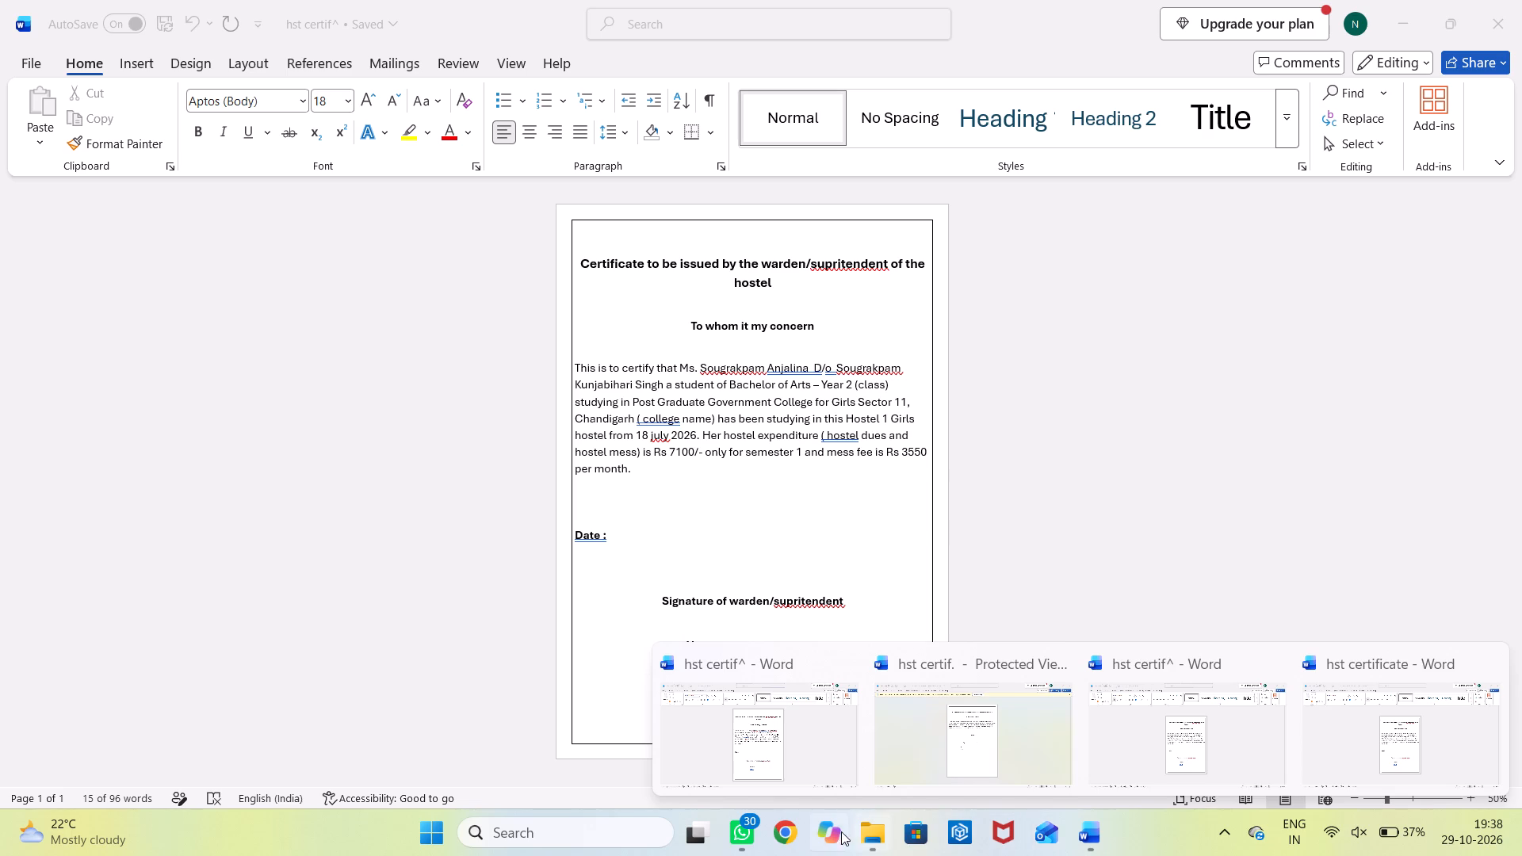
Return to File Explorer and open "hst certif." from the OneDrive Documents folder.
click(878, 839)
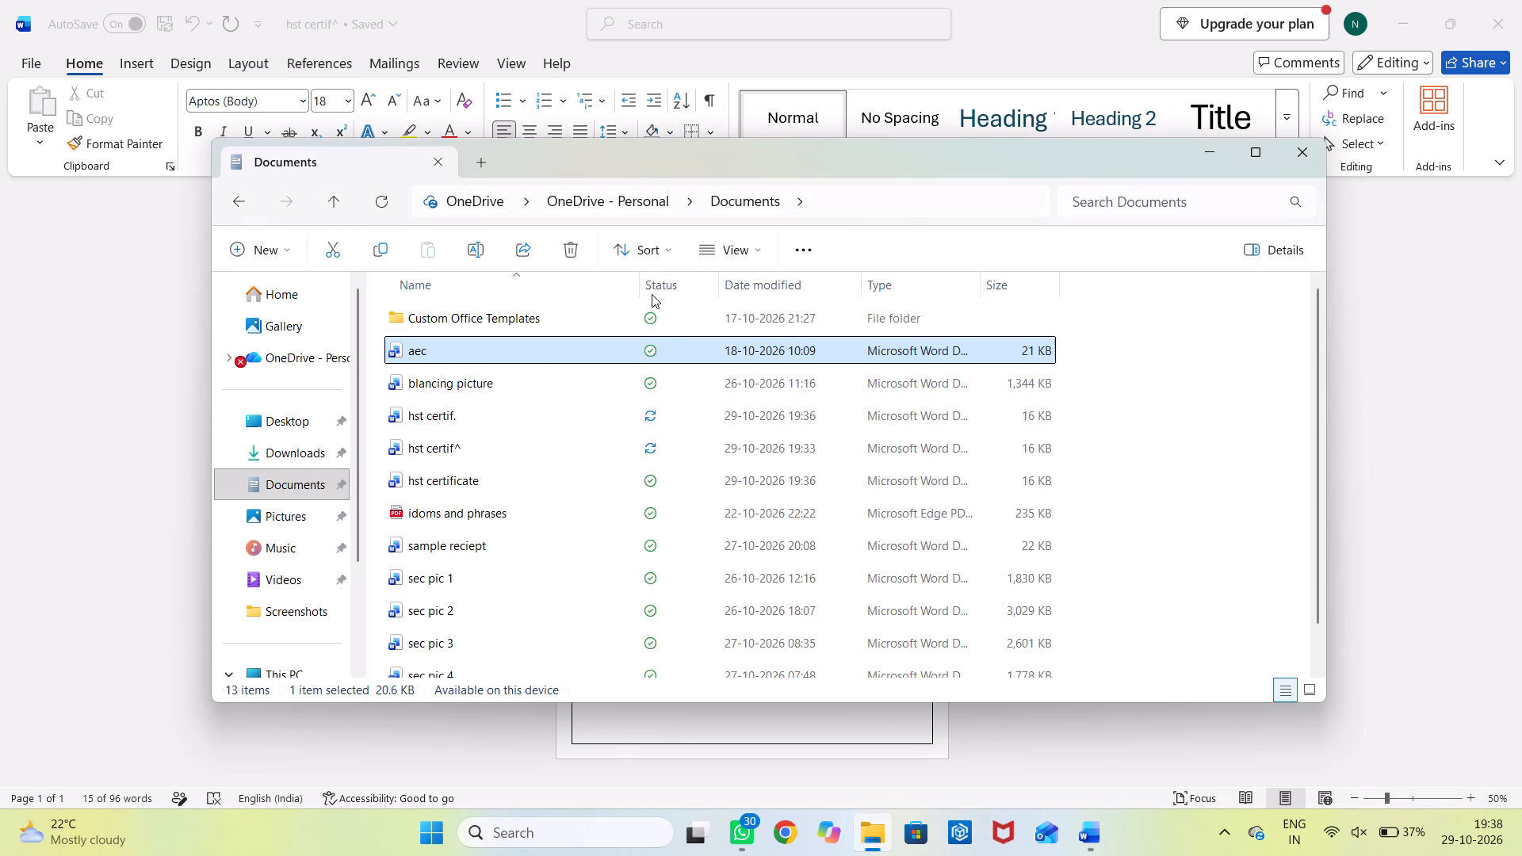
double_click(664, 424)
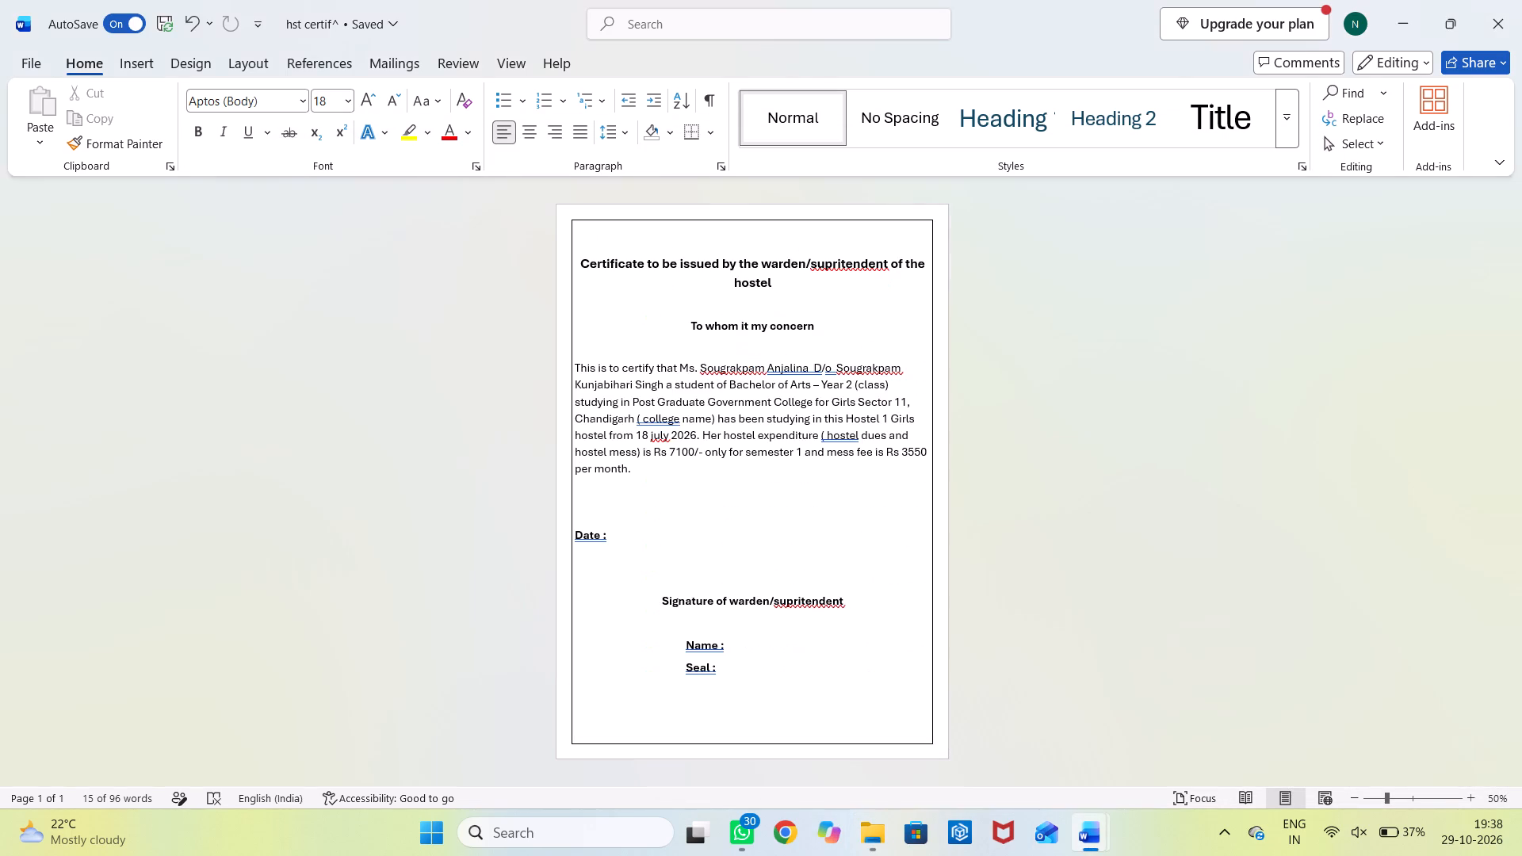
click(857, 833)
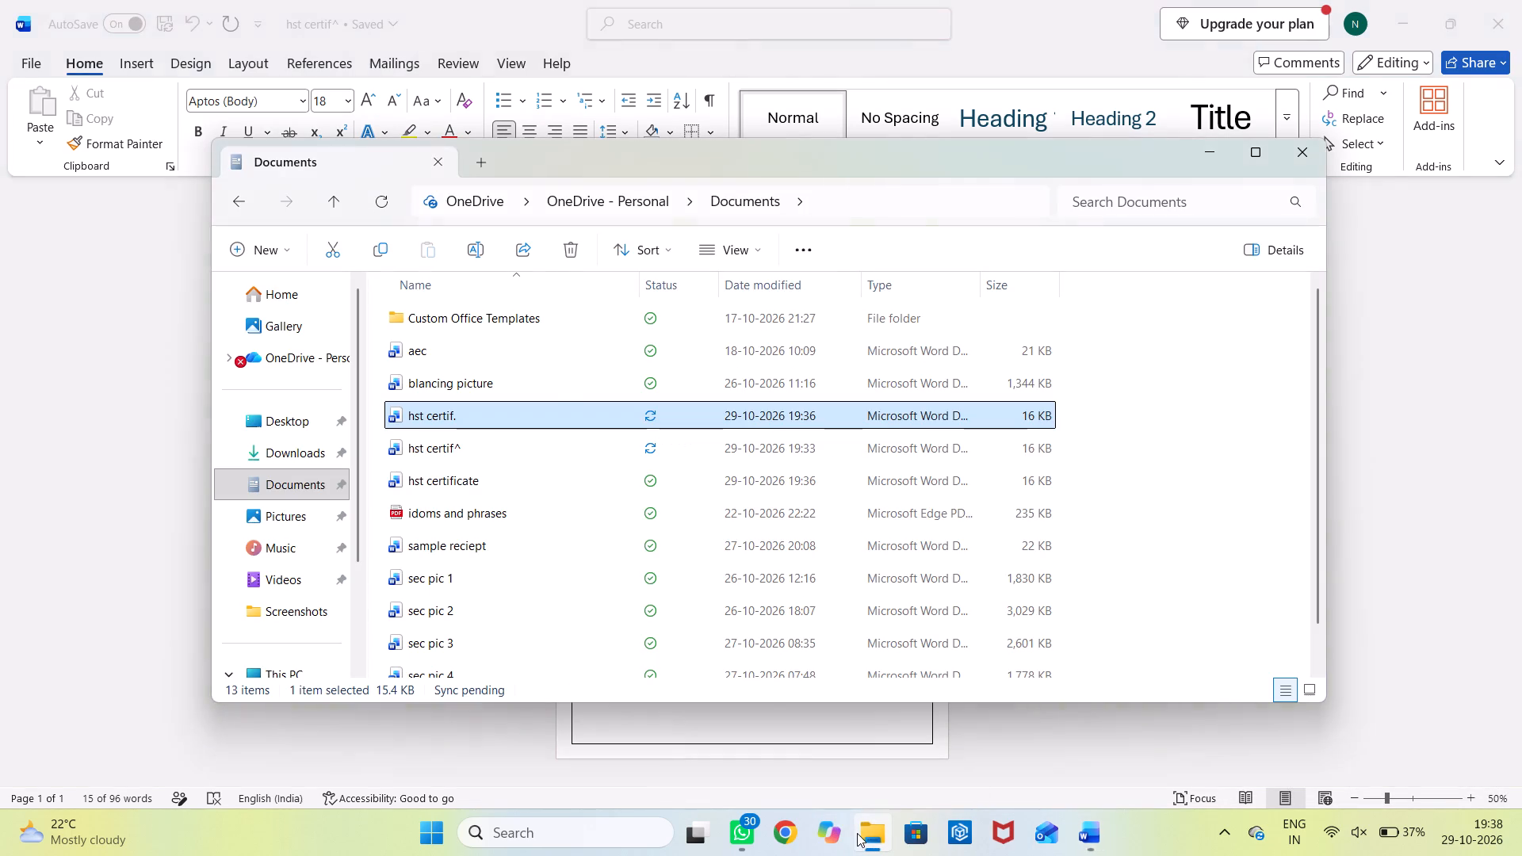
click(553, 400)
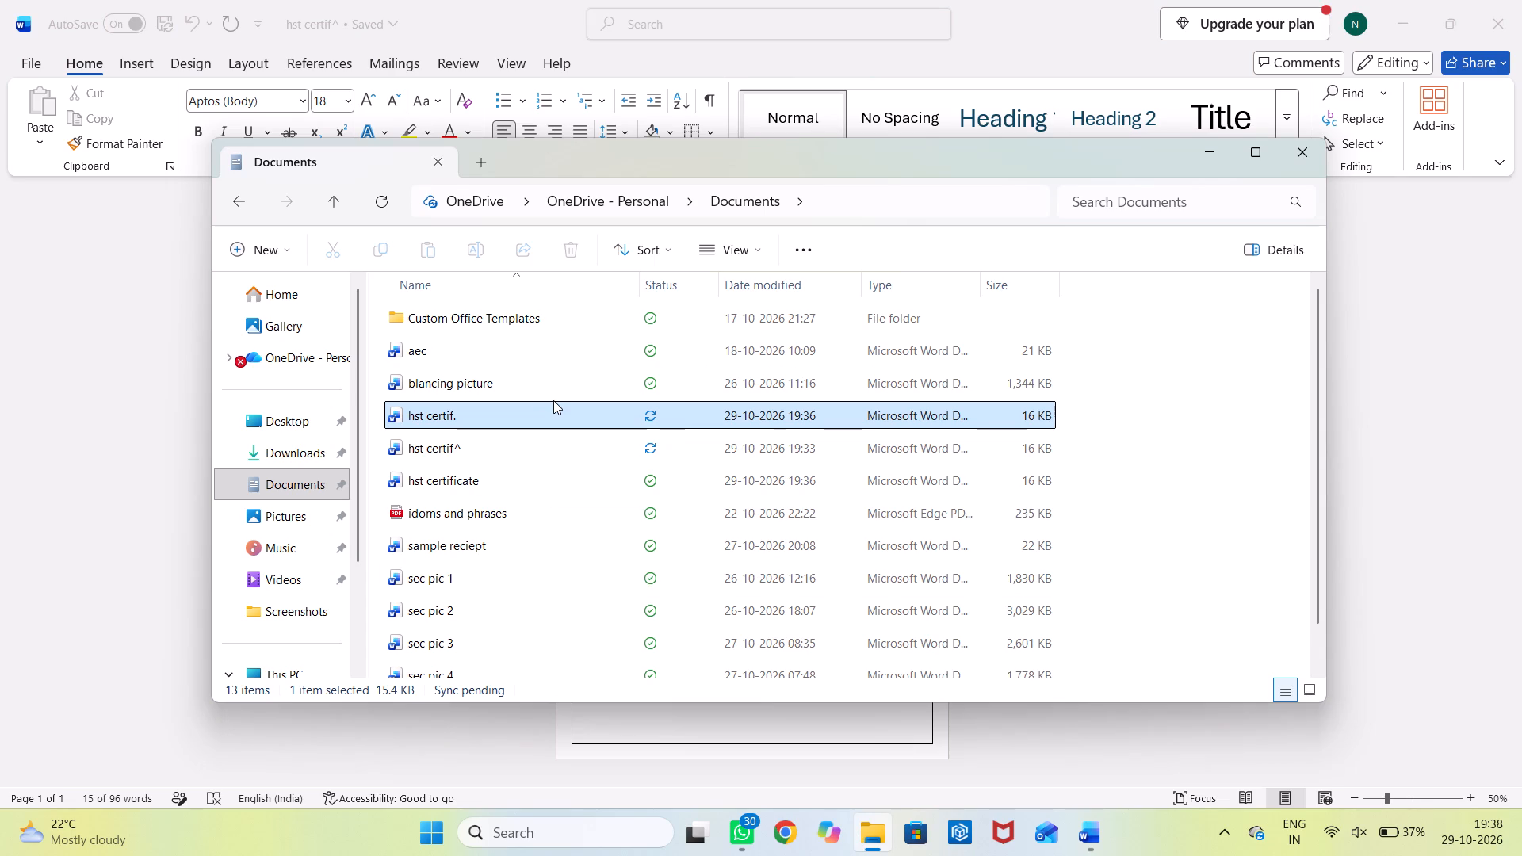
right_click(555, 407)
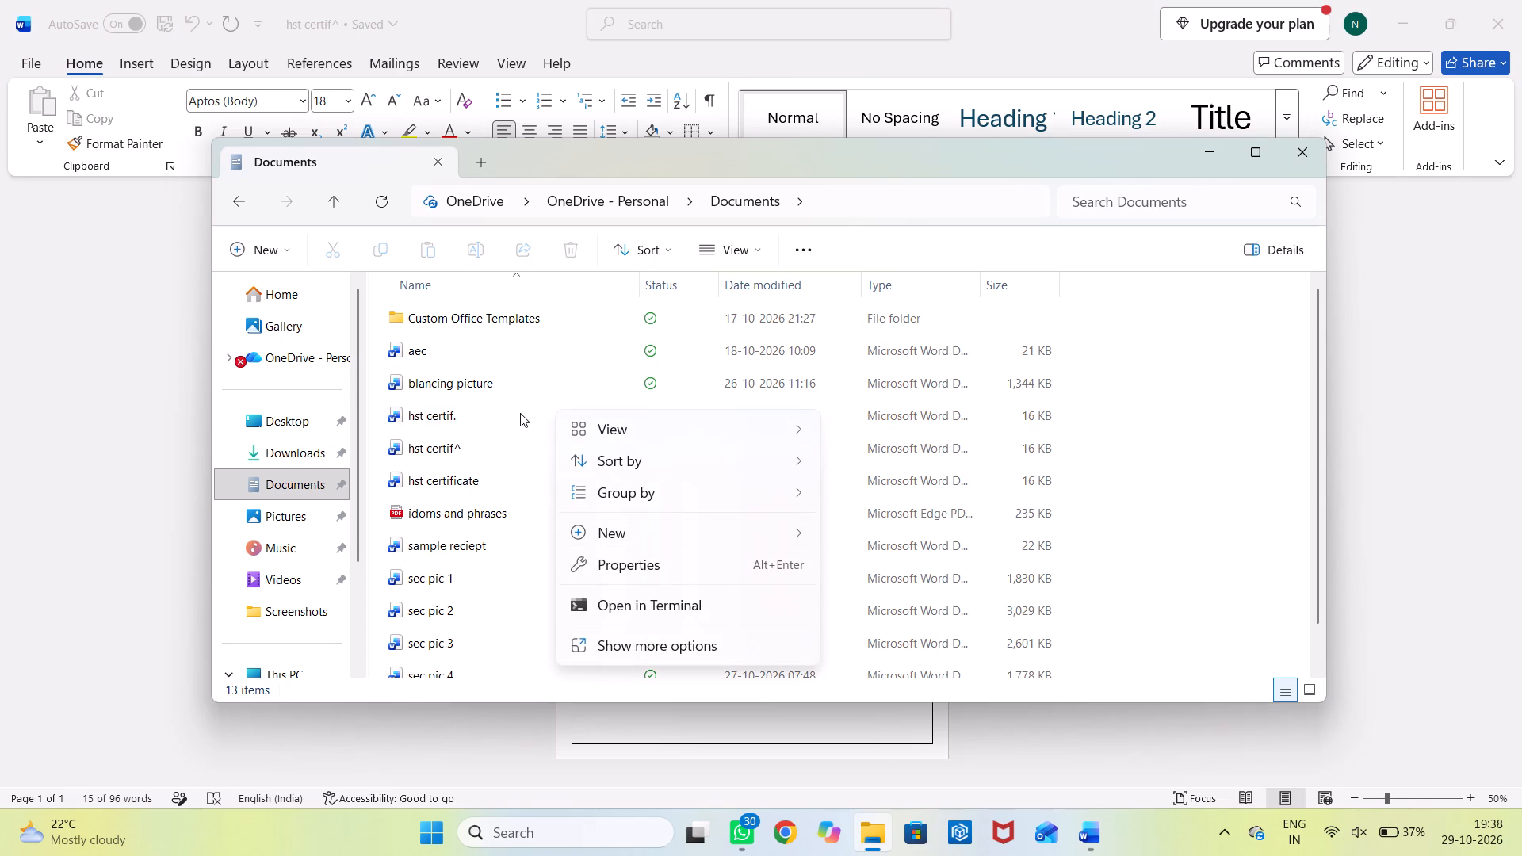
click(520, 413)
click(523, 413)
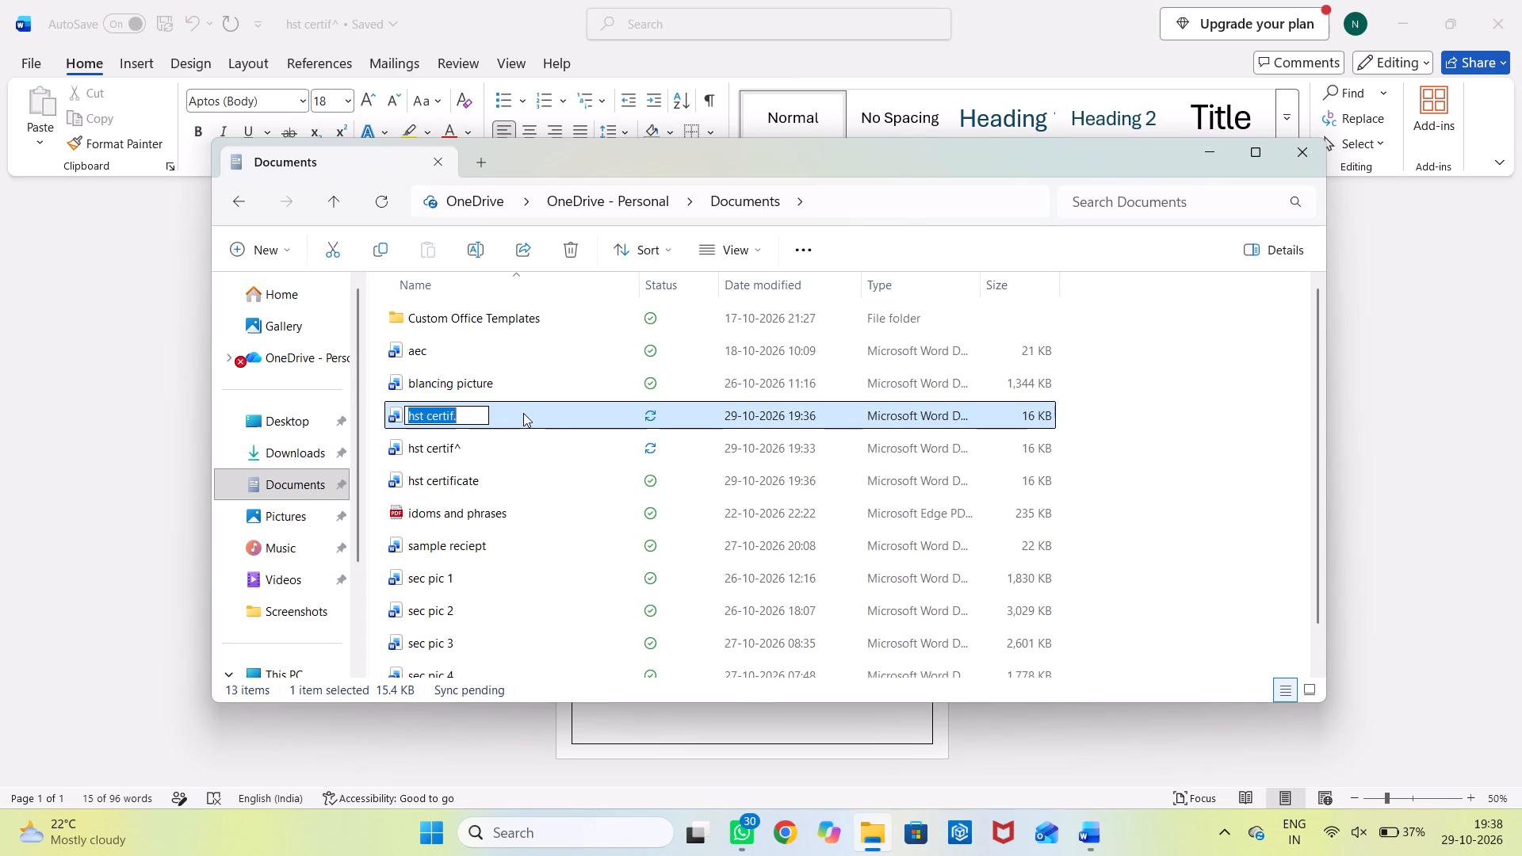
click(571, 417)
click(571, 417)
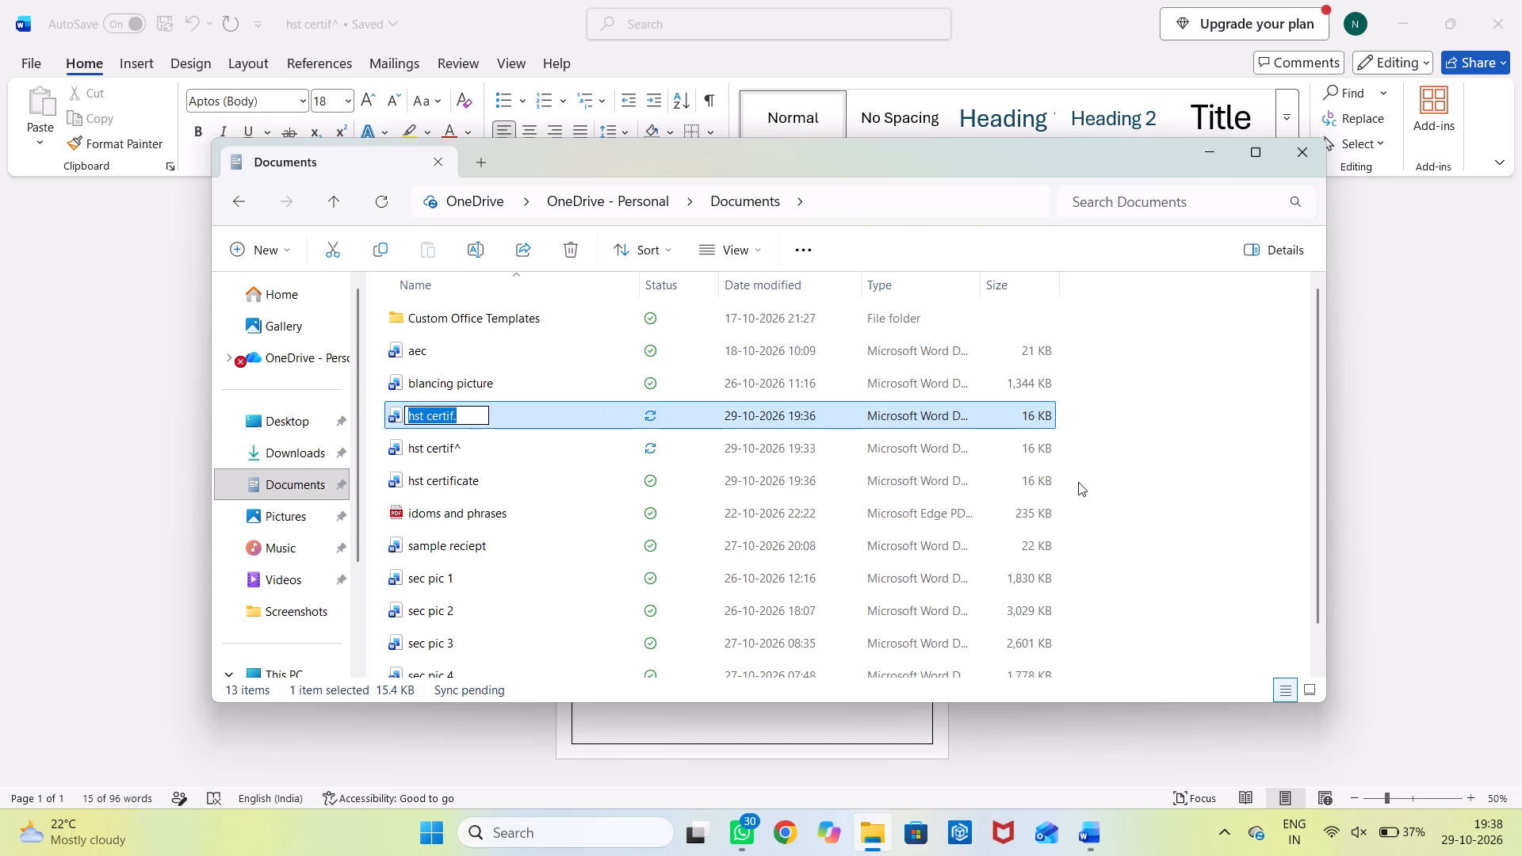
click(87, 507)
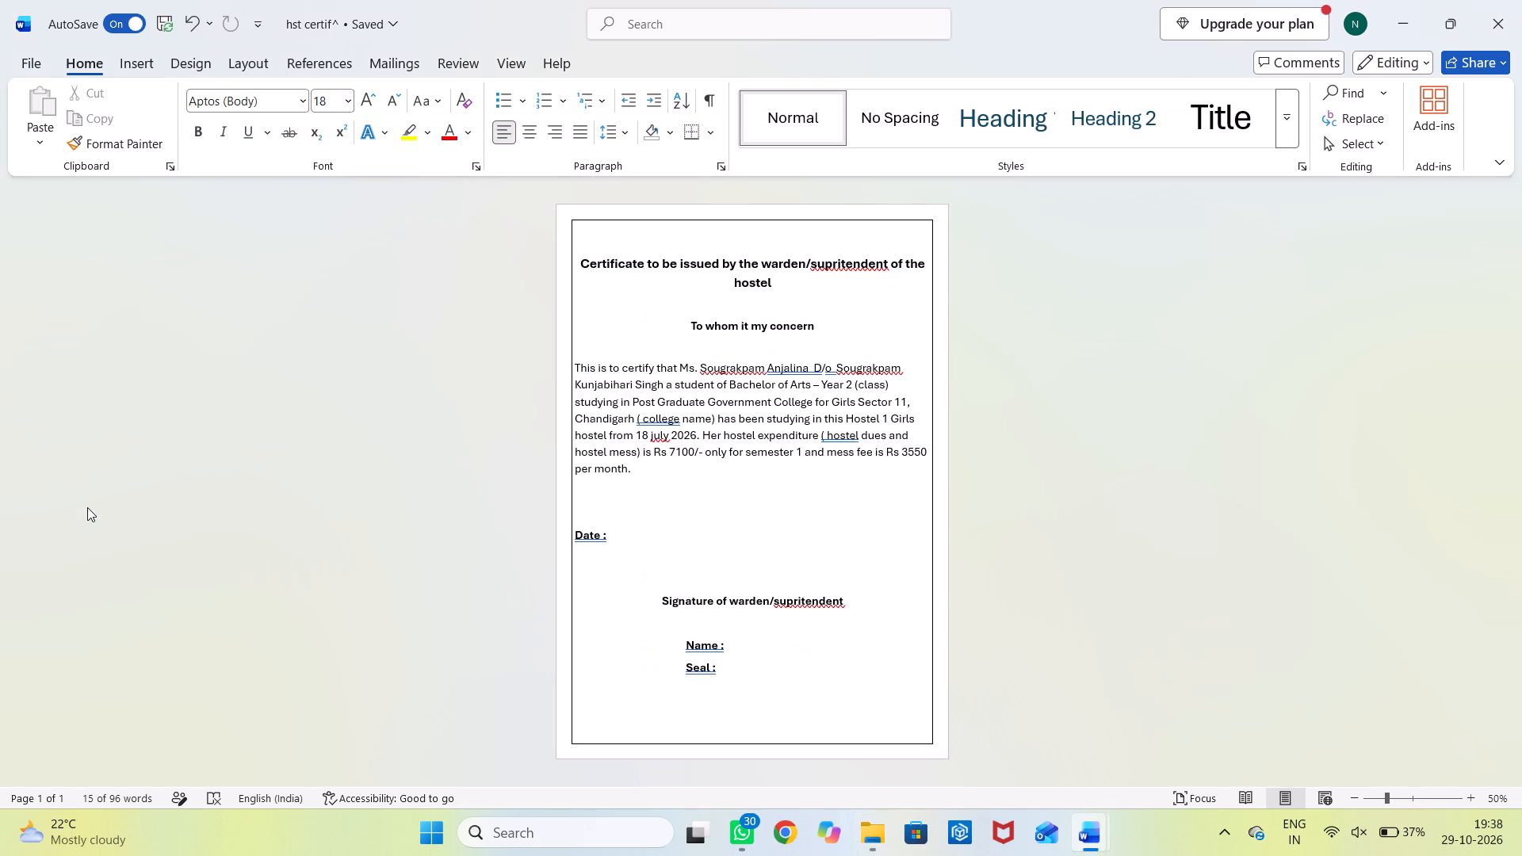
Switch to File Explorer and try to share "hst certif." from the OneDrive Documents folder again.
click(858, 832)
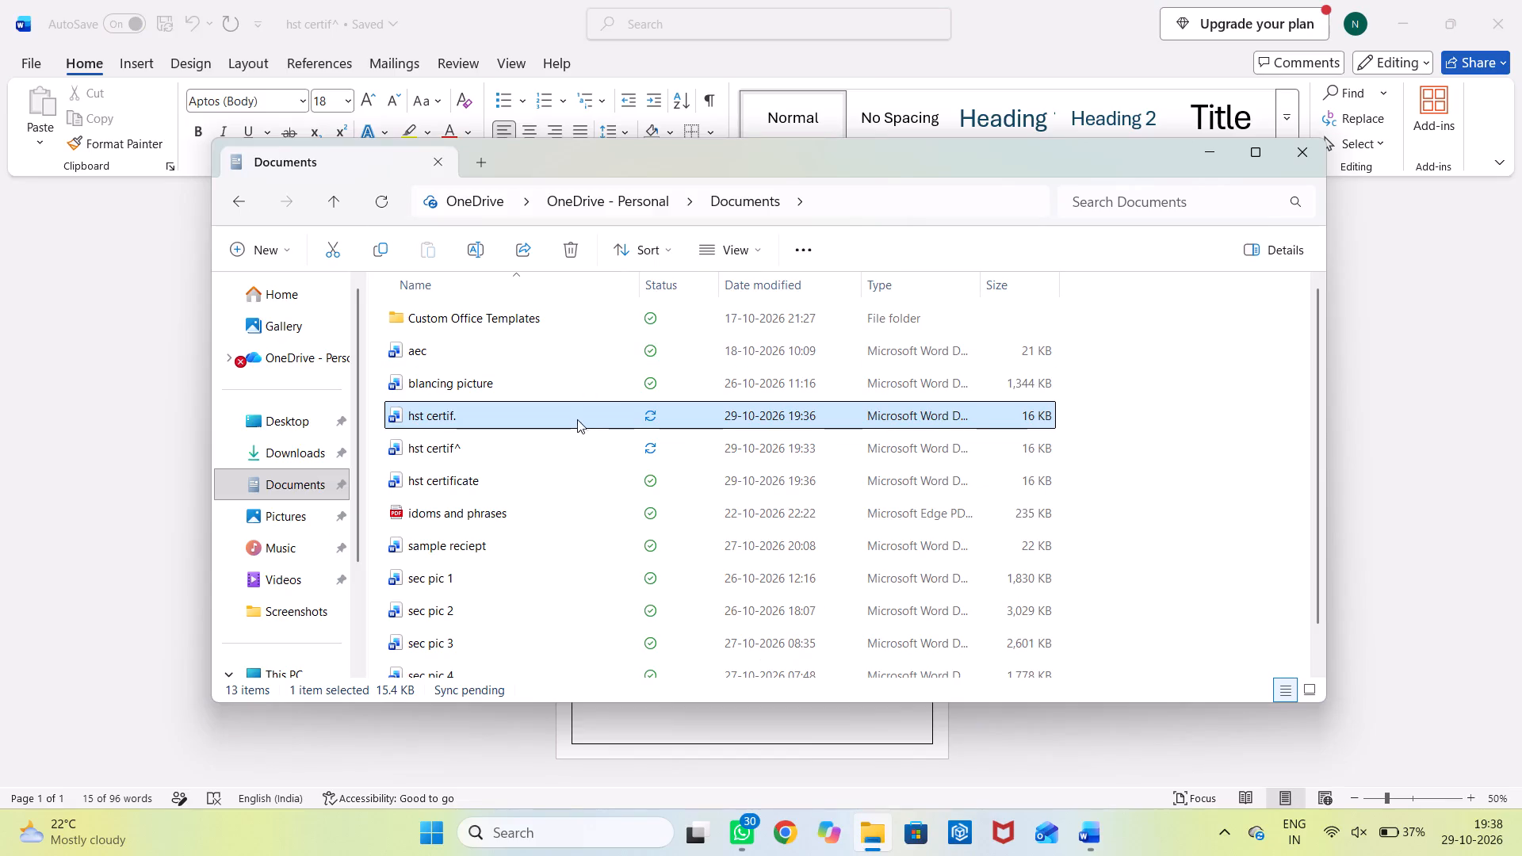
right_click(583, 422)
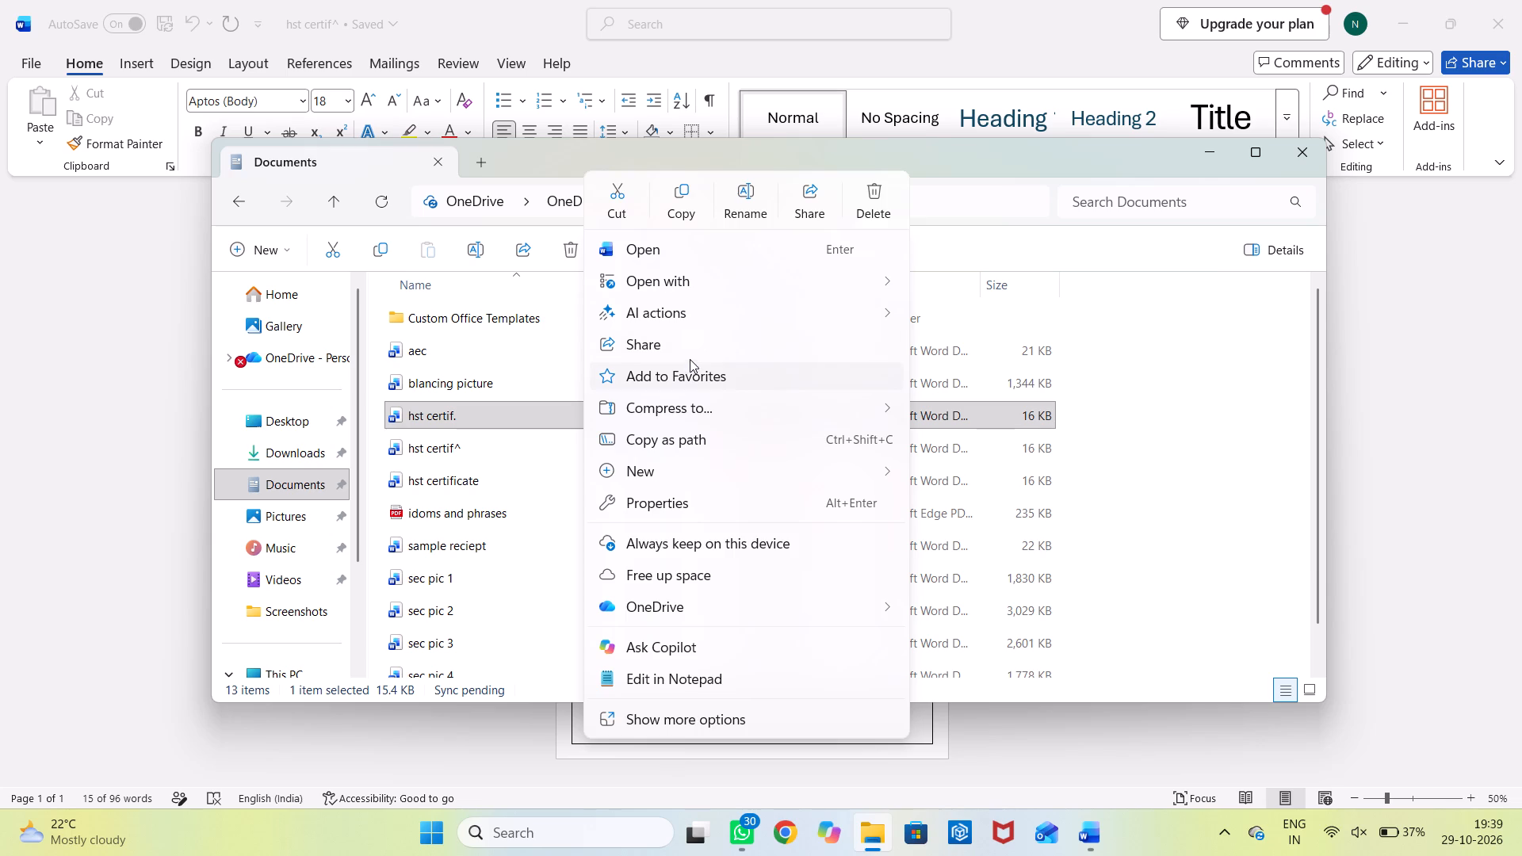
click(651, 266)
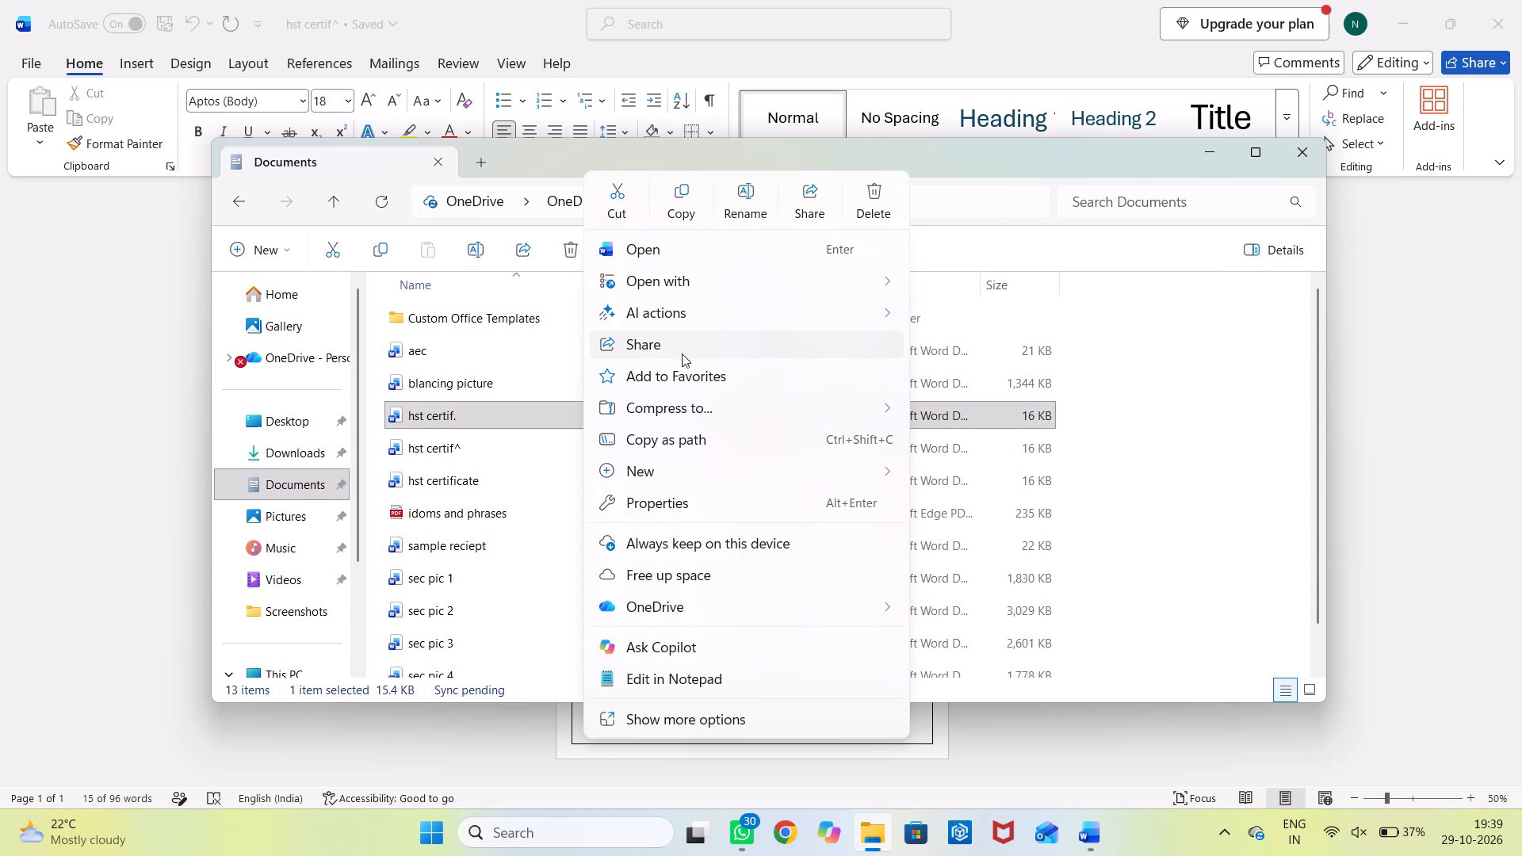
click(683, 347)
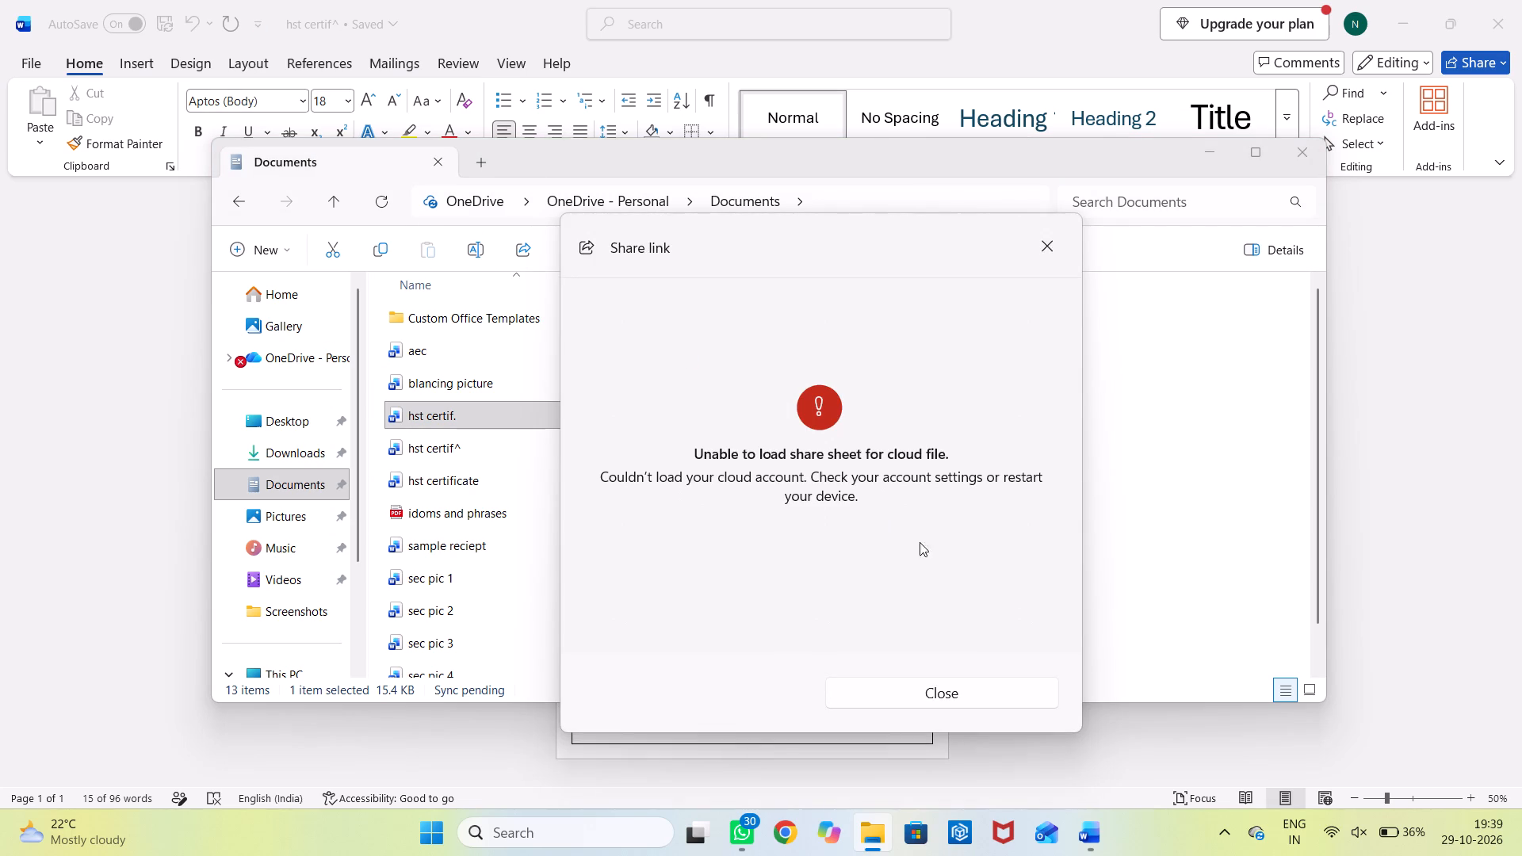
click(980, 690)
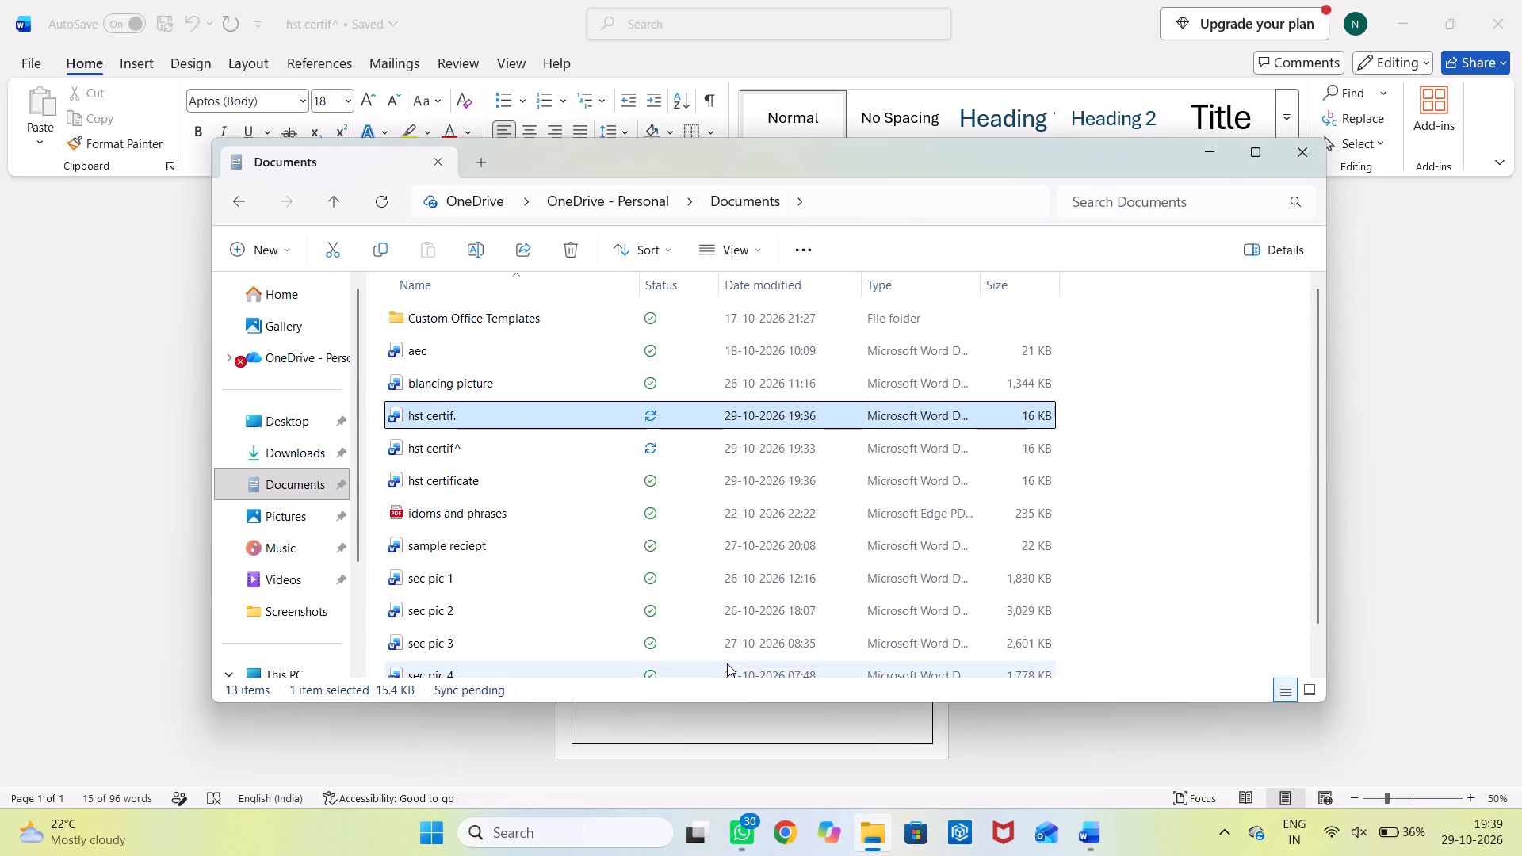
Delete the "sec pic" document from the OneDrive Documents folder.
scroll(727, 663, down, 1)
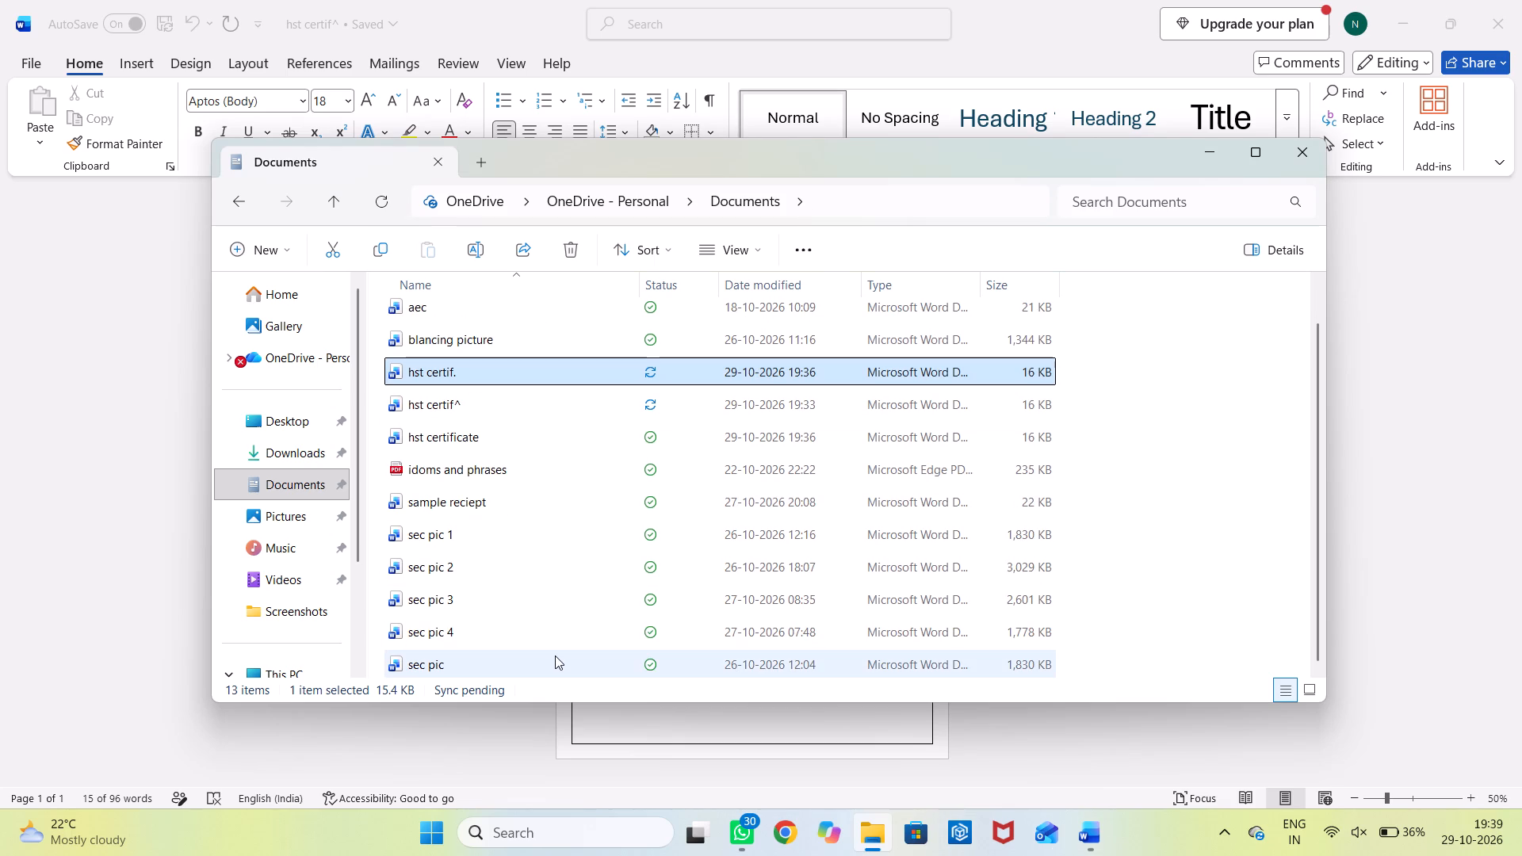
right_click(555, 655)
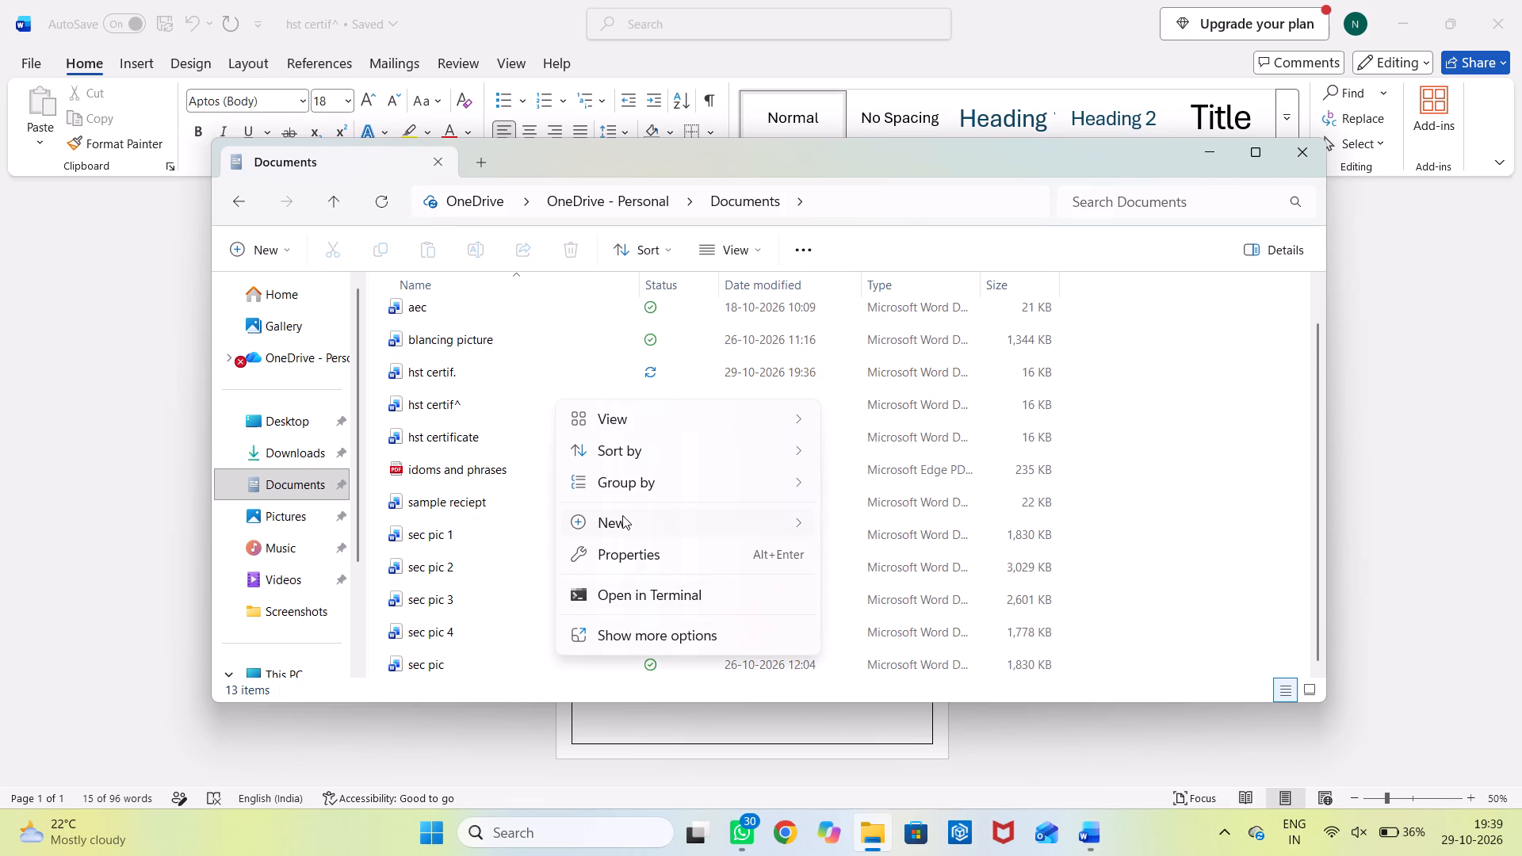
click(507, 676)
click(507, 676)
right_click(507, 676)
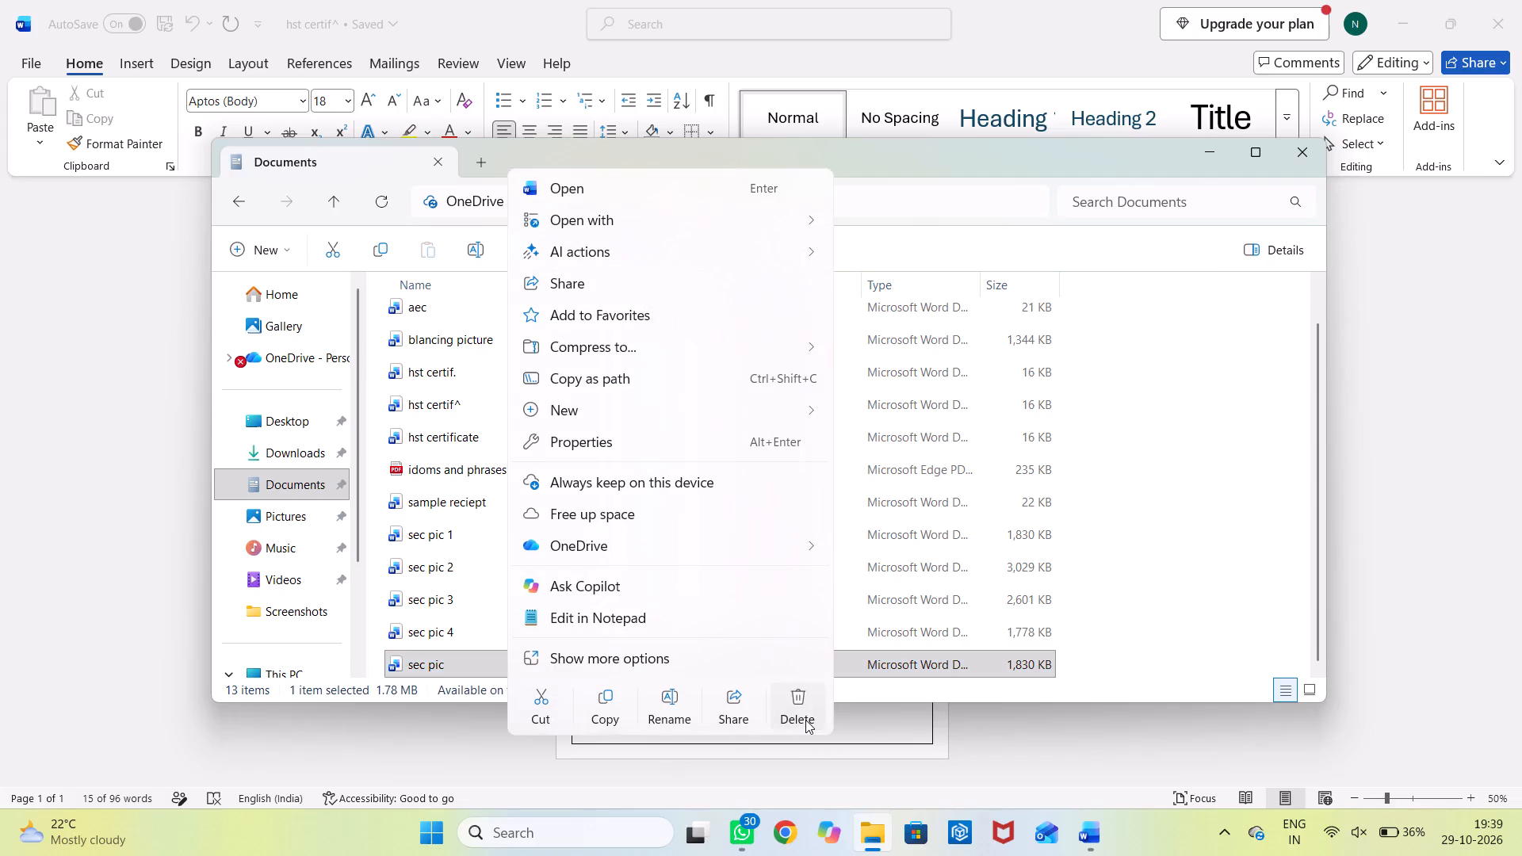
click(805, 720)
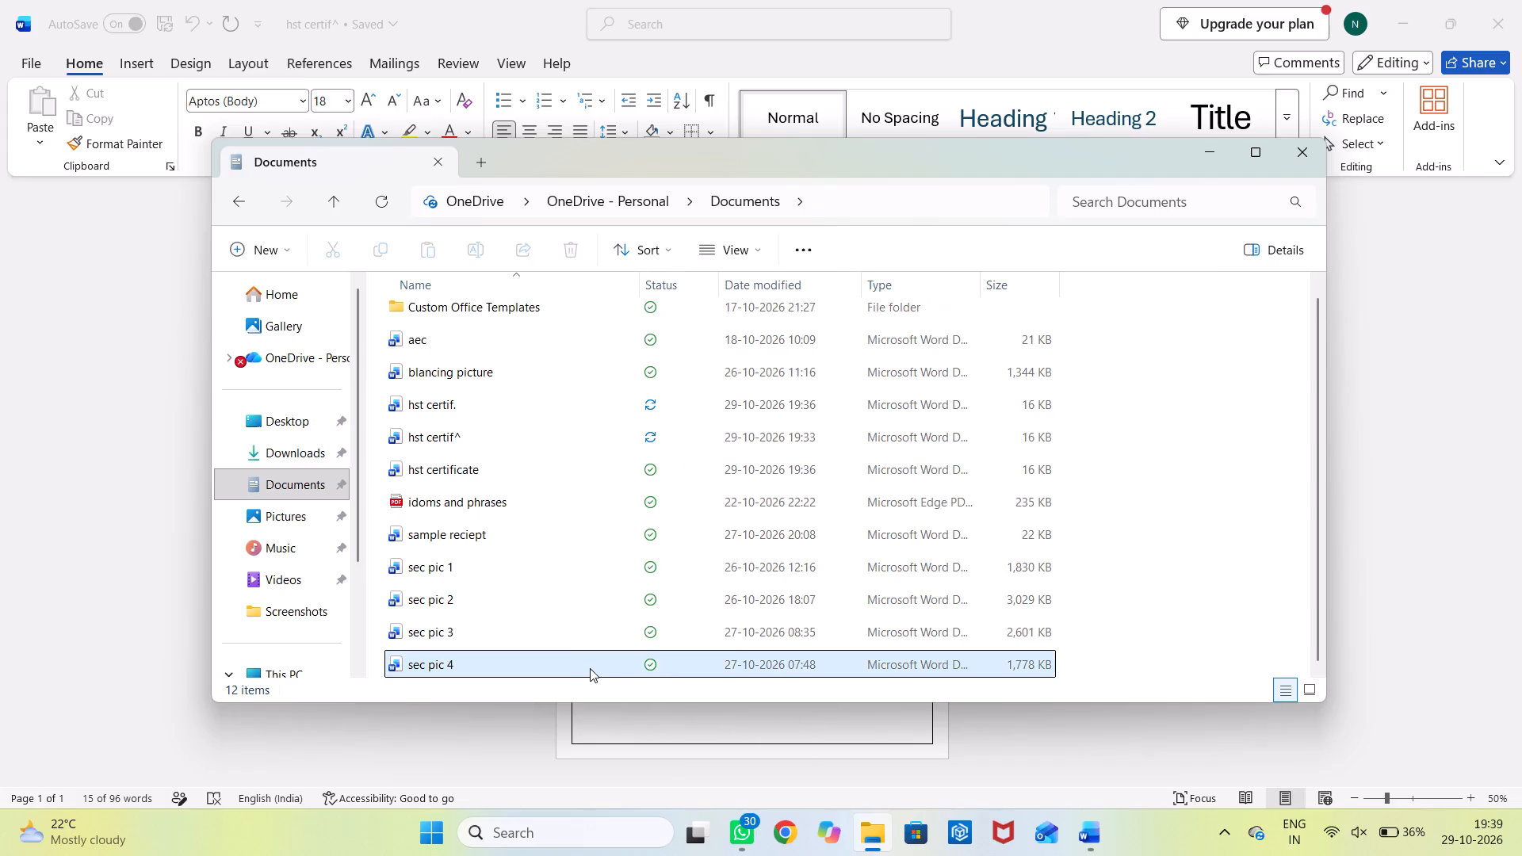
Delete the "sec pic 4" document from the OneDrive Documents folder.
right_click(590, 667)
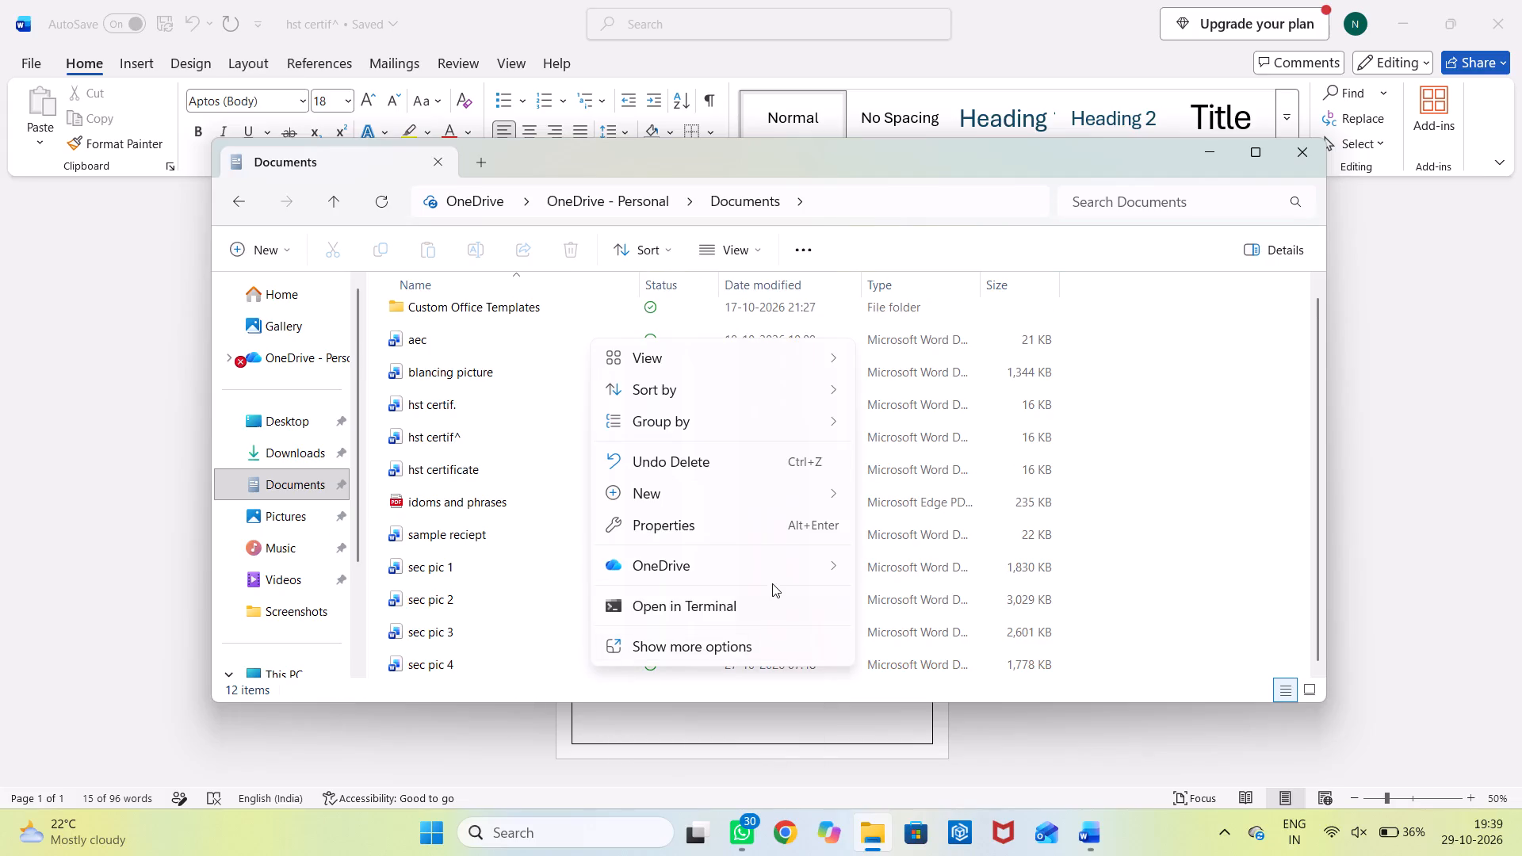
click(533, 667)
right_click(533, 667)
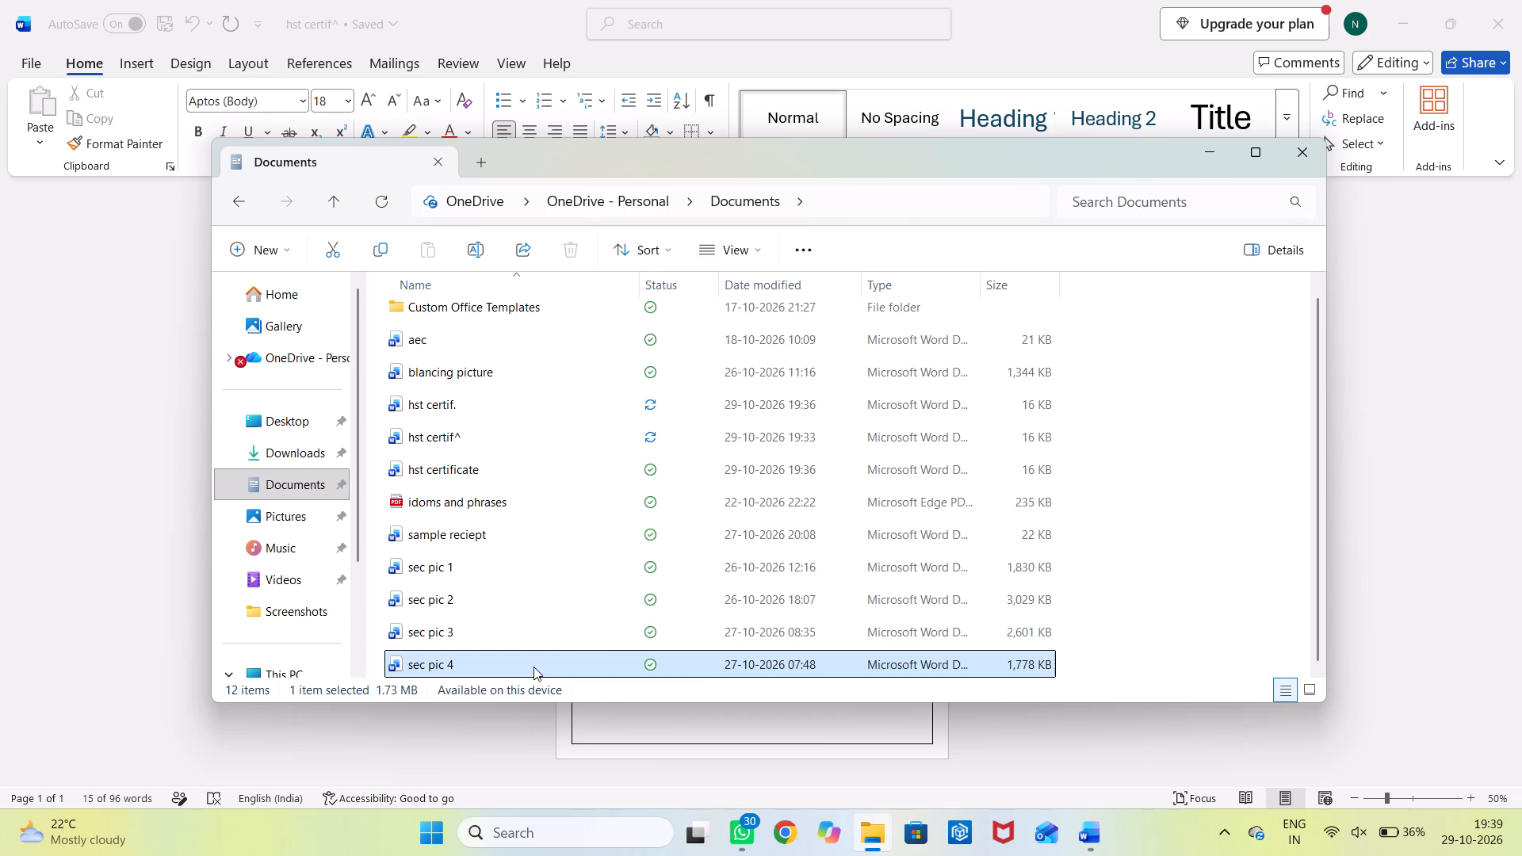
click(819, 716)
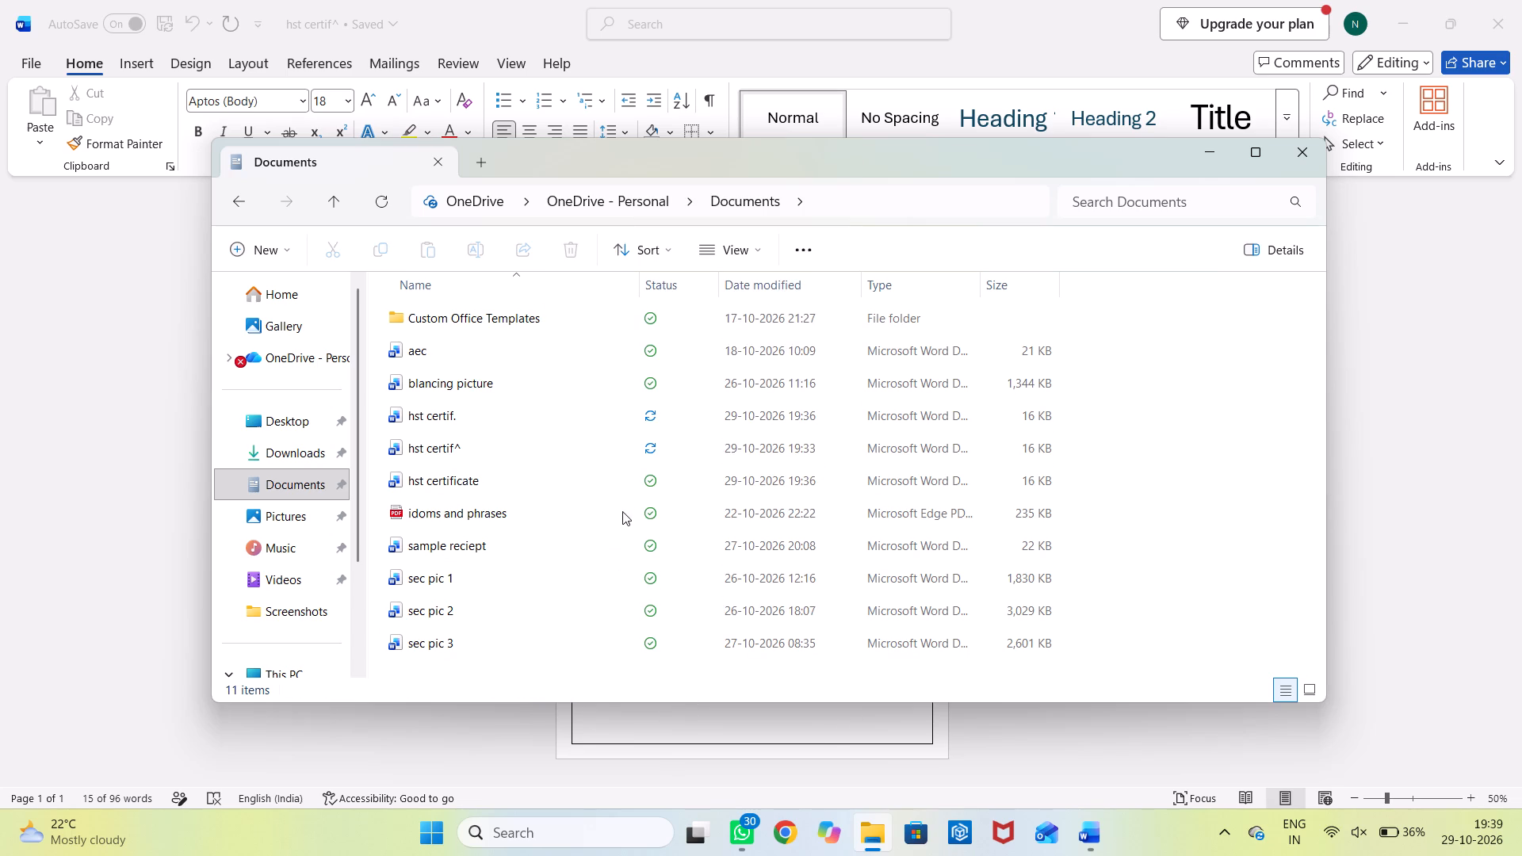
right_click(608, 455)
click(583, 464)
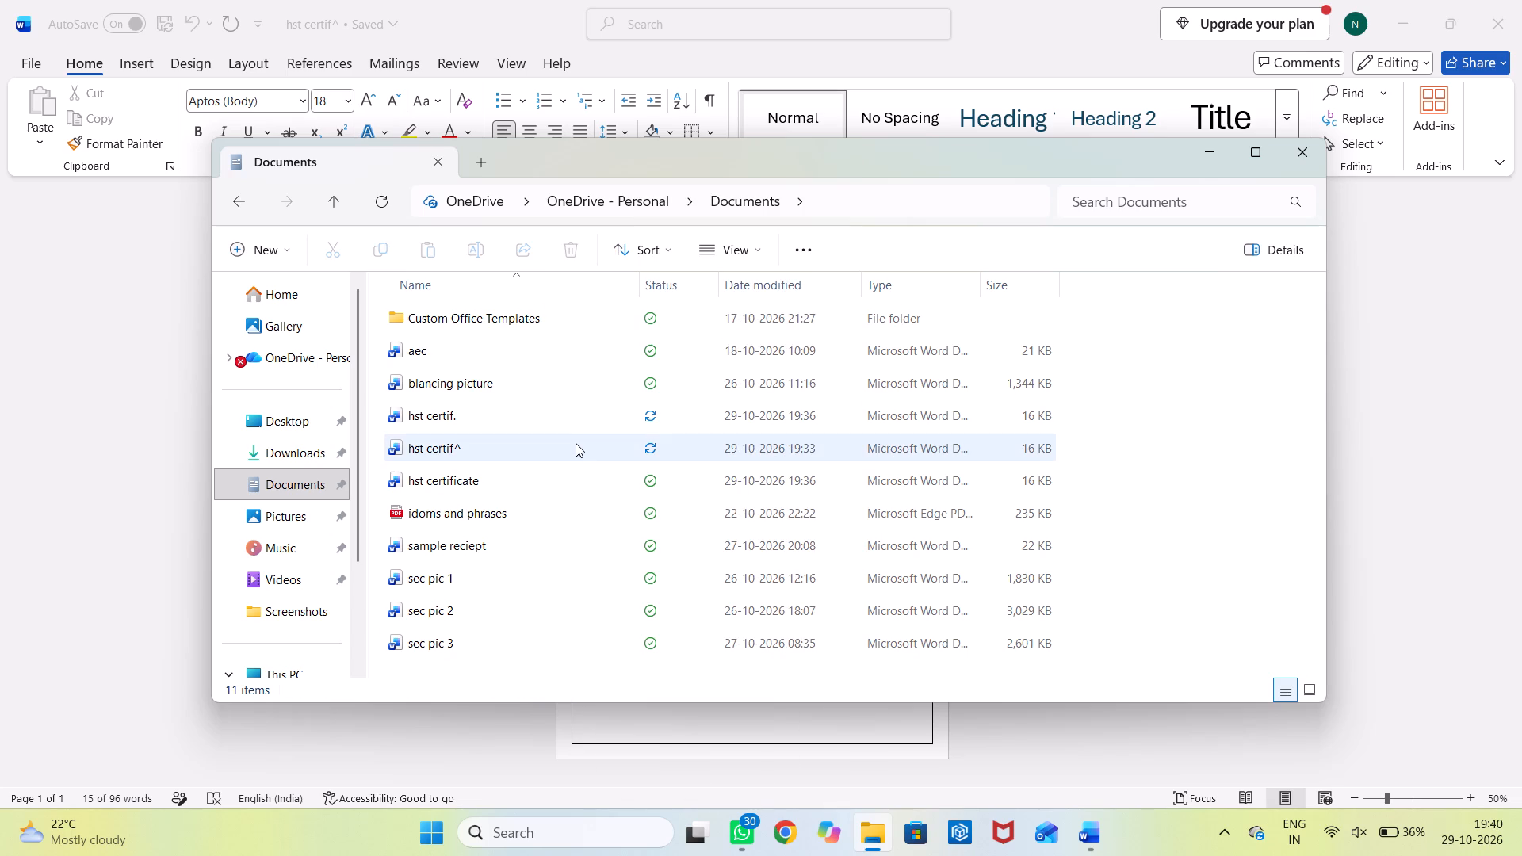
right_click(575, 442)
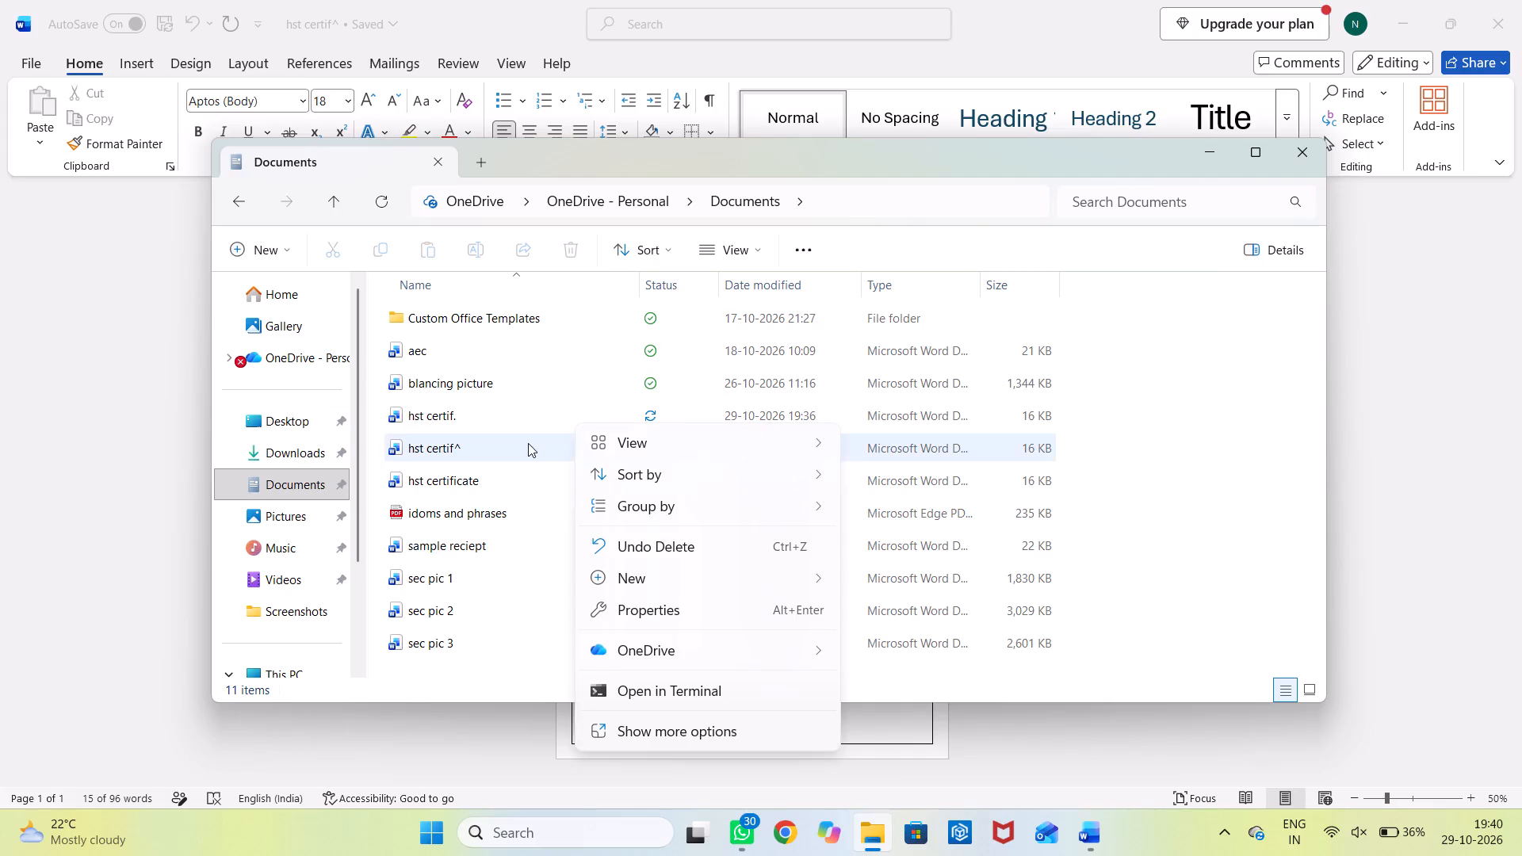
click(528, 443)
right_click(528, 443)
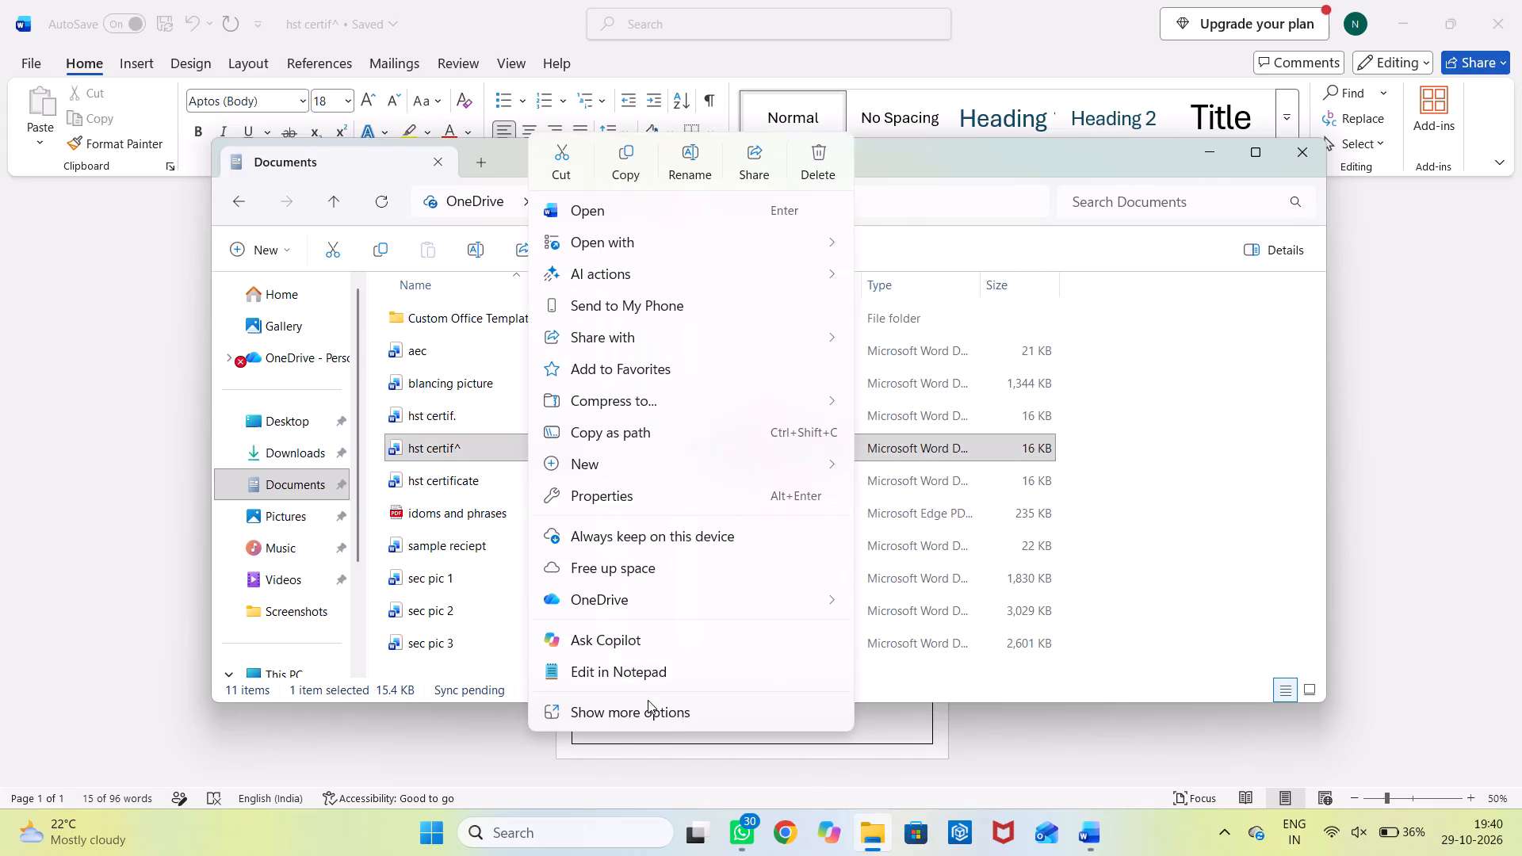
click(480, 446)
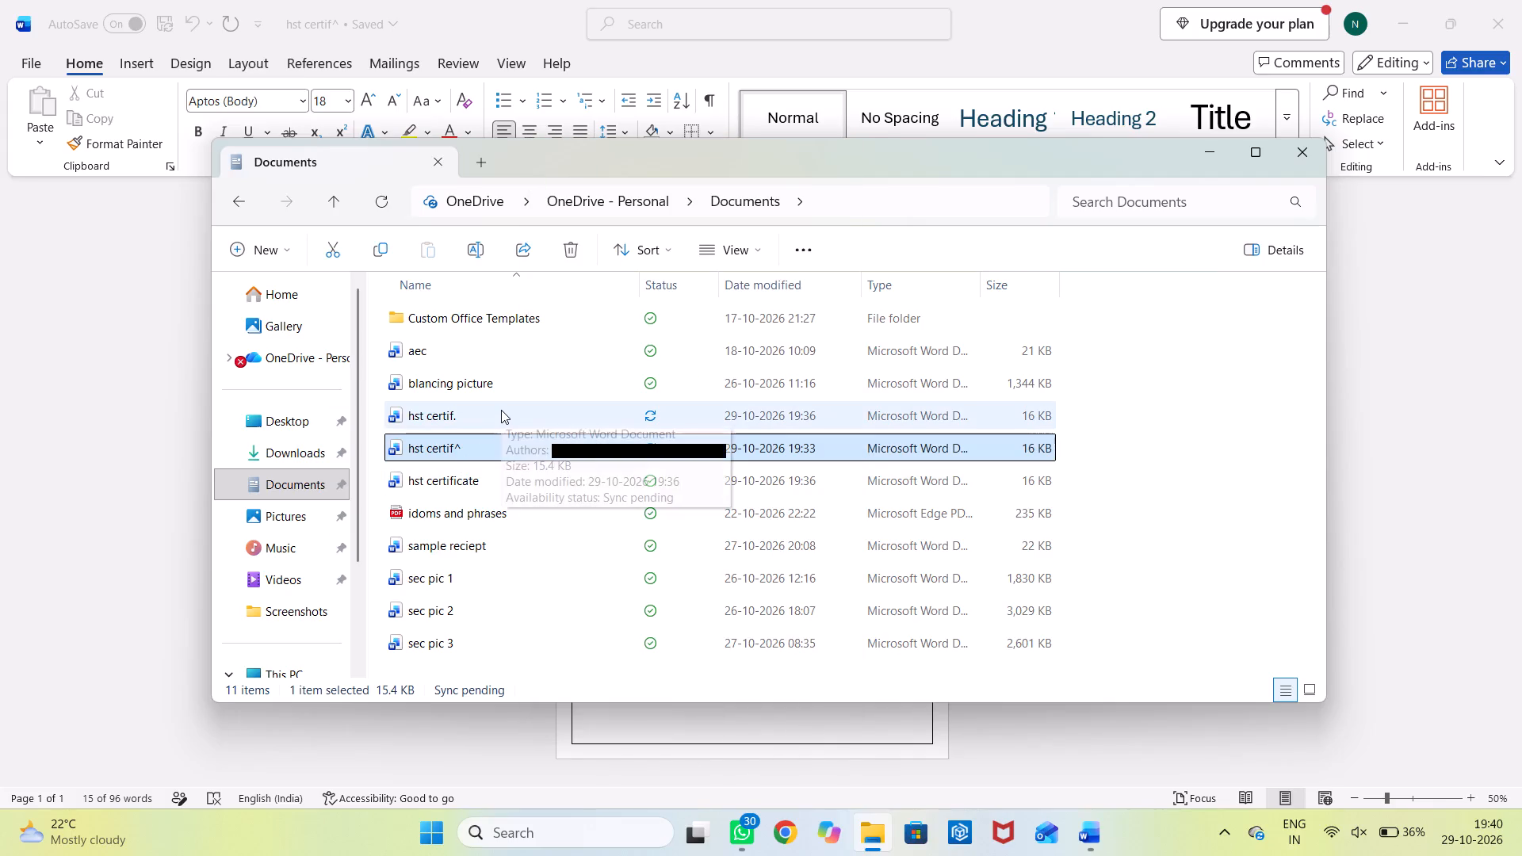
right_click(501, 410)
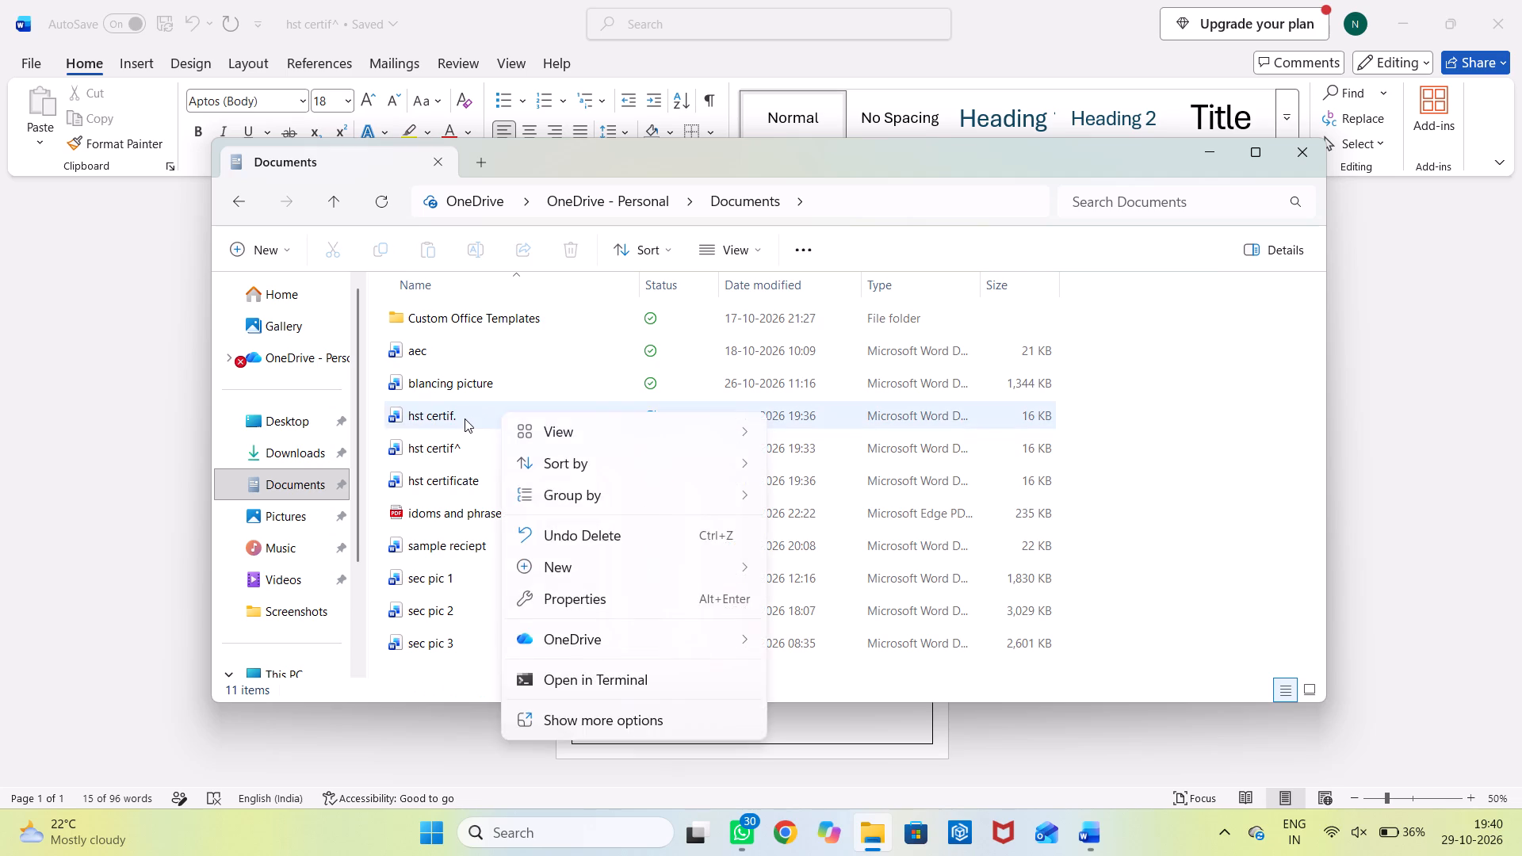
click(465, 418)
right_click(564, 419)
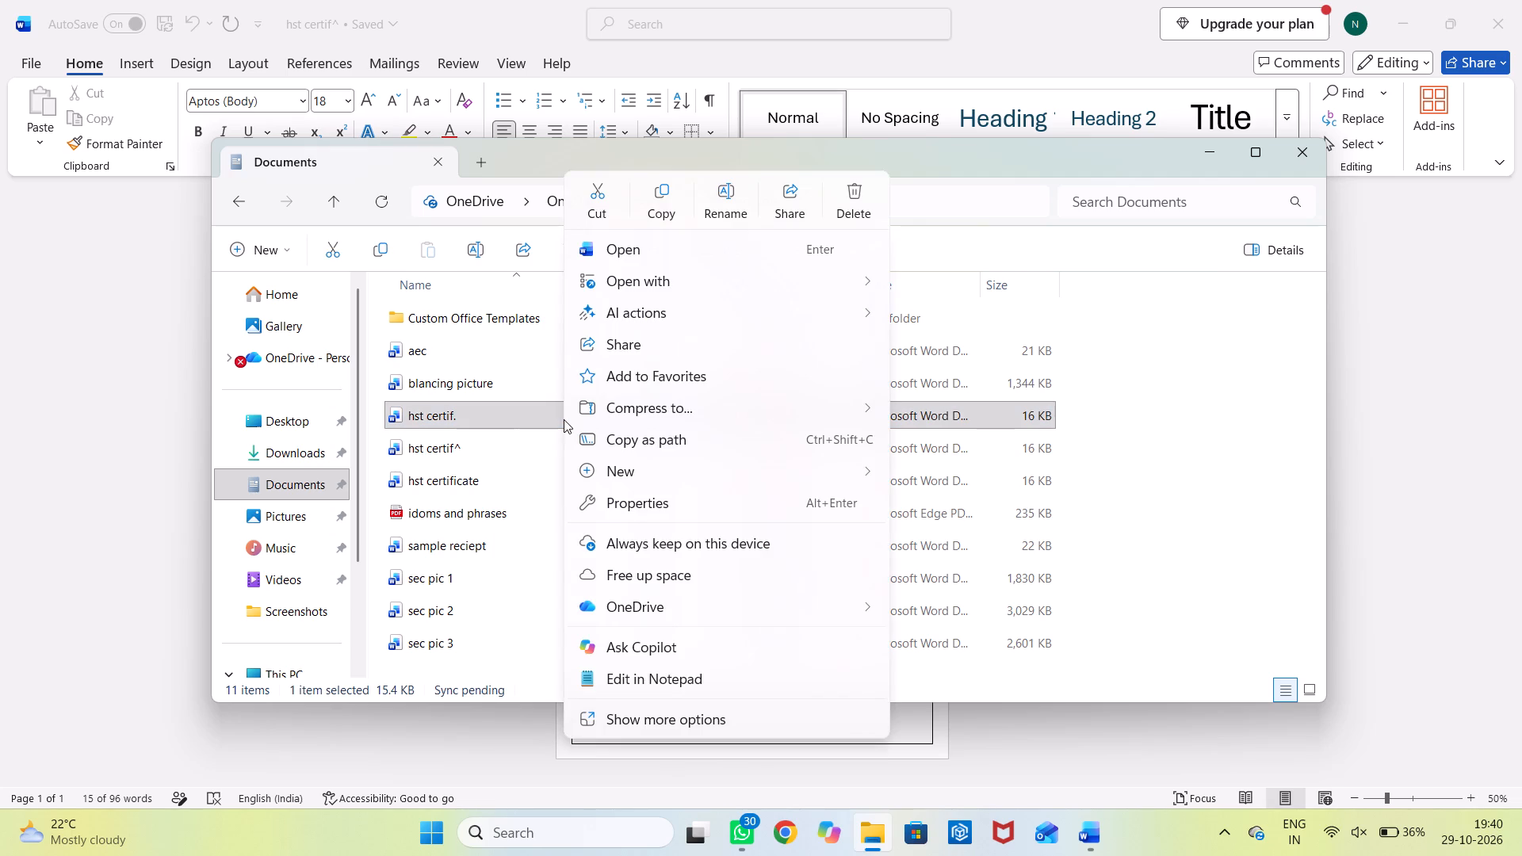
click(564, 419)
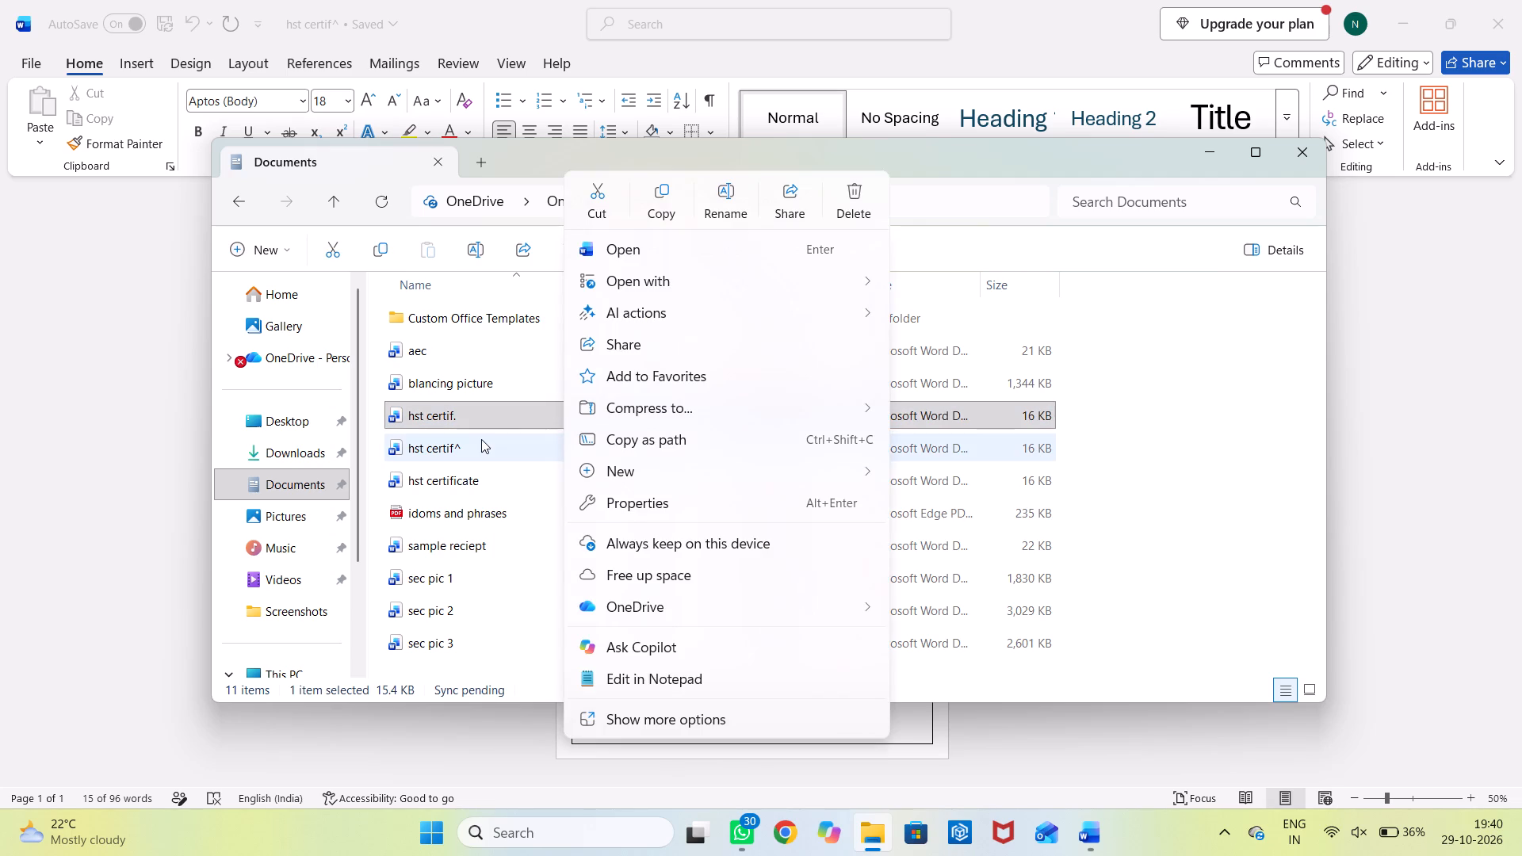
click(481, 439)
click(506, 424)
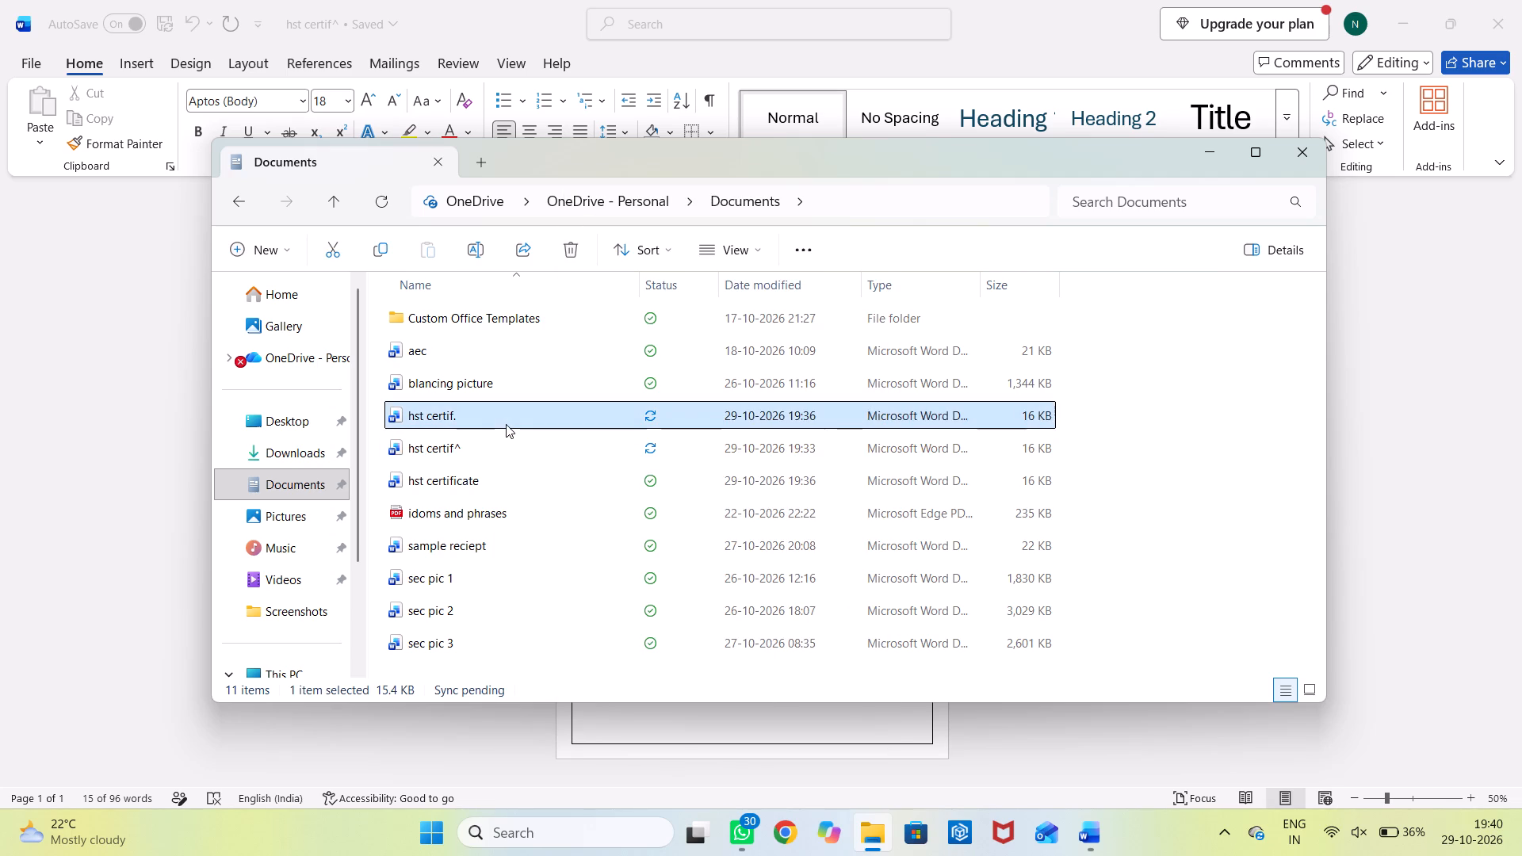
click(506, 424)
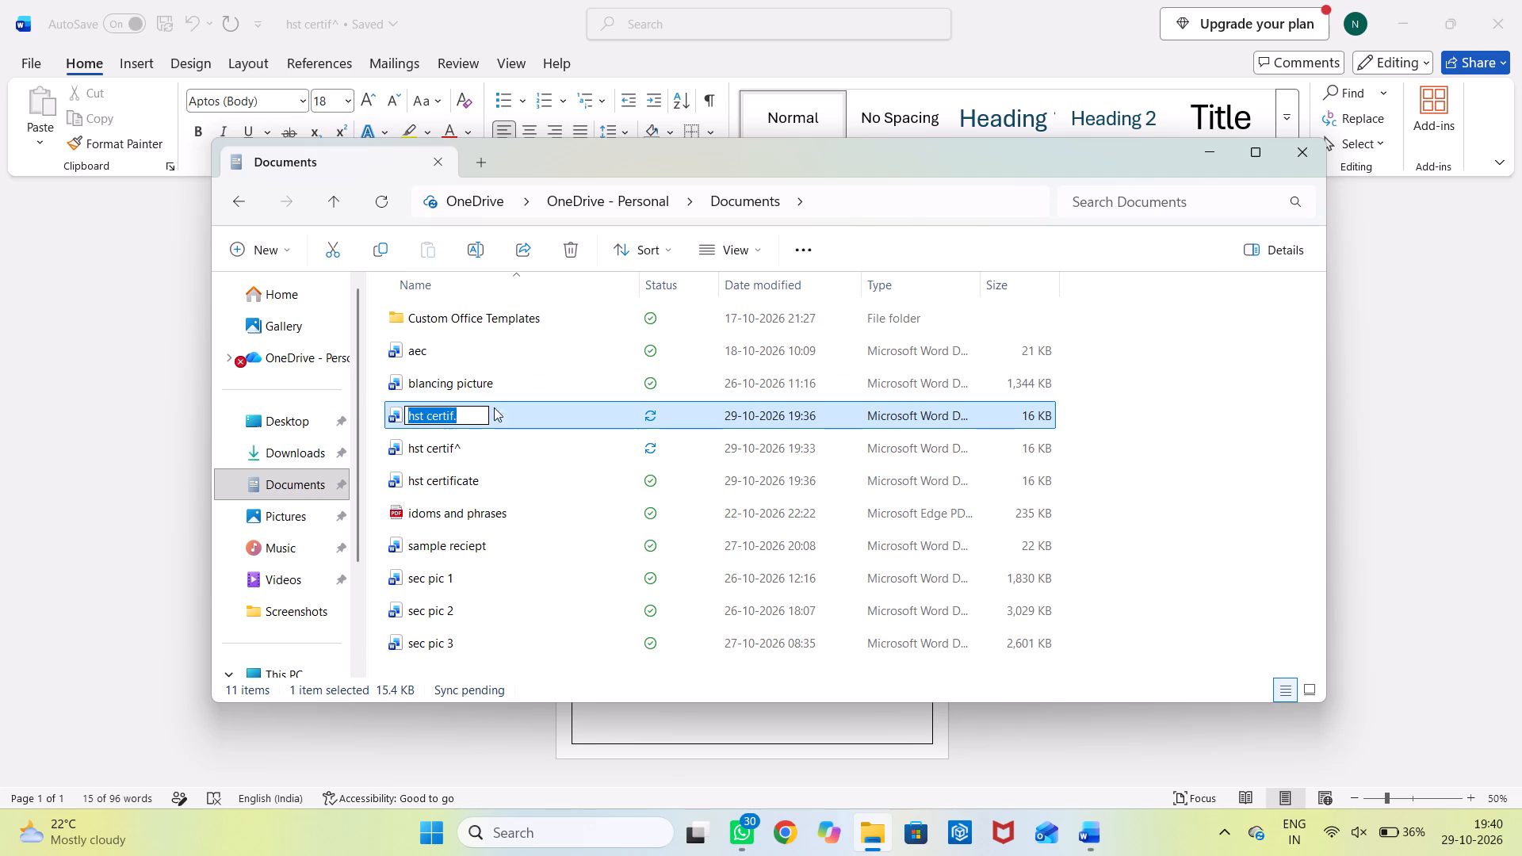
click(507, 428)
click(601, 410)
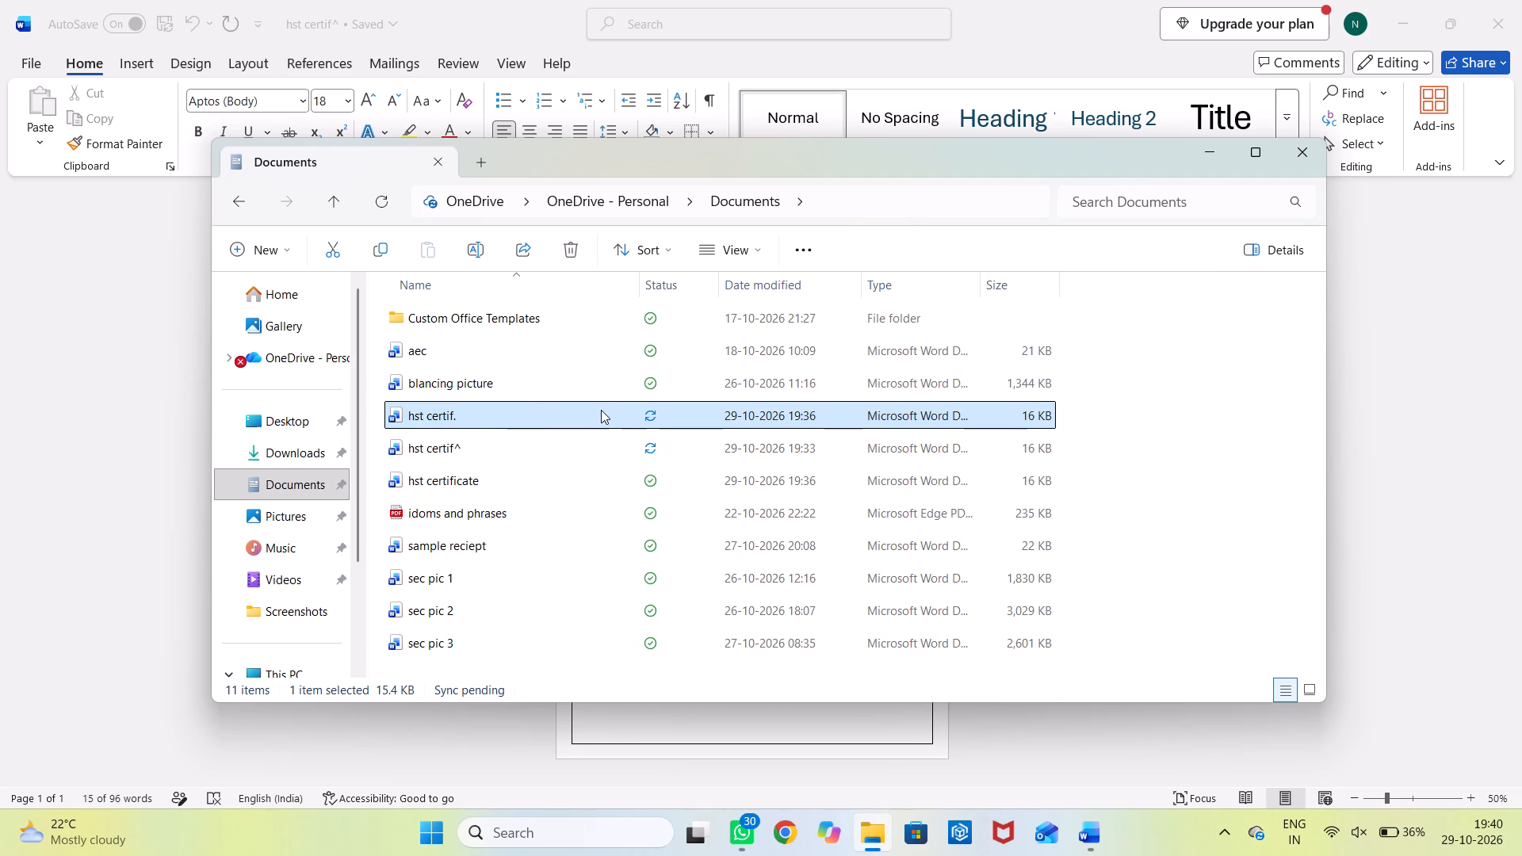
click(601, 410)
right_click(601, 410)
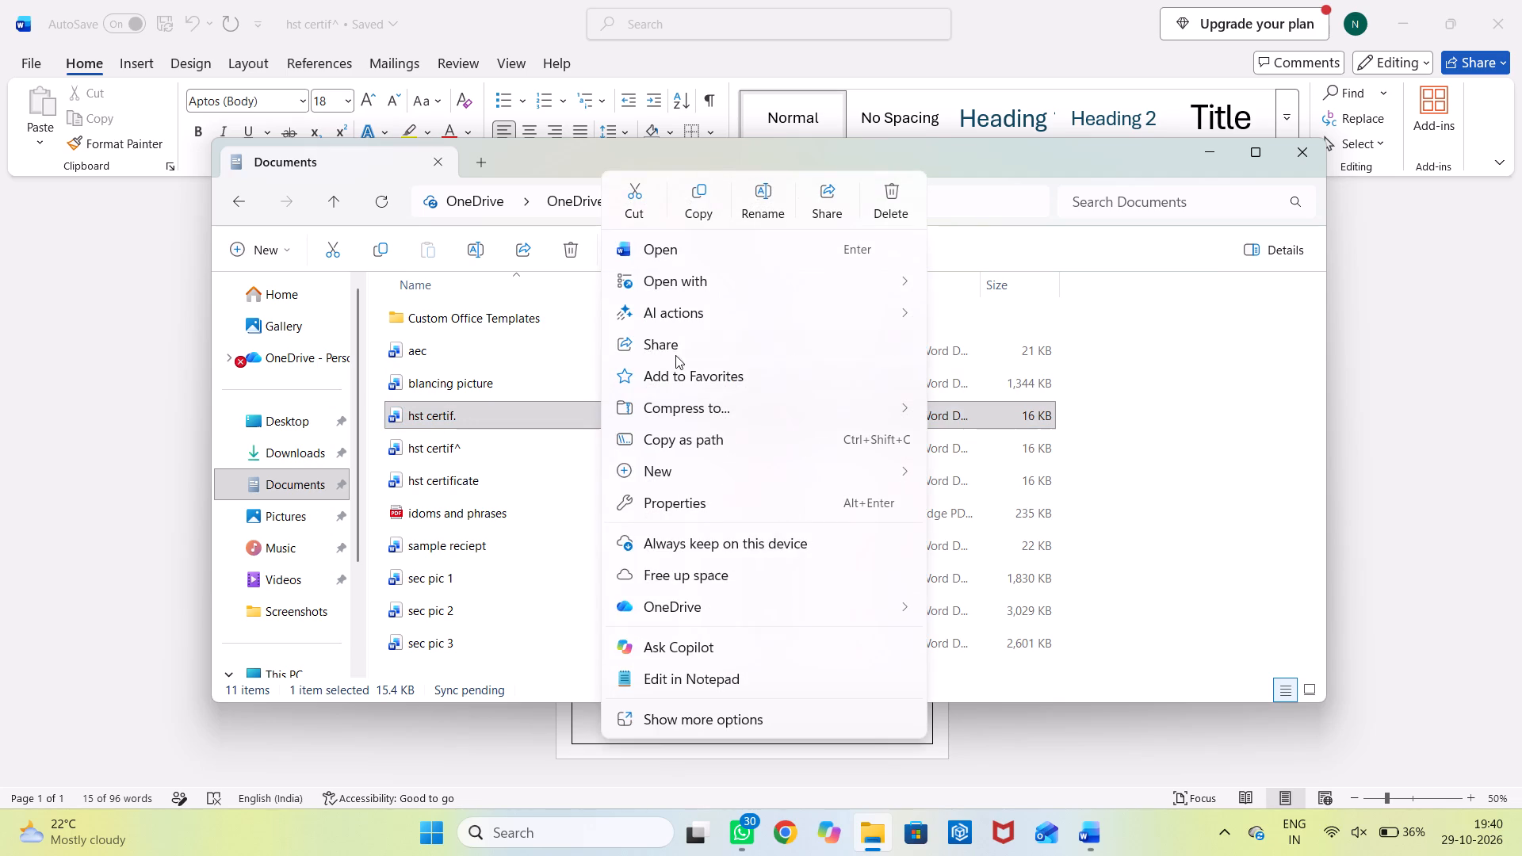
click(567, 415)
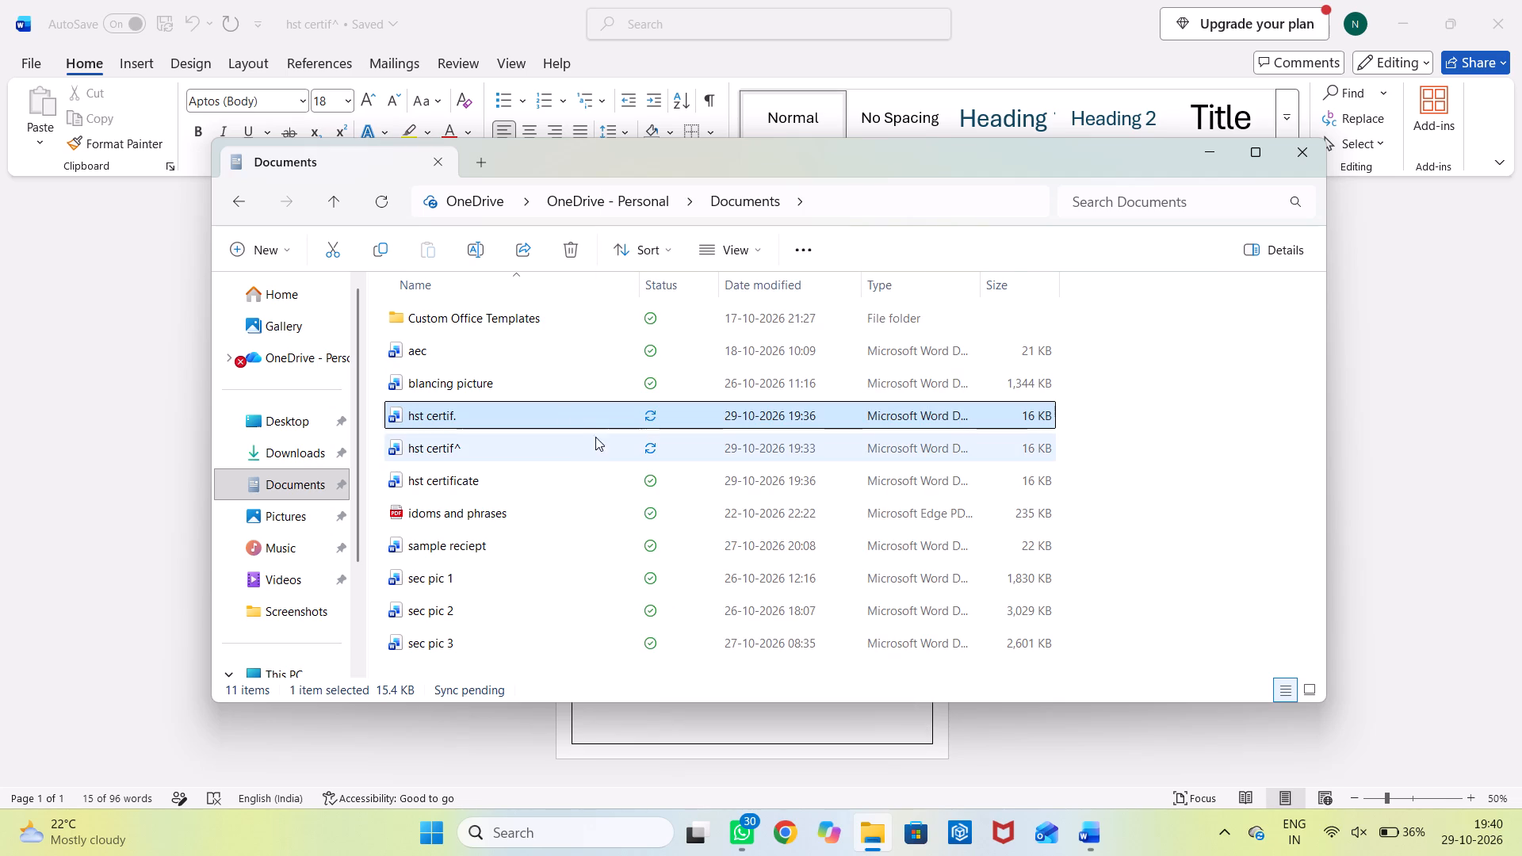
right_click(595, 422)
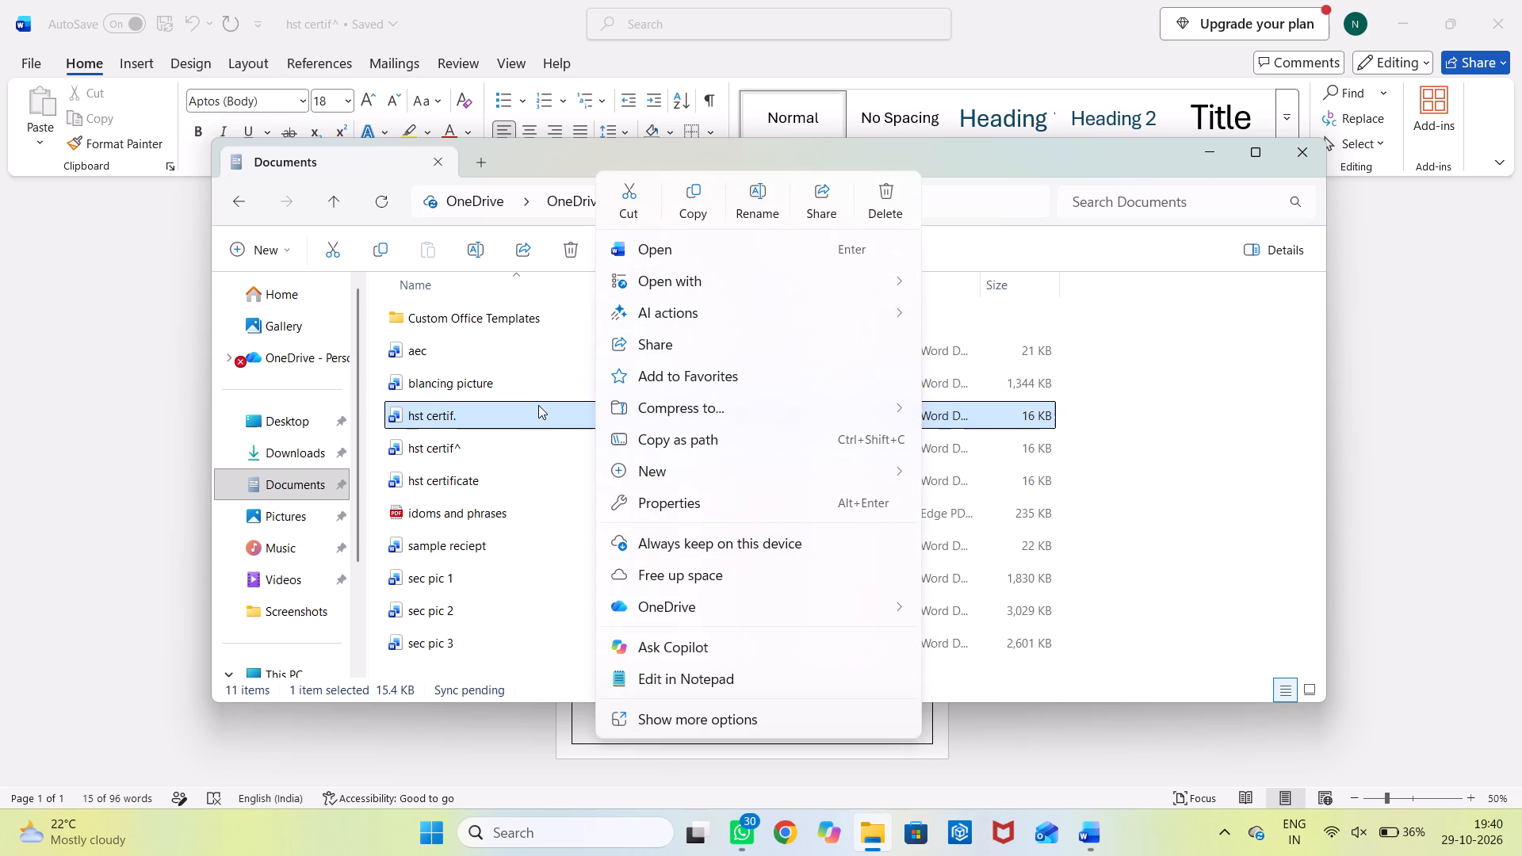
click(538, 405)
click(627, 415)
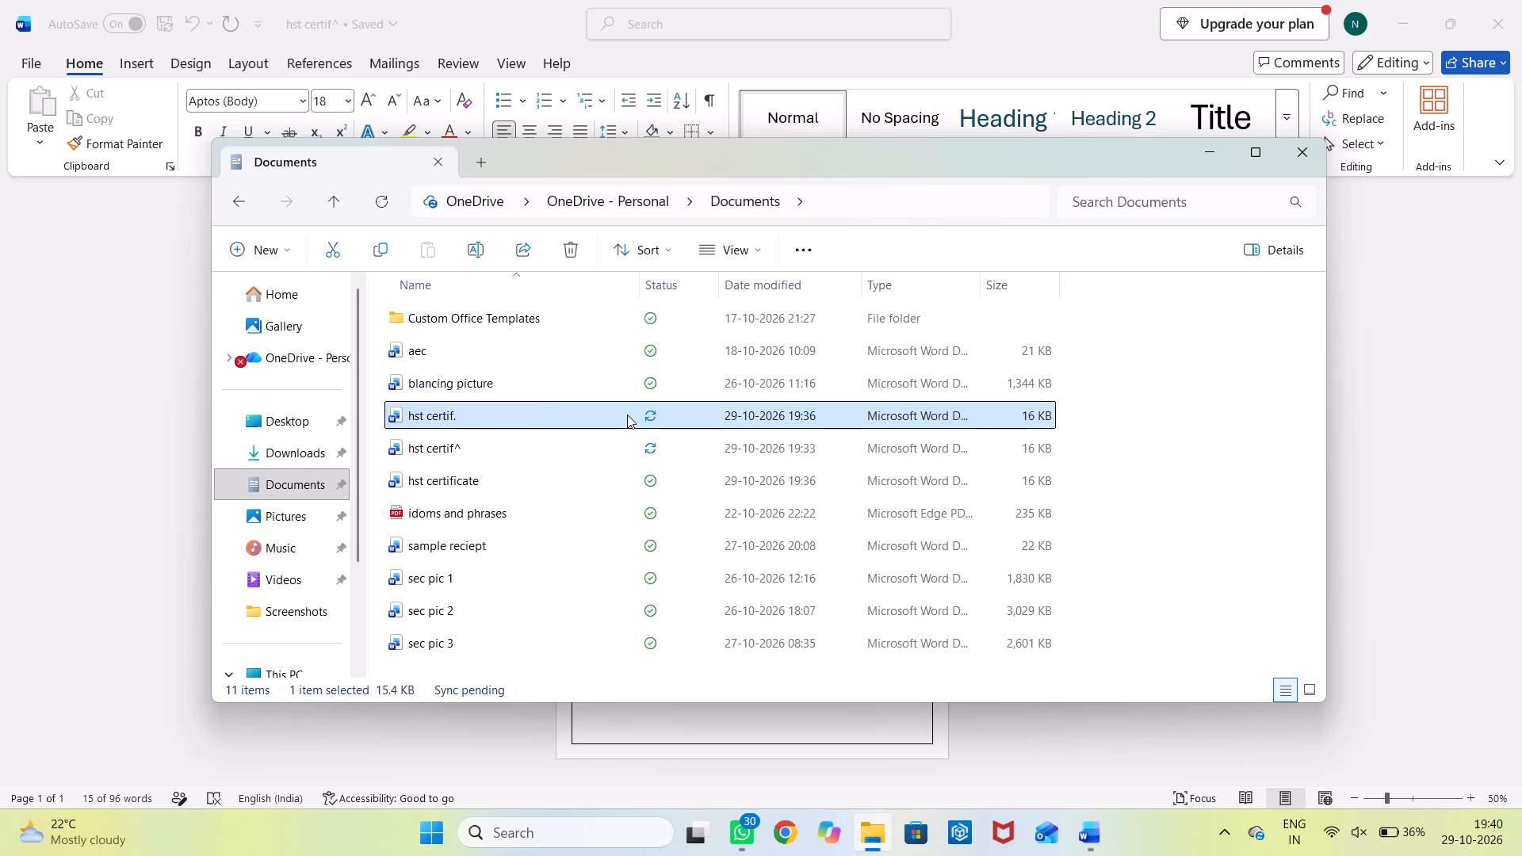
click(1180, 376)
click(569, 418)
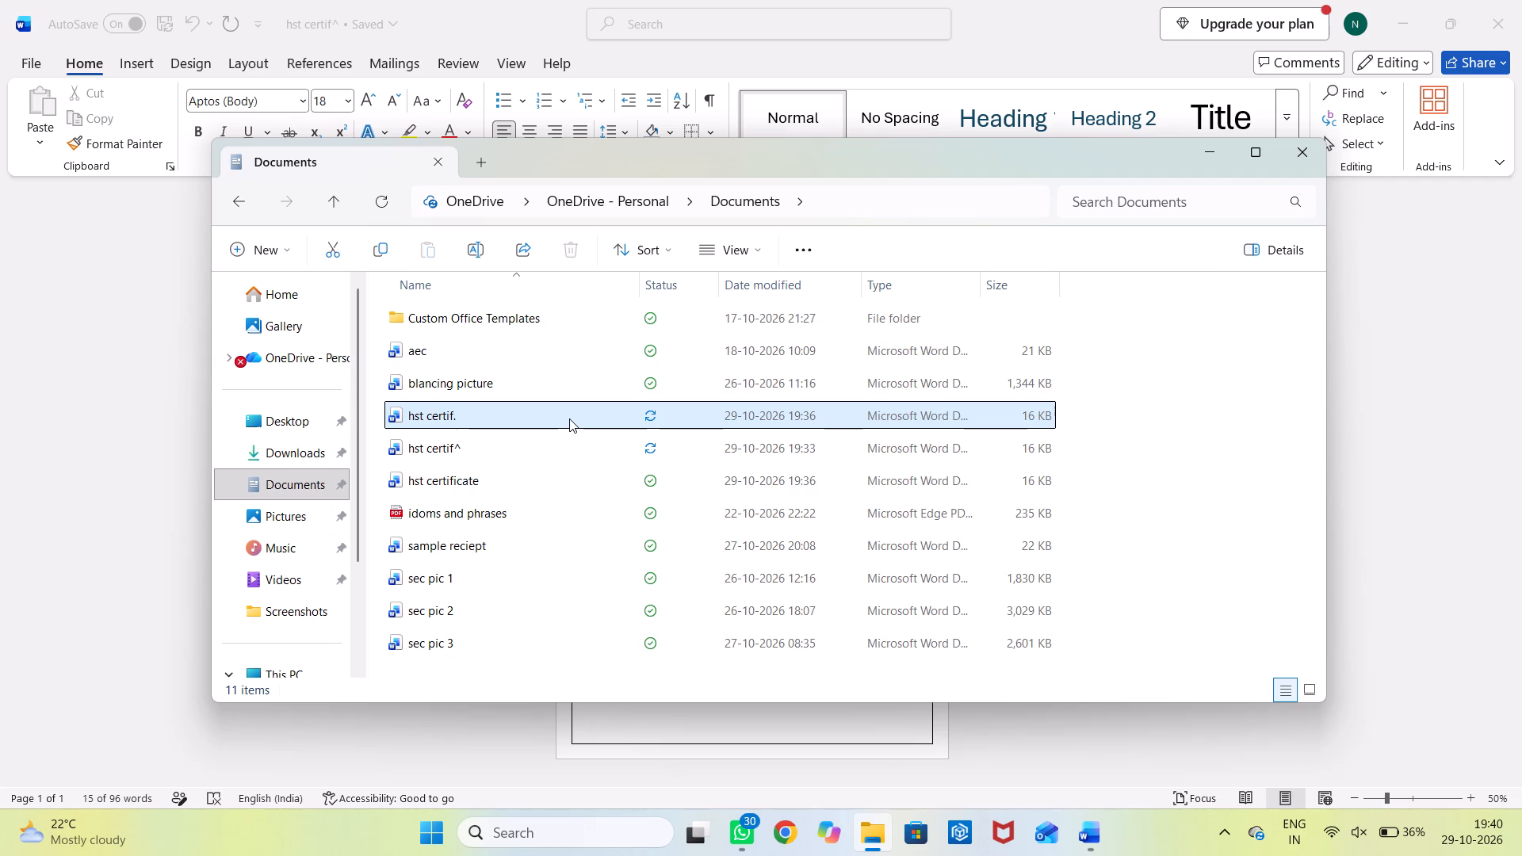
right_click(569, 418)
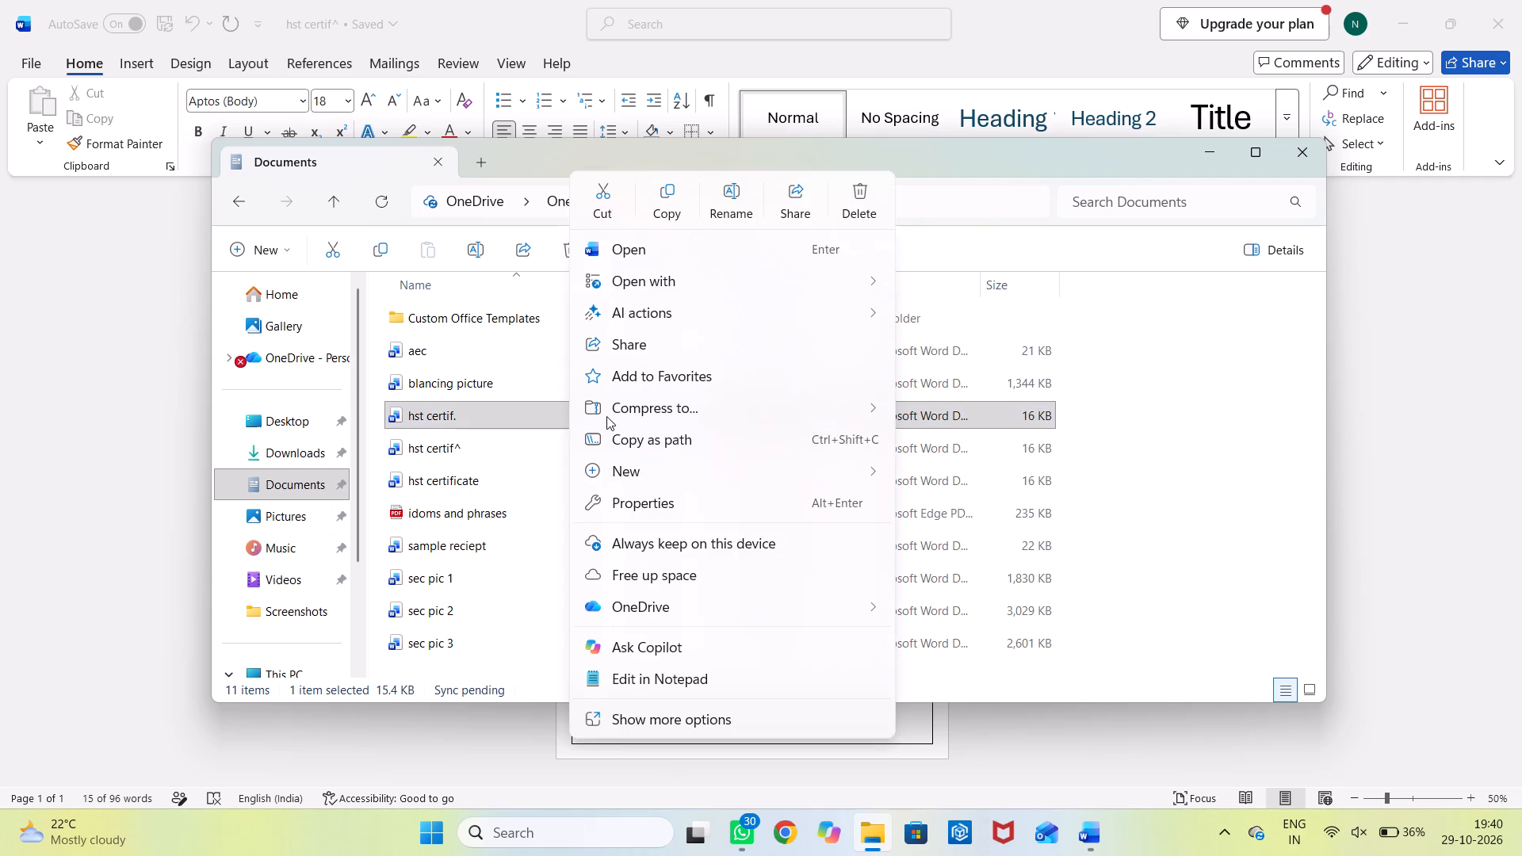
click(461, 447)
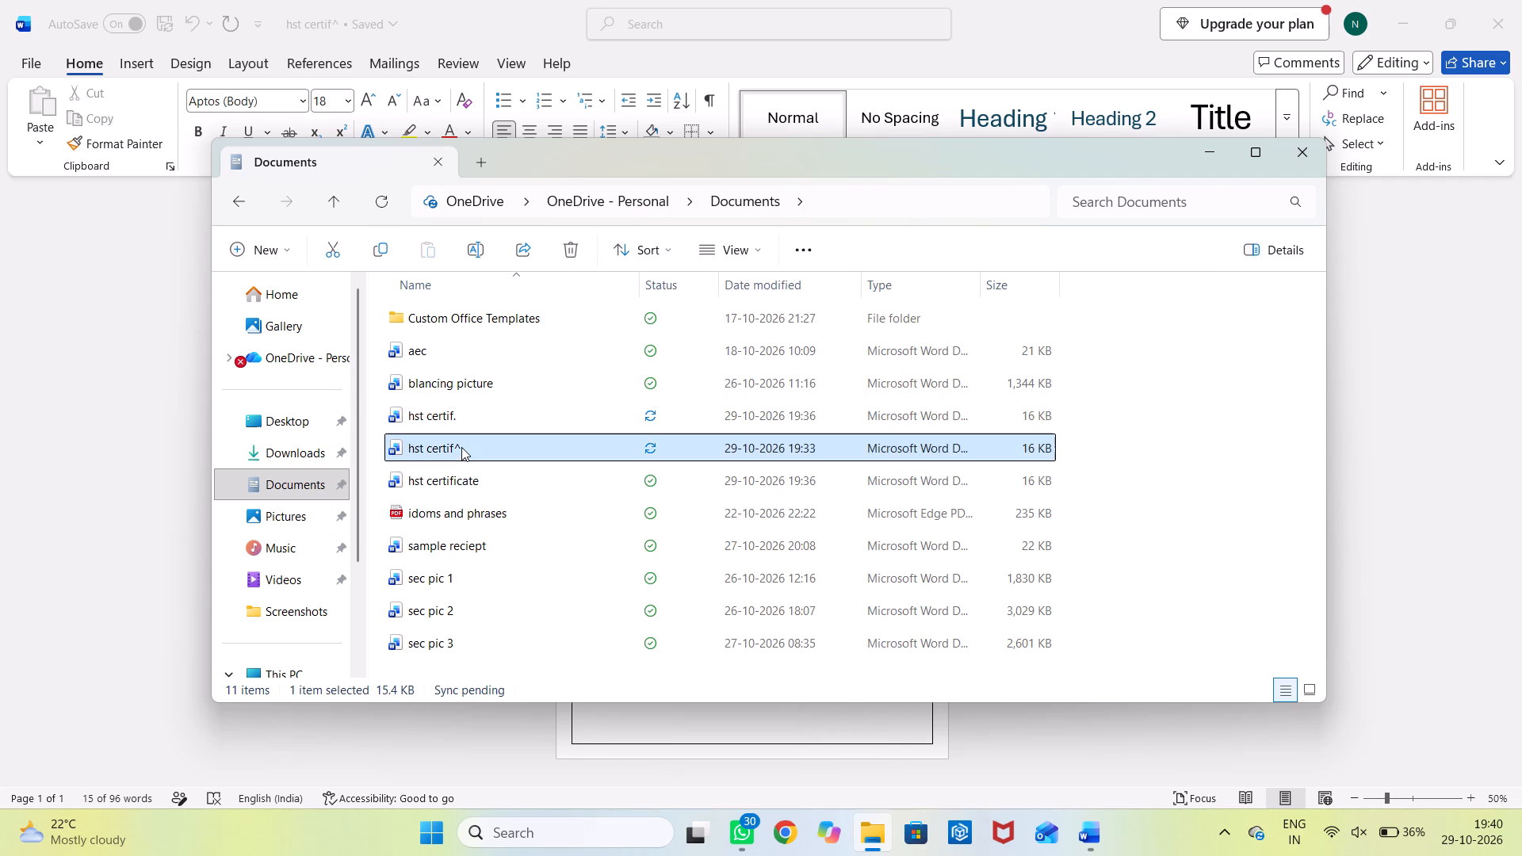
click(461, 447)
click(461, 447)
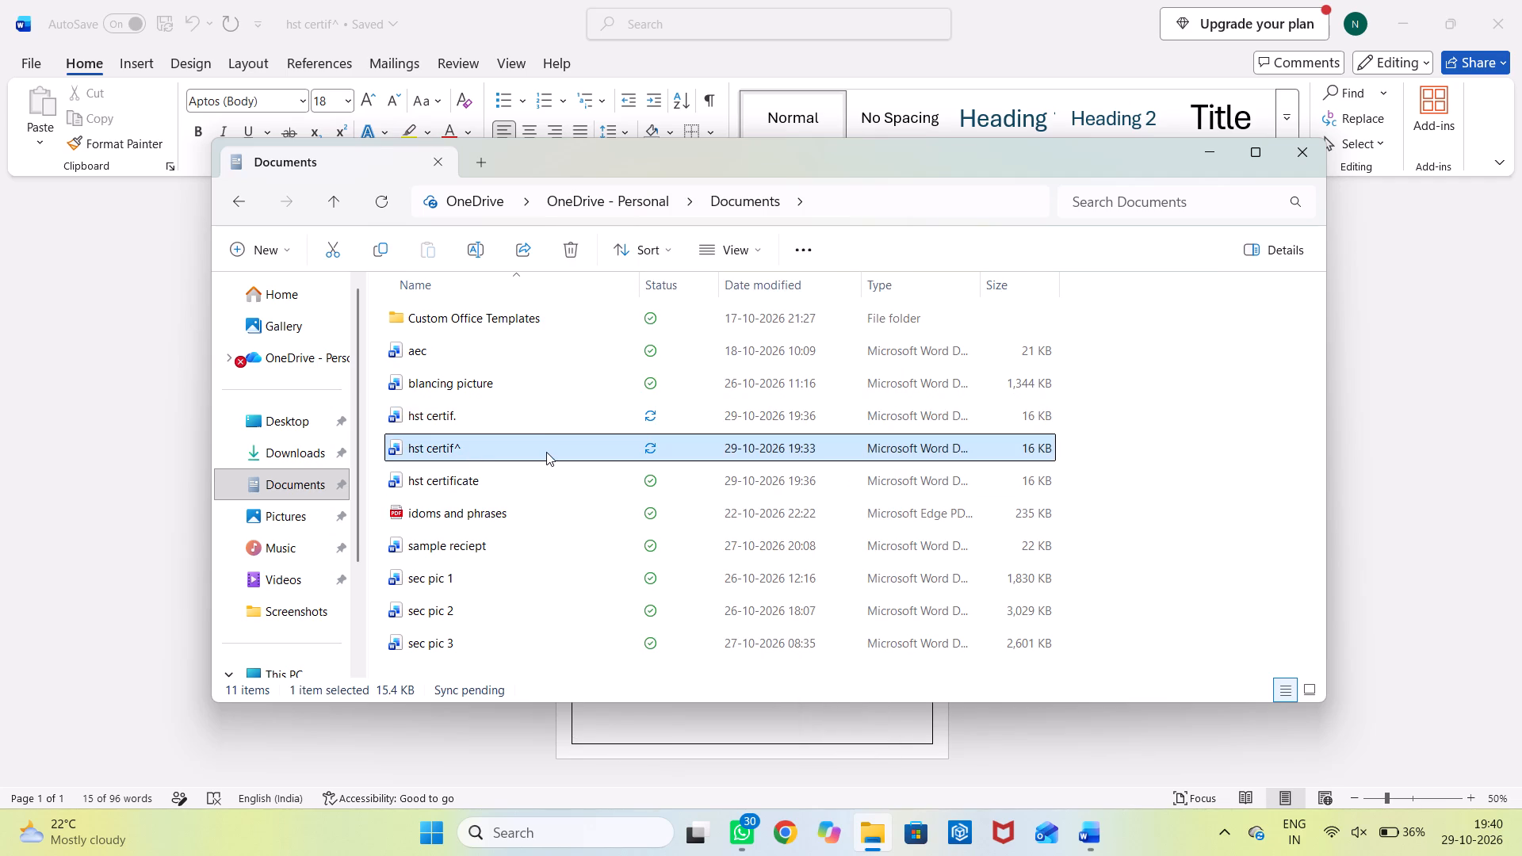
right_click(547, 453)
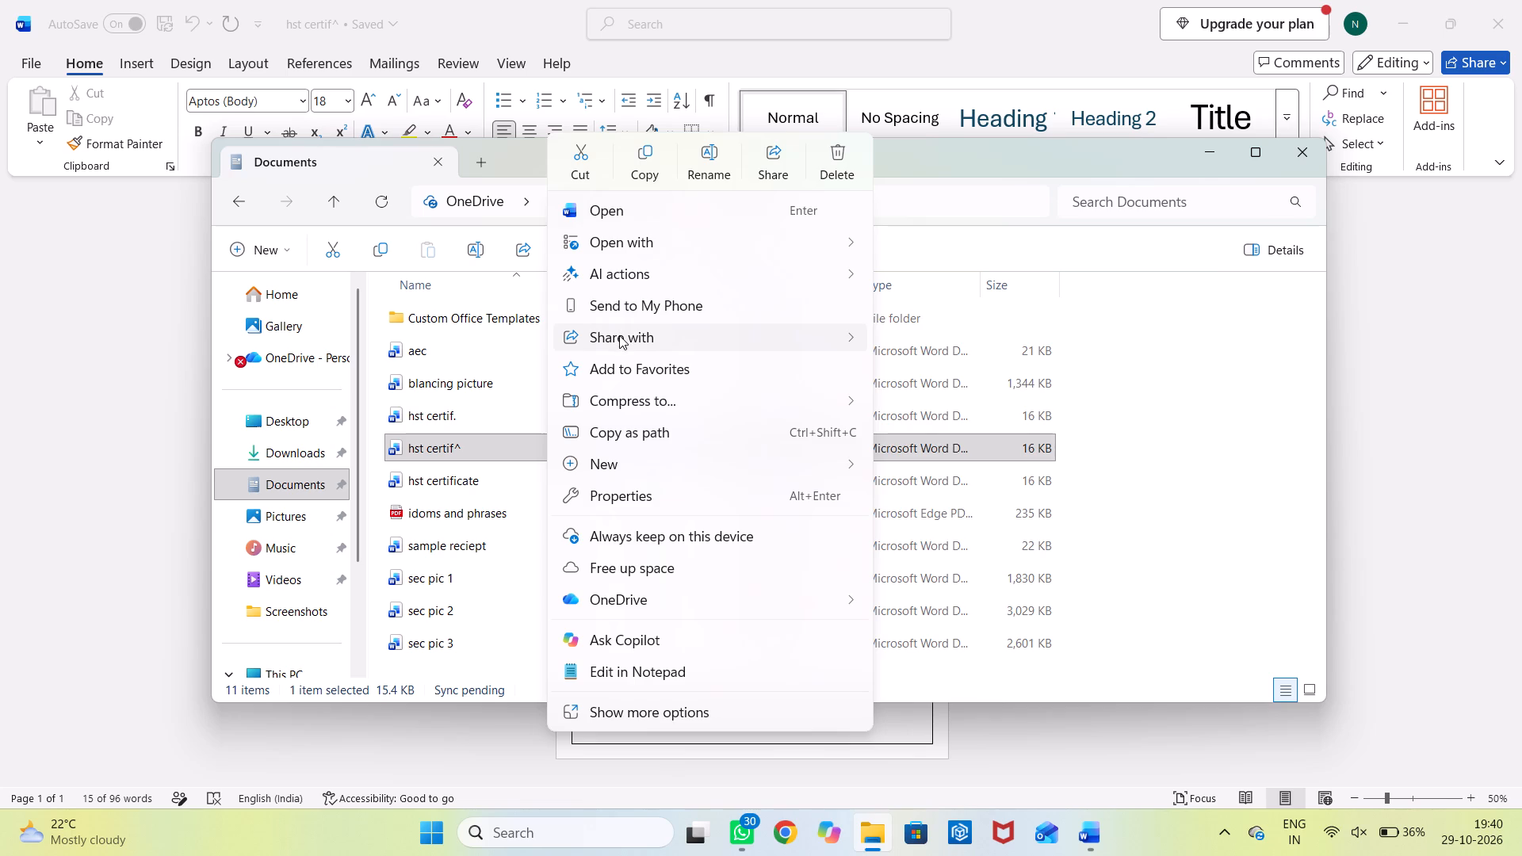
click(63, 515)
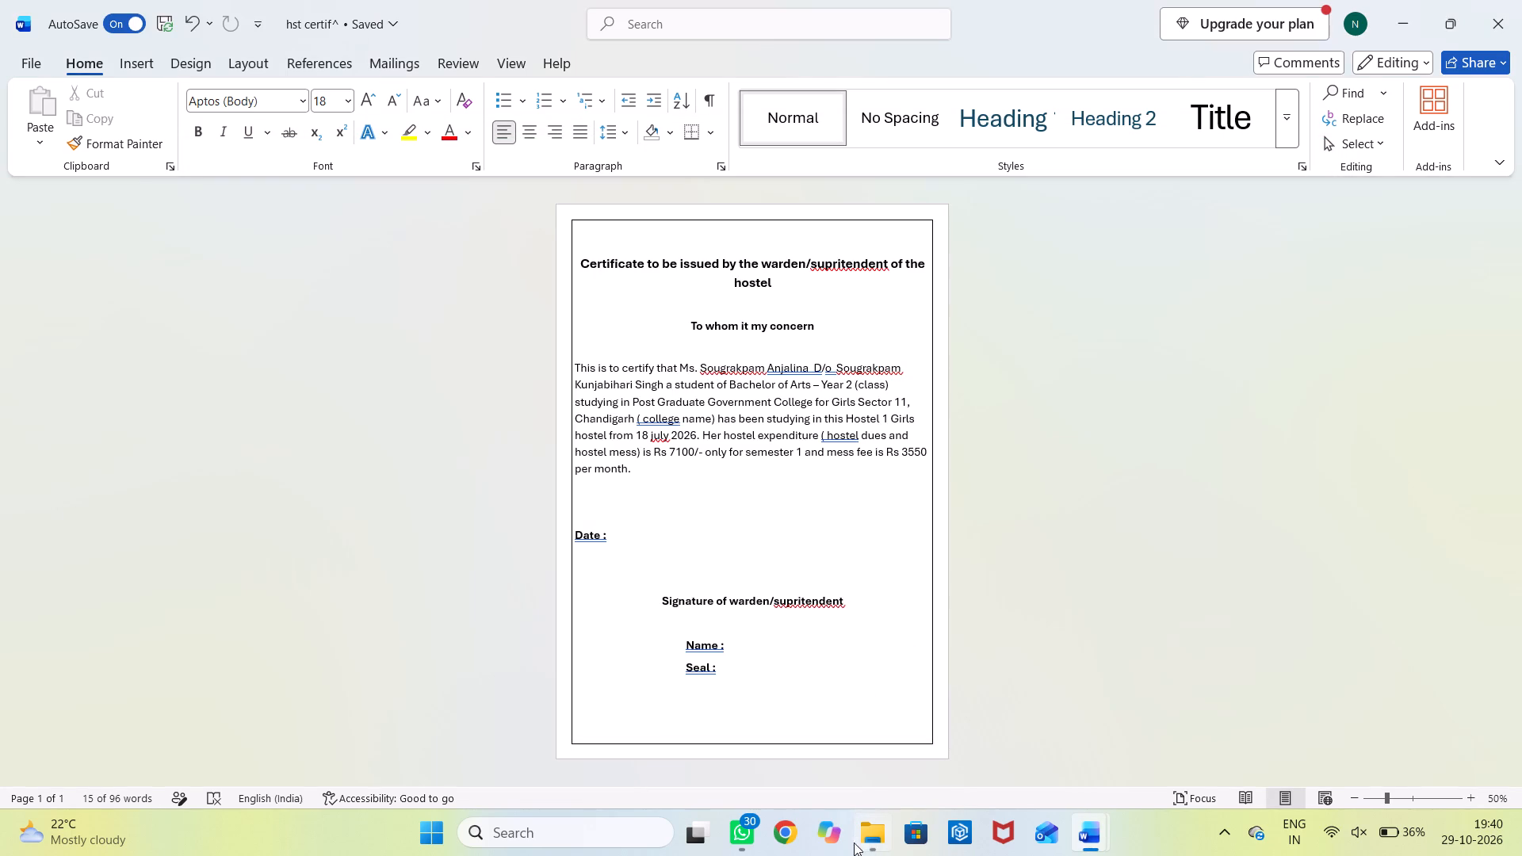
Return to File Explorer and open "hst certif^" from the OneDrive Documents folder.
click(870, 848)
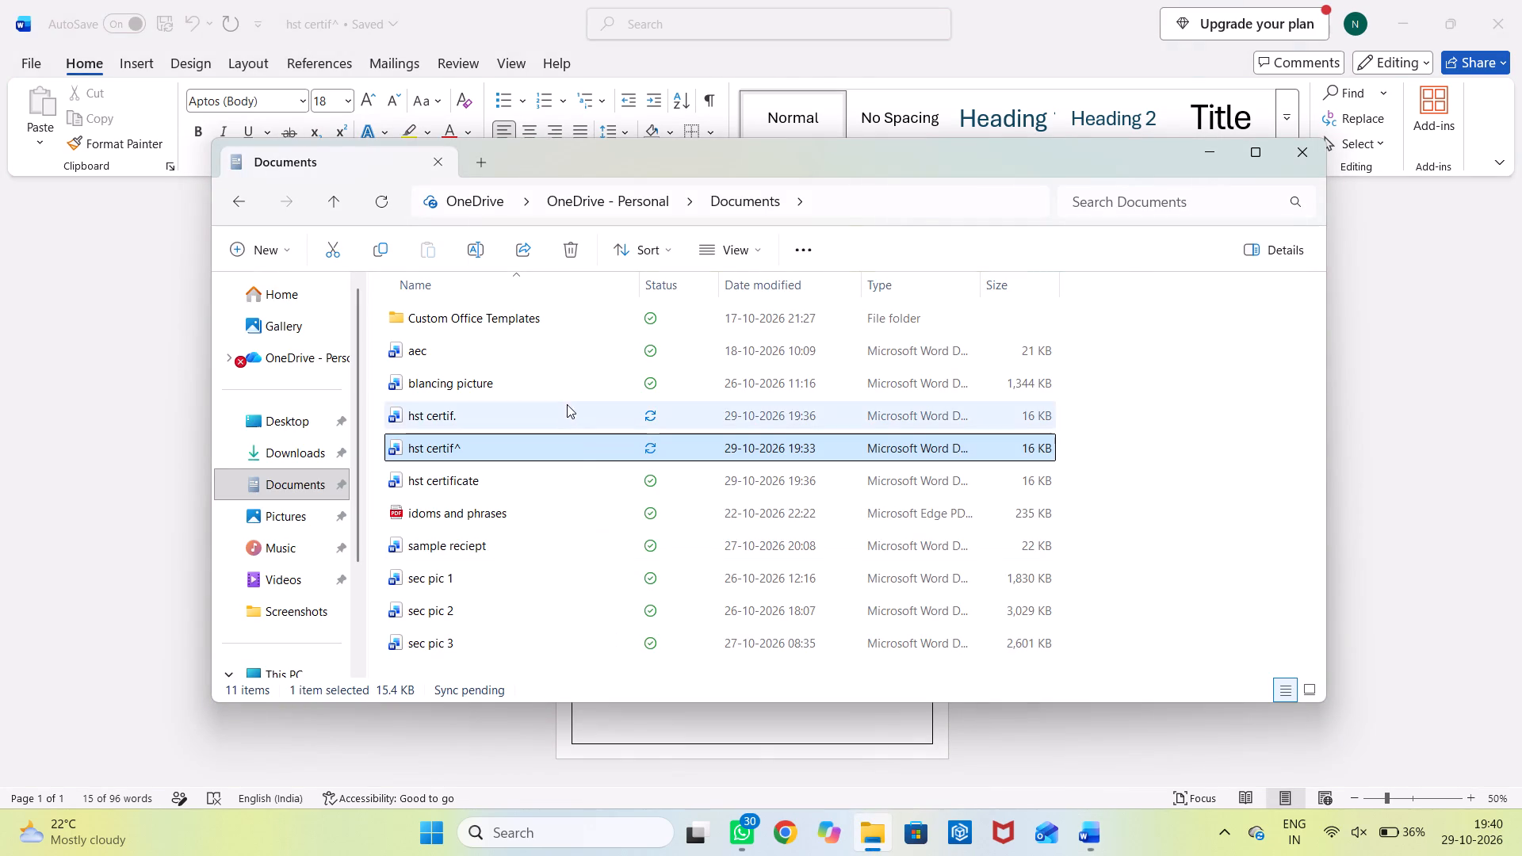
click(570, 439)
click(570, 439)
double_click(616, 442)
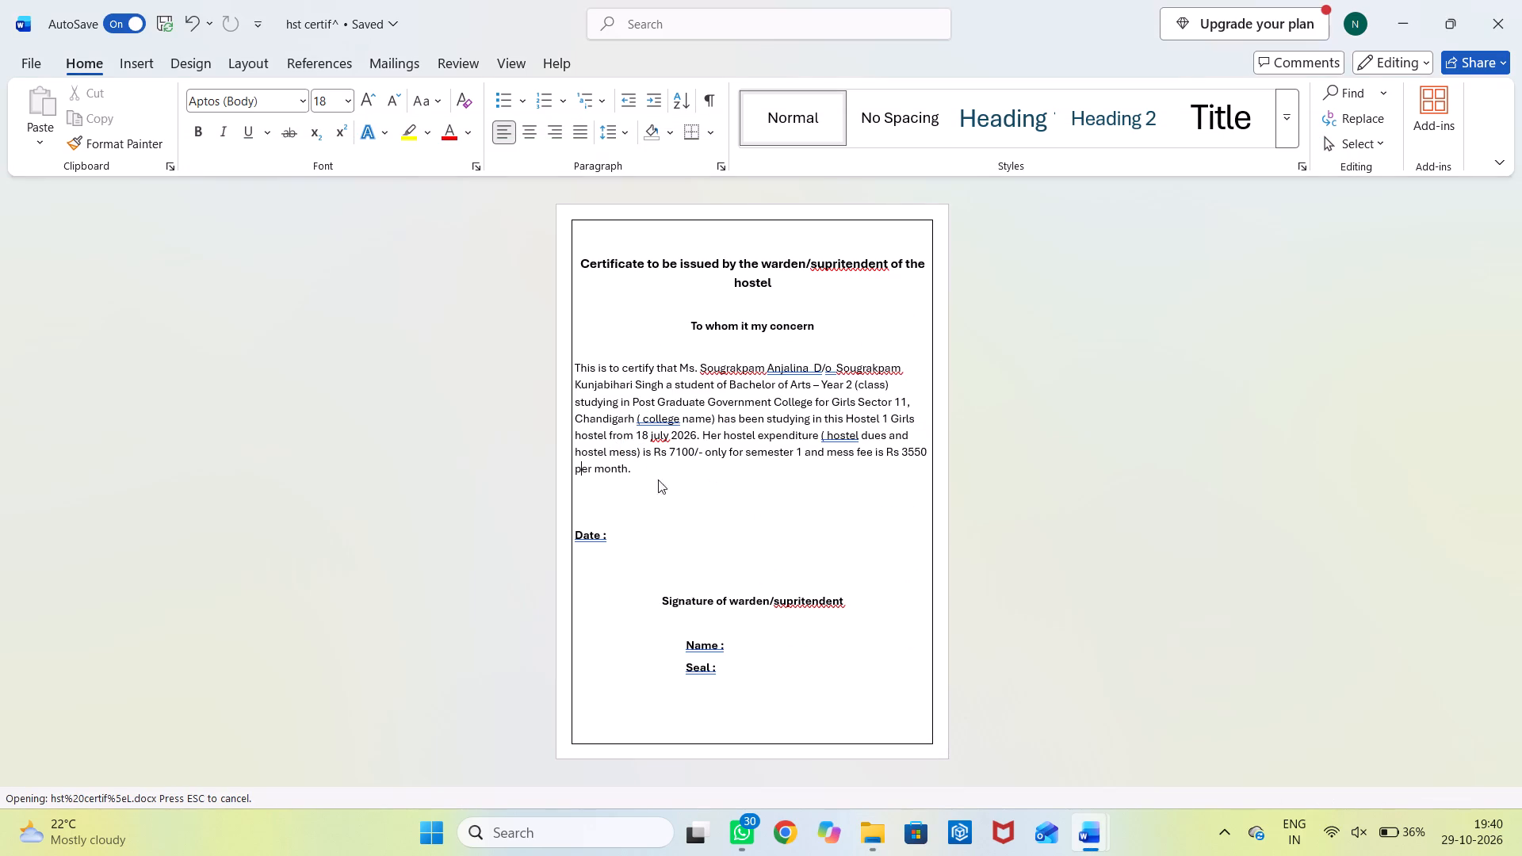
Return to File Explorer and try to open "hst certif." from the OneDrive Documents folder.
click(866, 837)
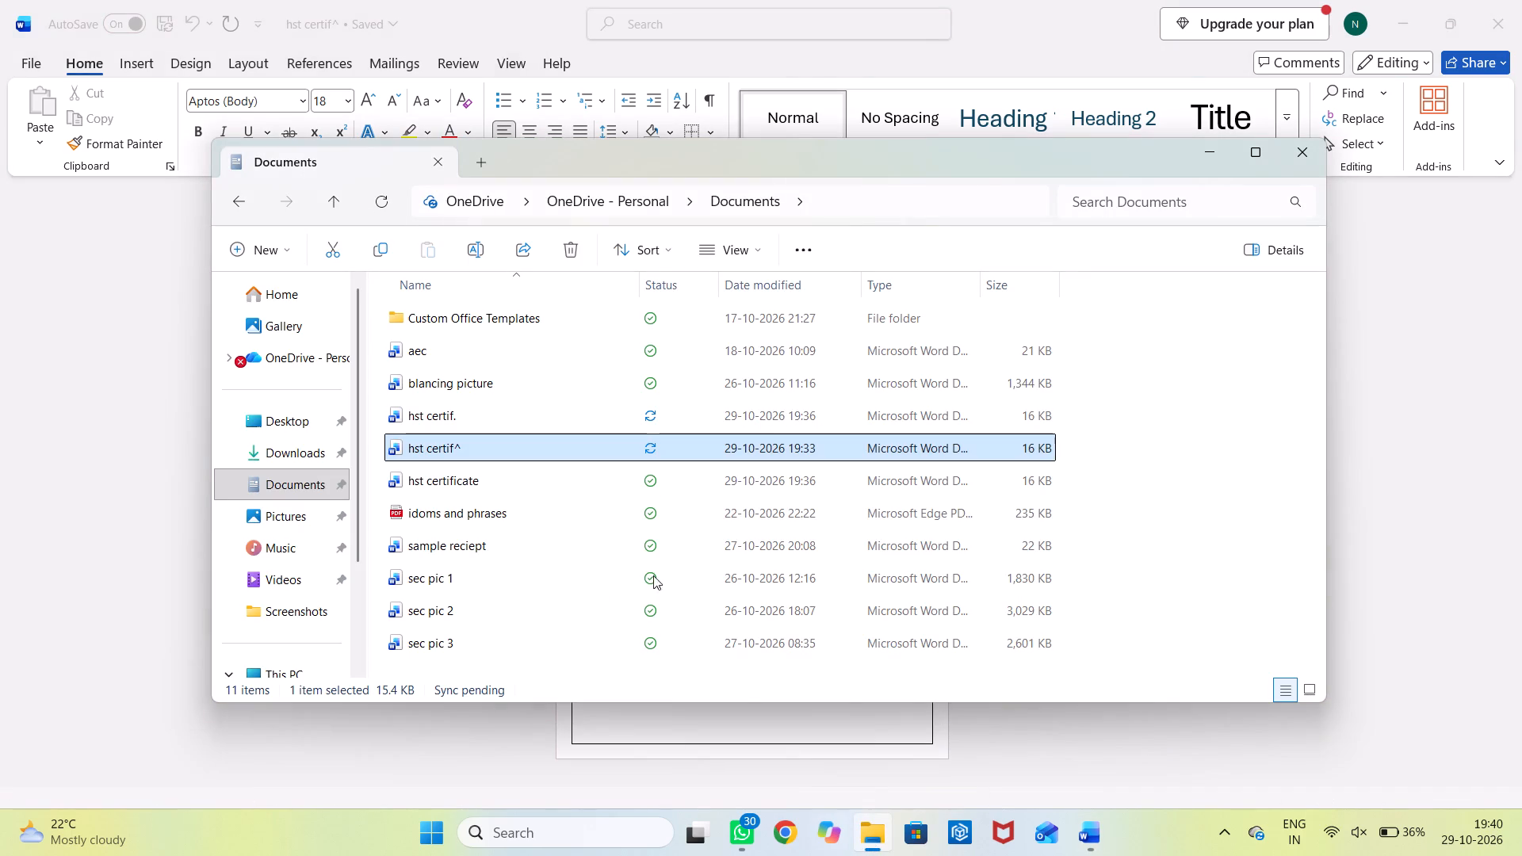
click(551, 420)
double_click(551, 420)
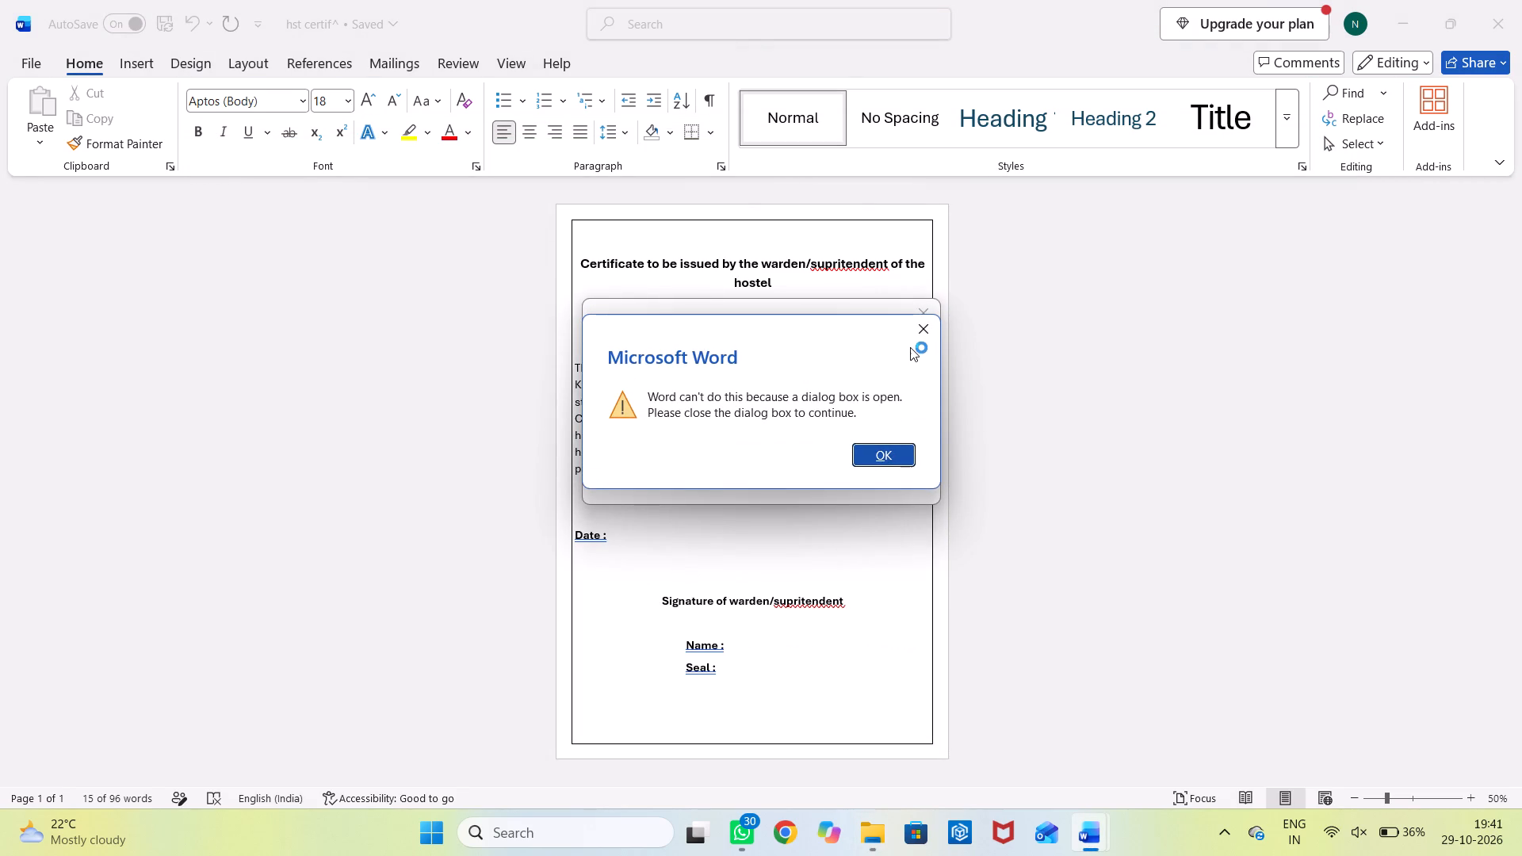
Dismiss the open Word message dialogs to get back to the certificate document.
click(916, 332)
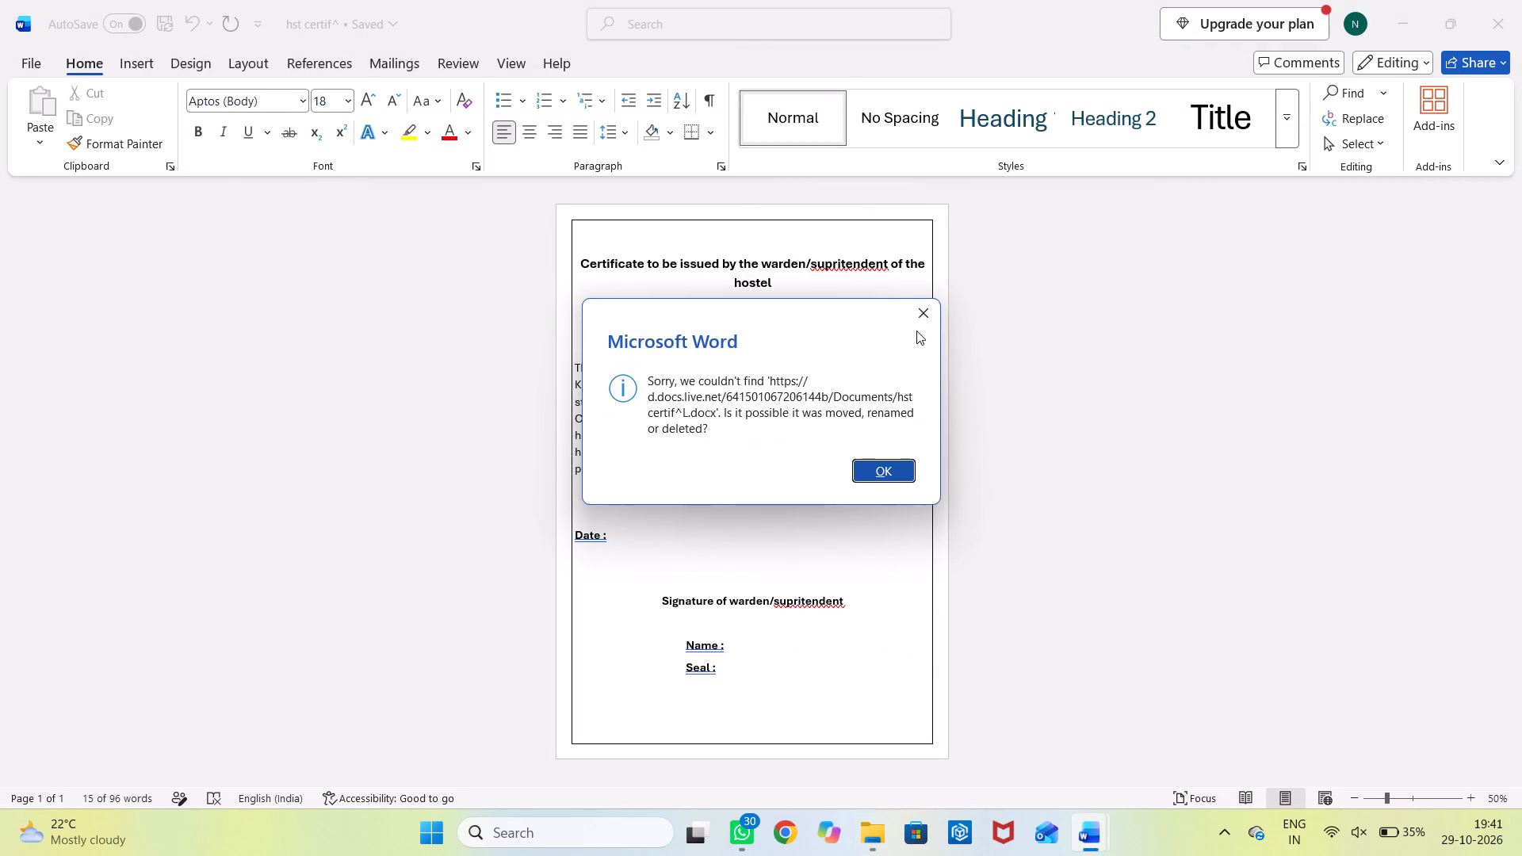
click(923, 316)
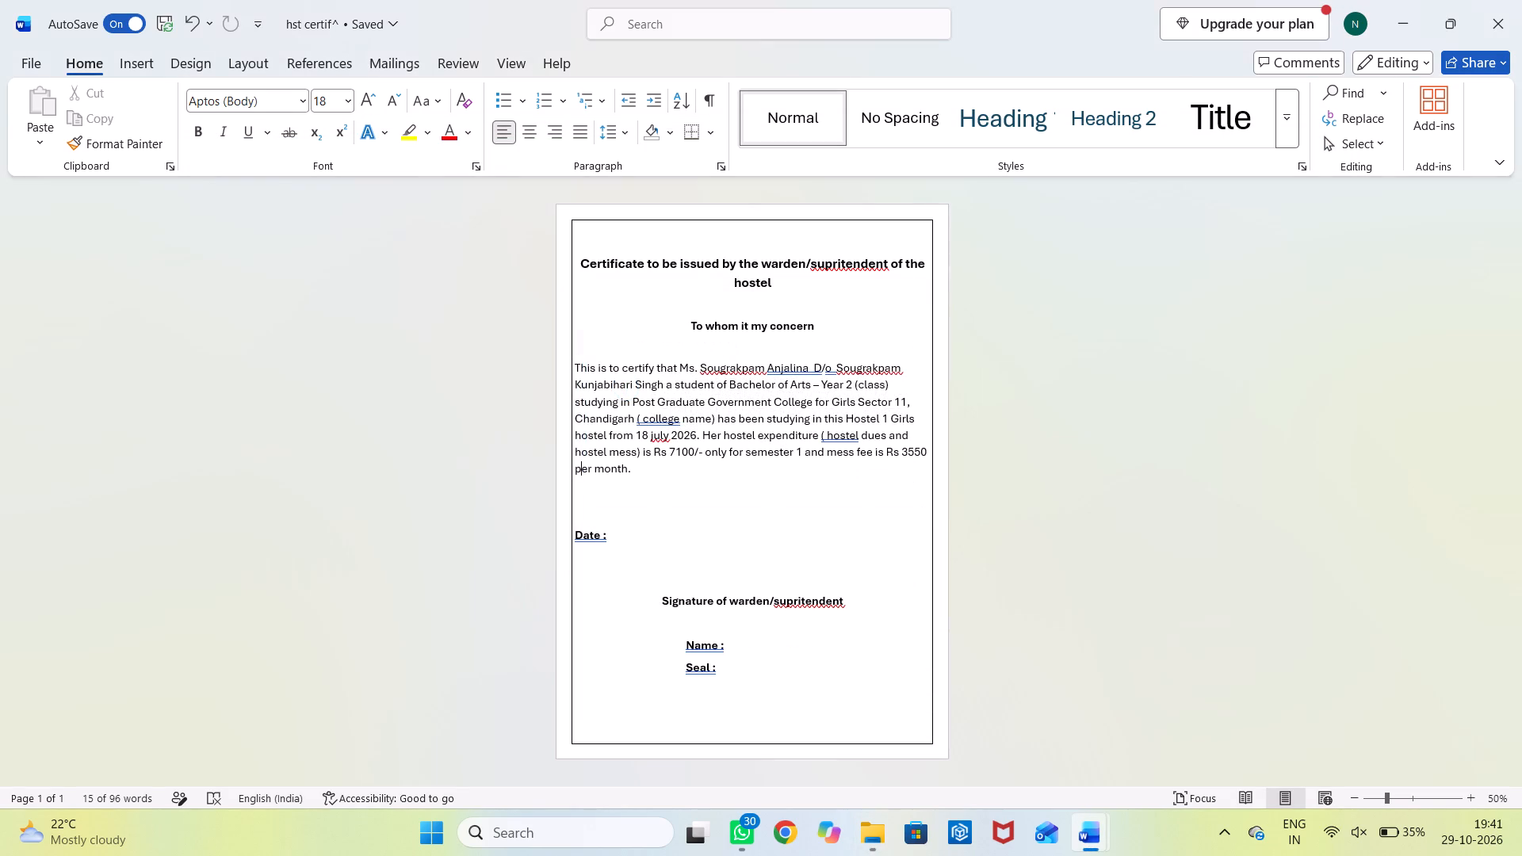
Switch to File Explorer and bring up the sharing choices for "hst certif^" in the OneDrive Documents folder.
click(872, 835)
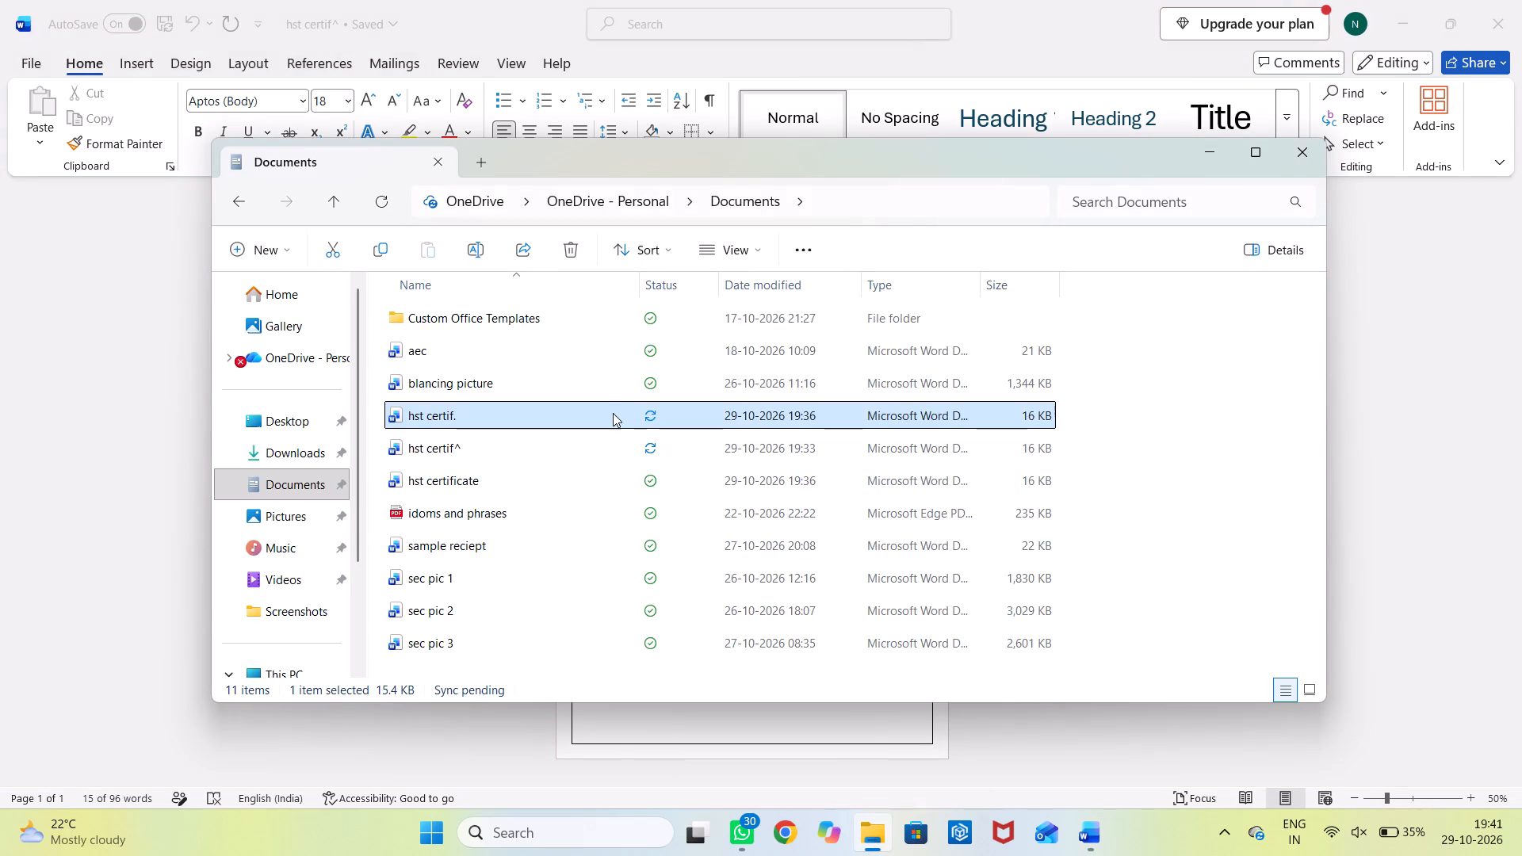
right_click(613, 413)
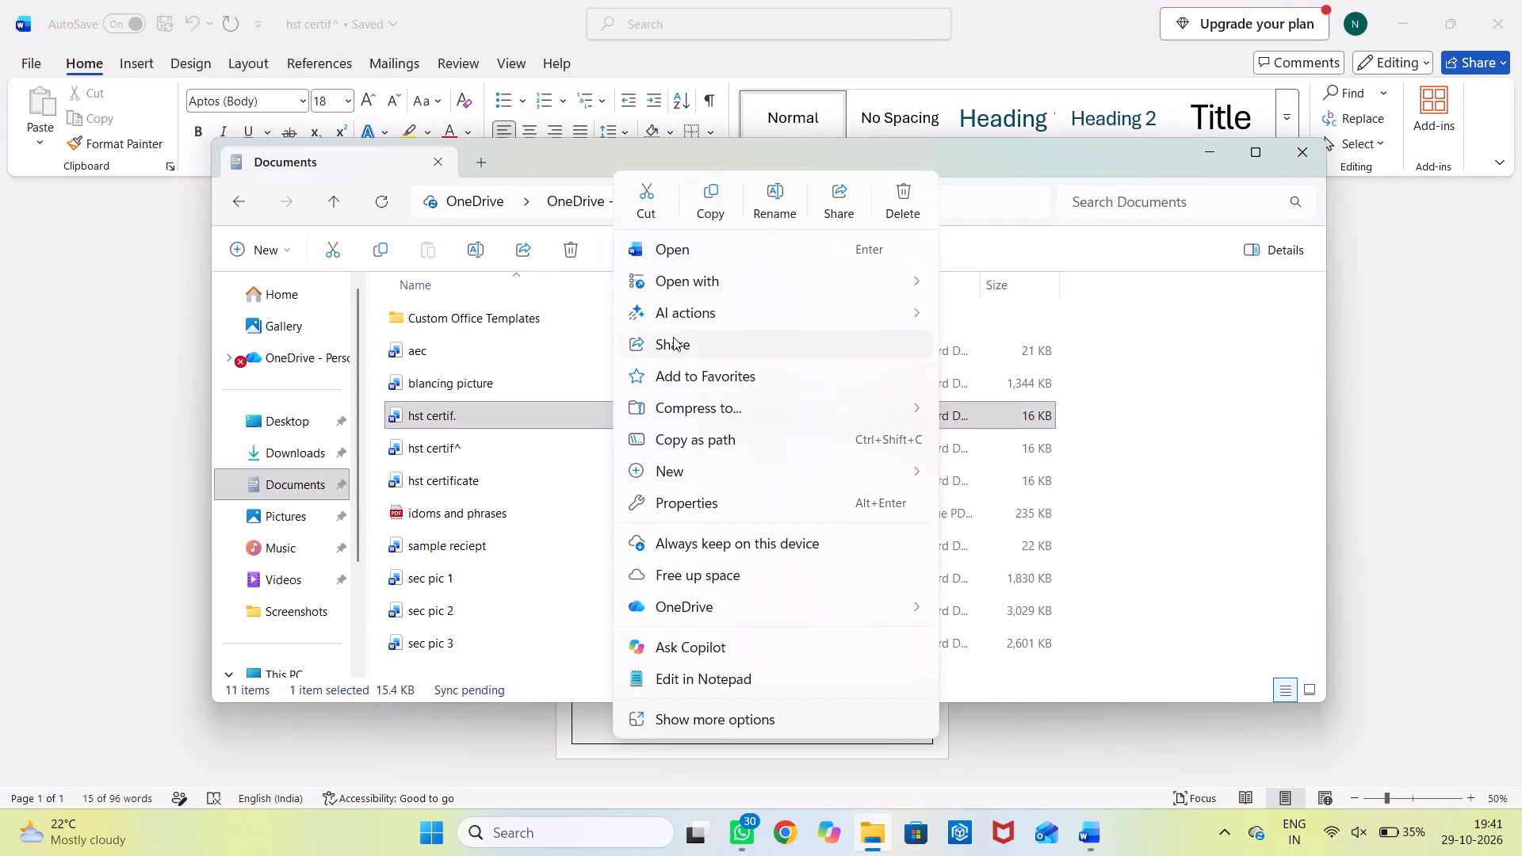
click(514, 457)
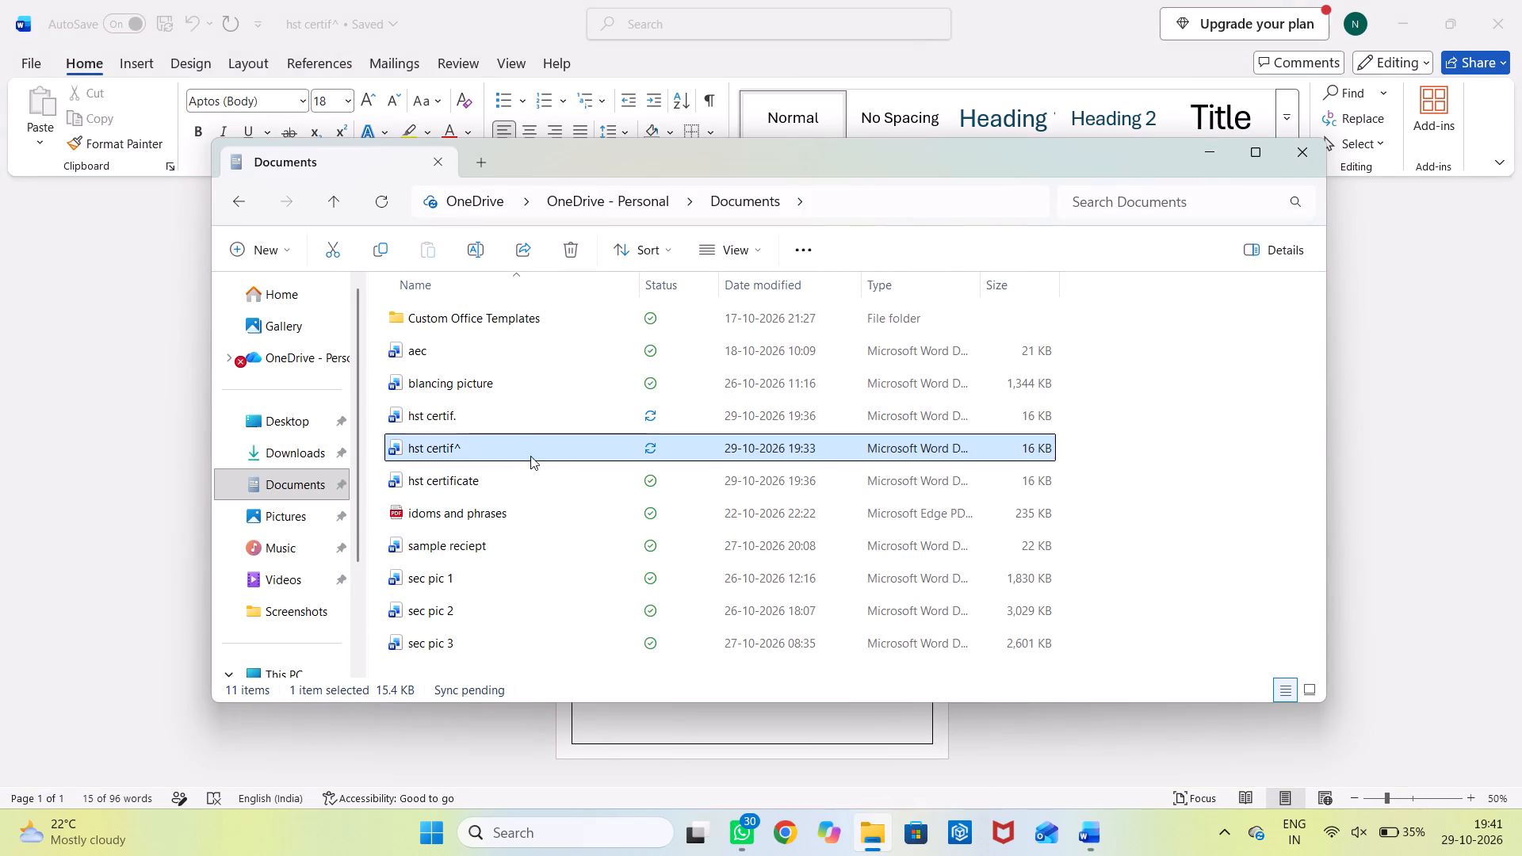
right_click(605, 455)
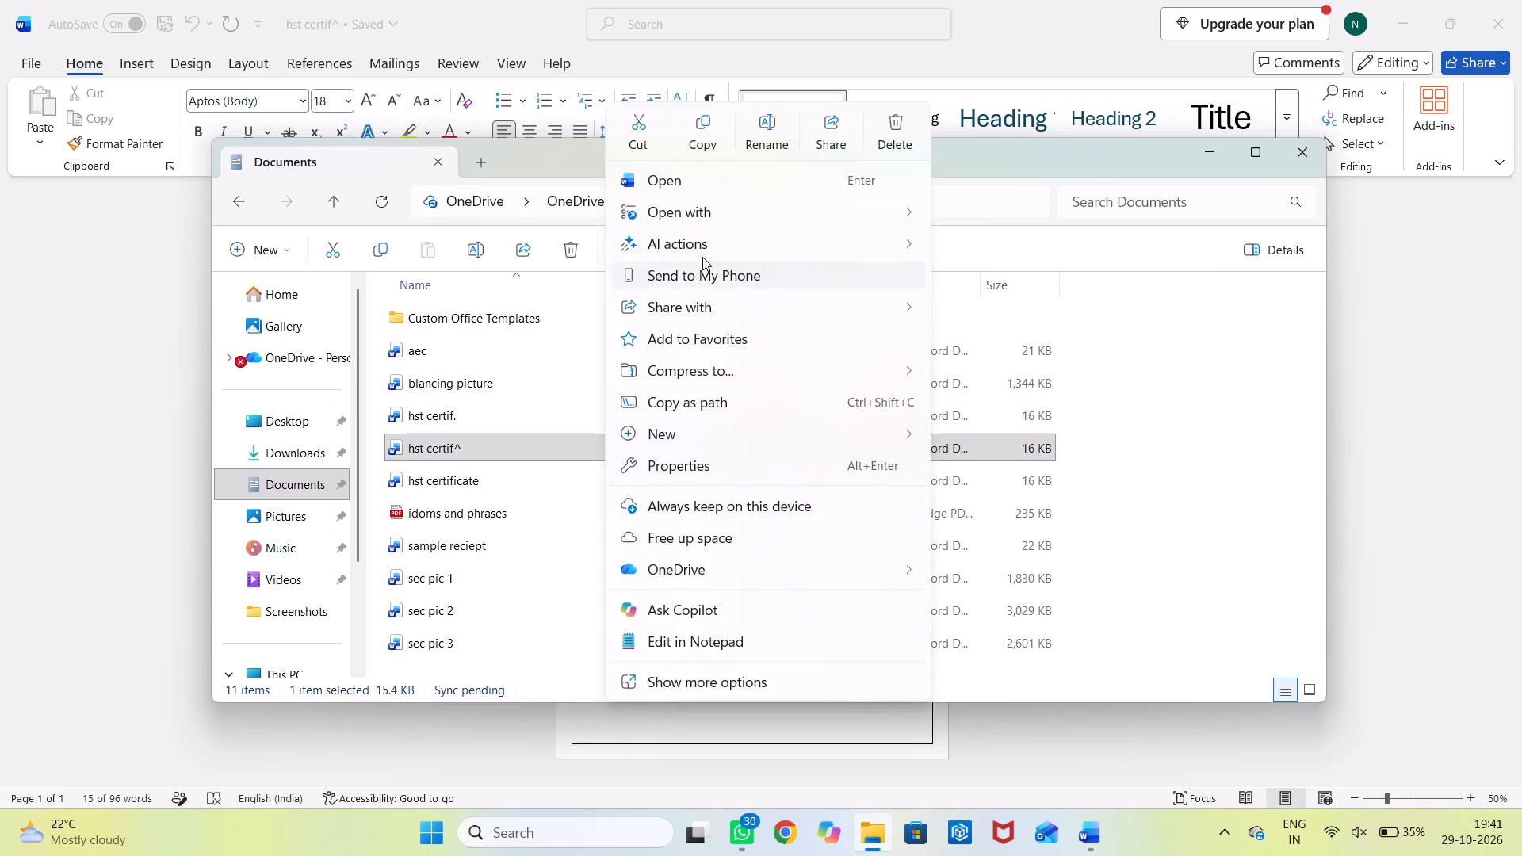
click(685, 305)
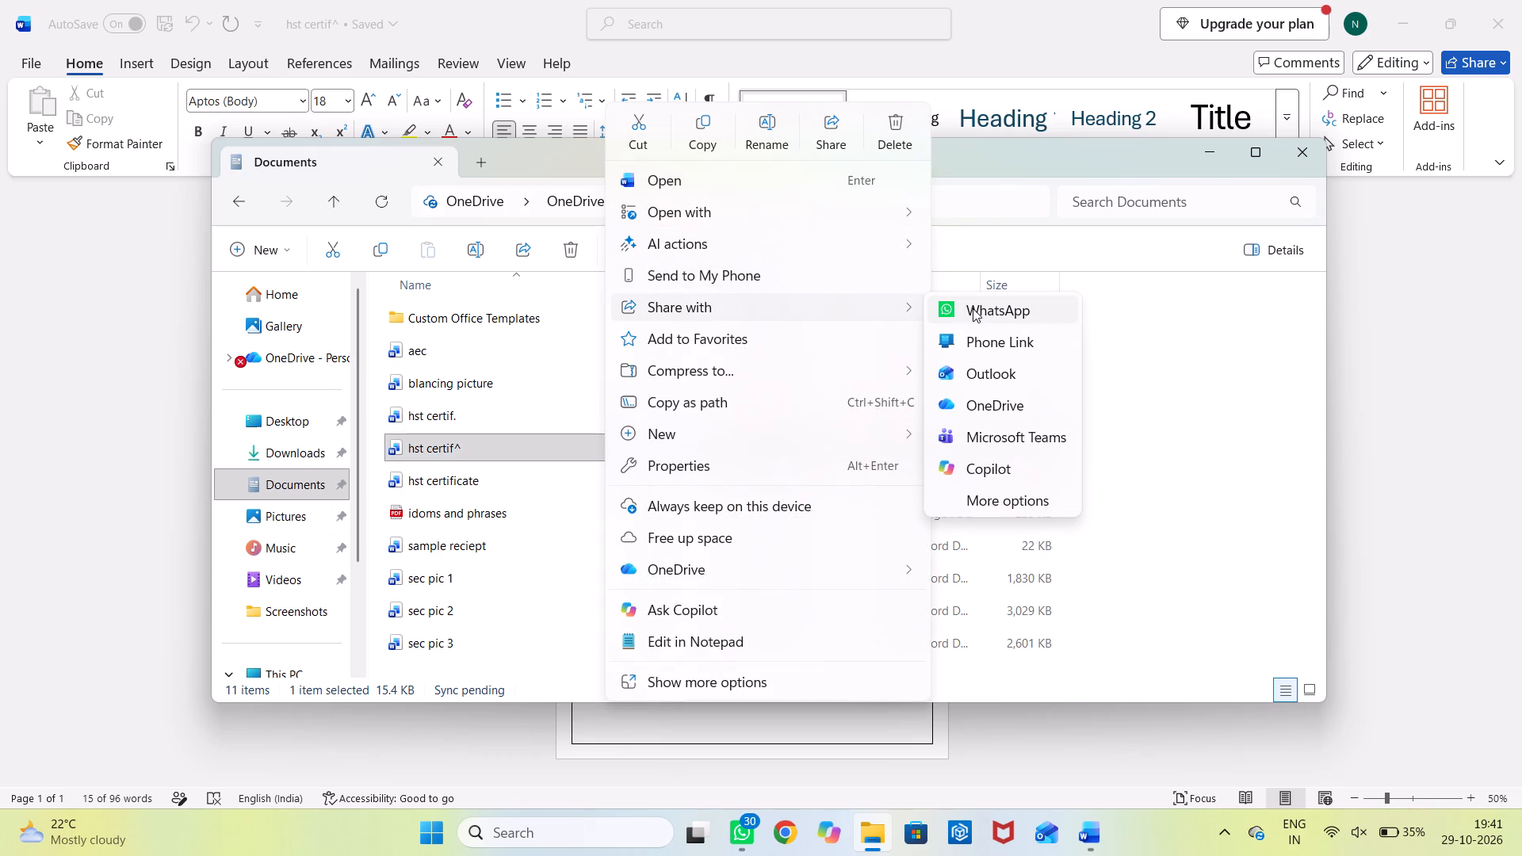
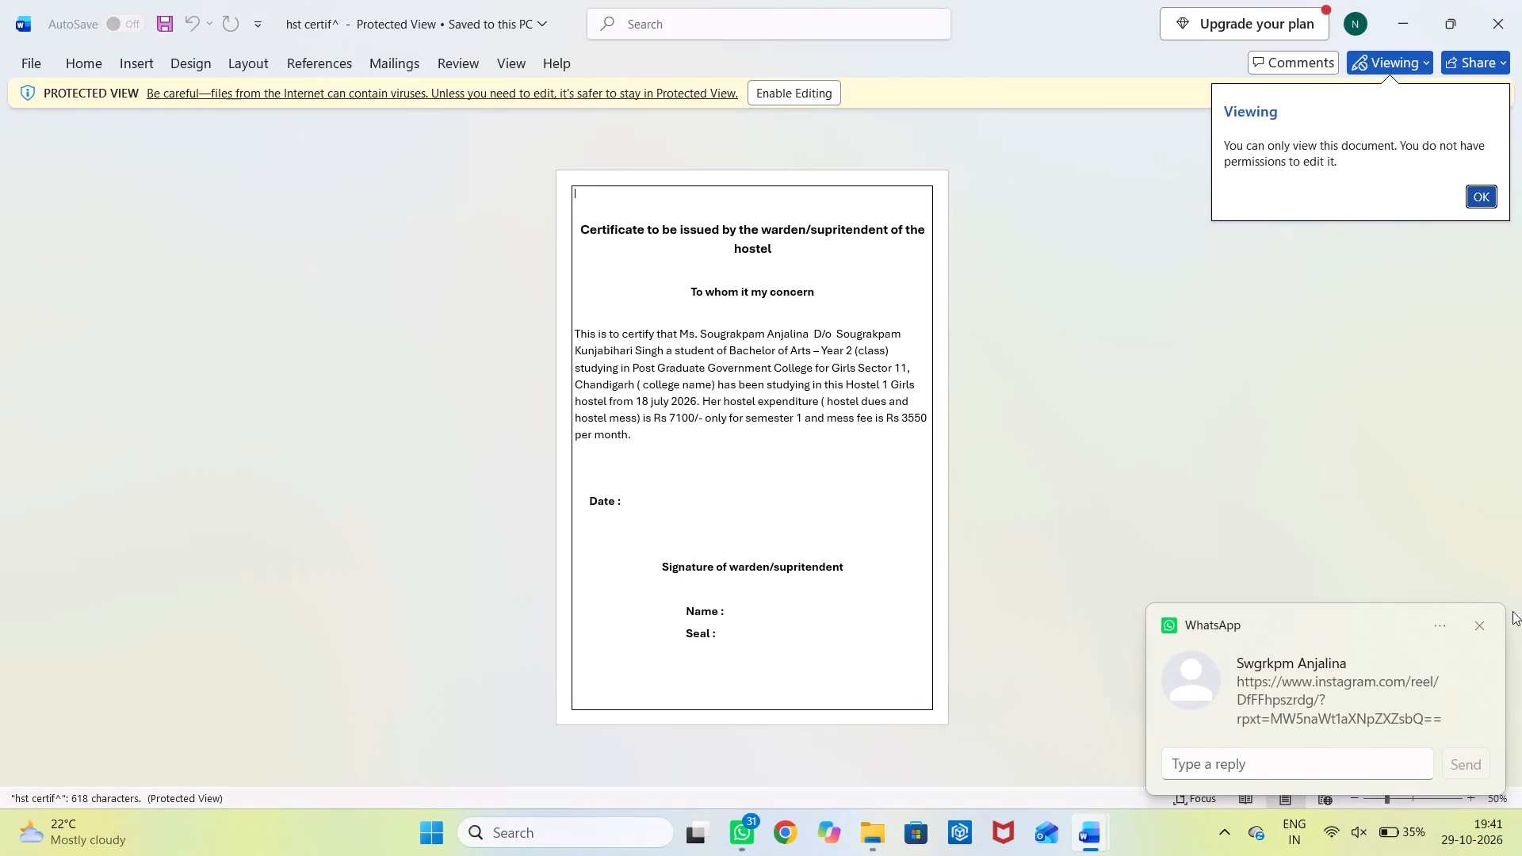
Dismiss the WhatsApp notification and the Viewing notice covering the open "hst certif^" certificate.
click(1482, 623)
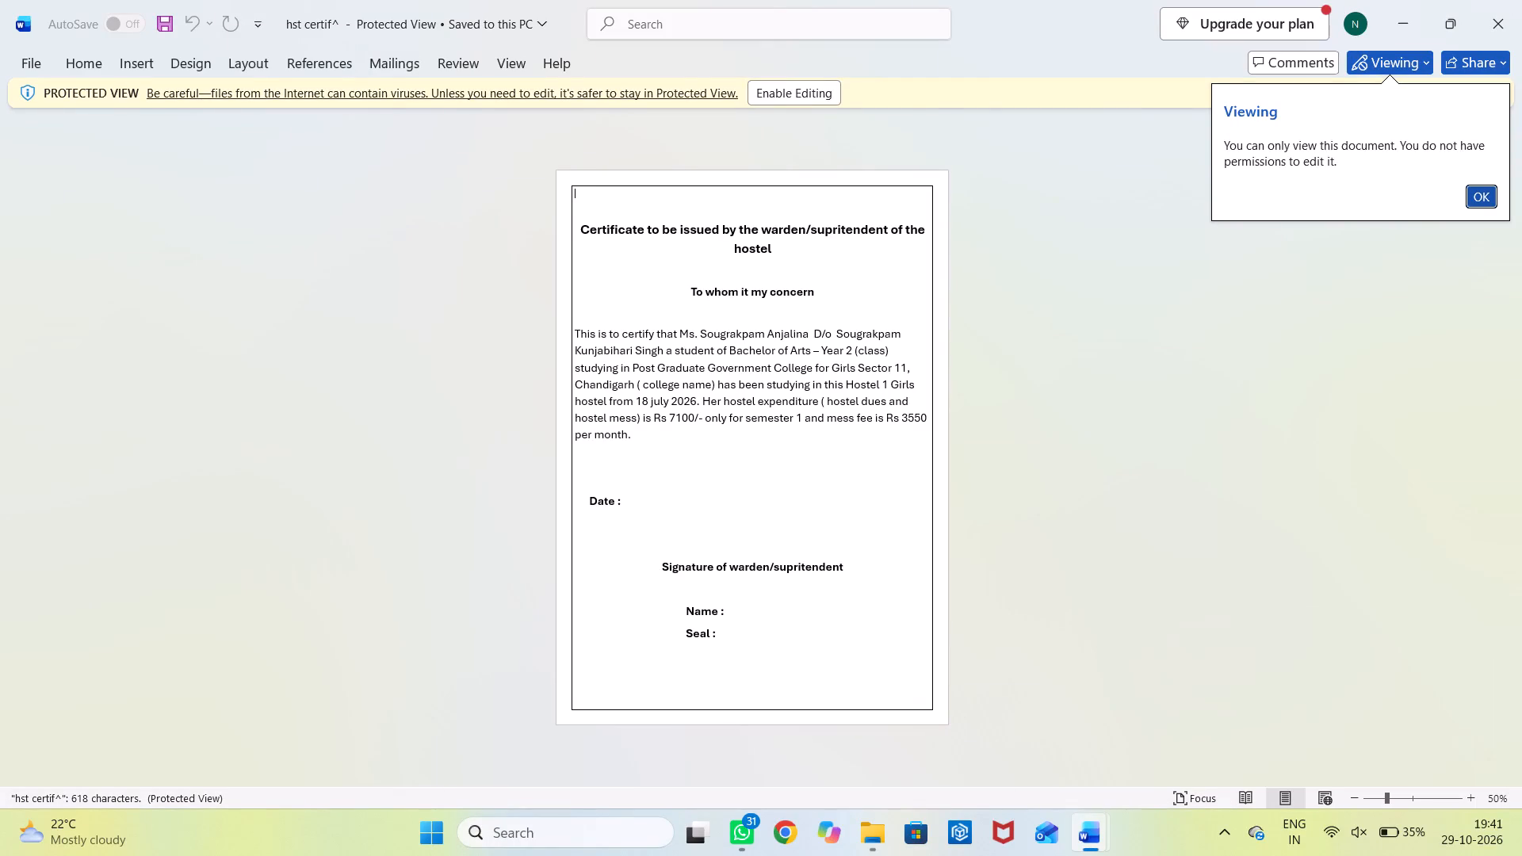
click(1179, 205)
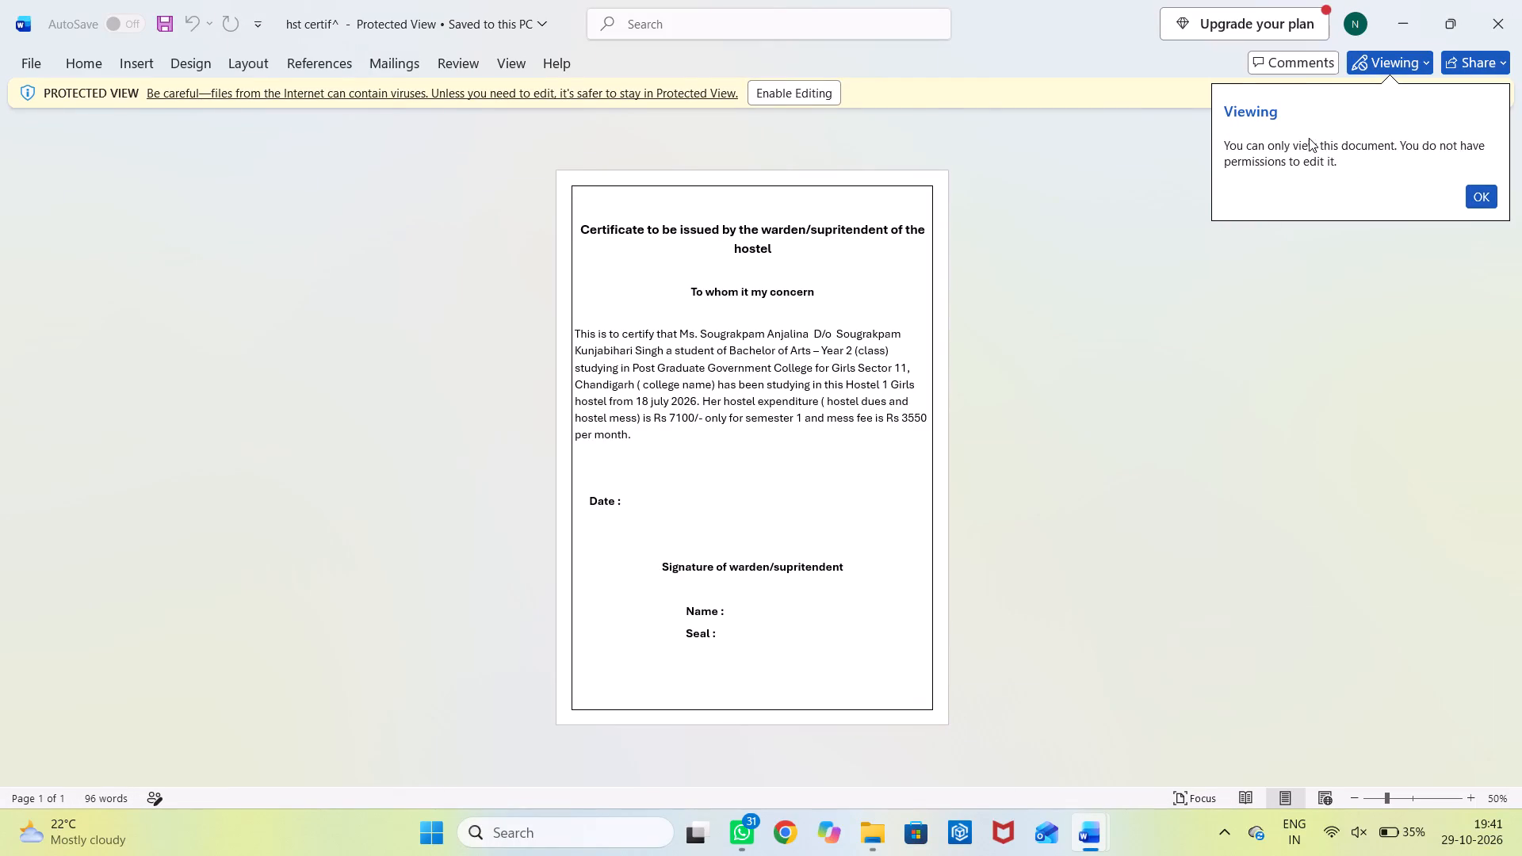
click(1479, 198)
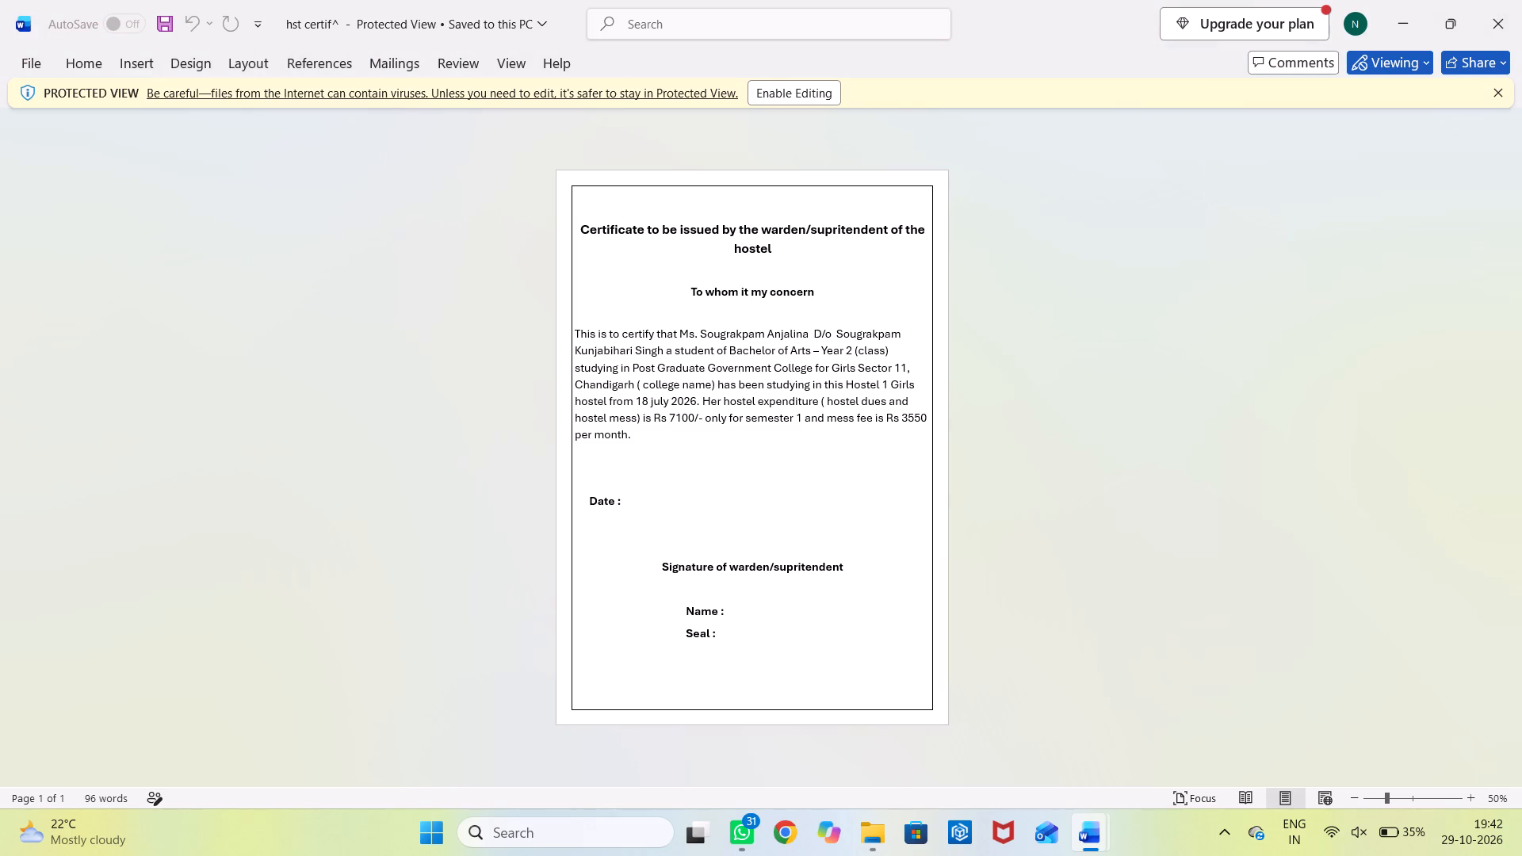
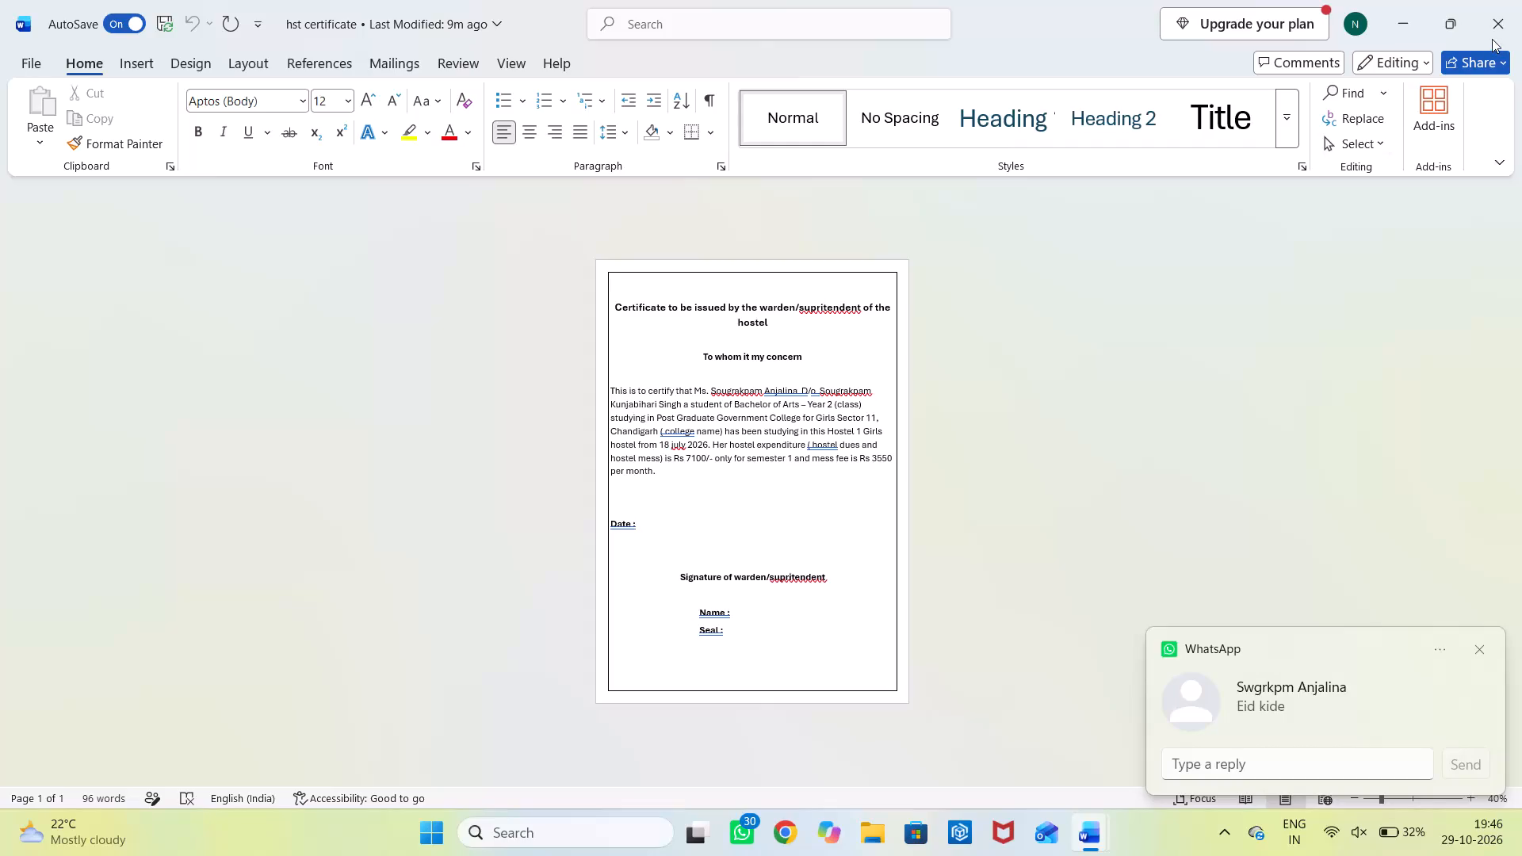
Close the "hst certificate" document and dismiss the WhatsApp notification.
click(1506, 23)
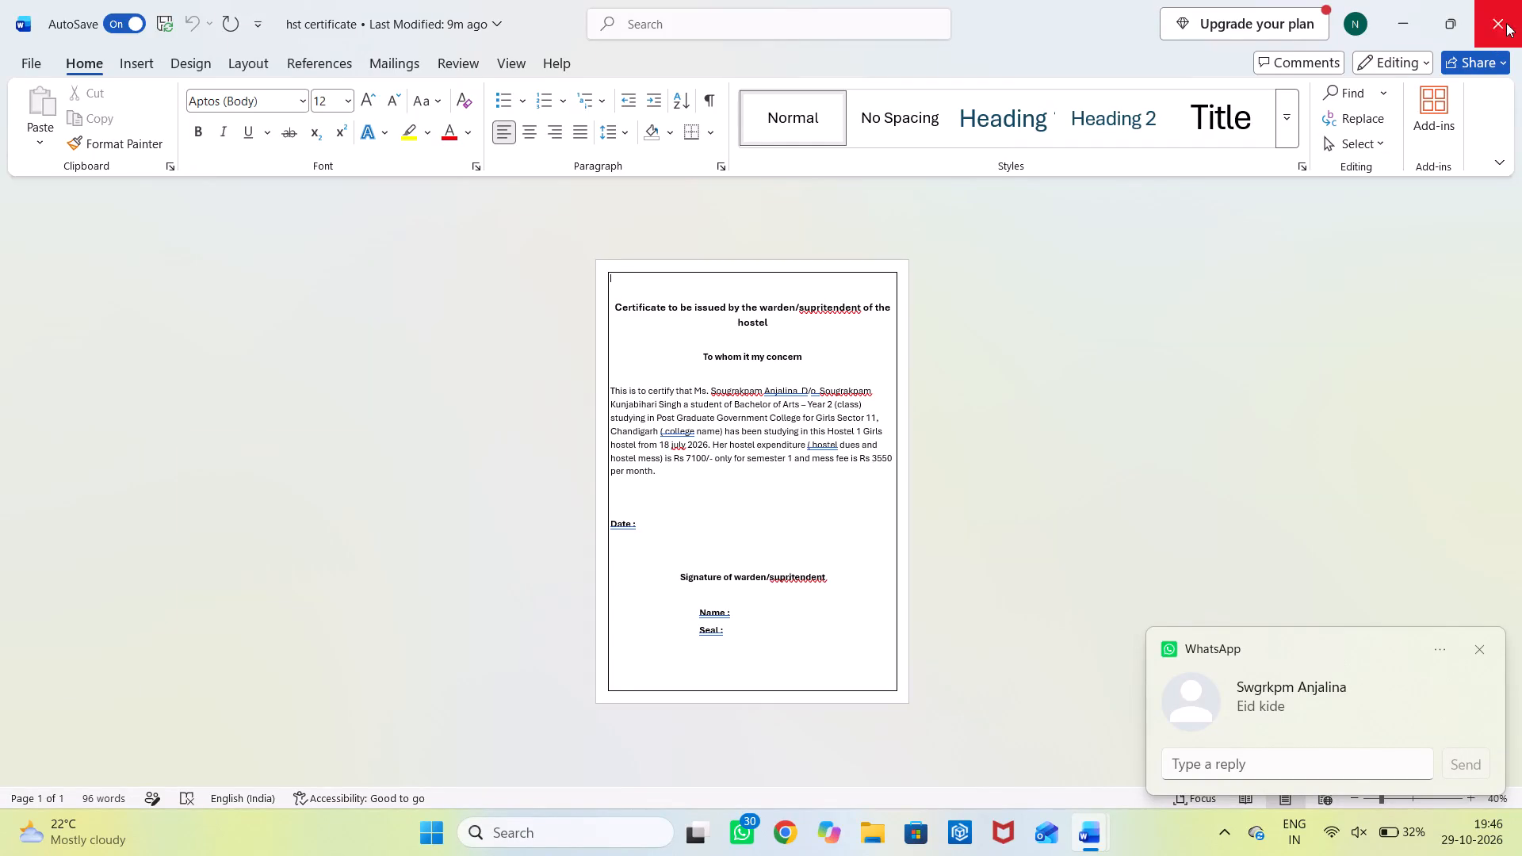
click(1468, 667)
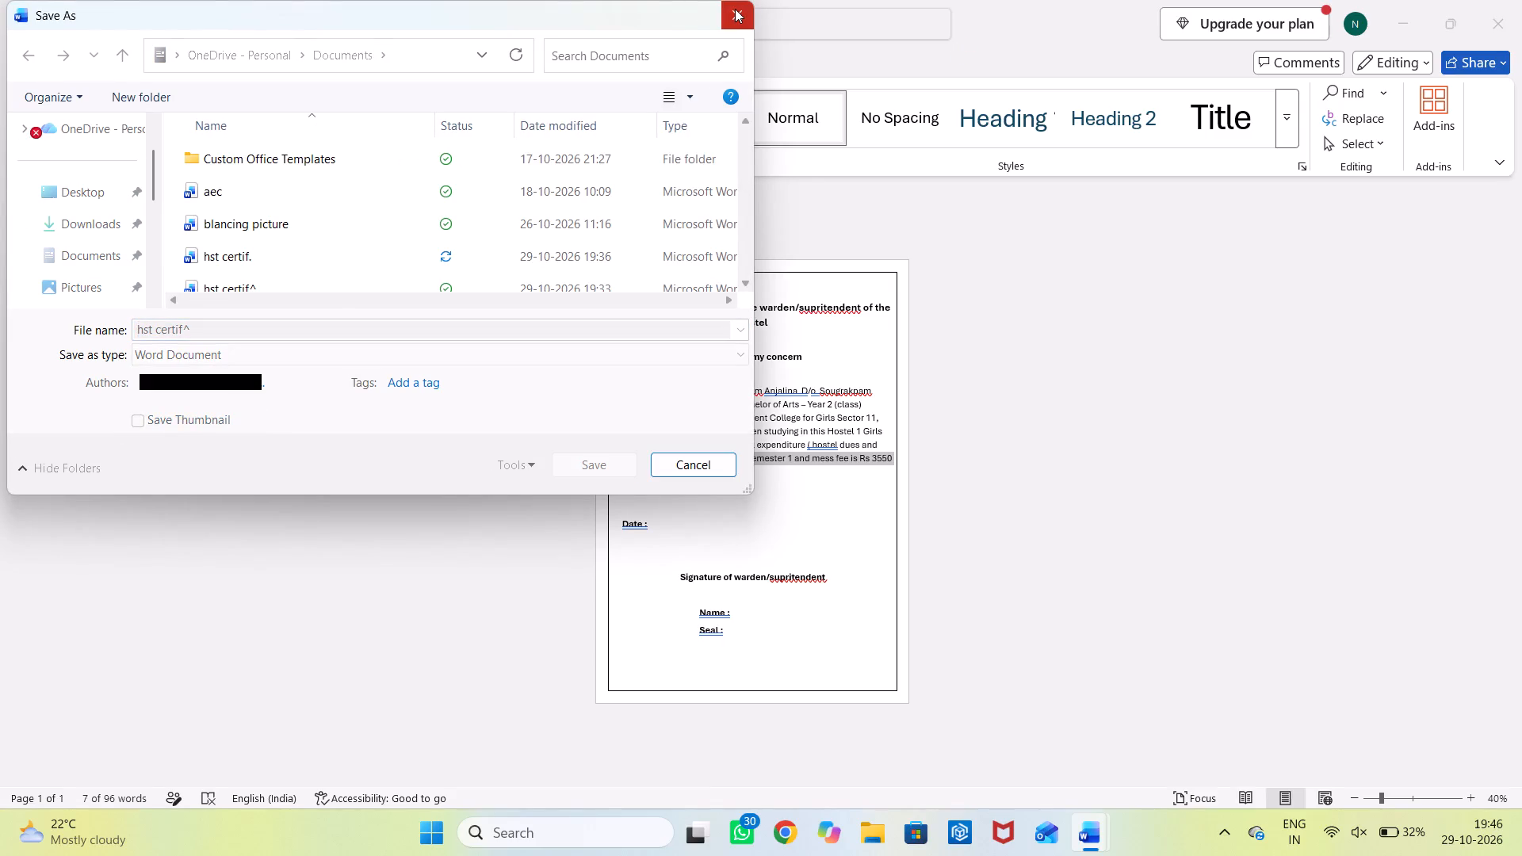
Cancel the pending Save As for "hst certif^" and close that document without saving its changes.
click(735, 9)
click(735, 9)
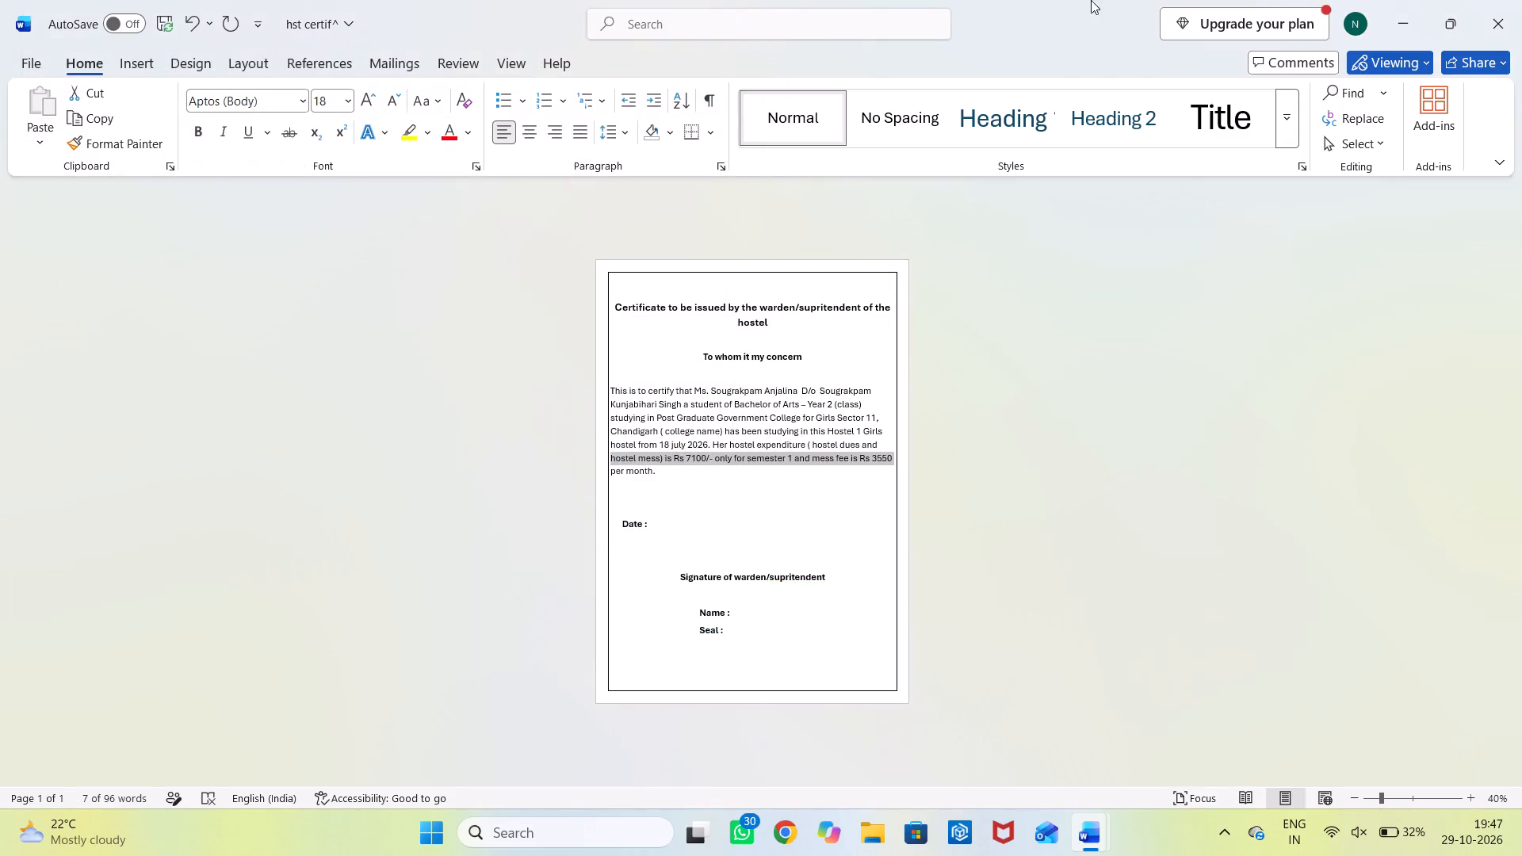
click(1520, 36)
click(1520, 36)
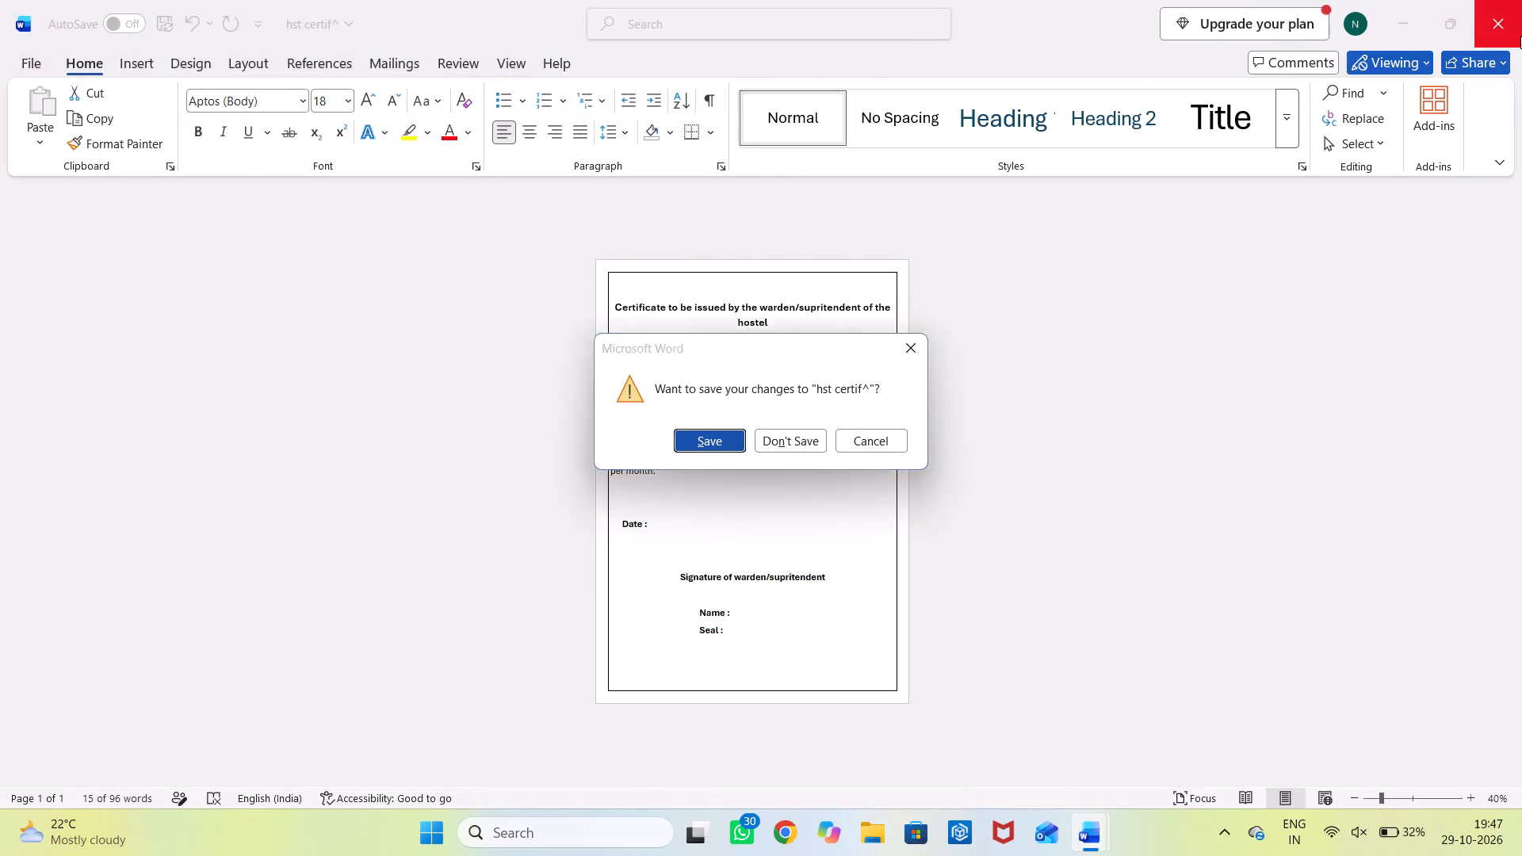
click(784, 436)
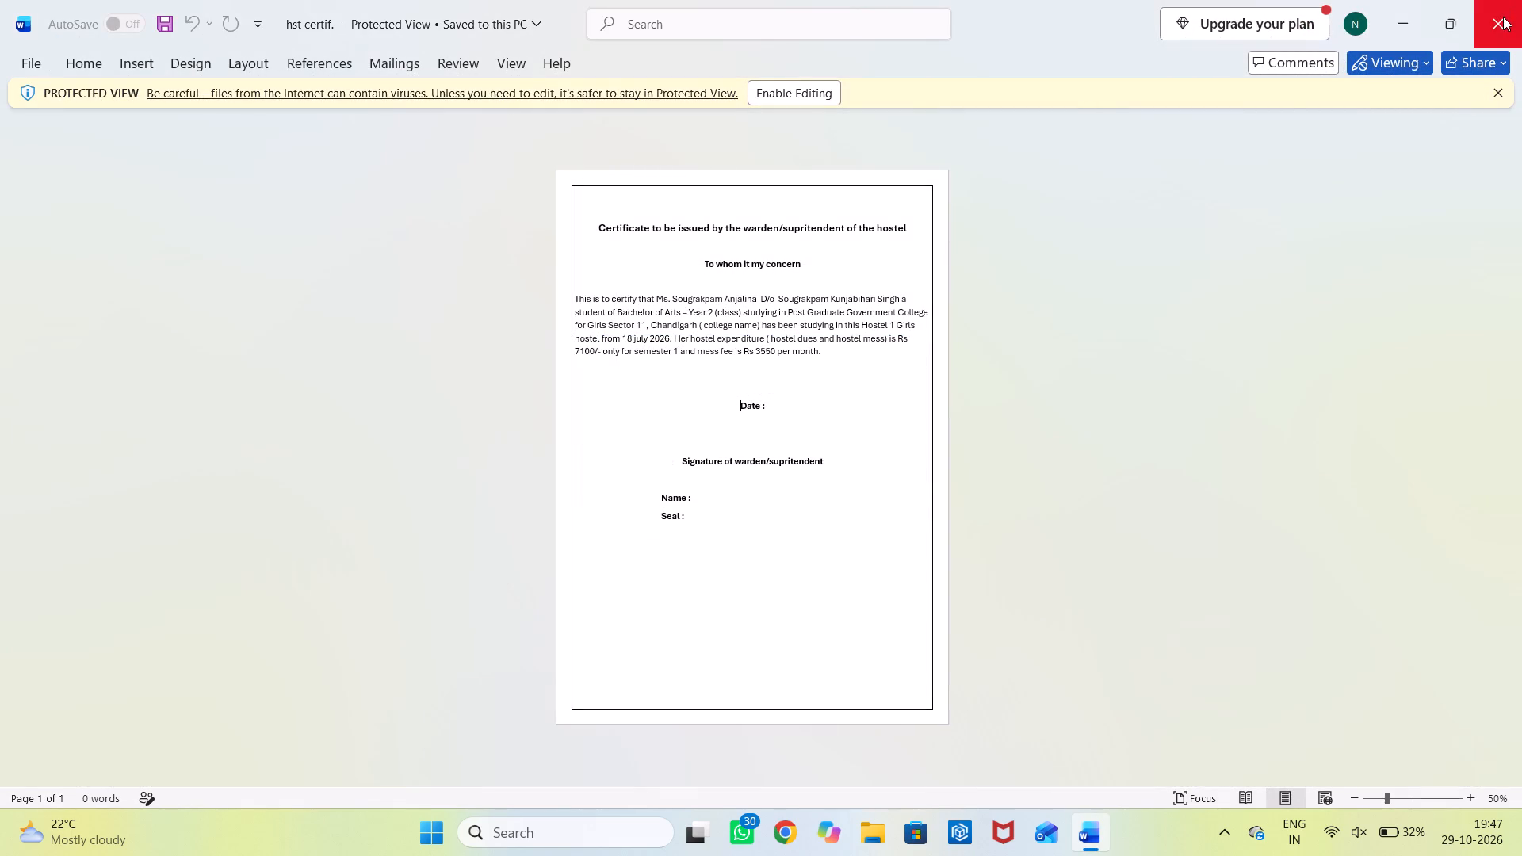
Close the "hst certif." document that is open in Protected View.
click(1503, 17)
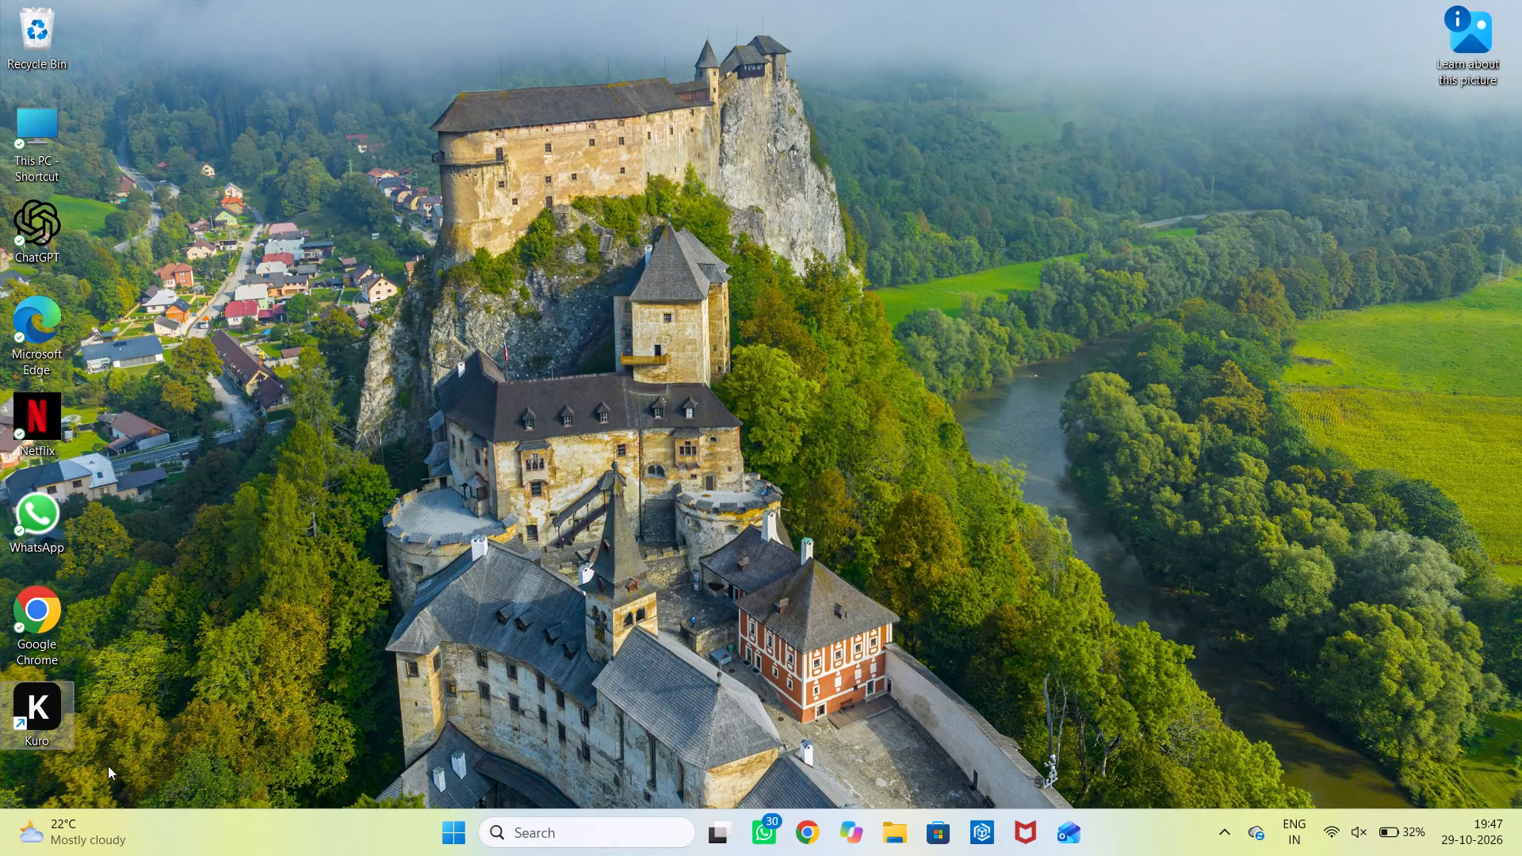
Launch the Kuro app from the desktop.
double_click(55, 728)
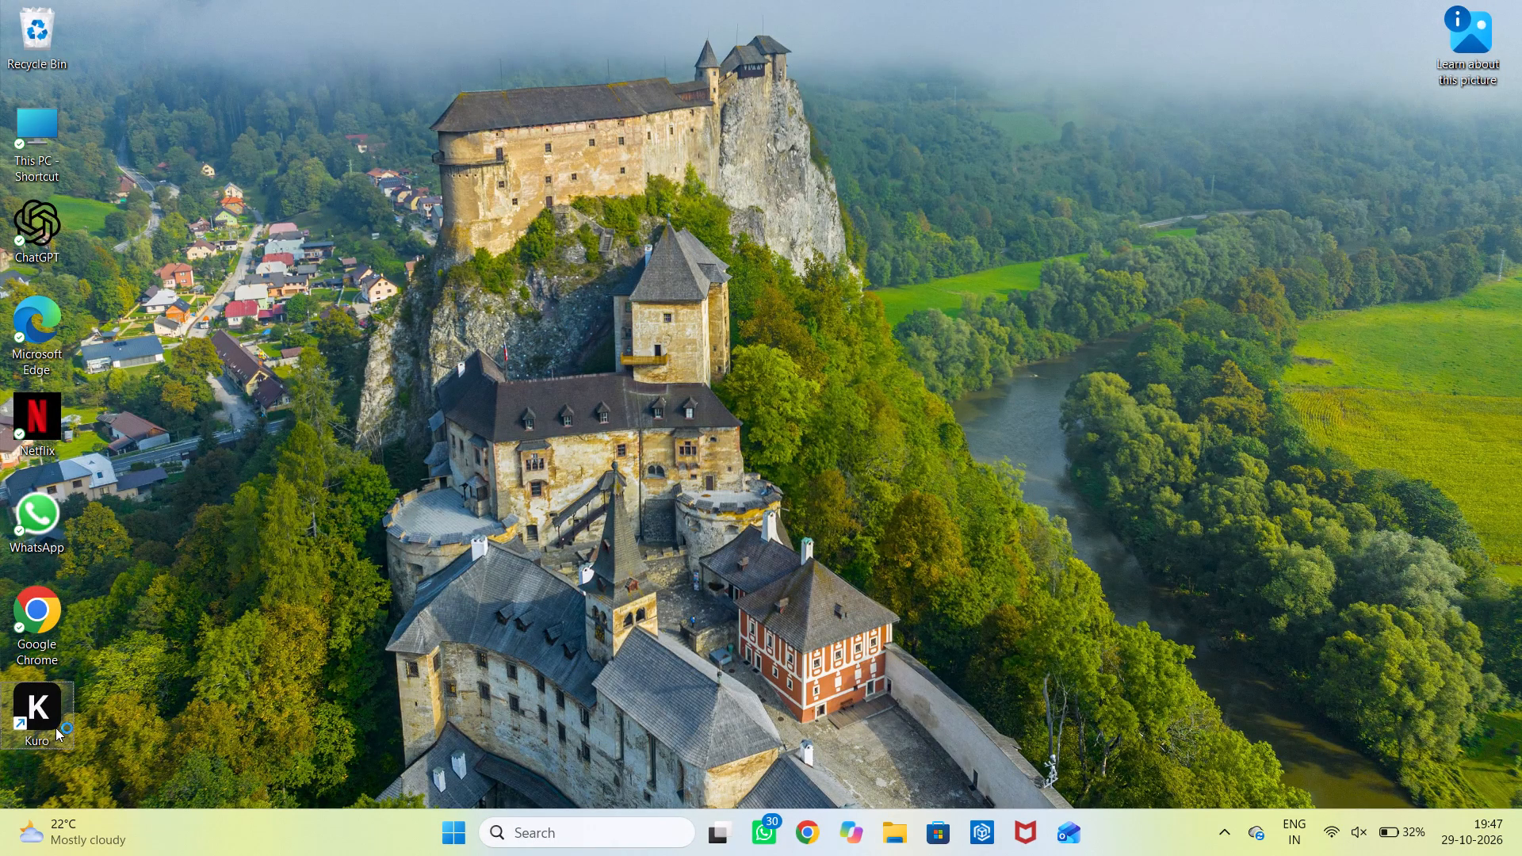